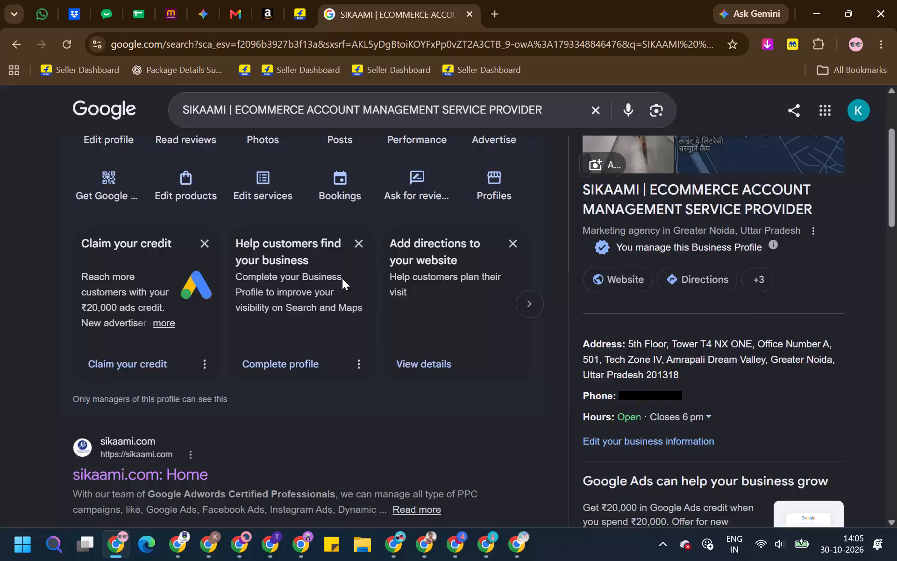
# Generate the Google QR code PDF for the SIKAAMI business profile, download it, and close the QR dialog.
pyautogui.scroll(5, 342, 278)
pyautogui.scroll(1, 360, 313)
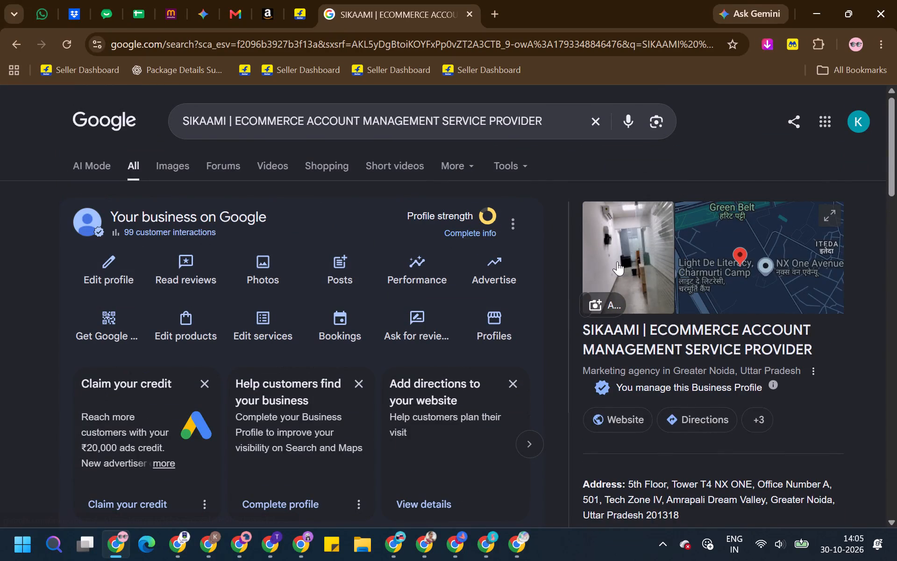
pyautogui.scroll(-2, 78, 327)
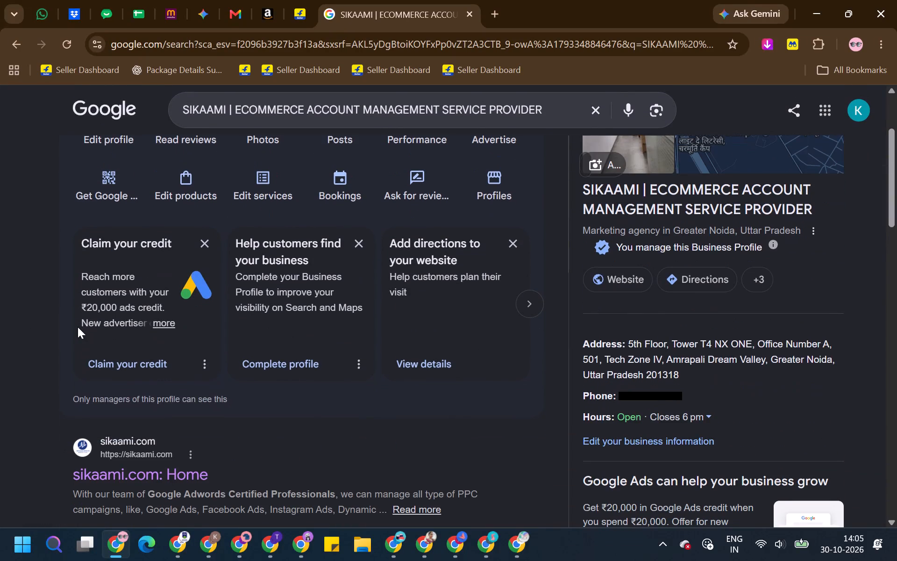
pyautogui.click(108, 187)
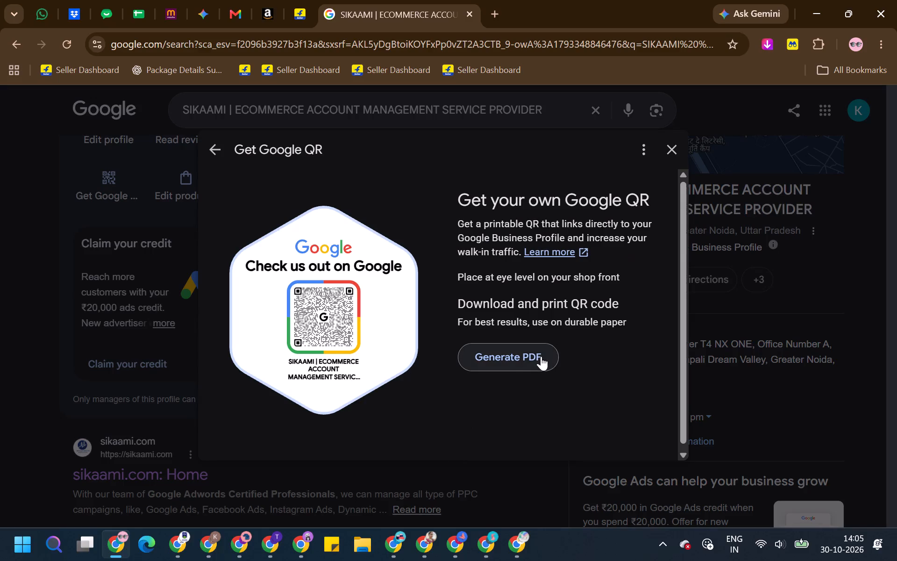
pyautogui.click(541, 356)
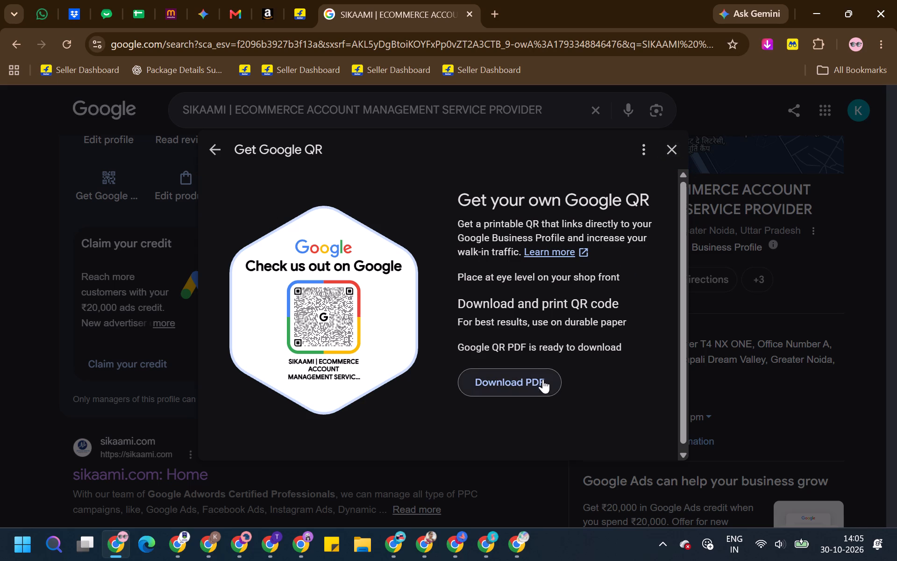
pyautogui.click(543, 379)
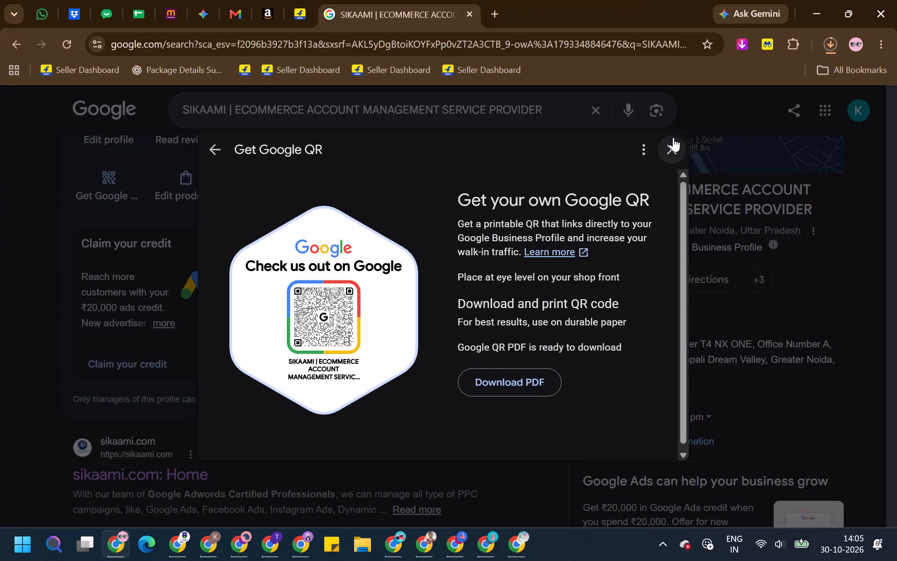
pyautogui.click(672, 144)
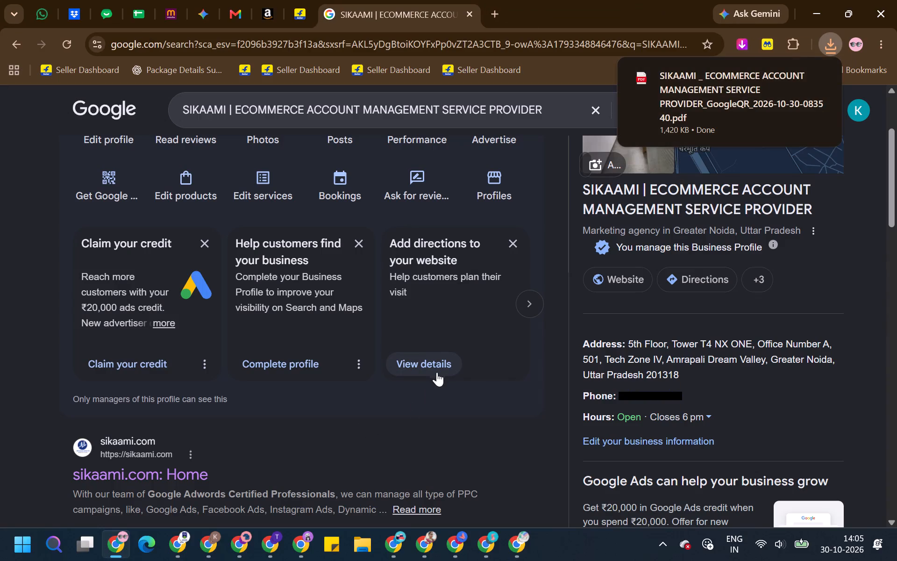
pyautogui.scroll(3, 439, 370)
# Switch to the Flipkart Seller Hub page with the active listings and reload it.
pyautogui.click(292, 12)
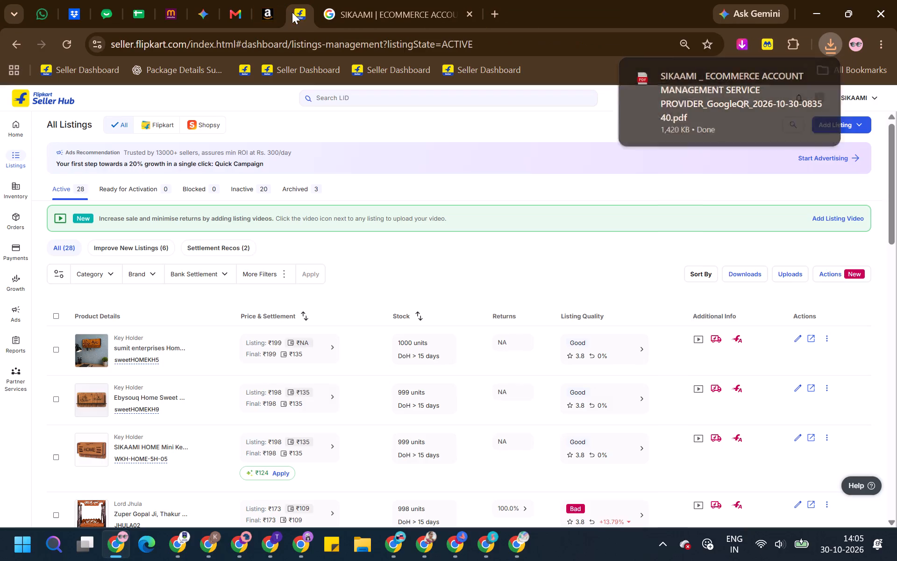
pyautogui.scroll(5, 329, 219)
pyautogui.click(69, 50)
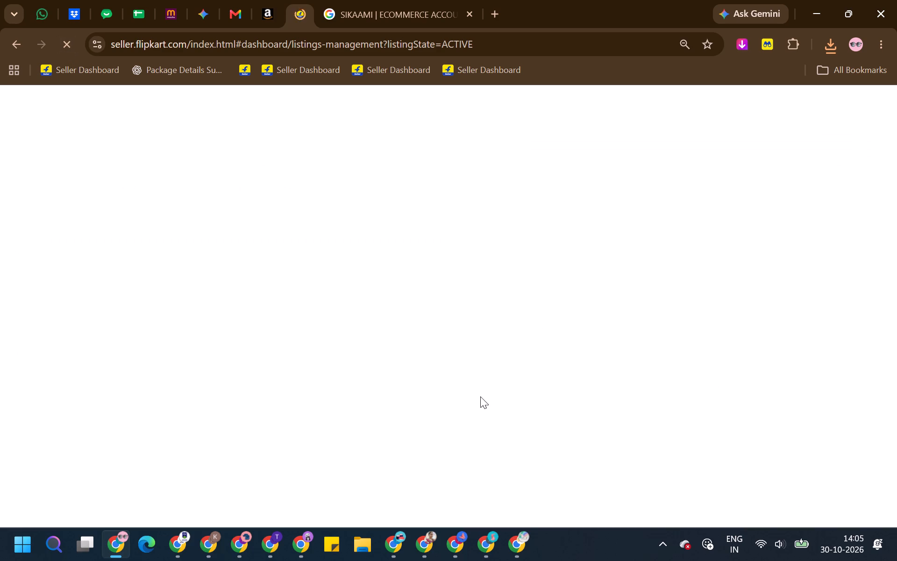
pyautogui.scroll(-4, 505, 259)
pyautogui.scroll(12, 505, 259)
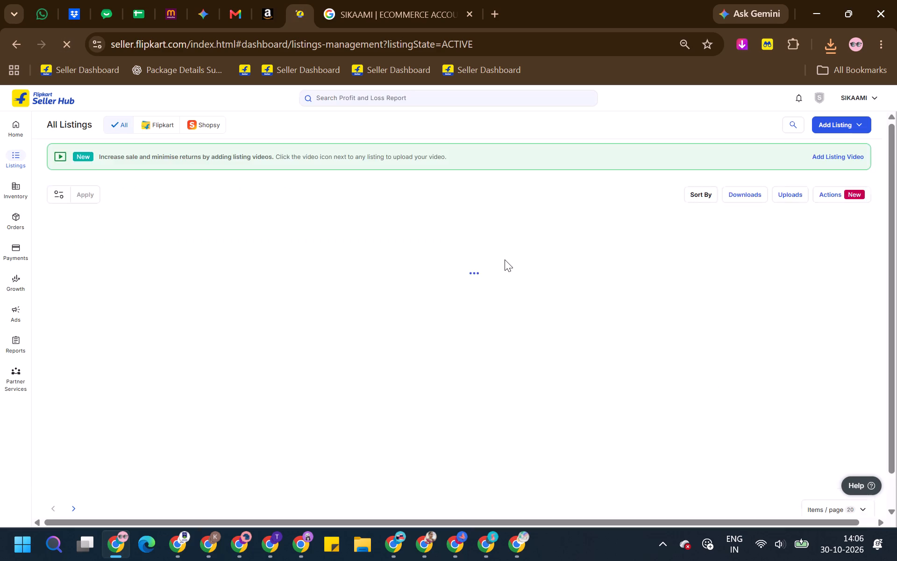
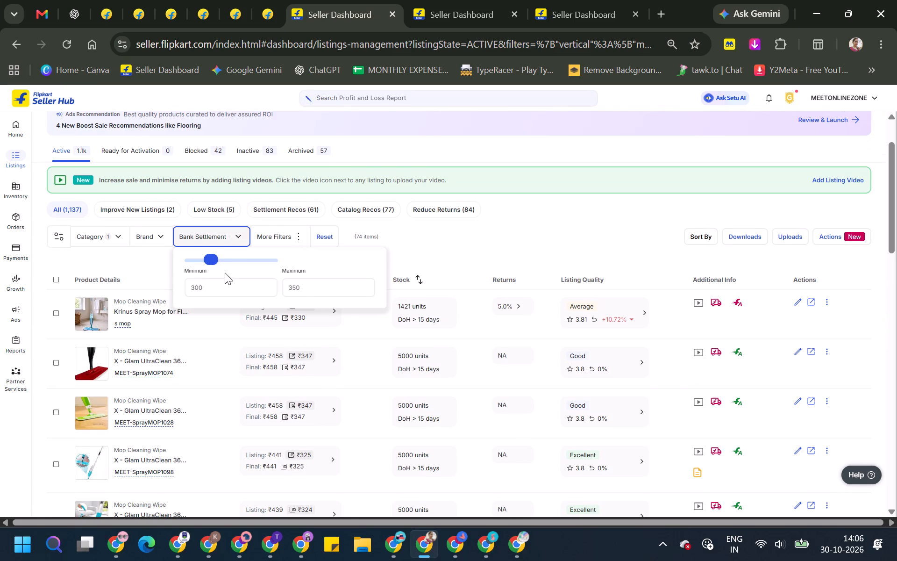
# Set the minimum of the Bank Settlement filter to 330 and apply it to the active listings.
pyautogui.click(215, 286)
pyautogui.press('Left')
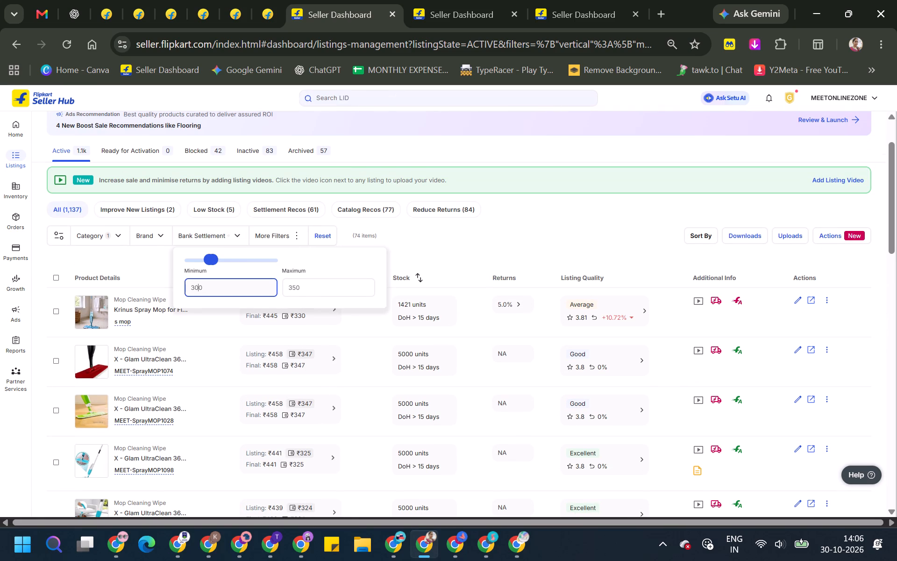
pyautogui.press('BackSpace')
pyautogui.press('3')
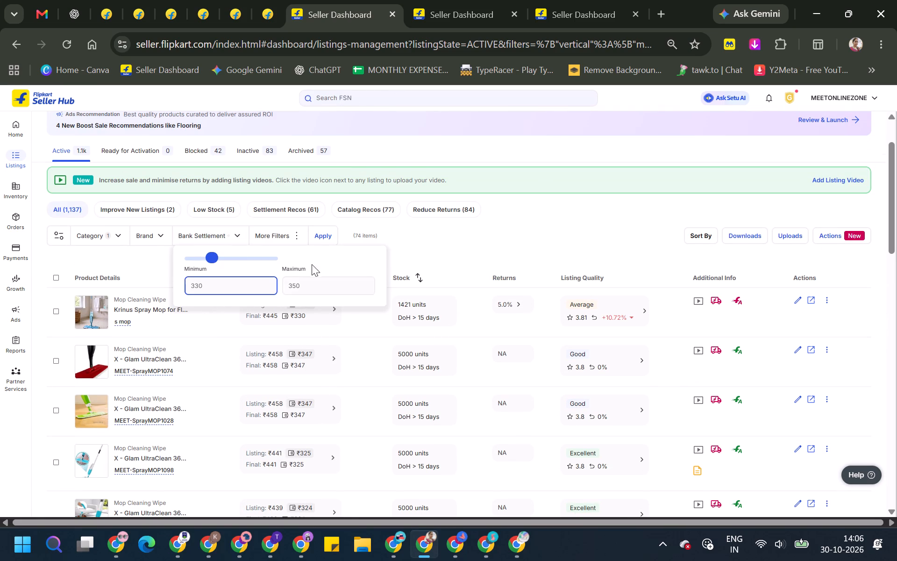
pyautogui.click(320, 231)
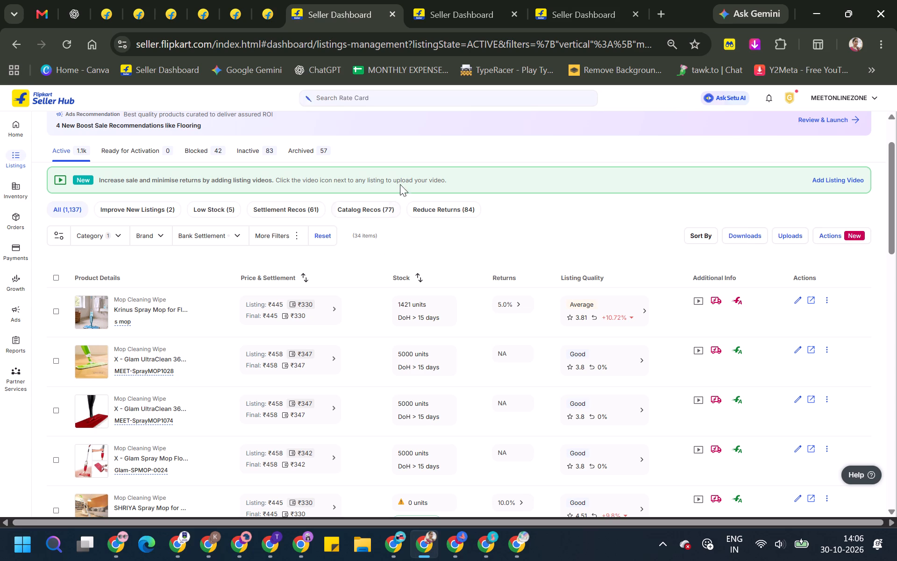
# Change the number of items shown per page for the filtered listings.
pyautogui.scroll(-20, 404, 205)
pyautogui.scroll(-1, 404, 205)
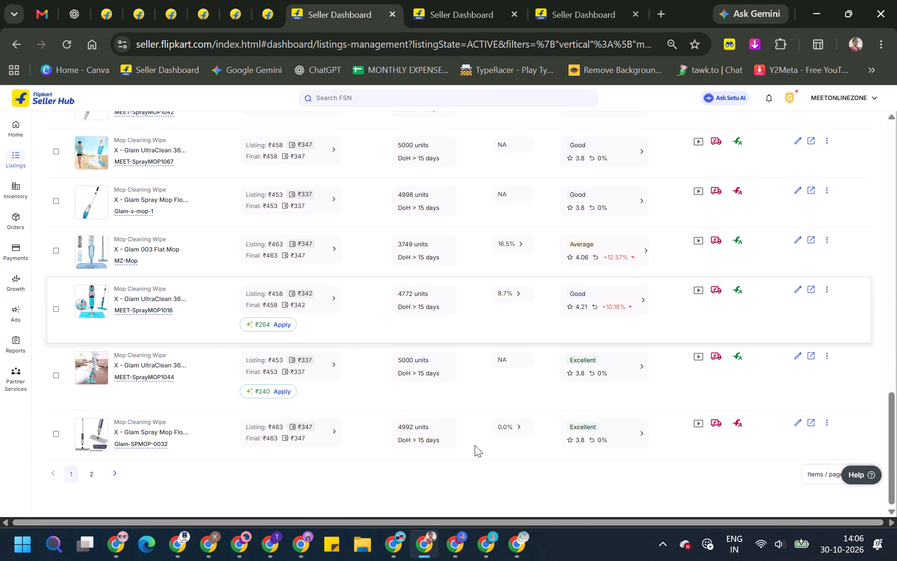
pyautogui.click(817, 472)
pyautogui.click(819, 451)
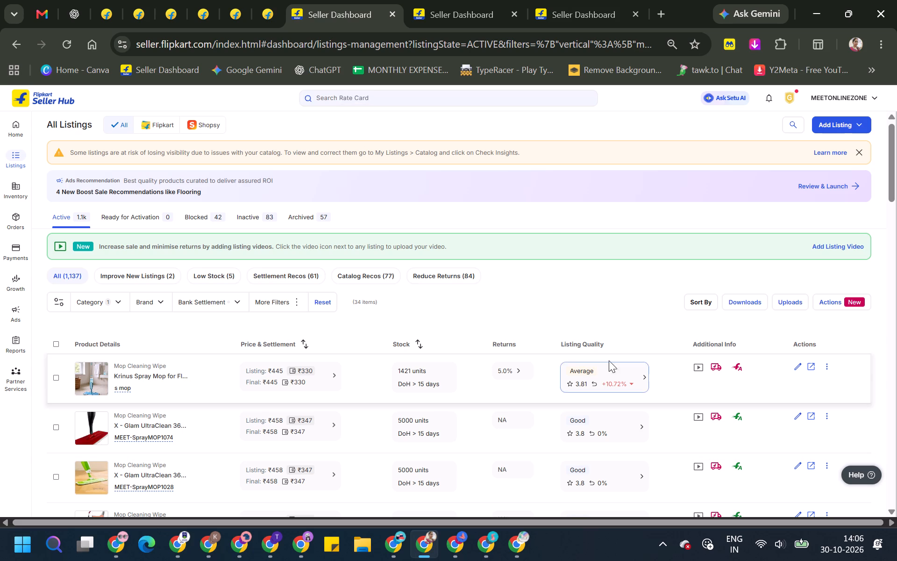
# Update the bank settlement of the Krinus Spray Mop listing (s mop) to ₹350 and apply it.
pyautogui.scroll(-2, 293, 191)
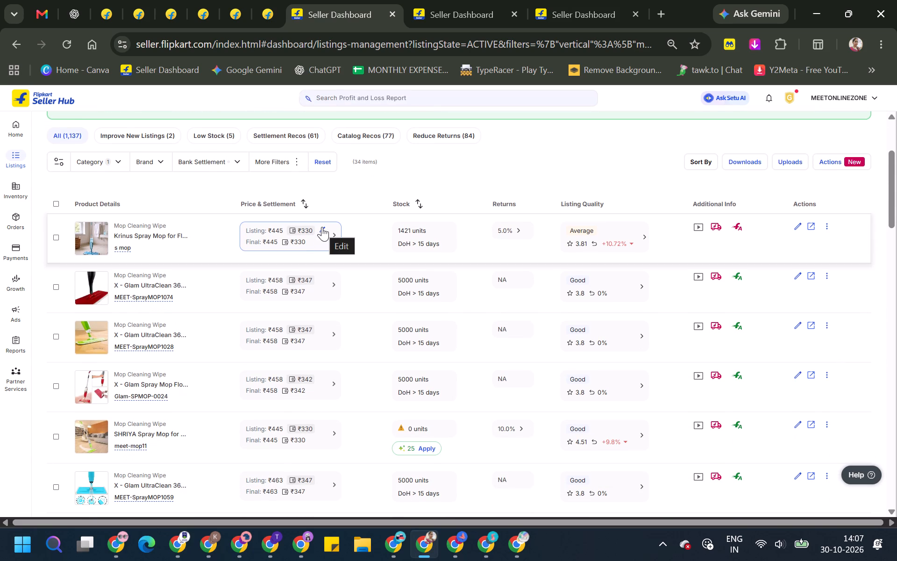
pyautogui.click(322, 234)
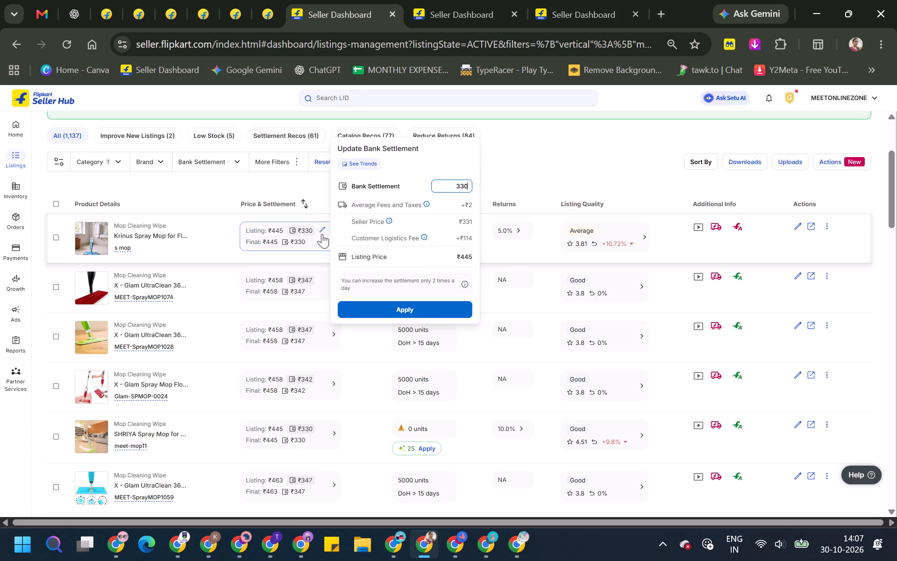
pyautogui.press('Left')
pyautogui.press('BackSpace')
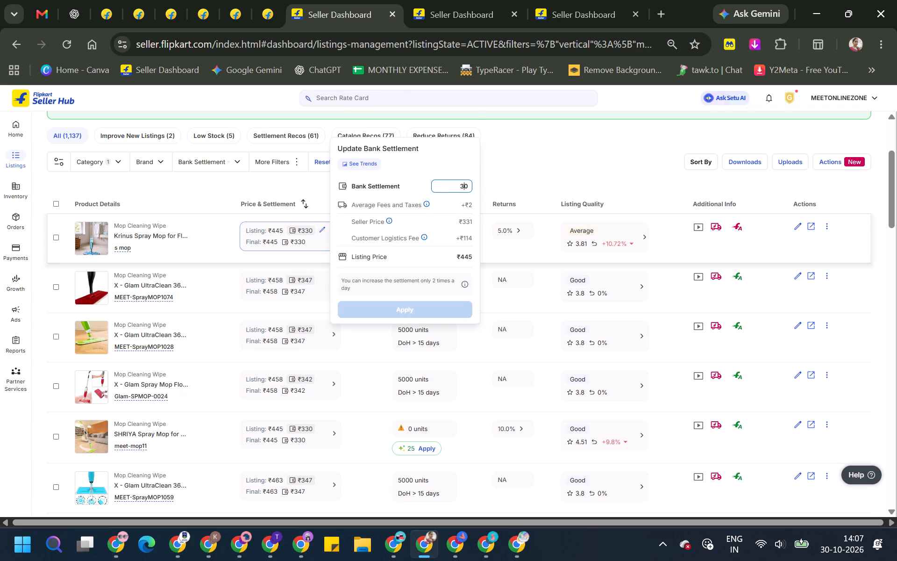
pyautogui.press('5')
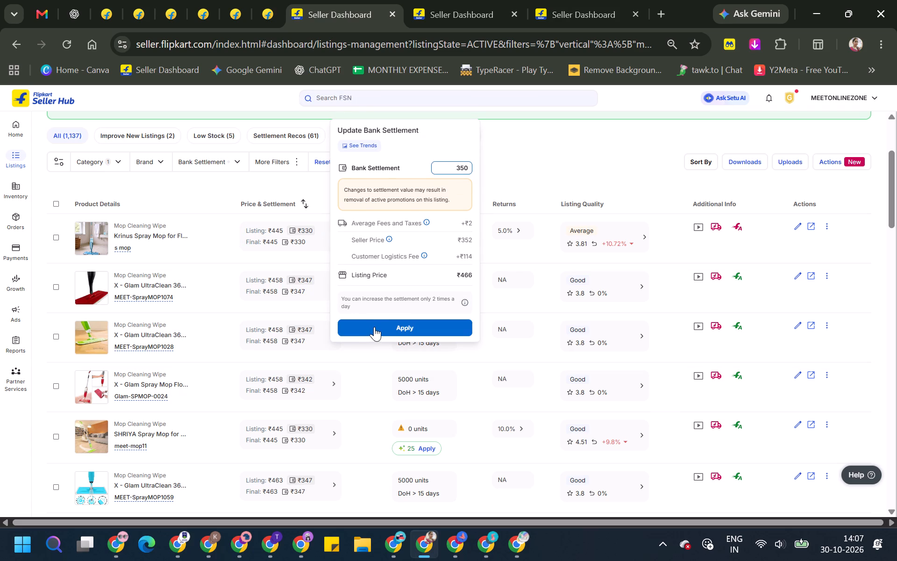
pyautogui.click(374, 324)
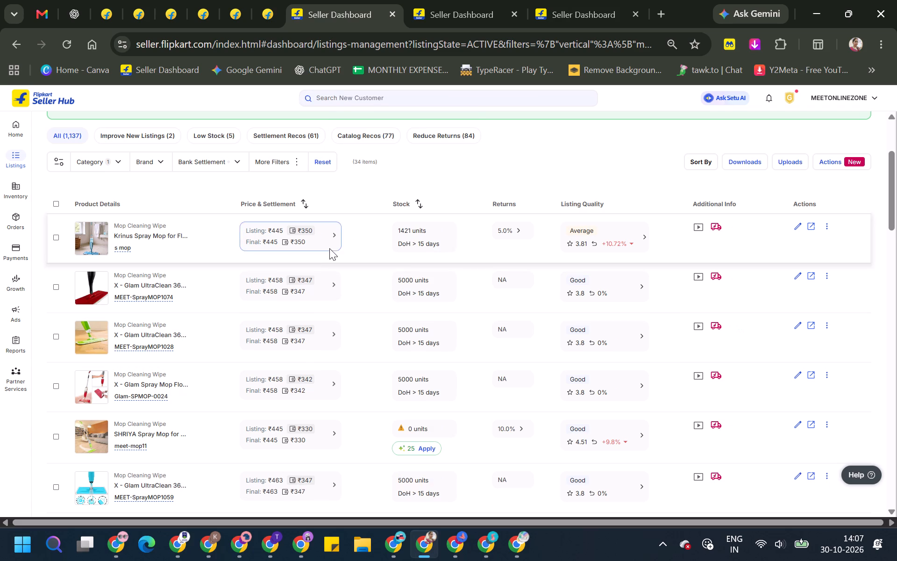
# Update the bank settlement of the MEET-SprayMOP1074 listing to ₹350 and apply it.
pyautogui.click(321, 278)
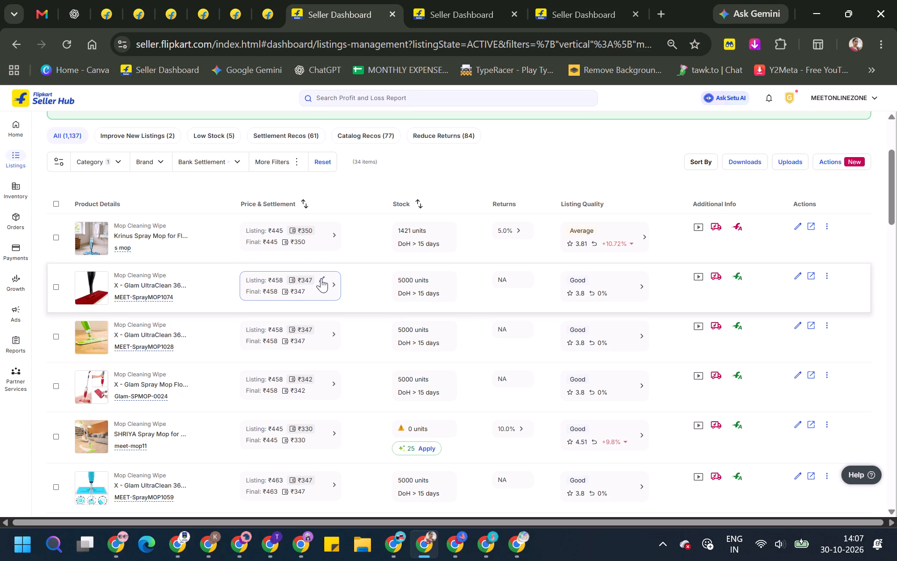
pyautogui.click(321, 278)
pyautogui.press('Left')
pyautogui.press('Right')
pyautogui.press('BackSpace')
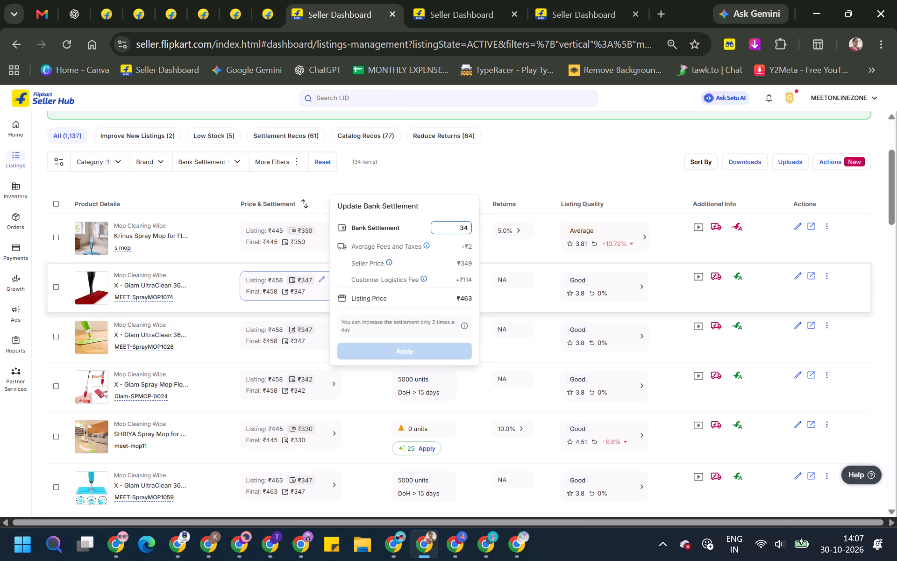
pyautogui.press('BackSpace')
pyautogui.write('50')
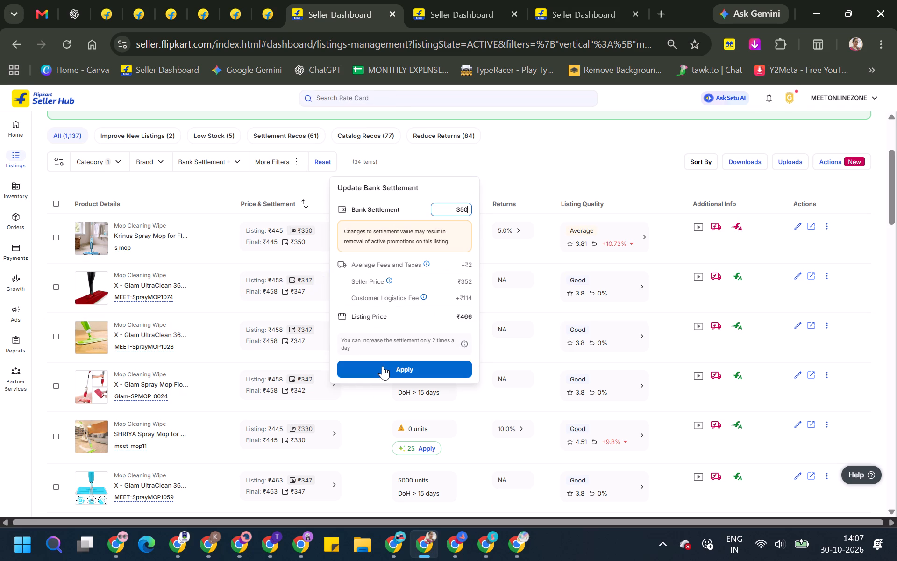
pyautogui.click(383, 366)
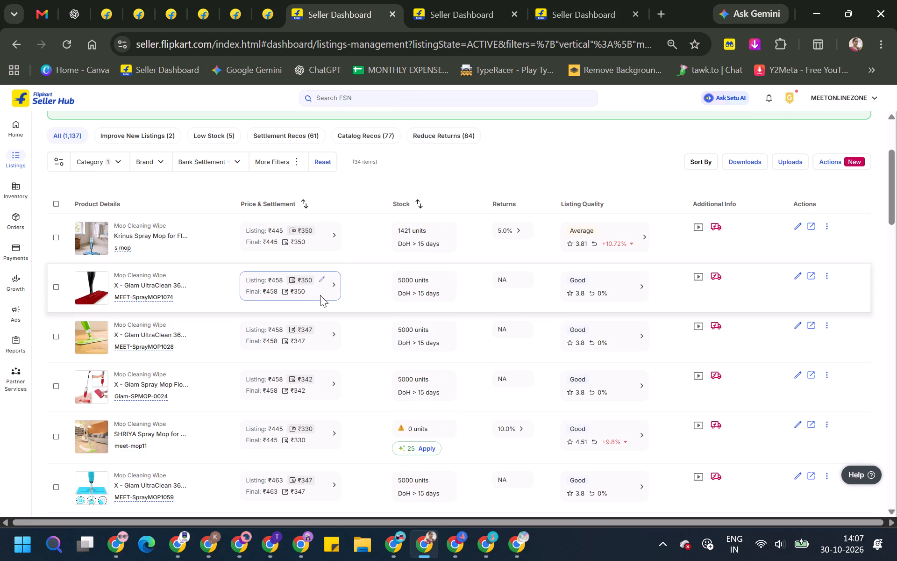
# Update the bank settlement of the MEET-SprayMOP1028 listing to ₹350 and apply it.
pyautogui.scroll(-1, 320, 295)
pyautogui.click(321, 263)
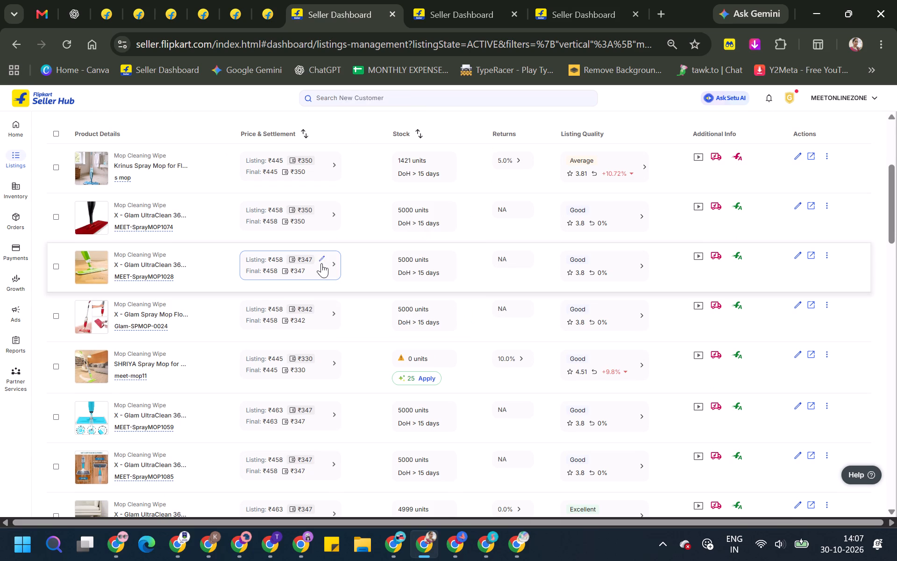
pyautogui.click(321, 263)
pyautogui.press('BackSpace')
pyautogui.press('BackSpace')
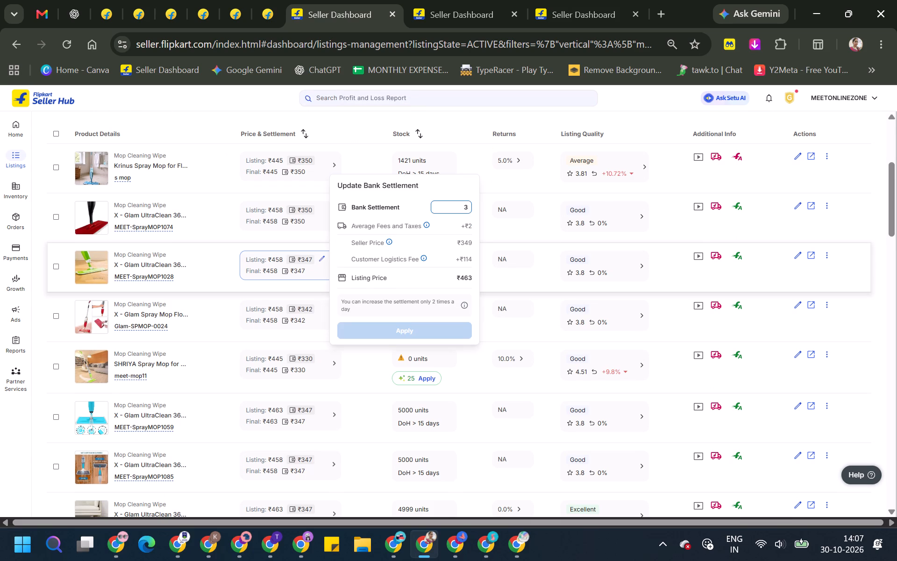
pyautogui.write('50')
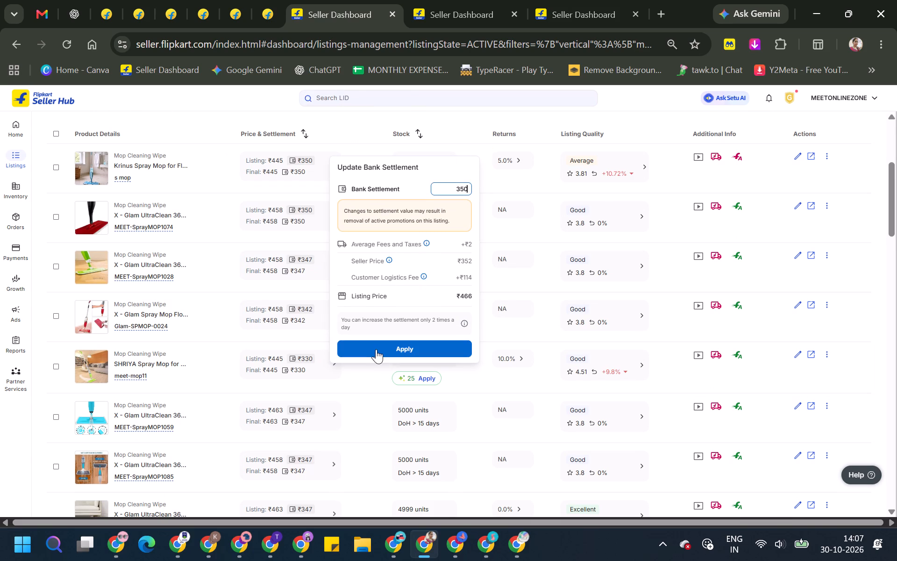
pyautogui.click(376, 349)
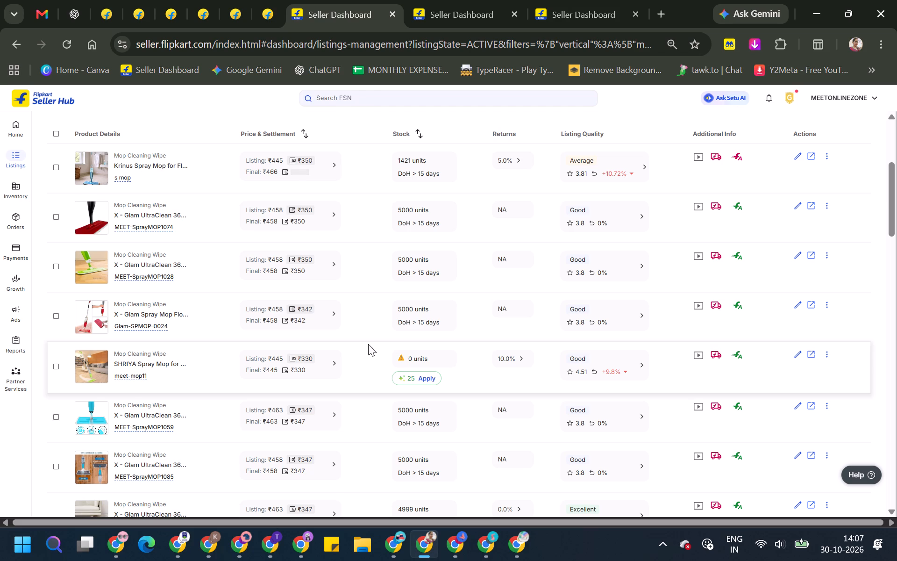
# Update the bank settlement of the Glam-SPMOP-0024 listing to ₹350 and apply it.
pyautogui.scroll(-1, 358, 239)
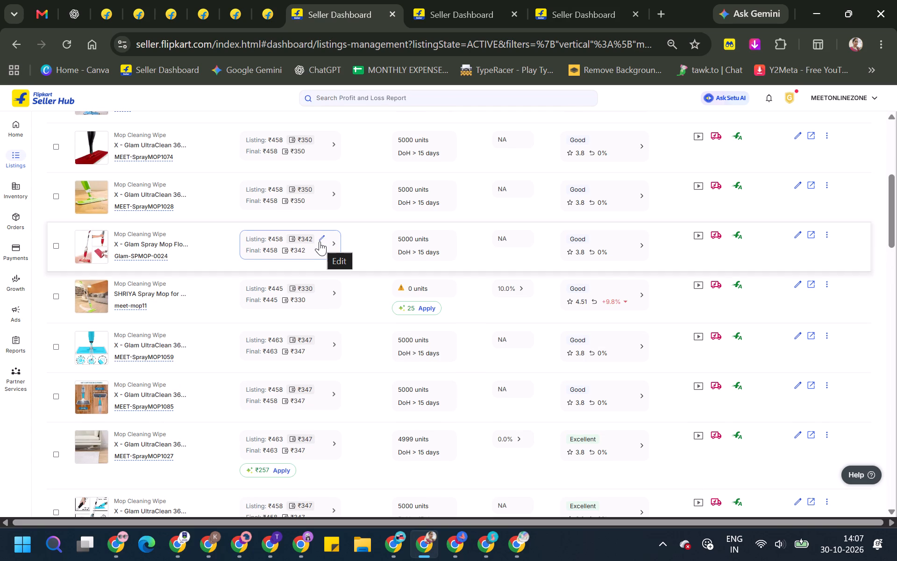
pyautogui.click(320, 241)
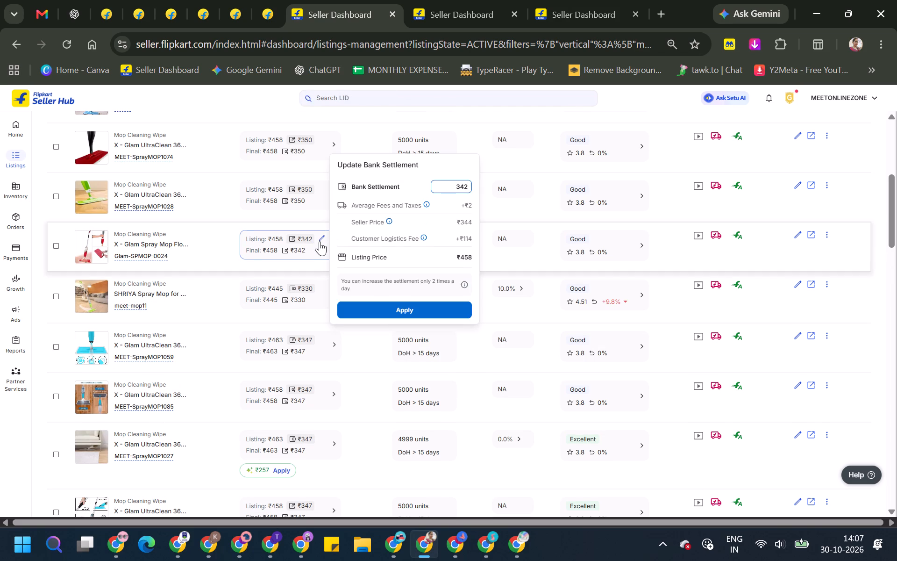
pyautogui.press('BackSpace')
pyautogui.press('BackSpace')
pyautogui.write('50')
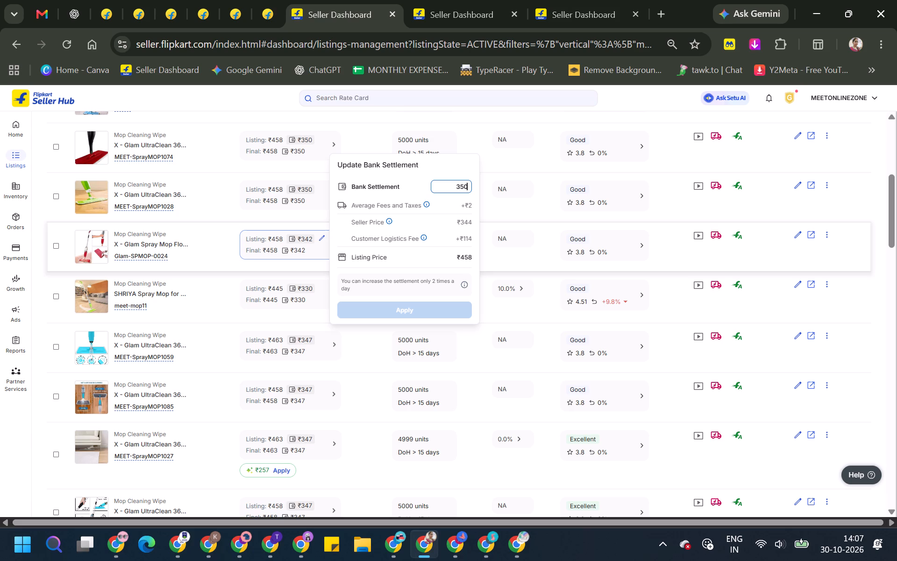
pyautogui.click(379, 308)
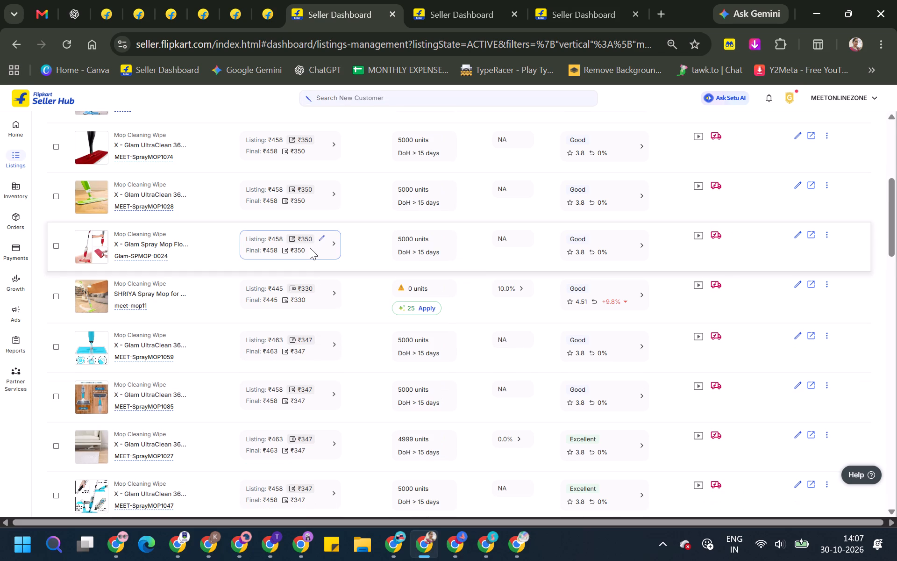
# Update the bank settlement of the SHRIYA Spray Mop listing (meet-mop11) to ₹350 and apply it.
pyautogui.scroll(-1, 310, 248)
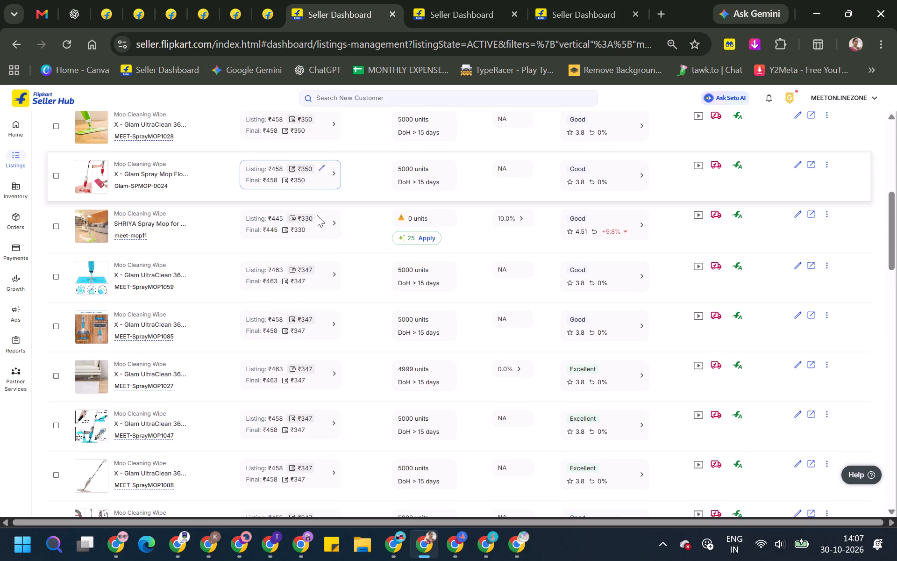
pyautogui.click(320, 216)
pyautogui.press('BackSpace')
pyautogui.press('BackSpace')
pyautogui.write('50')
pyautogui.click(403, 299)
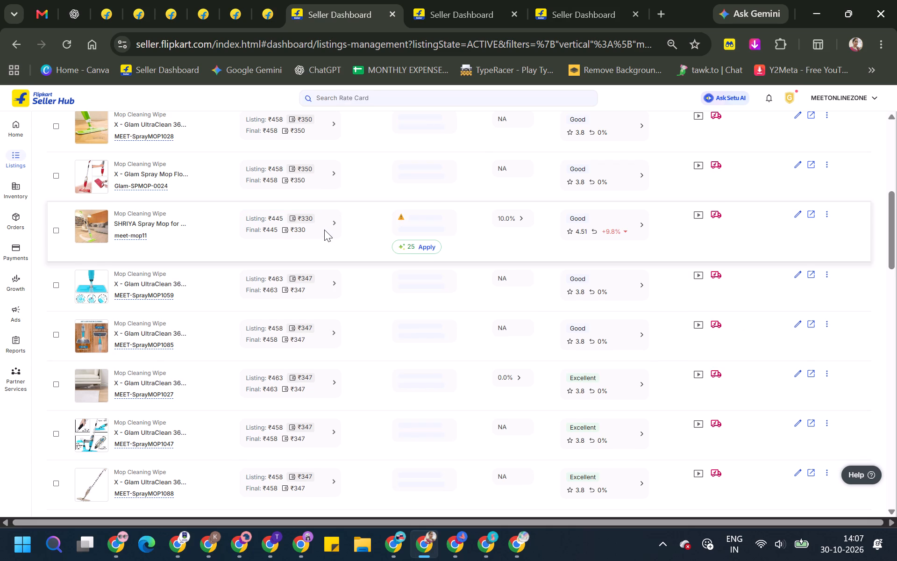
# Update the bank settlement of the MEET-SprayMOP1059 listing to ₹350 and apply it.
pyautogui.click(320, 270)
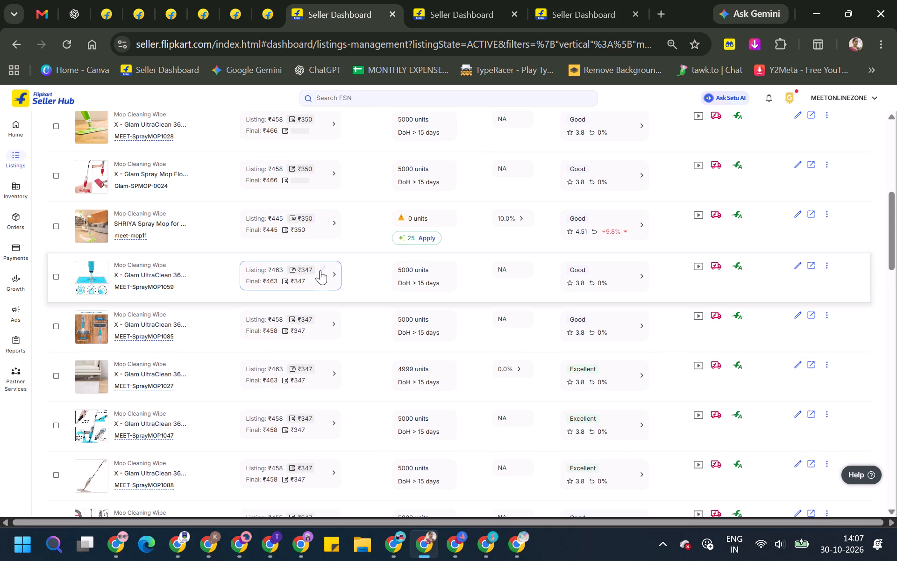
pyautogui.click(320, 270)
pyautogui.press('BackSpace')
pyautogui.press('BackSpace')
pyautogui.write('50')
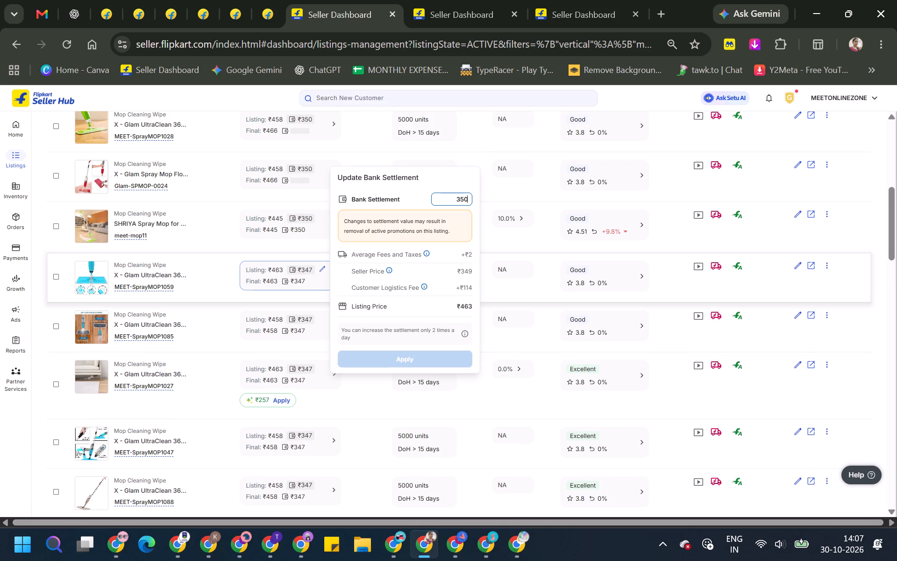
pyautogui.click(400, 360)
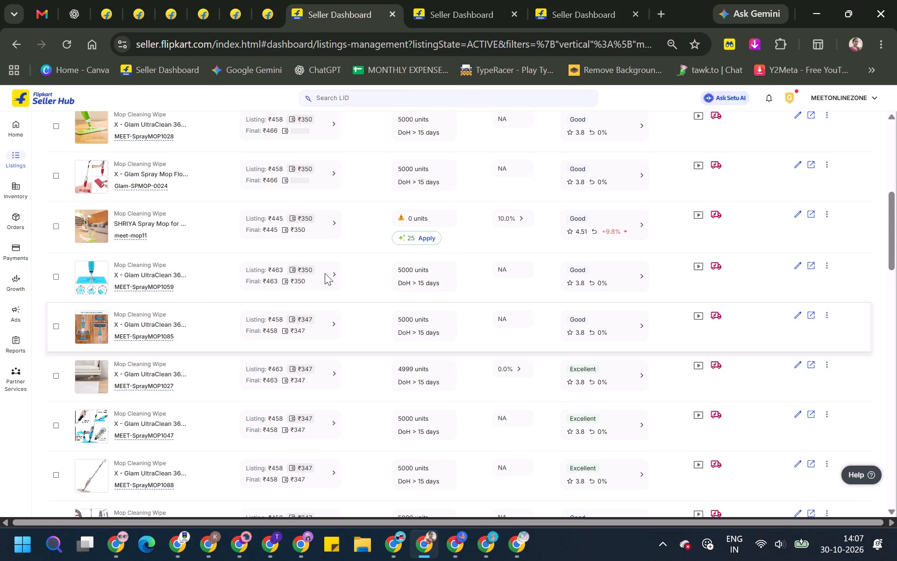
# Update the bank settlement of the MEET-SprayMOP1085 listing to ₹350 and apply it.
pyautogui.scroll(-3, 324, 310)
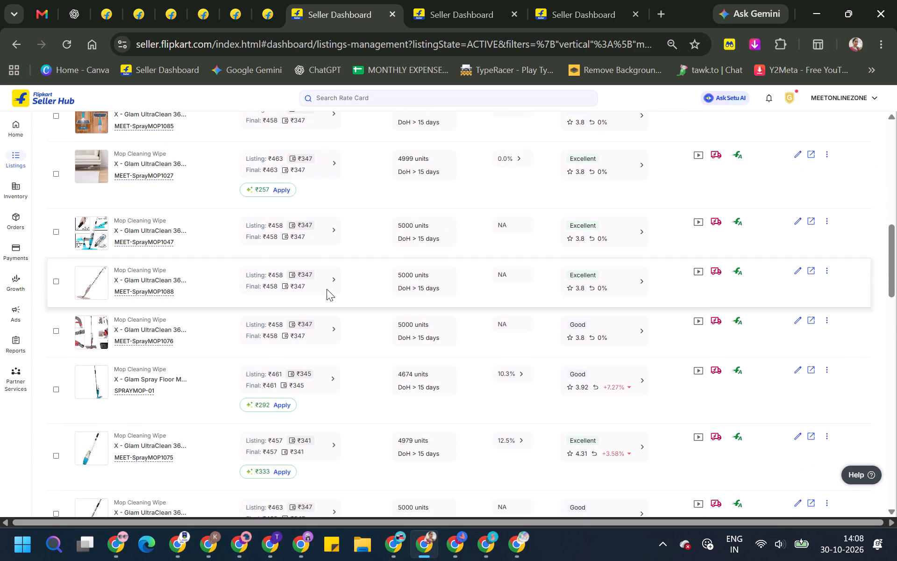
pyautogui.scroll(1, 327, 288)
pyautogui.click(322, 179)
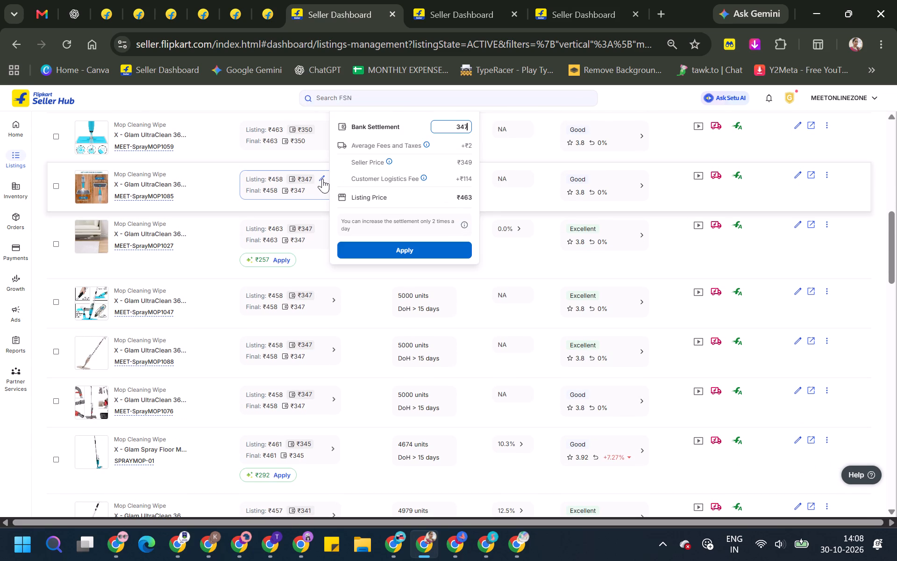
pyautogui.press('BackSpace')
pyautogui.press('BackSpace')
pyautogui.write('50')
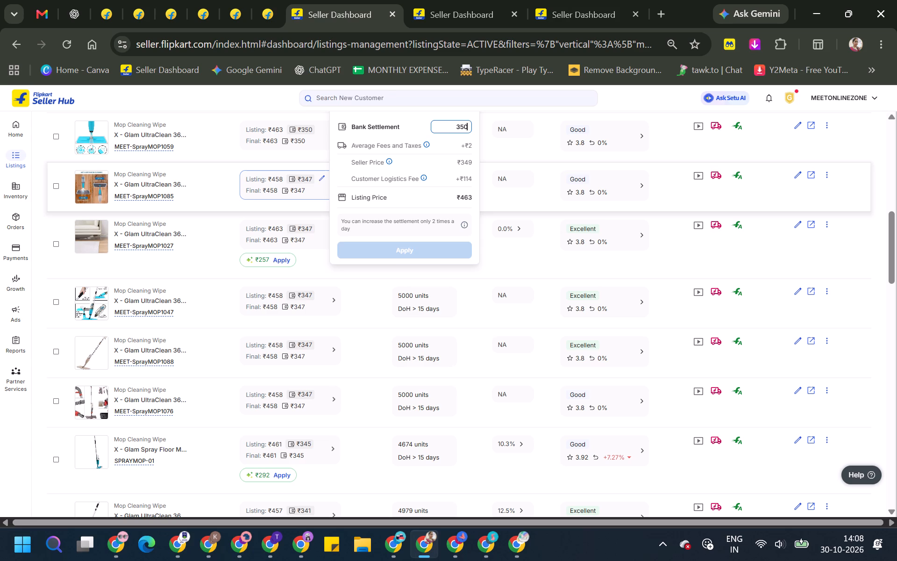
pyautogui.click(408, 254)
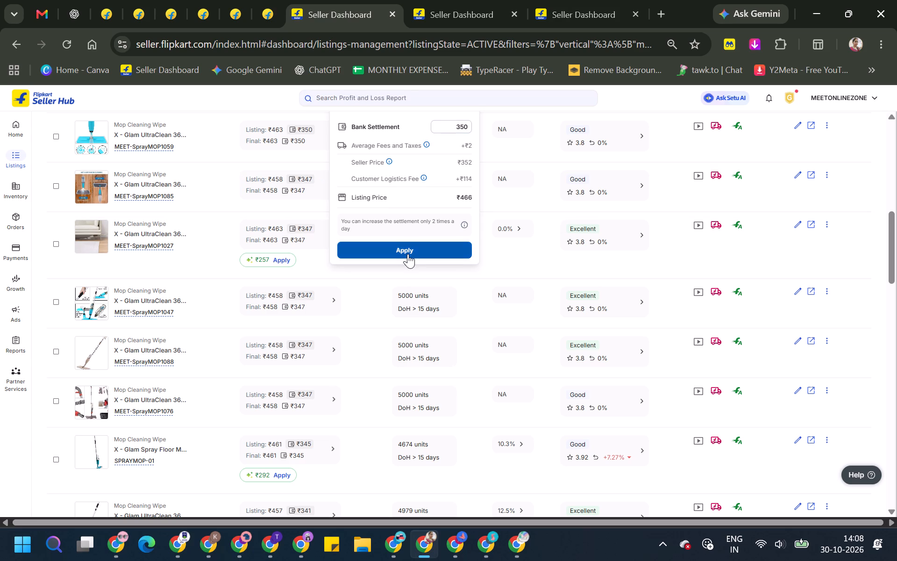
# Update the bank settlement of the MEET-SprayMOP1027 listing to ₹350 and apply it.
pyautogui.click(320, 227)
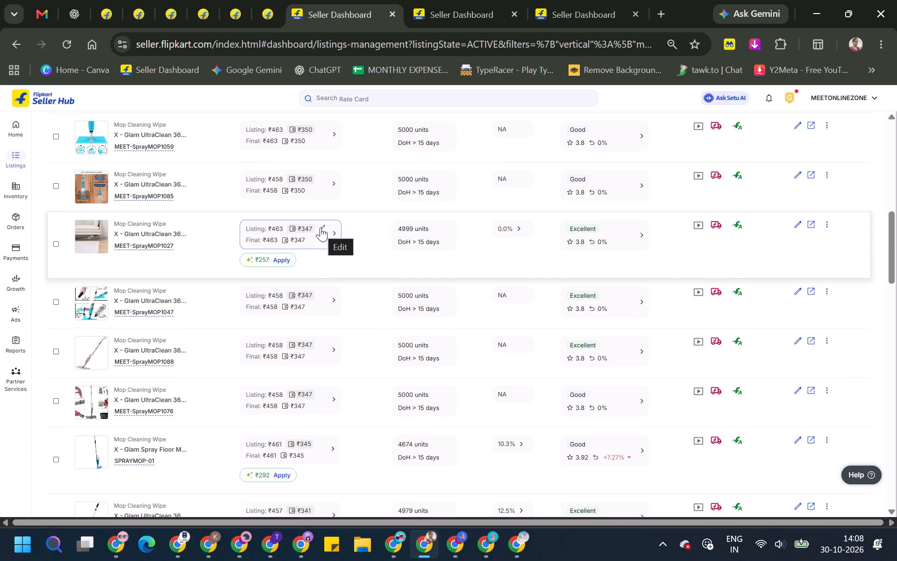
pyautogui.click(320, 227)
pyautogui.press('BackSpace')
pyautogui.press('BackSpace')
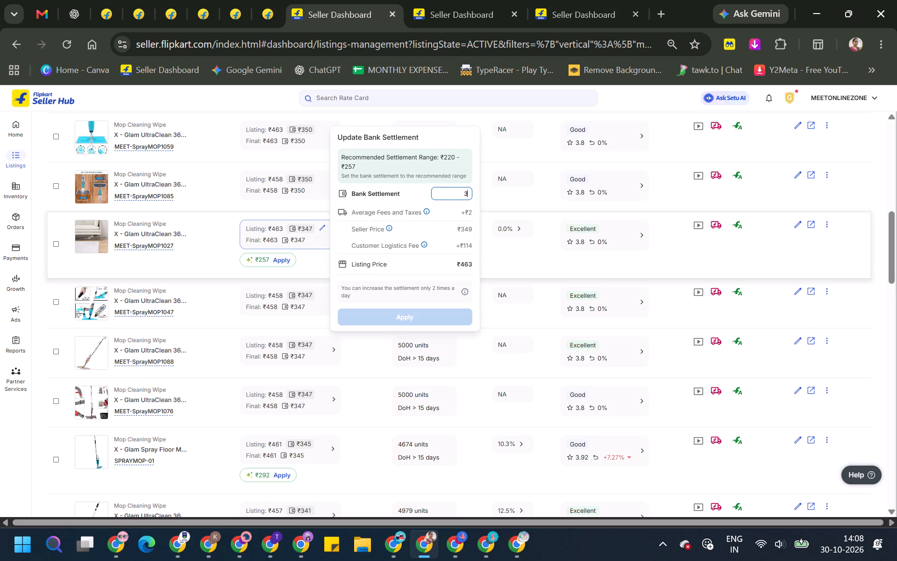
pyautogui.write('50')
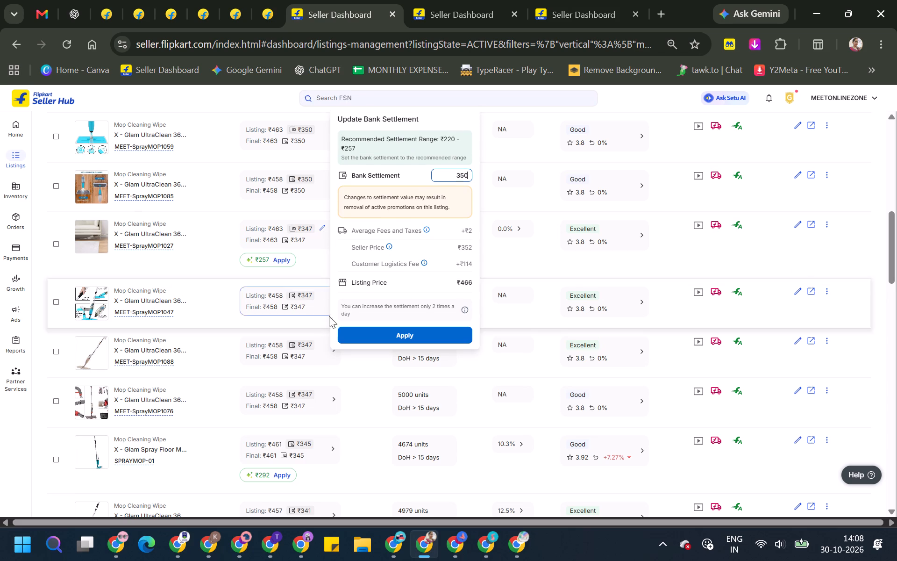
pyautogui.click(394, 334)
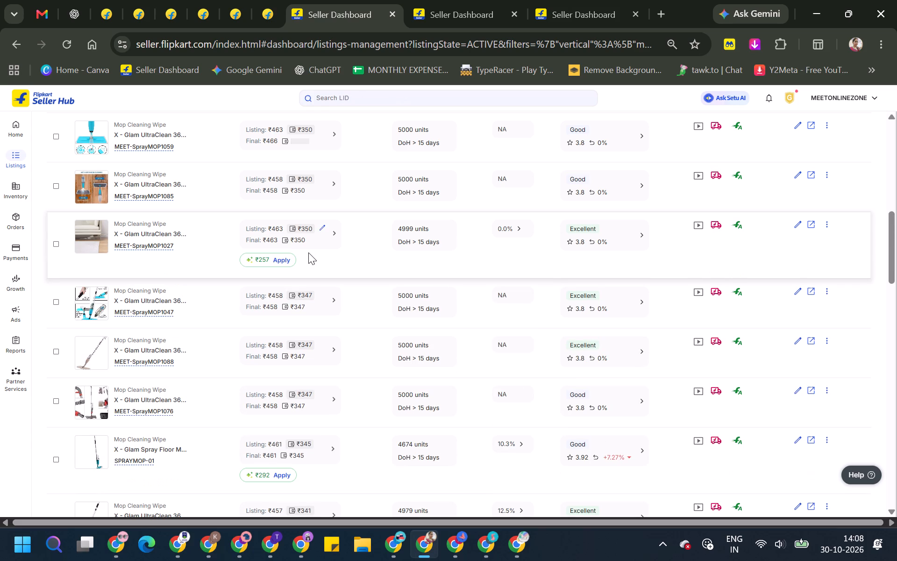
# Update the bank settlement of the MEET-SprayMOP1047 listing to ₹350 and apply it.
pyautogui.scroll(-2, 333, 286)
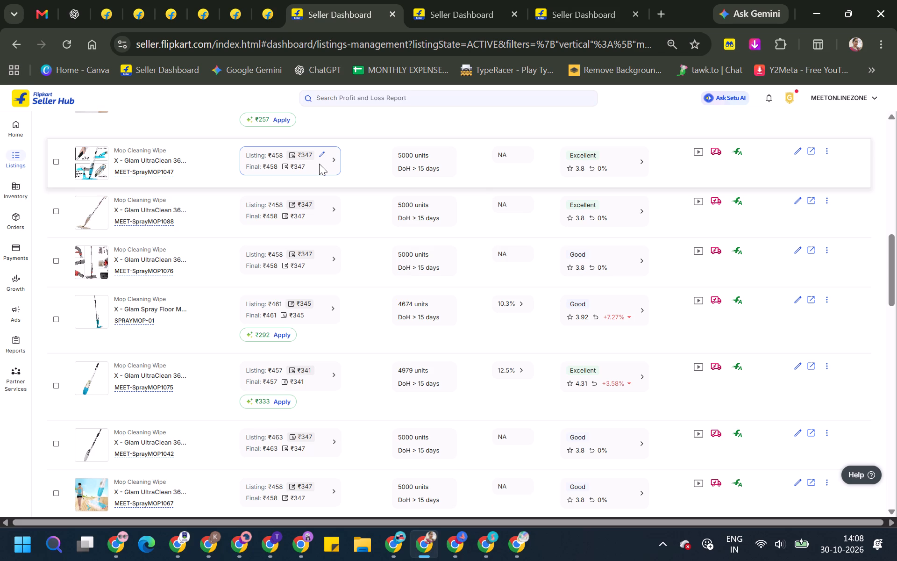
pyautogui.scroll(1, 319, 164)
pyautogui.scroll(-1, 319, 168)
pyautogui.scroll(1, 321, 162)
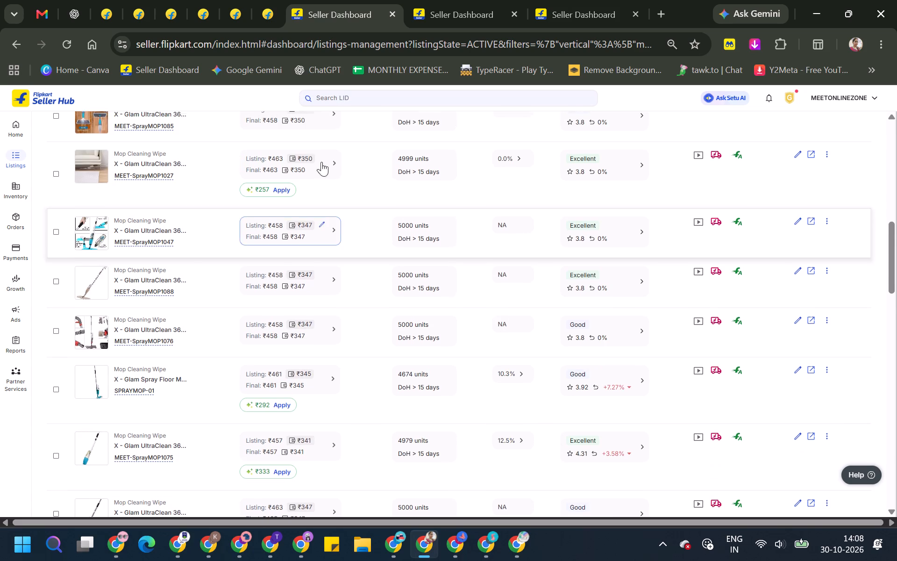
pyautogui.scroll(-1, 328, 203)
pyautogui.click(322, 153)
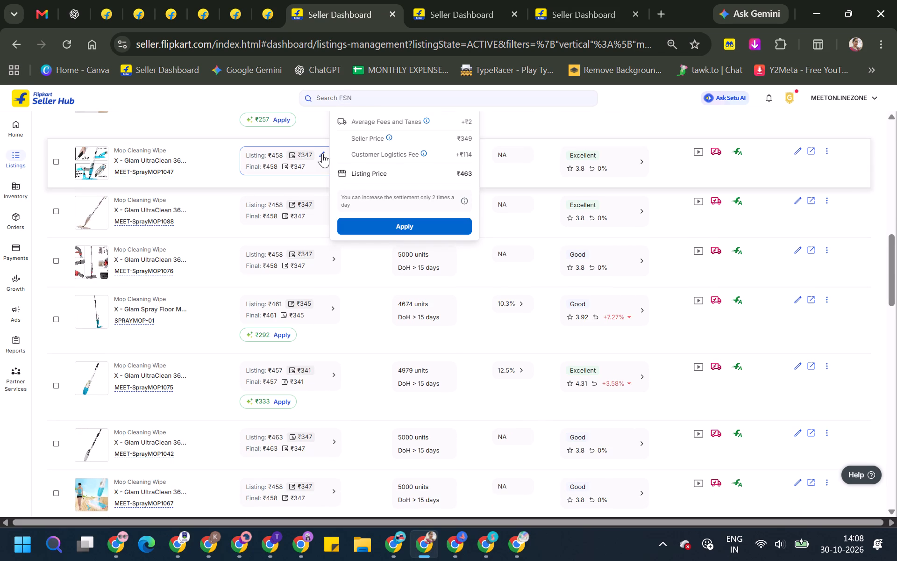
pyautogui.scroll(1, 295, 224)
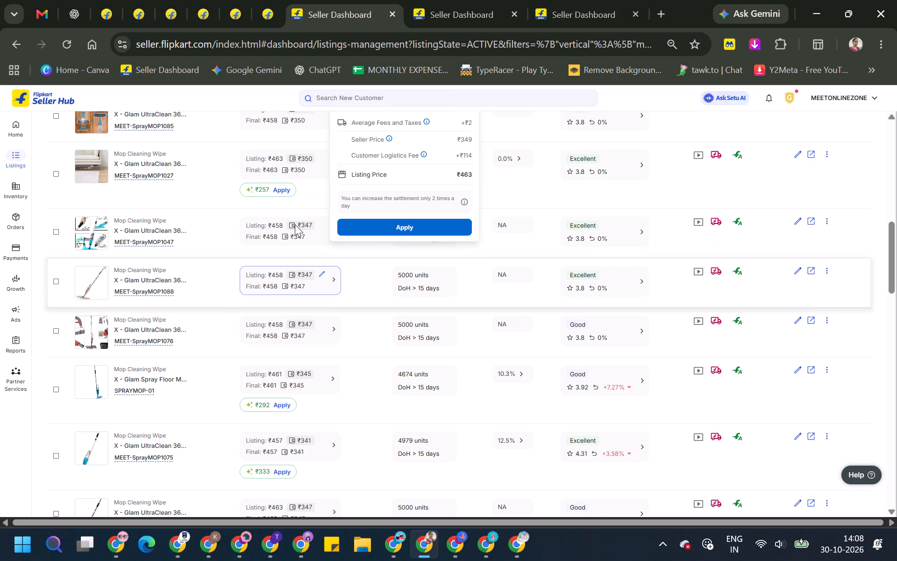
pyautogui.press('BackSpace')
pyautogui.press('BackSpace')
pyautogui.write('50')
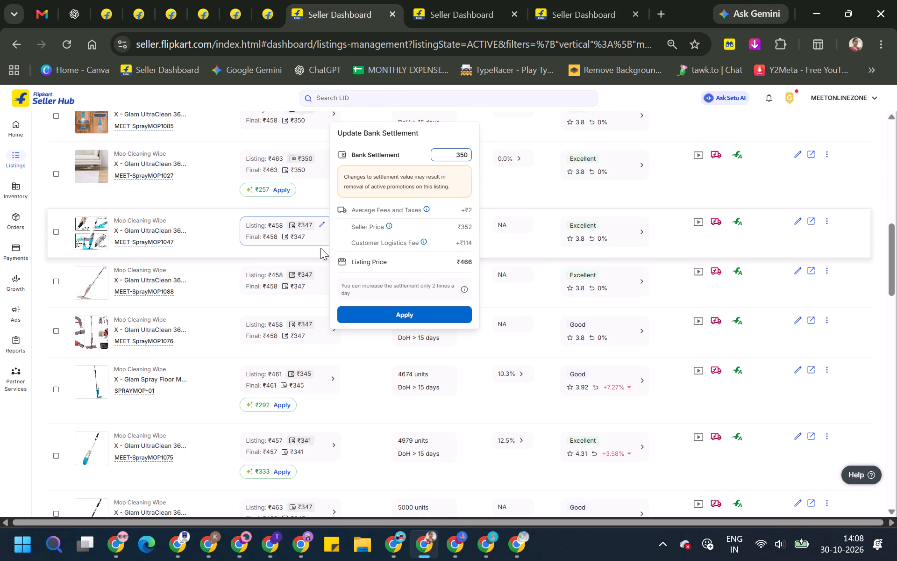
pyautogui.click(349, 319)
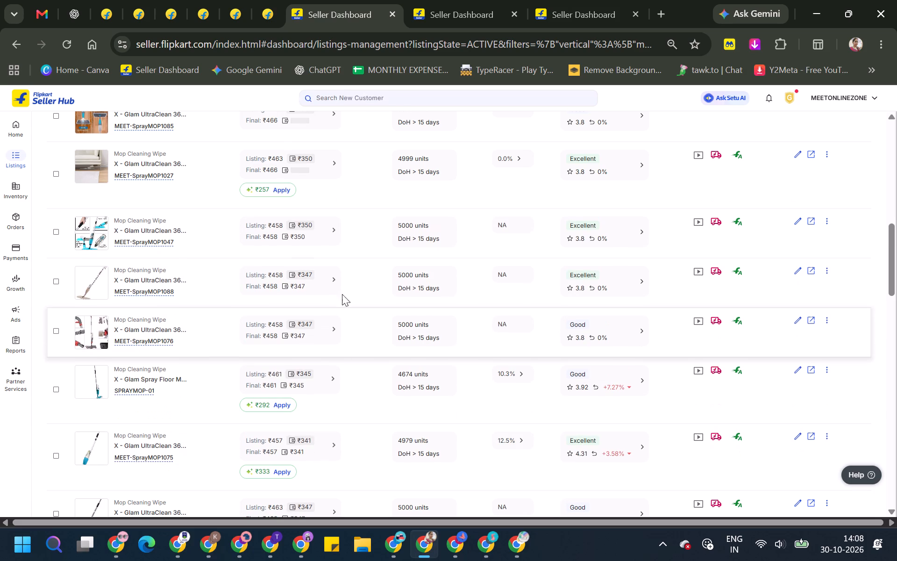
# Update the bank settlement of the MEET-SprayMOP1088 listing to ₹350 and apply it.
pyautogui.scroll(-1, 322, 252)
pyautogui.scroll(1, 331, 204)
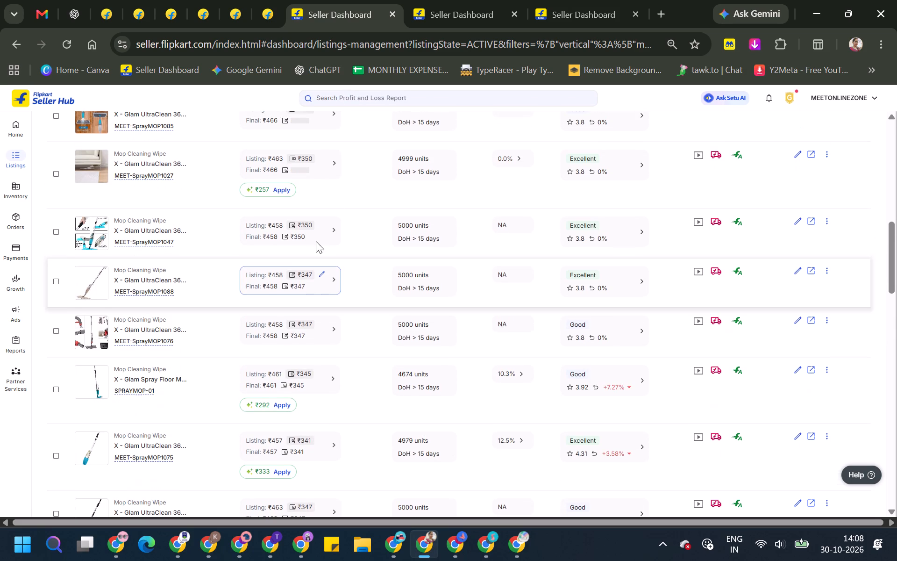
pyautogui.click(319, 274)
pyautogui.press('BackSpace')
pyautogui.press('BackSpace')
pyautogui.write('50')
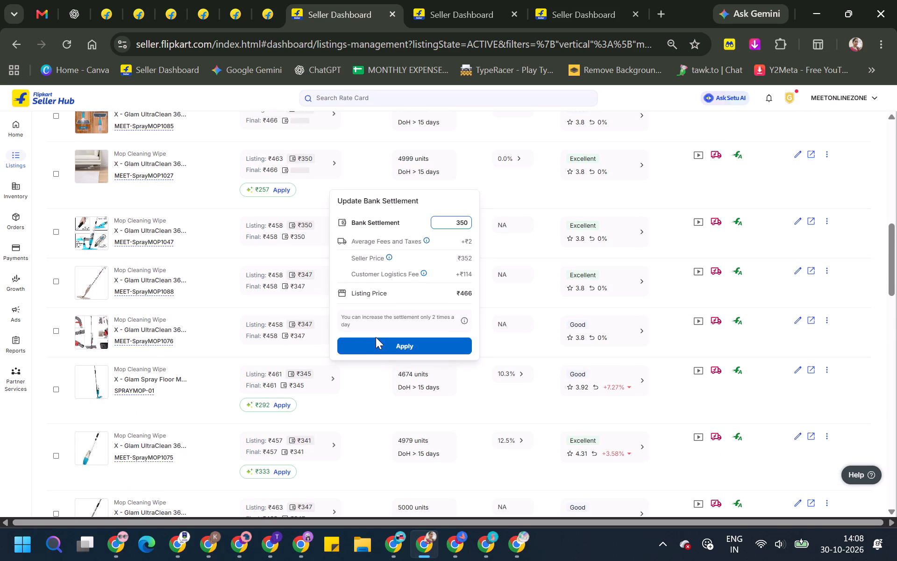
pyautogui.click(381, 344)
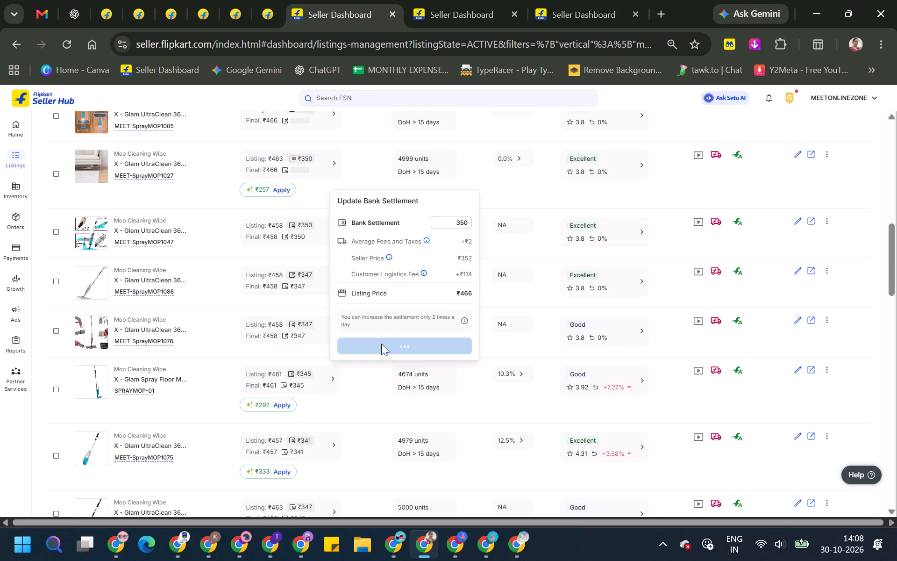
# Update the bank settlement of the X-Glam Spray Floor Mop listing (SPRAYMOP-01) to ₹350 and apply it.
pyautogui.scroll(-2, 361, 266)
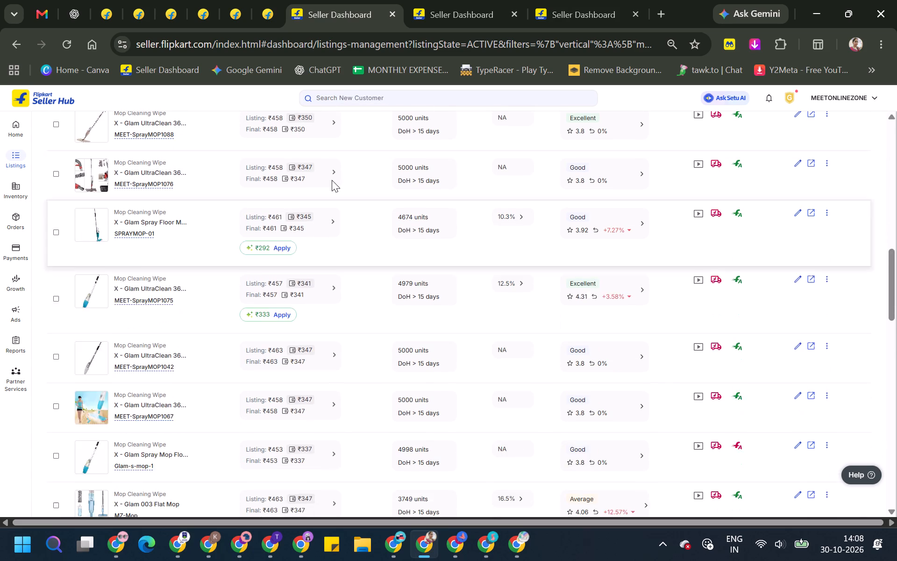
pyautogui.scroll(1, 330, 180)
pyautogui.click(321, 288)
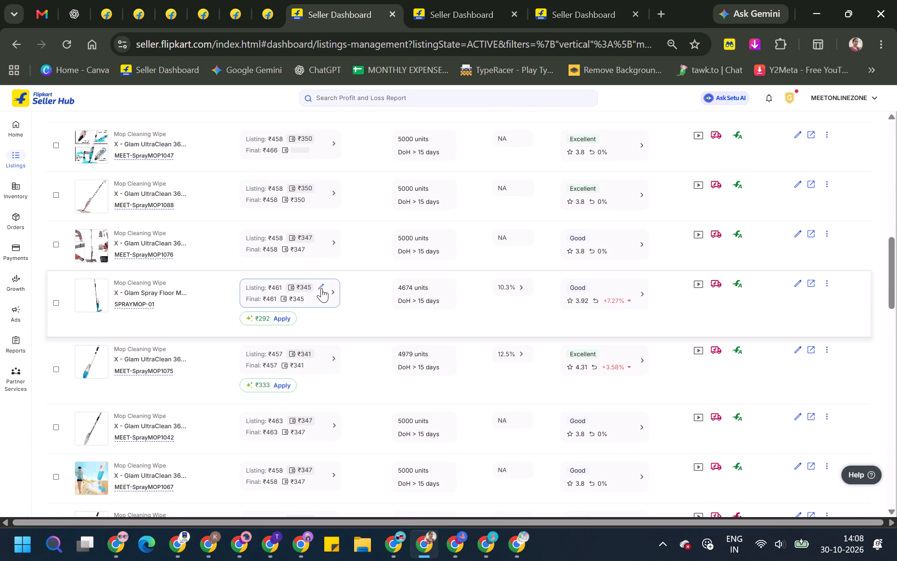
pyautogui.press('BackSpace')
pyautogui.press('BackSpace')
pyautogui.write('50')
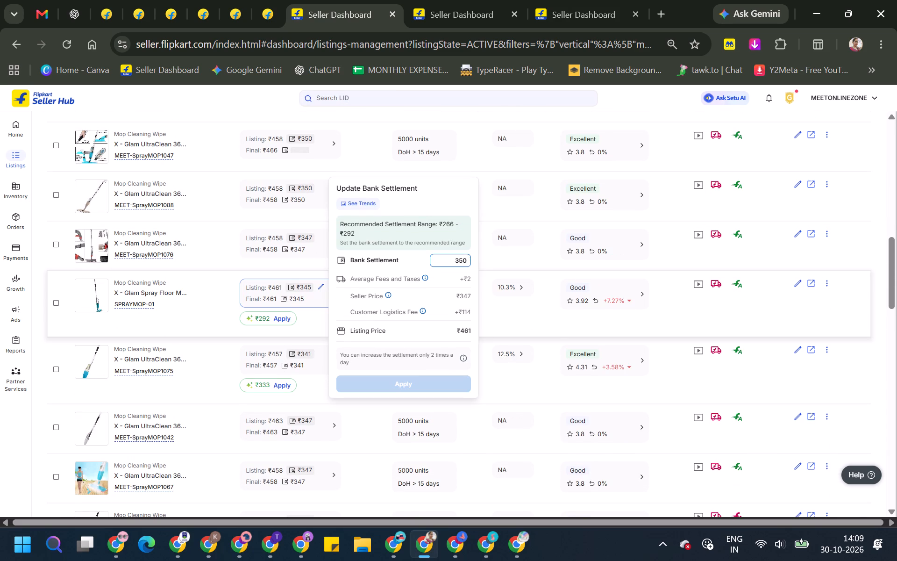
pyautogui.click(384, 384)
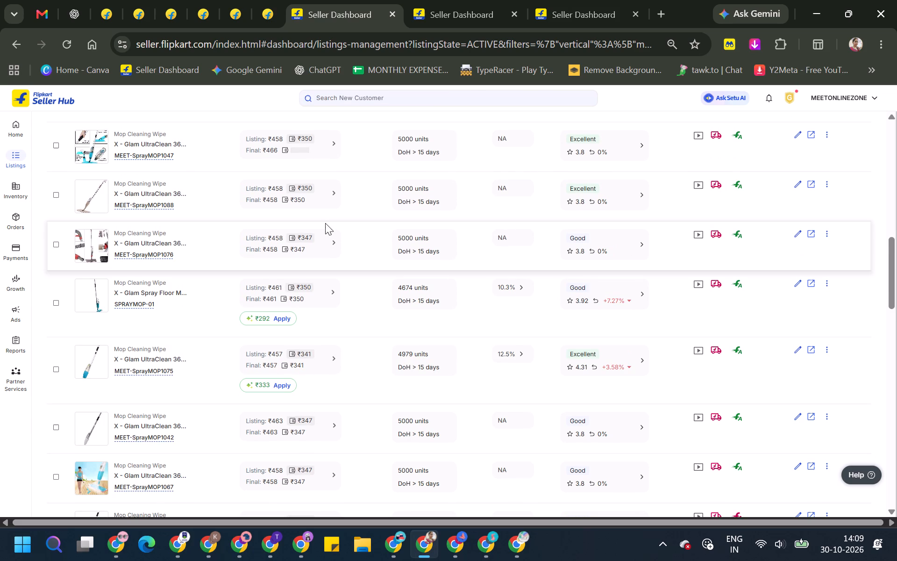
# Update the bank settlement of the skipped MEET-SprayMOP1076 listing to ₹350 and apply it.
pyautogui.click(320, 237)
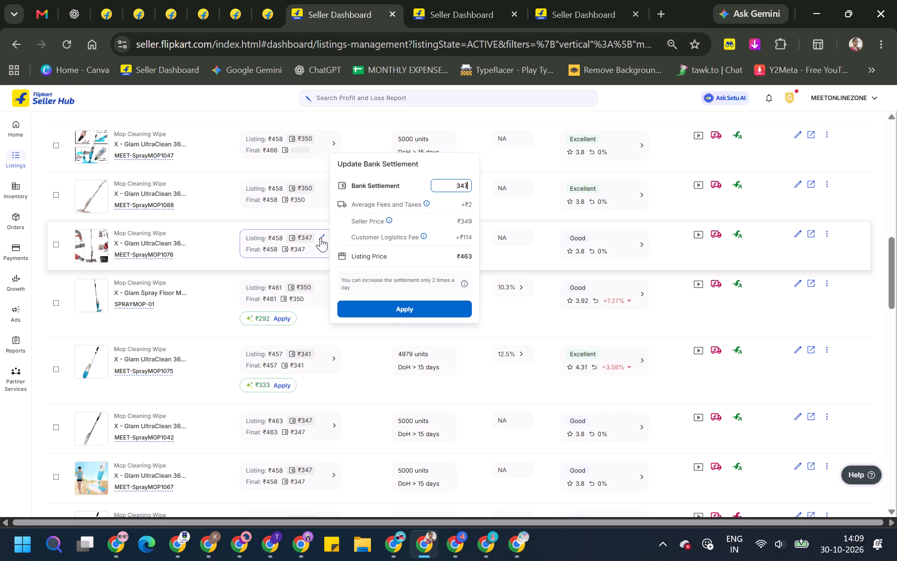
pyautogui.press('BackSpace')
pyautogui.press('BackSpace')
pyautogui.write('50')
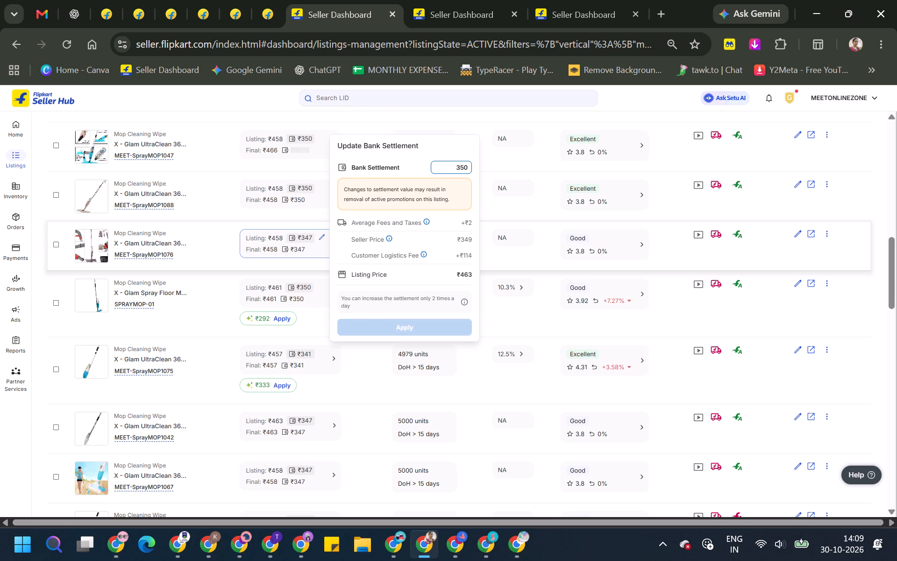
pyautogui.click(383, 324)
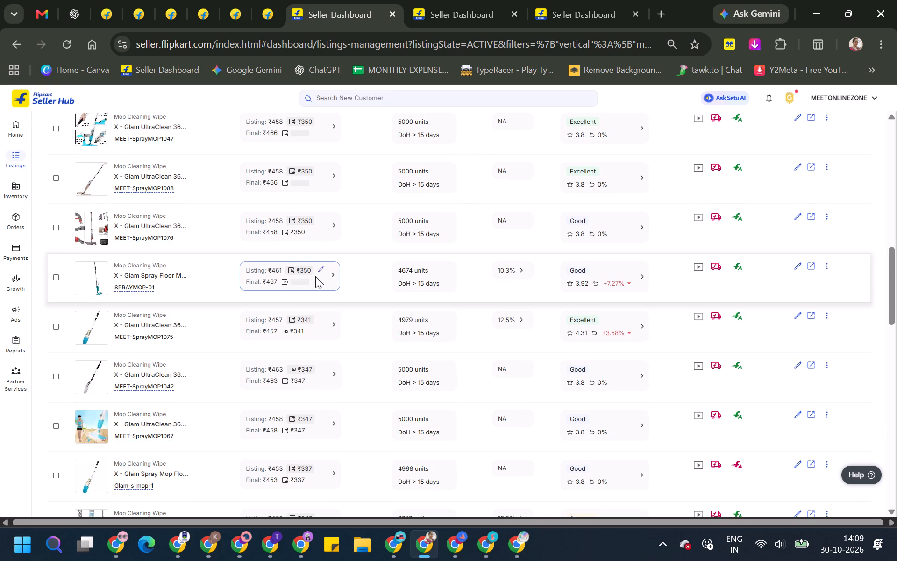
# Update the bank settlement of the MEET-SprayMOP1075 listing to ₹350 and apply it.
pyautogui.scroll(2, 321, 255)
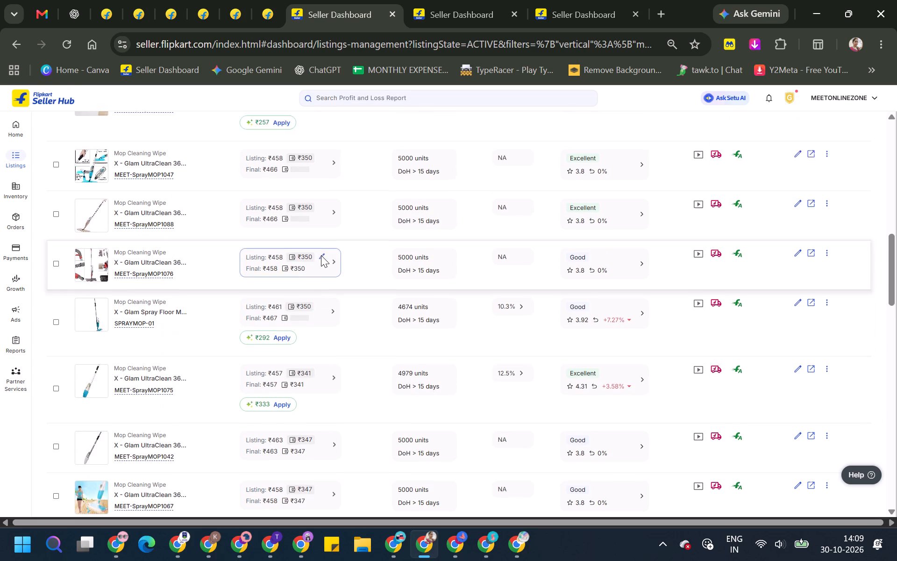
pyautogui.scroll(-4, 321, 255)
pyautogui.scroll(1, 327, 197)
pyautogui.scroll(-2, 326, 202)
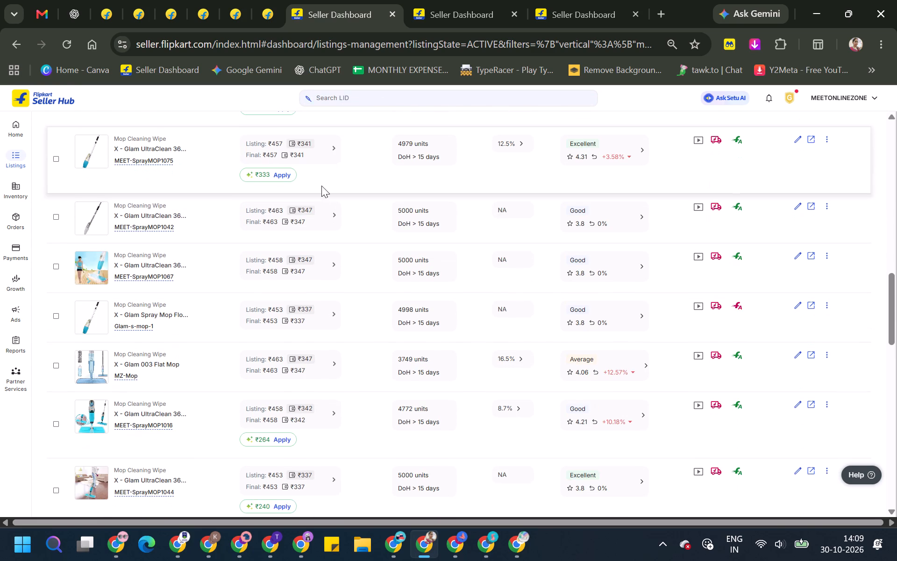
pyautogui.click(322, 138)
pyautogui.press('BackSpace')
pyautogui.press('BackSpace')
pyautogui.write('50')
pyautogui.click(398, 240)
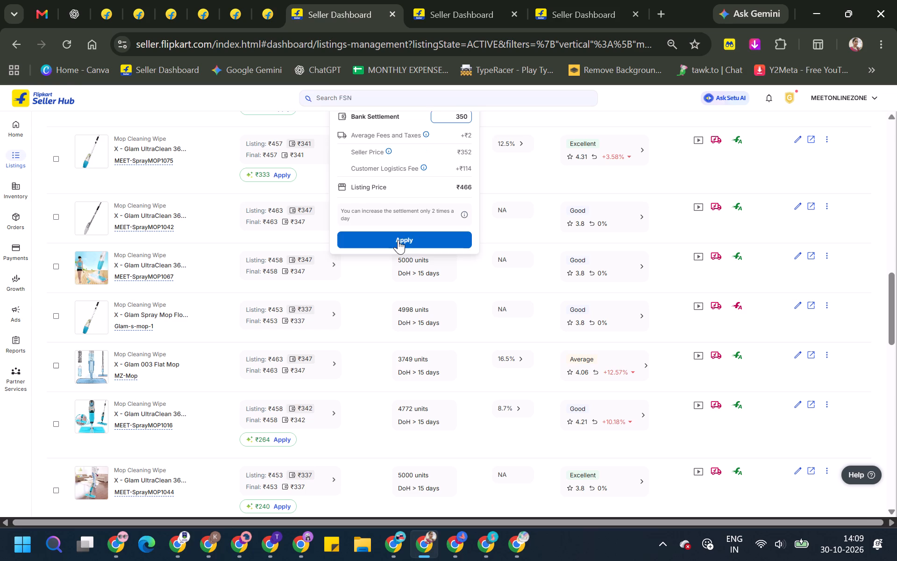
# Update the bank settlement of the MEET-SprayMOP1042 listing to ₹350 and apply it.
pyautogui.click(320, 211)
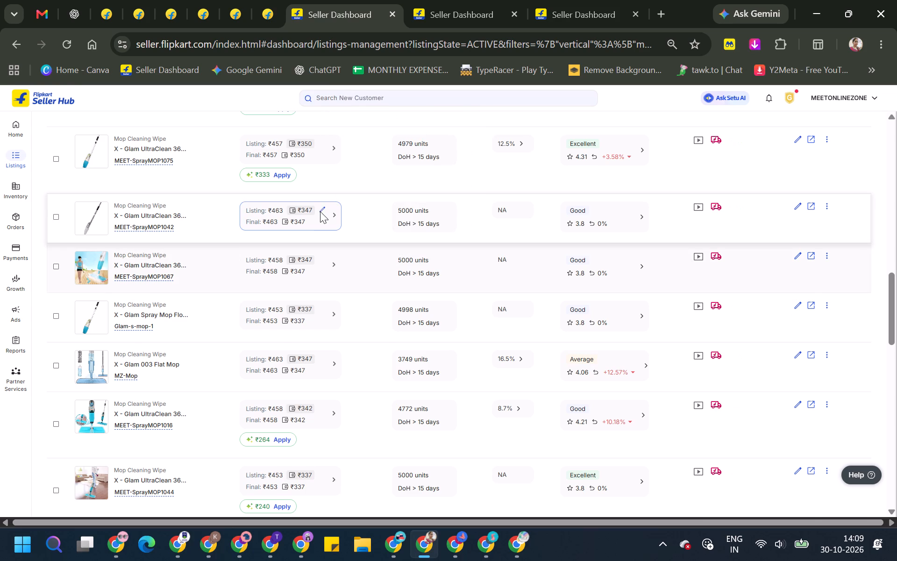
pyautogui.click(320, 211)
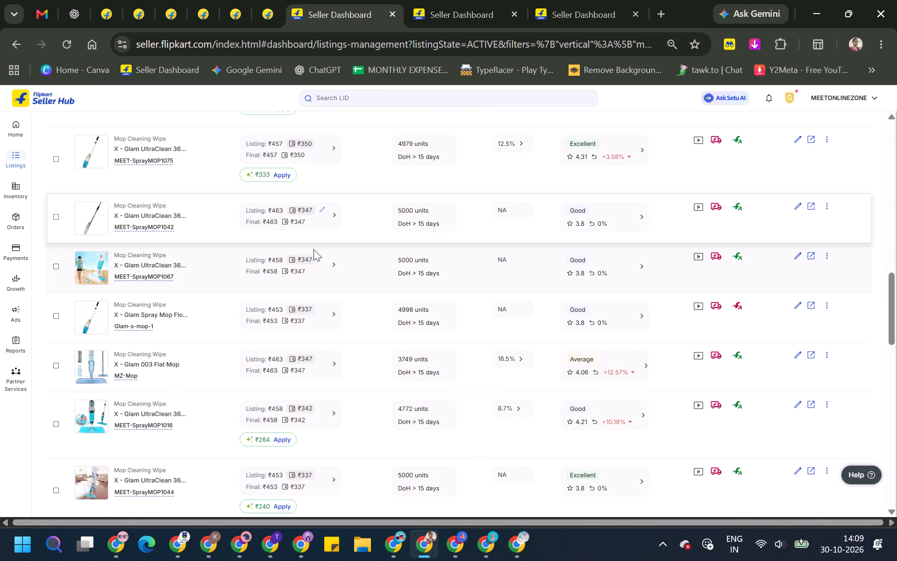
pyautogui.click(321, 208)
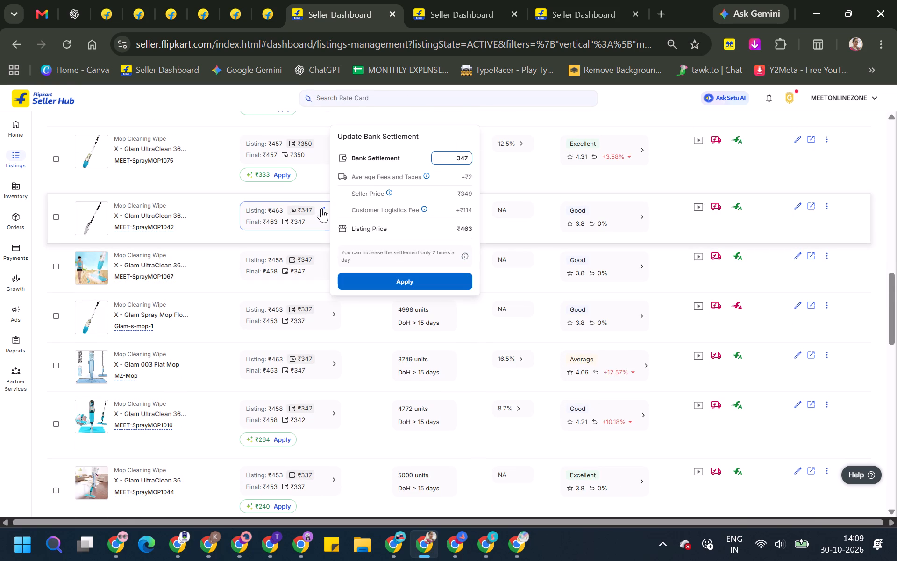
pyautogui.press('BackSpace')
pyautogui.press('BackSpace')
pyautogui.write('50')
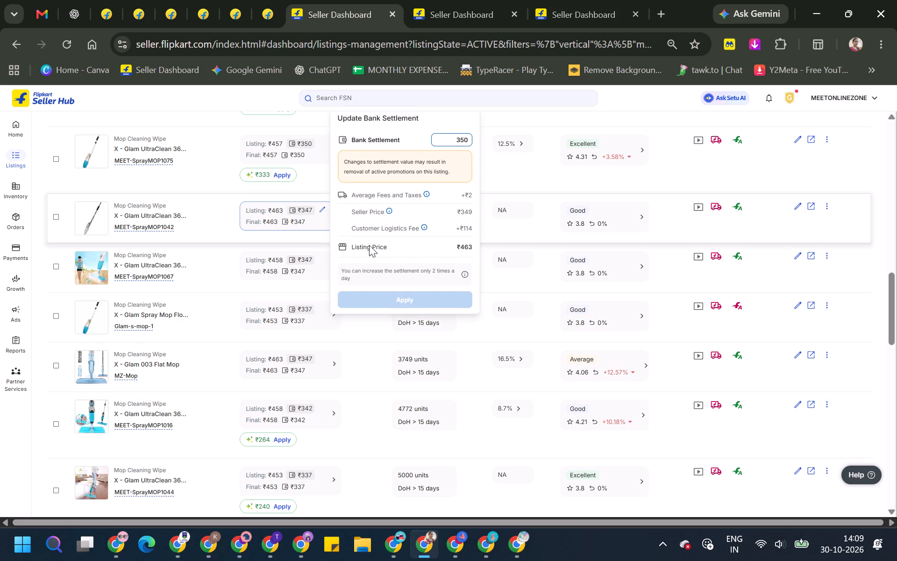
pyautogui.click(399, 300)
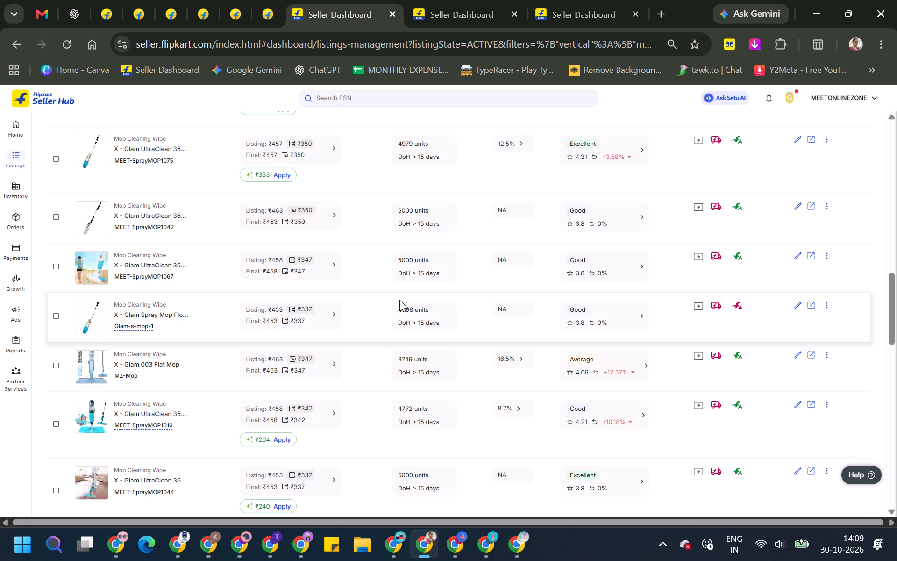
# Update the bank settlement of the MEET-SprayMOP1067 listing to ₹350 and apply it.
pyautogui.click(319, 257)
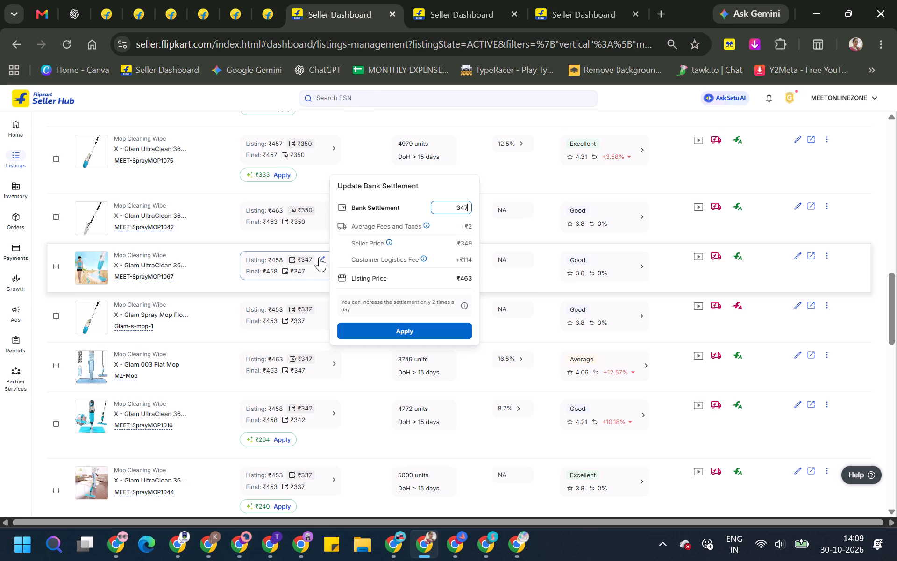
pyautogui.press('BackSpace')
pyautogui.press('BackSpace')
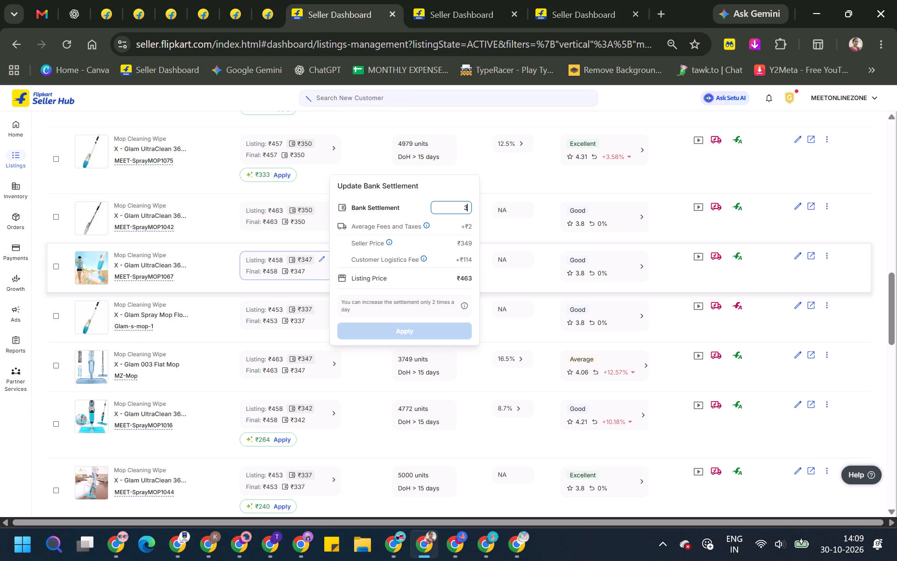
pyautogui.write('50')
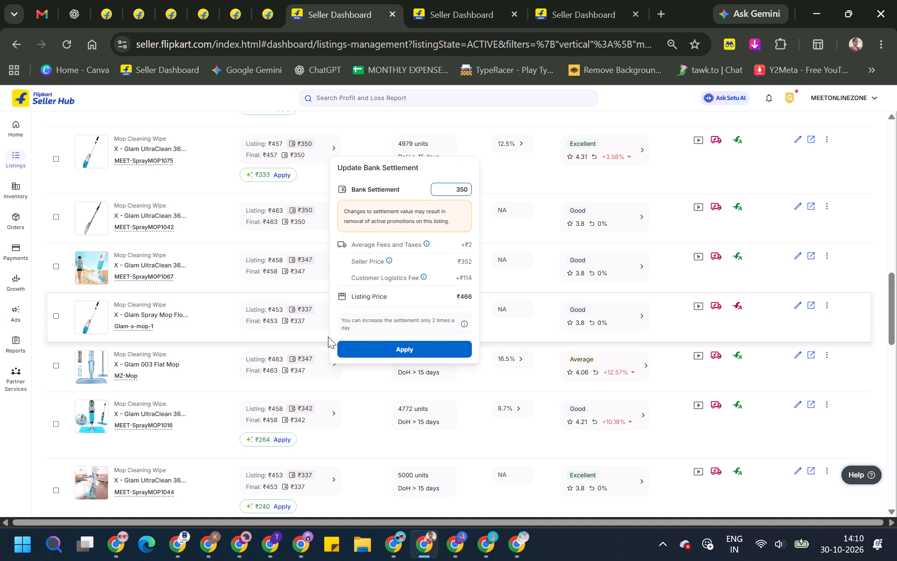
pyautogui.click(370, 352)
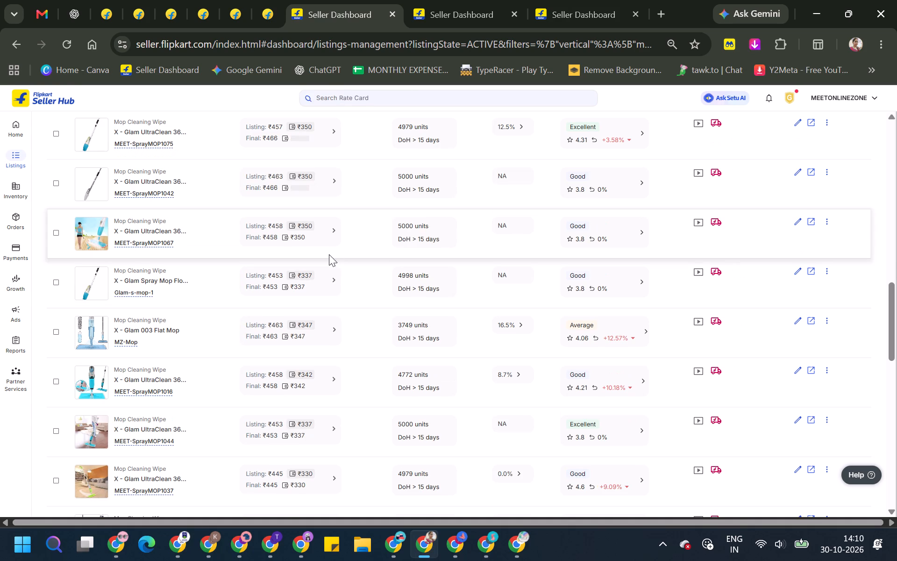
# Update the bank settlement of the X-Glam Spray Mop listing (Glam-s-mop-1) to ₹350 and apply it.
pyautogui.click(324, 273)
pyautogui.click(322, 261)
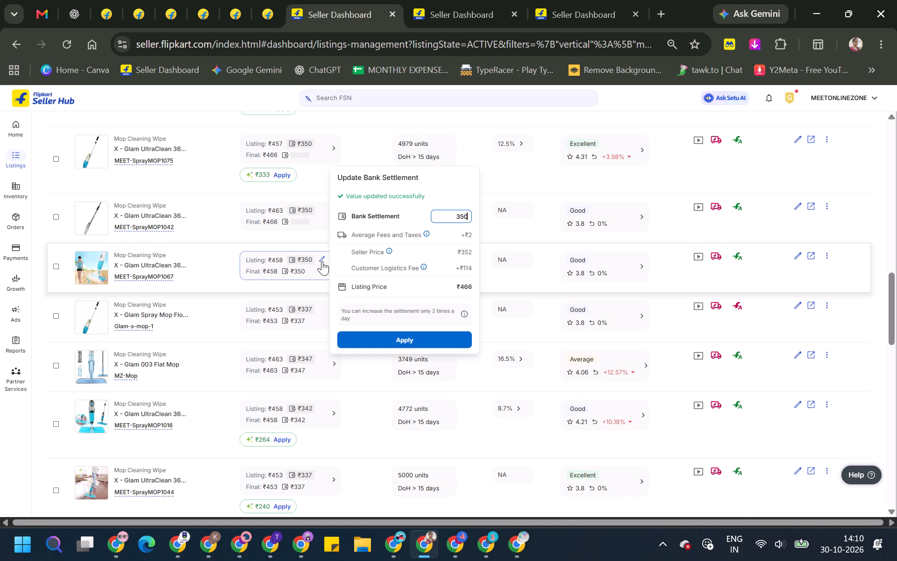
pyautogui.click(323, 303)
pyautogui.click(321, 310)
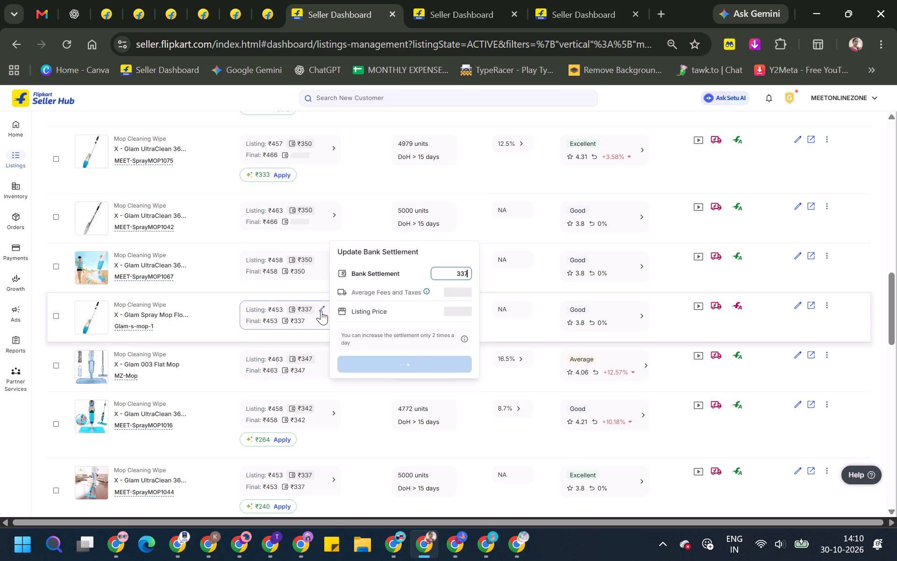
pyautogui.press('BackSpace')
pyautogui.press('BackSpace')
pyautogui.write('50')
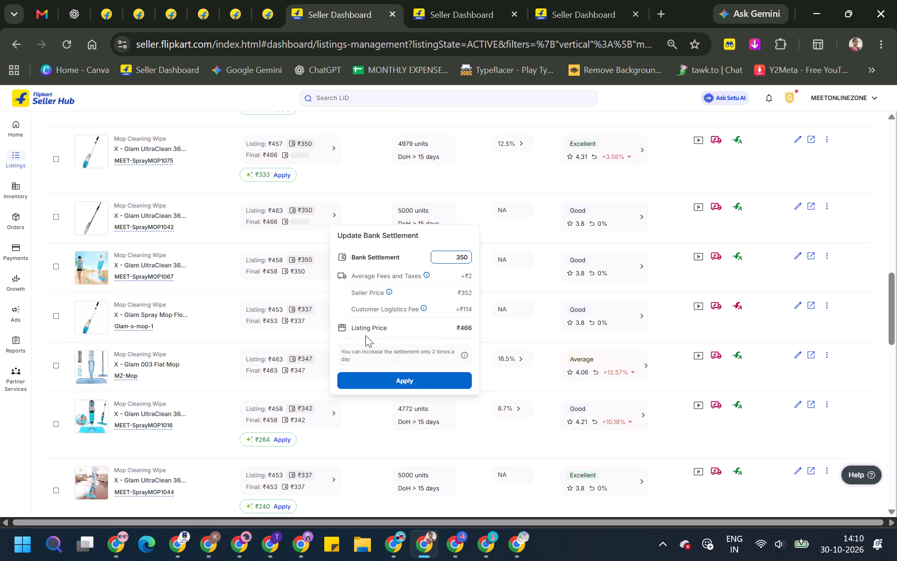
pyautogui.click(392, 378)
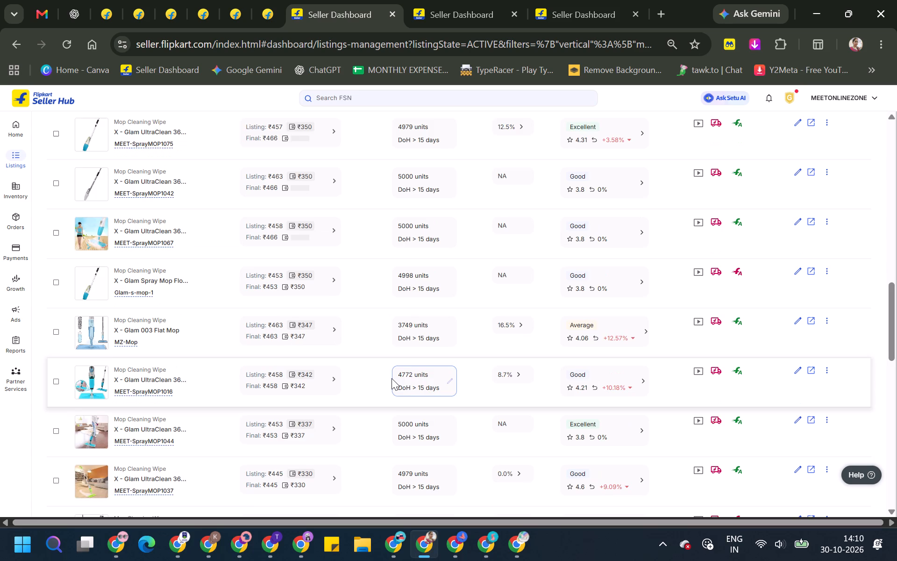
# Update the bank settlement of the X-Glam 003 Flat Mop listing (MZ-Mop) to ₹350 and apply it.
pyautogui.scroll(-2, 333, 281)
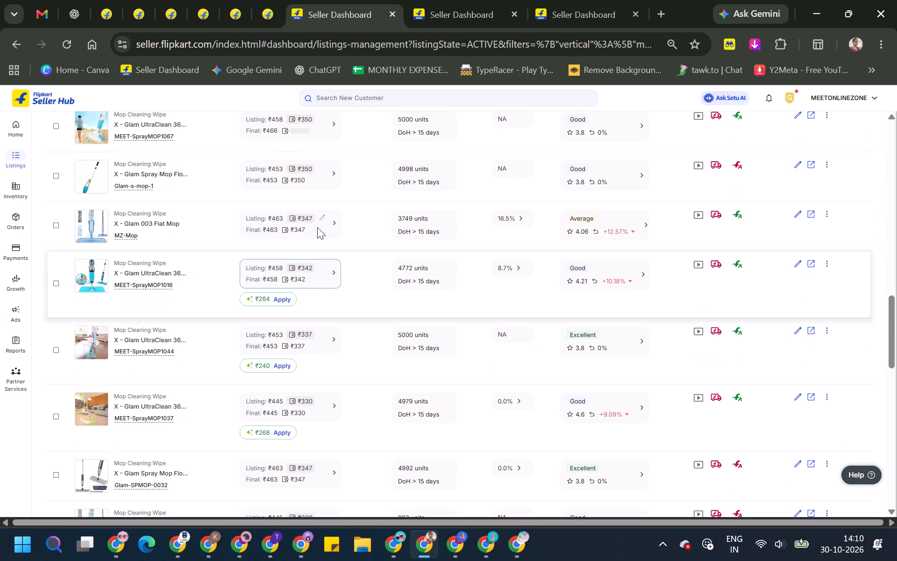
pyautogui.click(320, 219)
pyautogui.press('BackSpace')
pyautogui.press('BackSpace')
pyautogui.write('50')
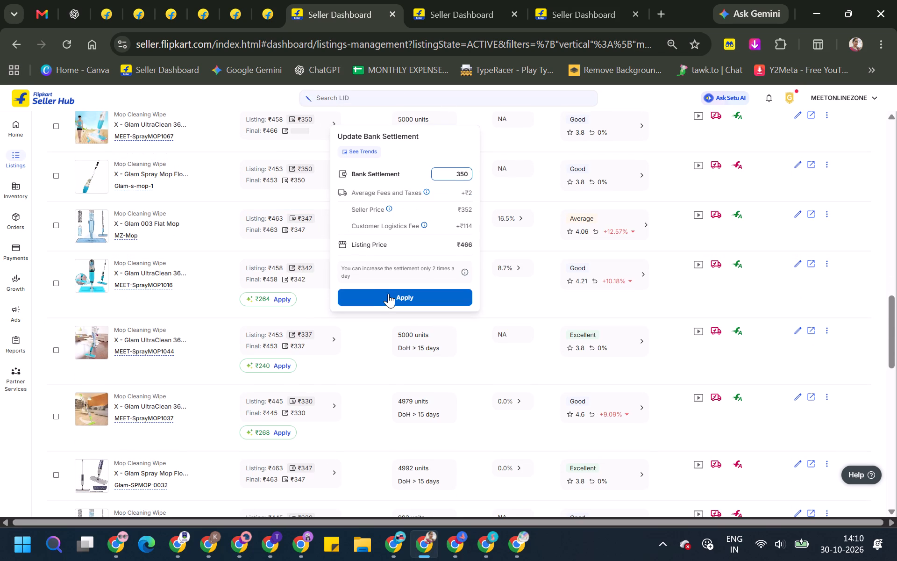
pyautogui.click(388, 294)
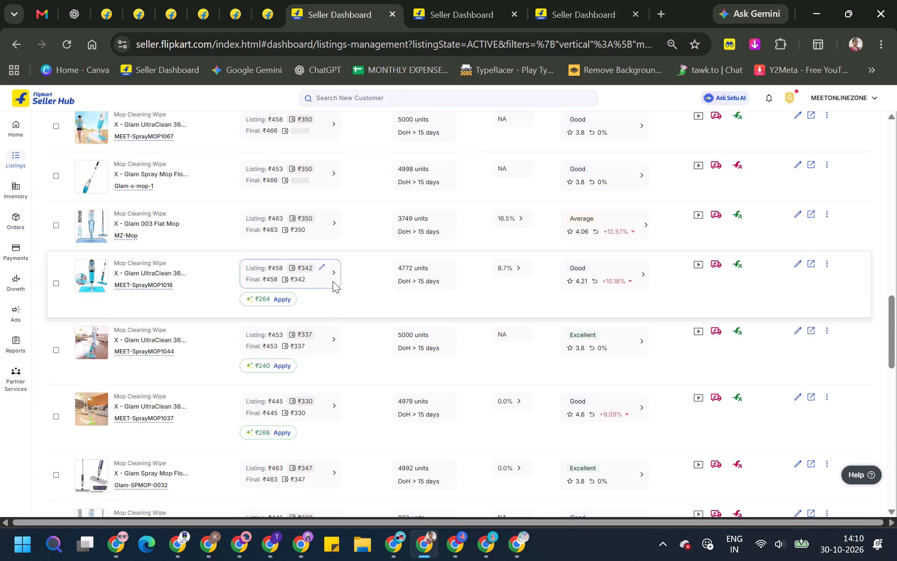
# Update the bank settlement of the MEET-SprayMOP1016 listing to ₹350 and apply it.
pyautogui.click(321, 267)
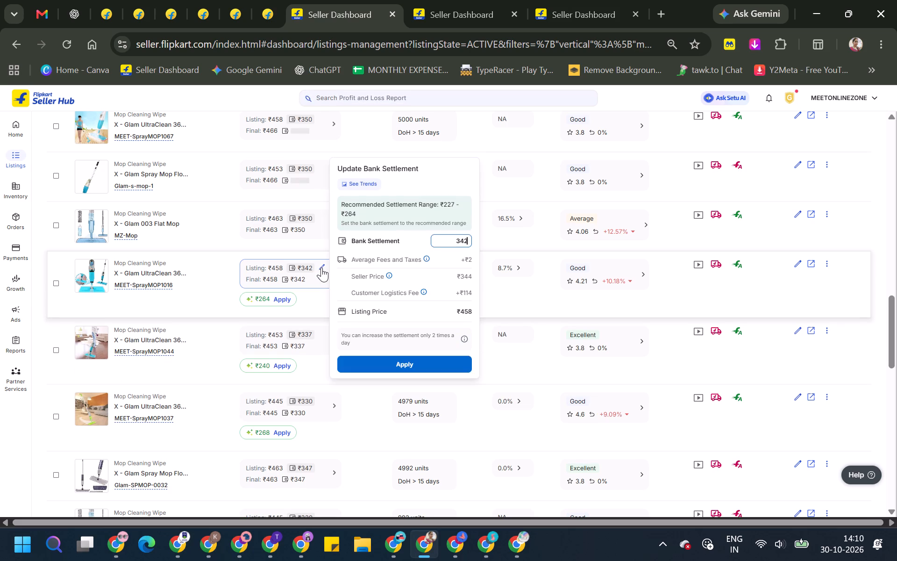
pyautogui.press('BackSpace')
pyautogui.press('BackSpace')
pyautogui.write('50')
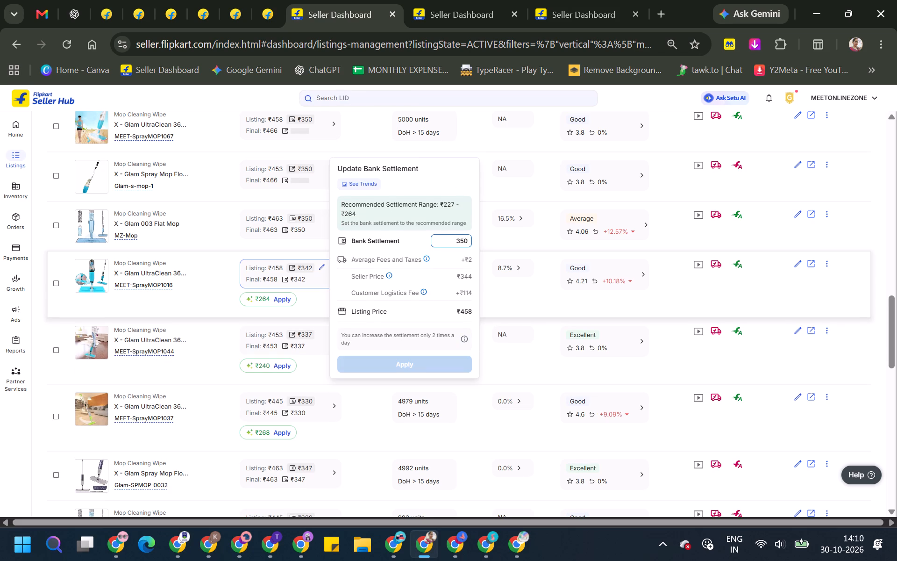
pyautogui.click(391, 366)
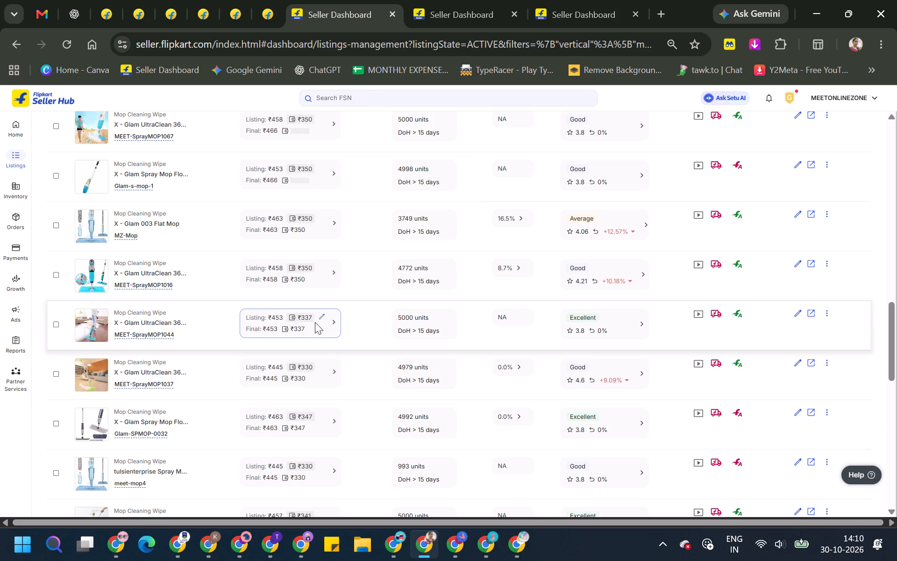
# Update the bank settlement of the MEET-SprayMOP1044 listing to ₹350 and apply it.
pyautogui.scroll(-2, 362, 235)
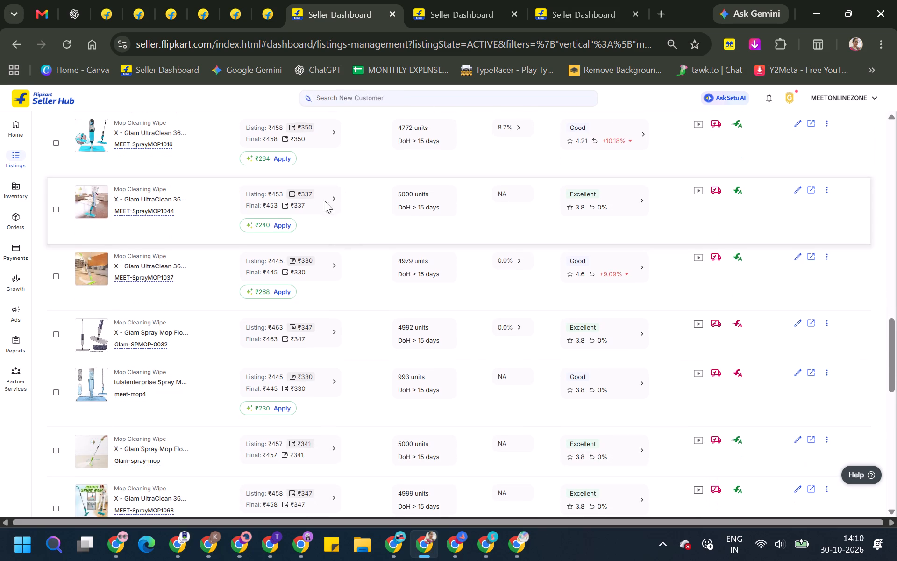
pyautogui.scroll(-1, 324, 199)
pyautogui.scroll(1, 324, 182)
pyautogui.click(324, 197)
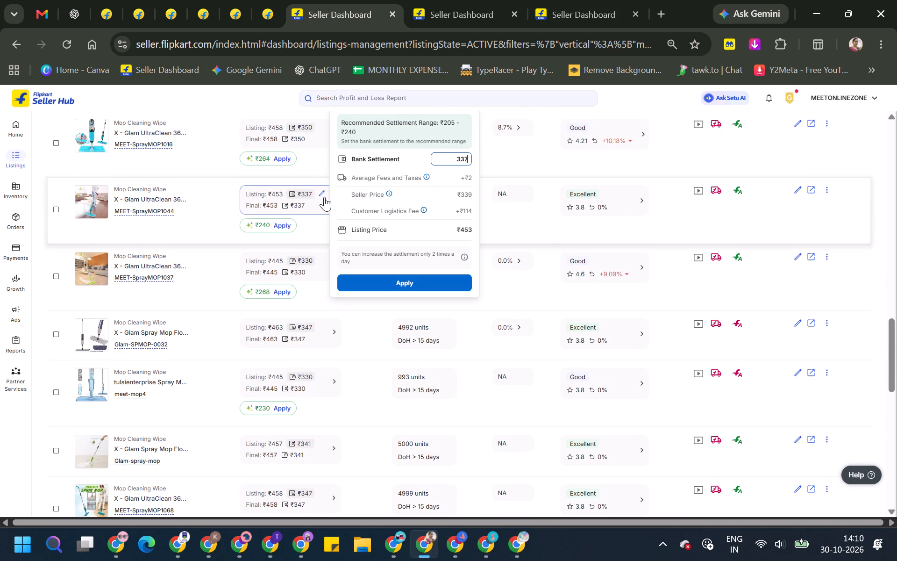
pyautogui.press('BackSpace')
pyautogui.press('BackSpace')
pyautogui.write('50')
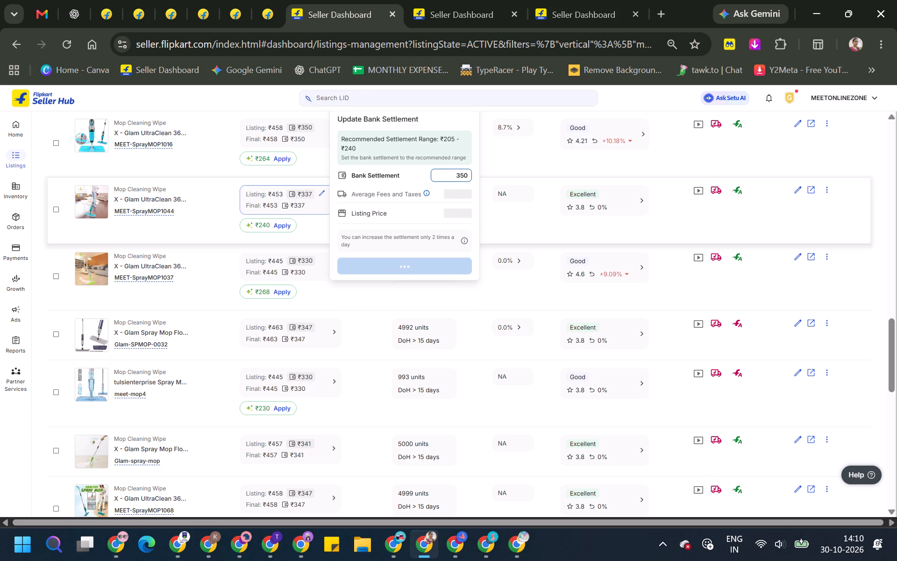
pyautogui.click(394, 280)
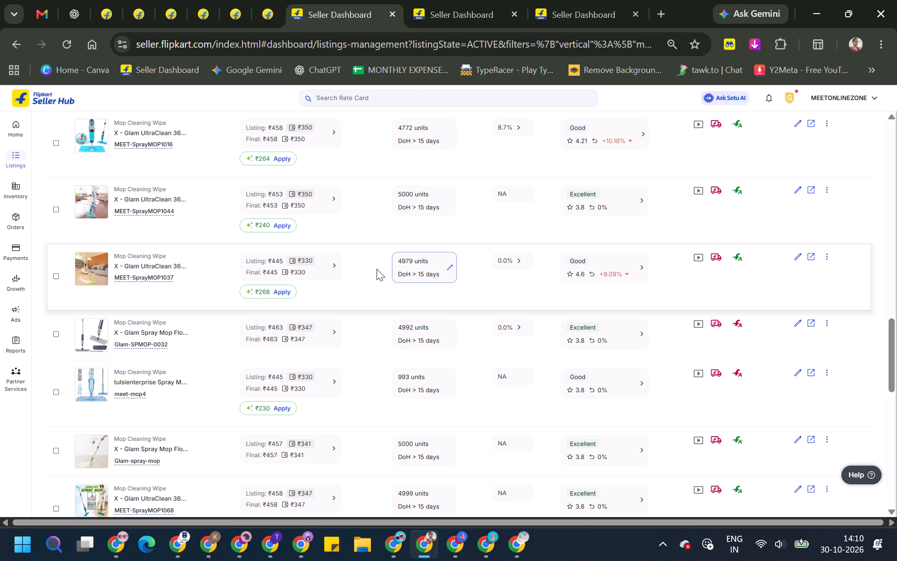
# Update the bank settlement of the MEET-SprayMOP1037 listing to ₹350 and apply it.
pyautogui.click(326, 259)
pyautogui.press('BackSpace')
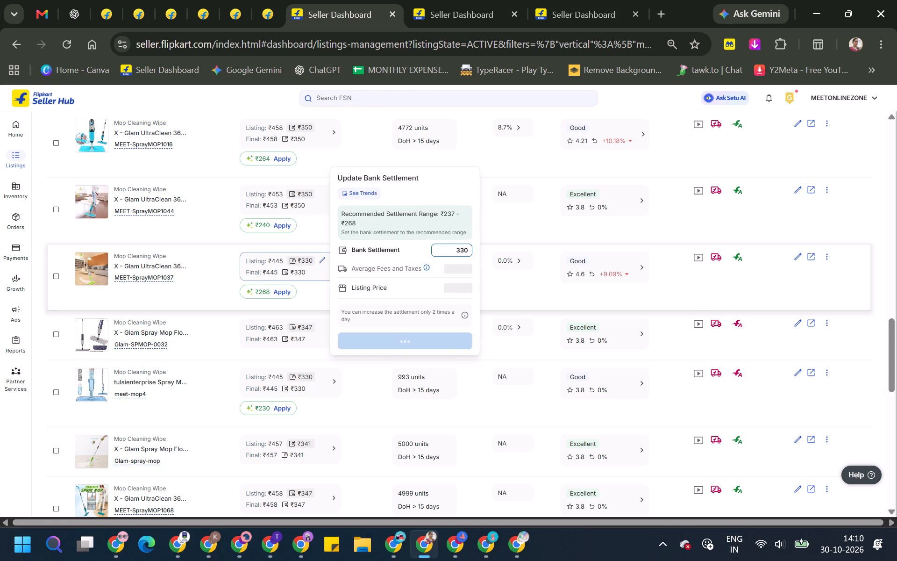
pyautogui.press('BackSpace')
pyautogui.write('50')
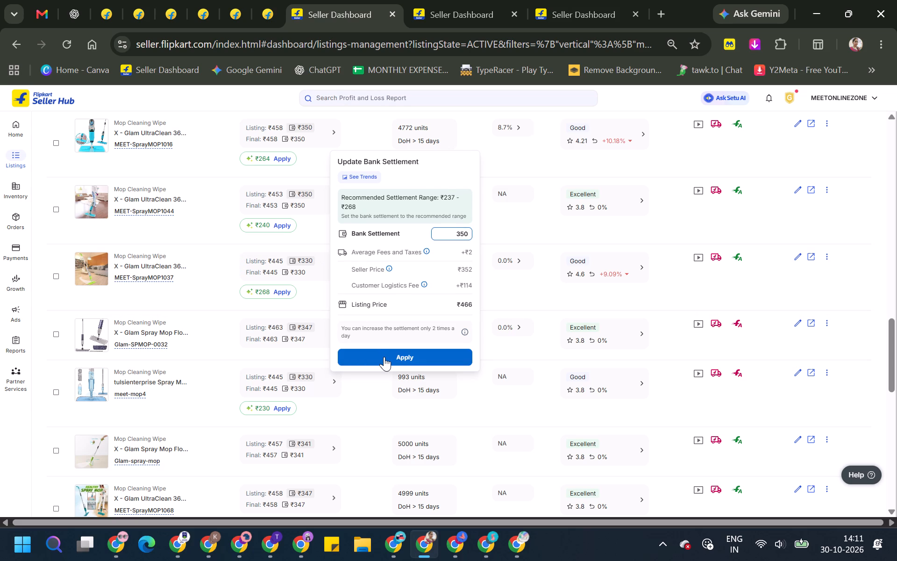
pyautogui.click(410, 360)
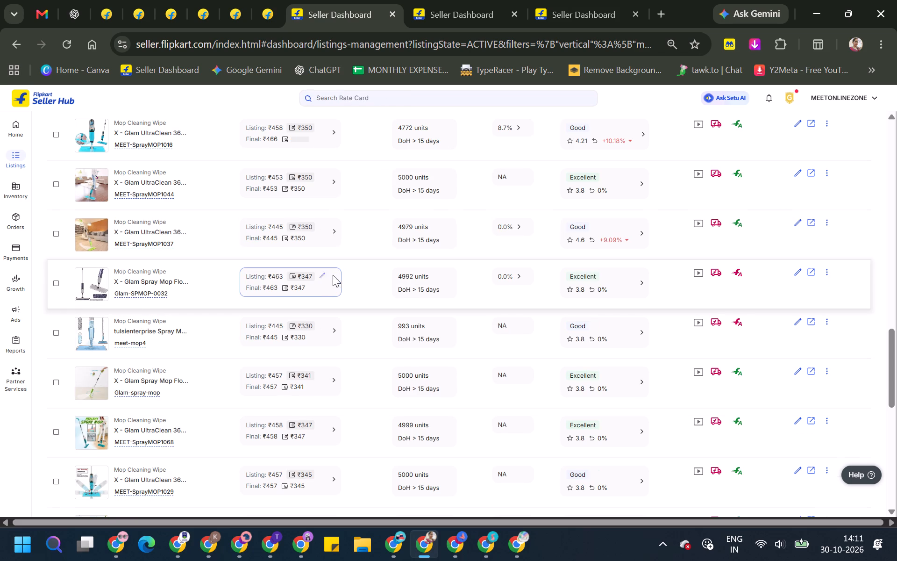
# Update the bank settlement of the X-Glam Spray Mop listing (Glam-SPMOP-0032) to ₹350 and apply it.
pyautogui.scroll(-1, 326, 310)
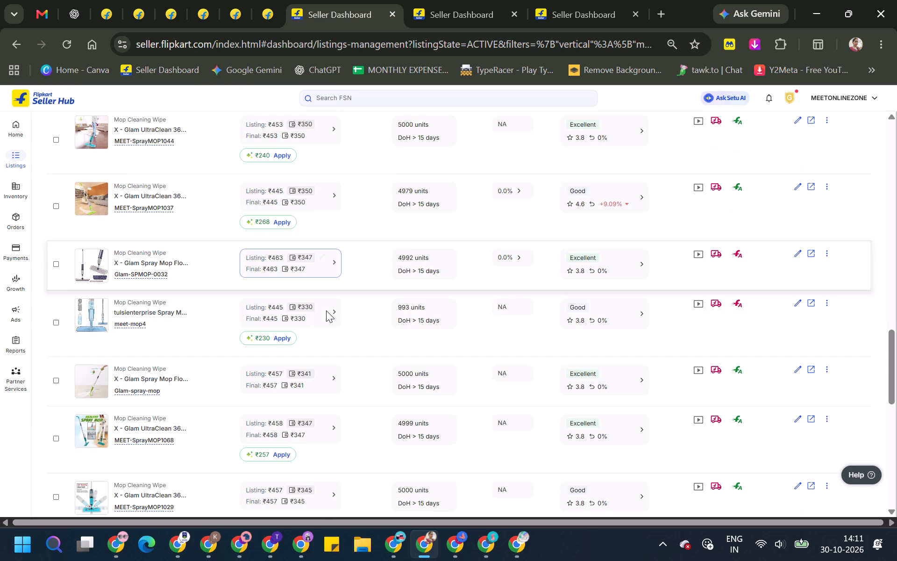
pyautogui.scroll(-1, 326, 310)
pyautogui.click(323, 187)
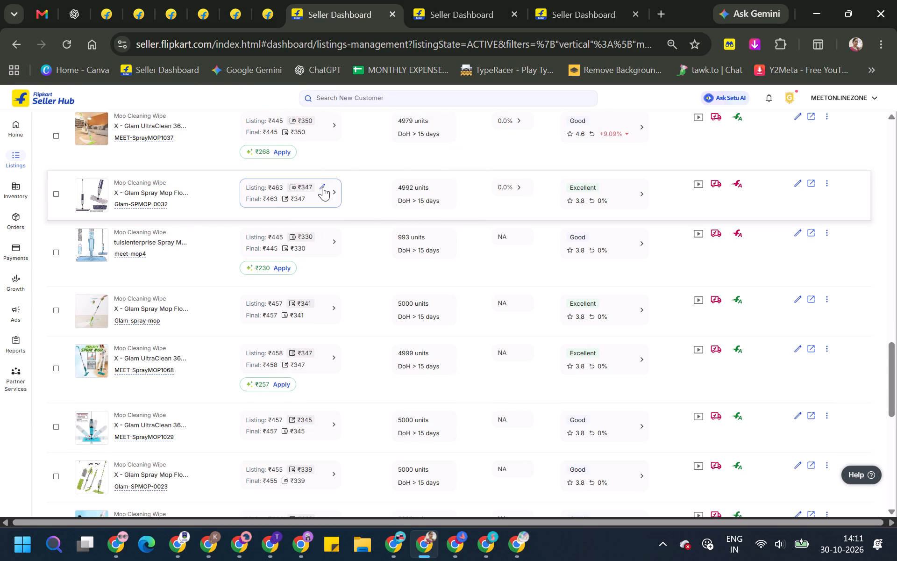
pyautogui.press('BackSpace')
pyautogui.press('BackSpace')
pyautogui.write('50')
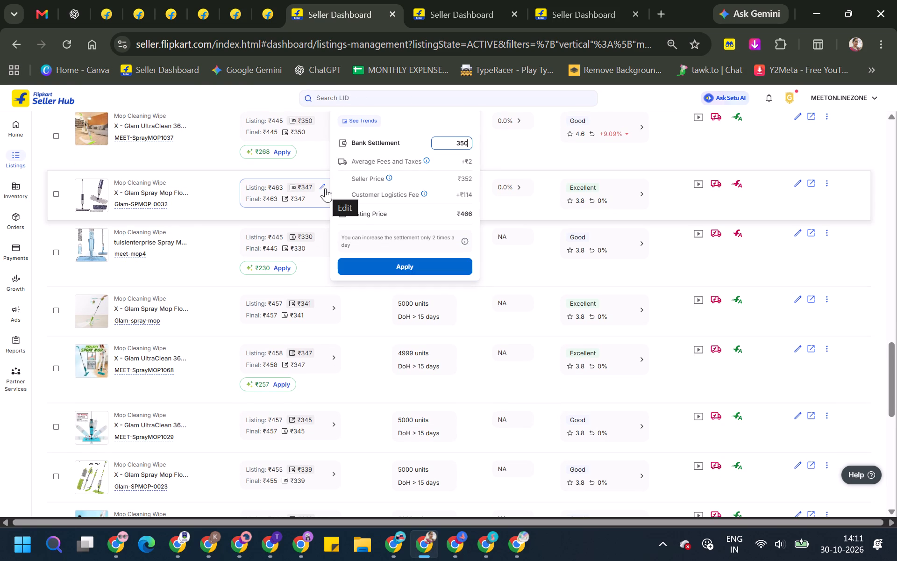
pyautogui.click(384, 260)
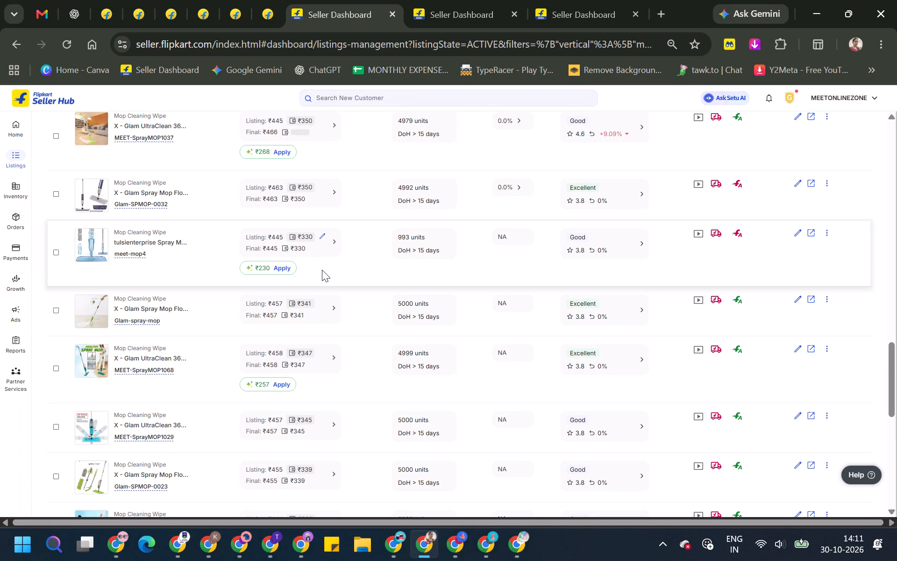
# Update the bank settlement of the tulsienterprise Spray Mop listing (meet-mop4) to ₹350 and apply it.
pyautogui.click(326, 237)
pyautogui.click(320, 233)
pyautogui.press('BackSpace')
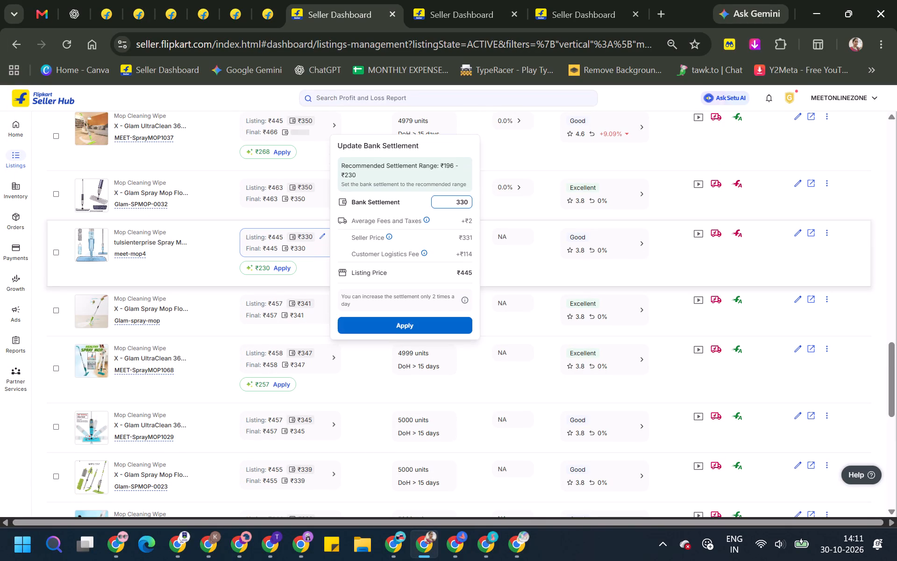
pyautogui.press('BackSpace')
pyautogui.write('50')
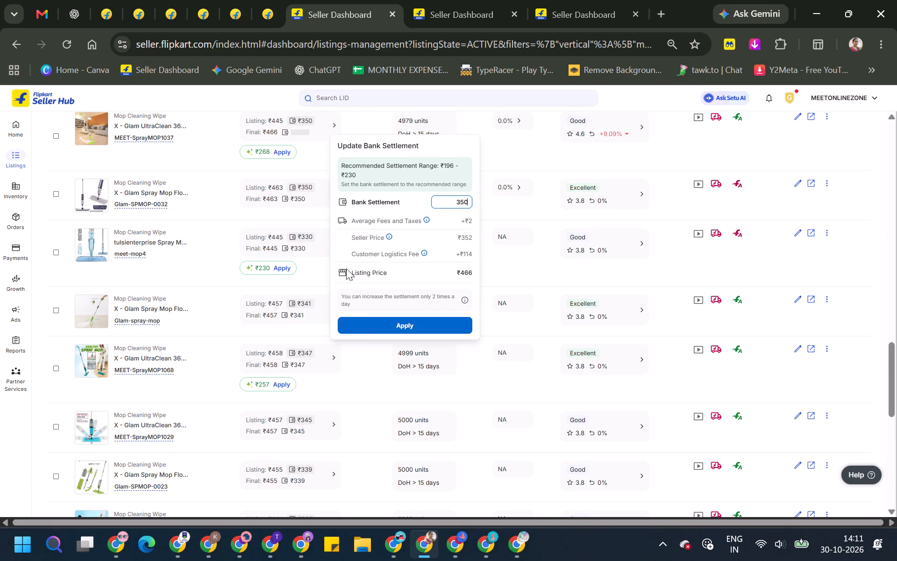
pyautogui.click(364, 325)
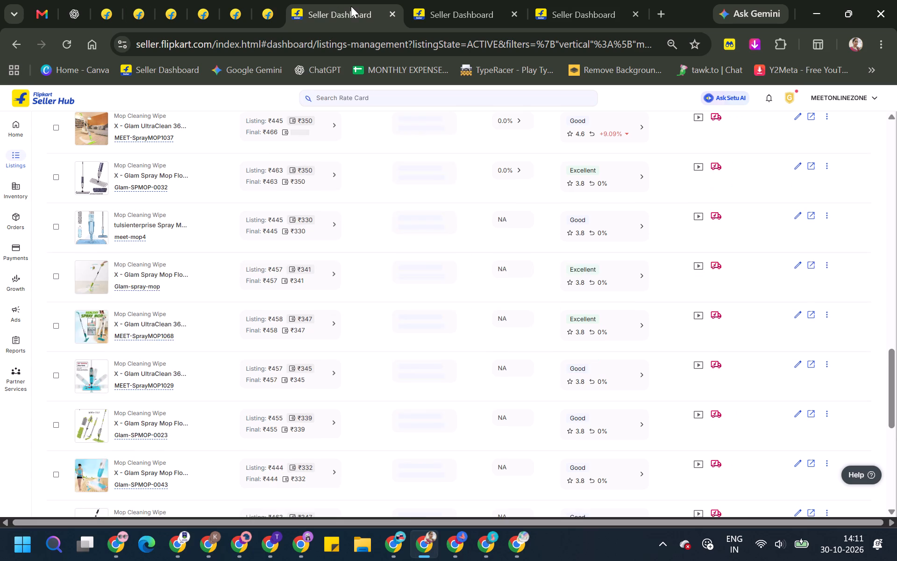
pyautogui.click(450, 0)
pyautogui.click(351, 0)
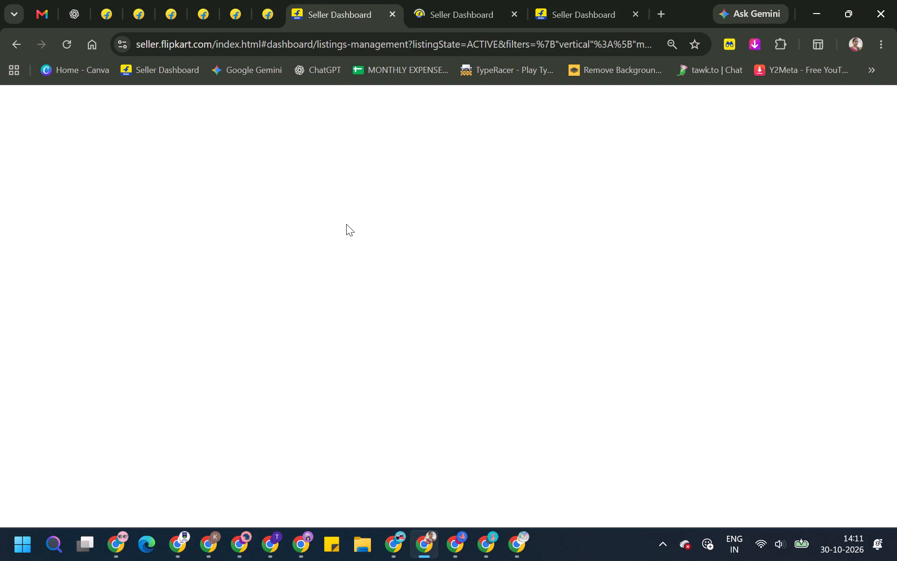
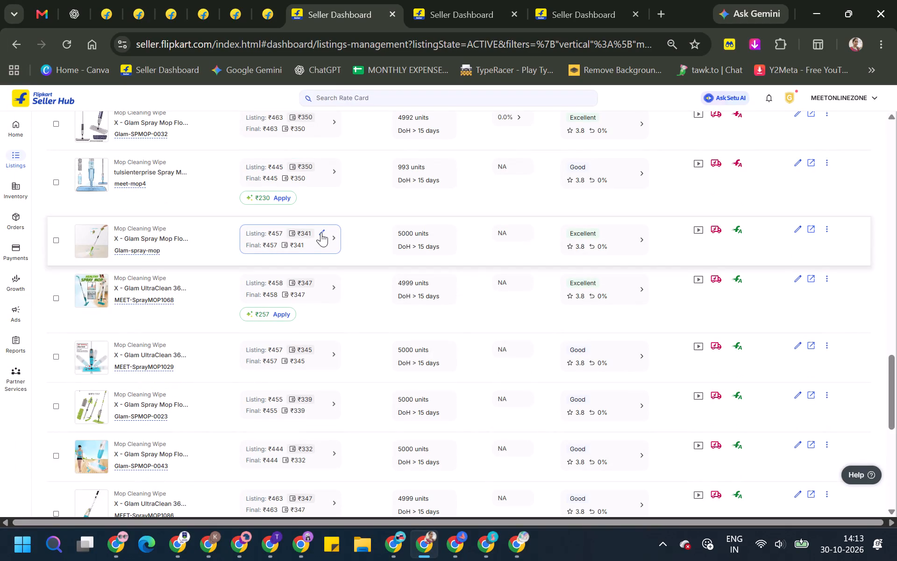
# Update the bank settlement of the X-Glam Spray Mop listing (Glam-spray-mop) to ₹350 and apply it.
pyautogui.click(321, 232)
pyautogui.press('BackSpace')
pyautogui.press('BackSpace')
pyautogui.write('50')
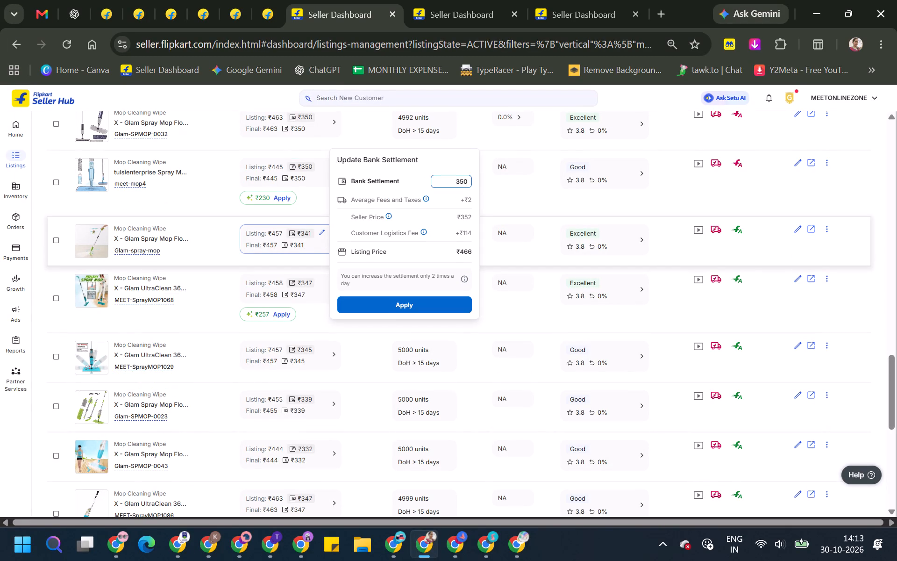
pyautogui.click(371, 301)
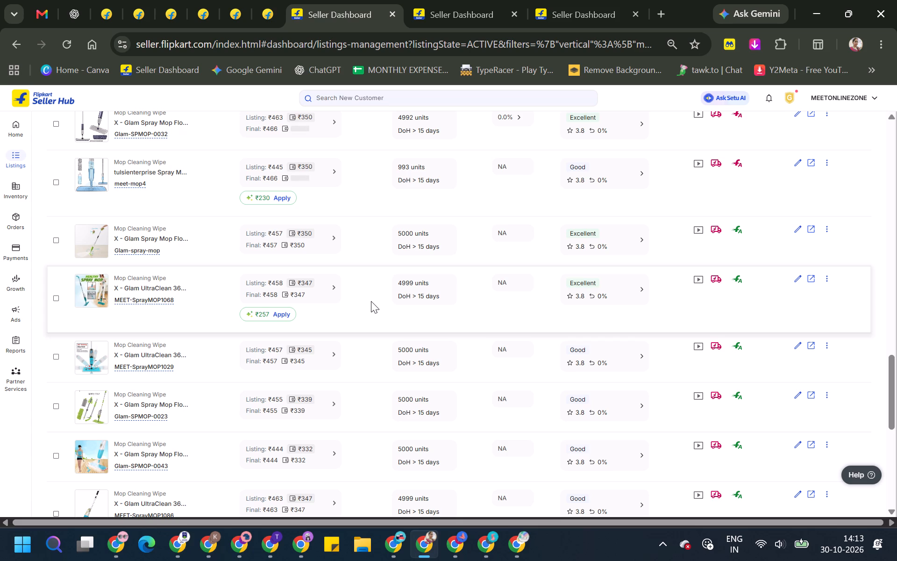
# Update the bank settlement of the X-Glam UltraClean listing MEET-SprayMOP1068 to ₹350 and apply it.
pyautogui.click(320, 281)
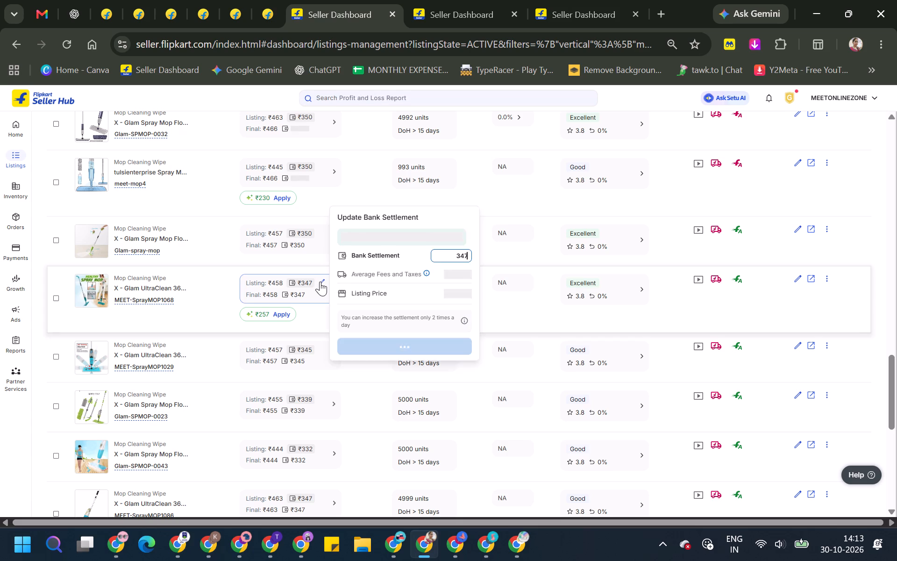
pyautogui.press('BackSpace')
pyautogui.press('BackSpace')
pyautogui.write('50')
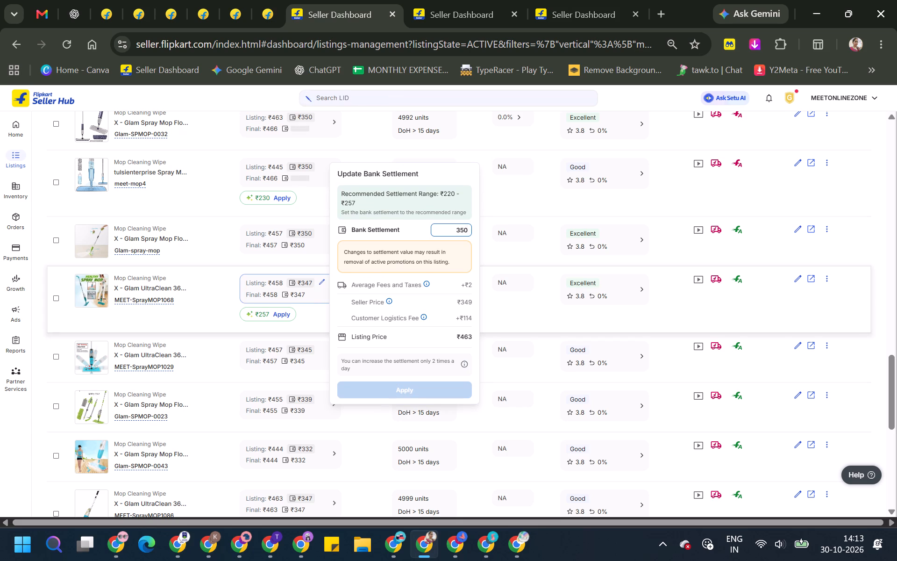
pyautogui.click(395, 393)
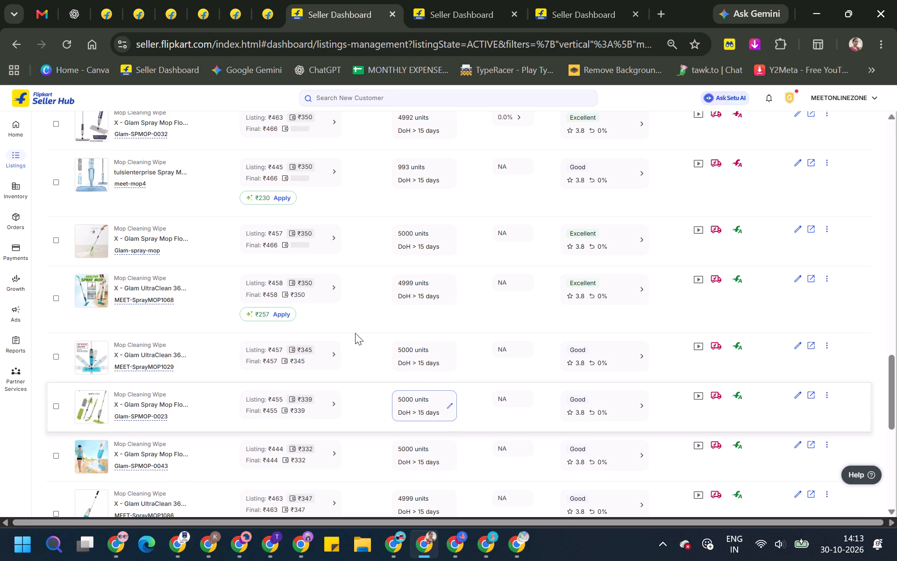
# Update the bank settlement of the X-Glam UltraClean listing MEET-SprayMOP1029 to ₹350 and apply it.
pyautogui.scroll(-2, 343, 280)
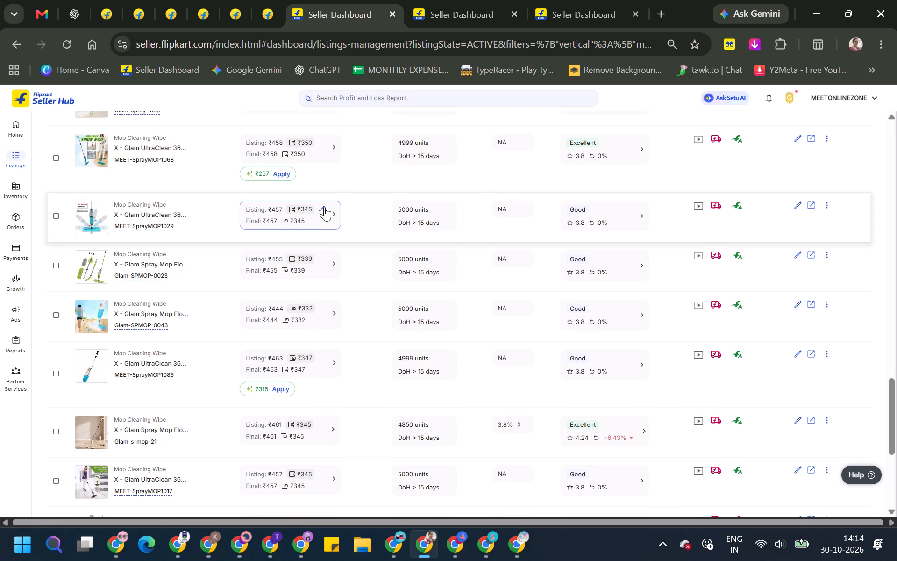
pyautogui.click(324, 207)
pyautogui.press('BackSpace')
pyautogui.press('BackSpace')
pyautogui.write('r0')
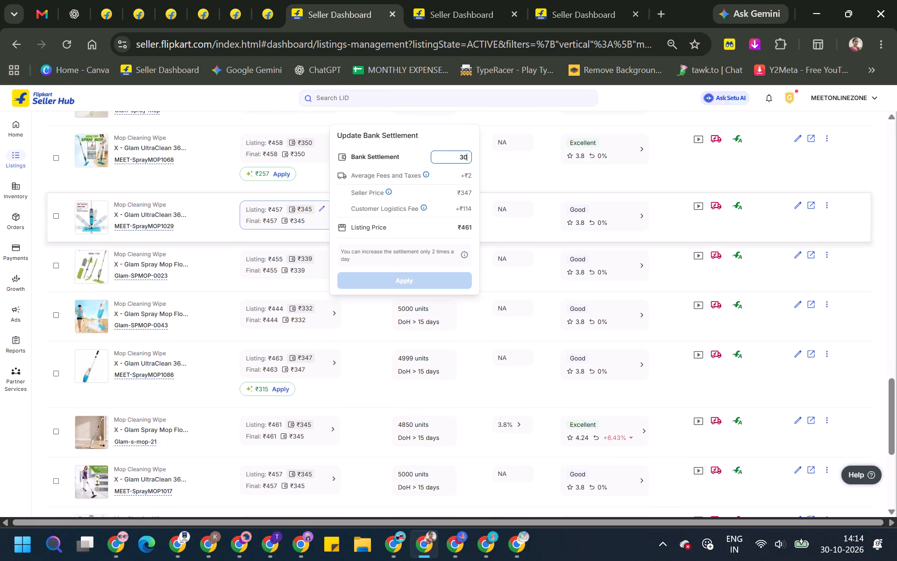
pyautogui.press('BackSpace')
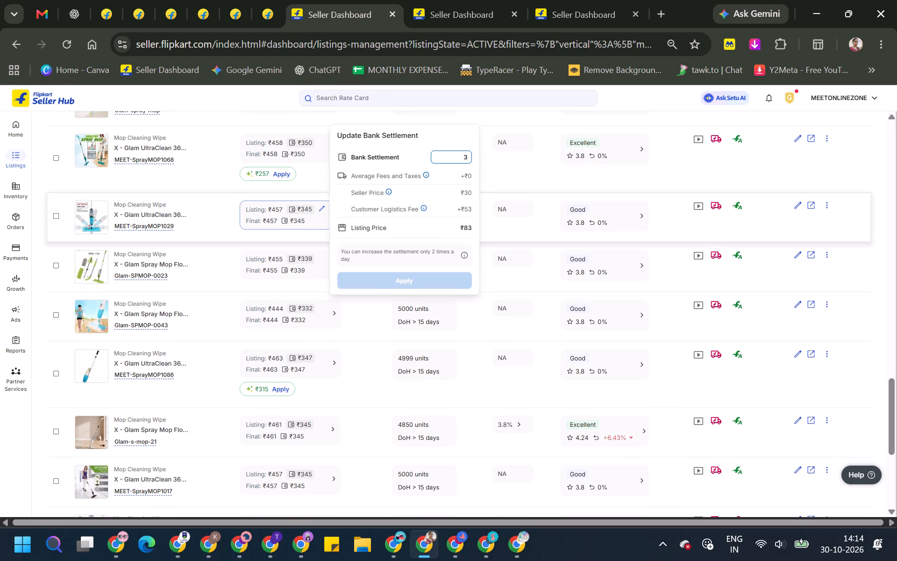
pyautogui.press('0')
pyautogui.press('BackSpace')
pyautogui.write('50')
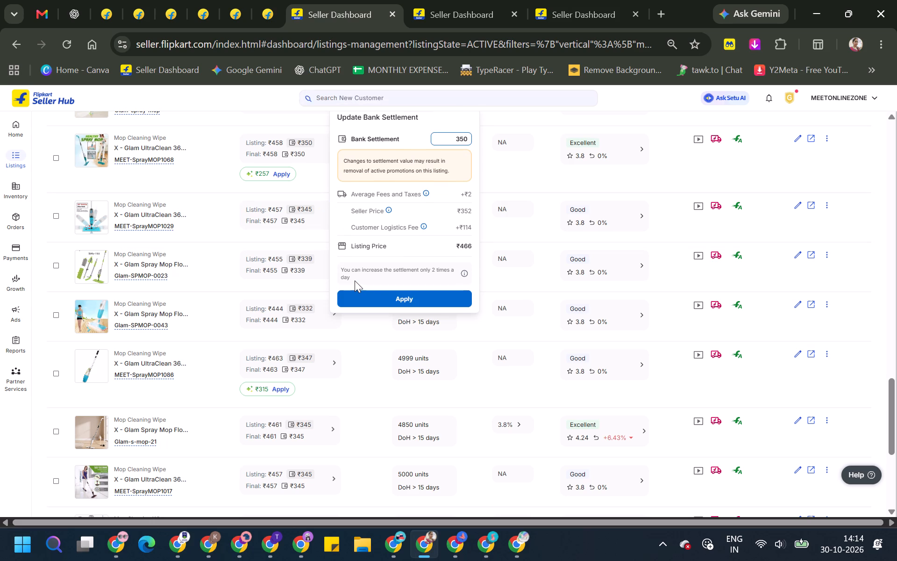
pyautogui.click(363, 296)
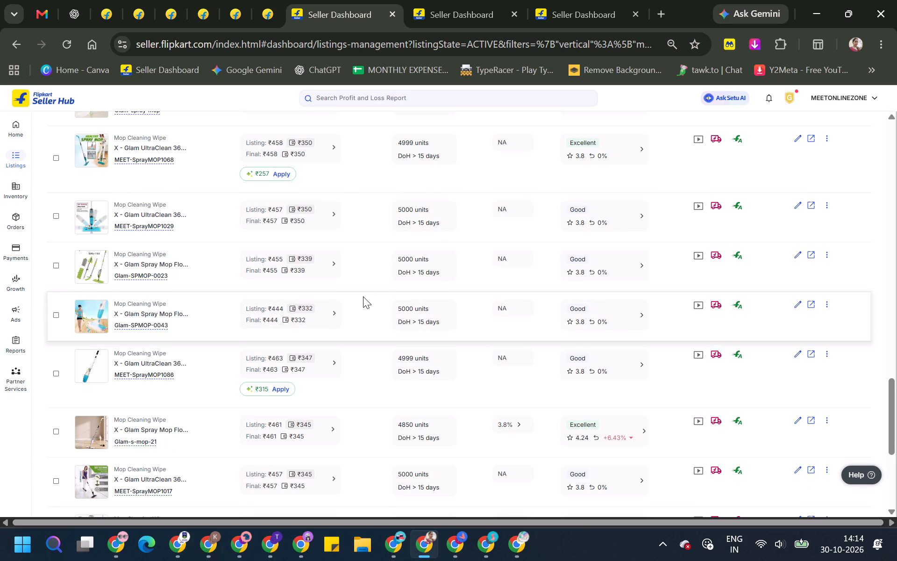
# Update the bank settlement of the X-Glam Spray Mop listing (Glam-SPMOP-0023) to ₹350 and apply it.
pyautogui.click(320, 257)
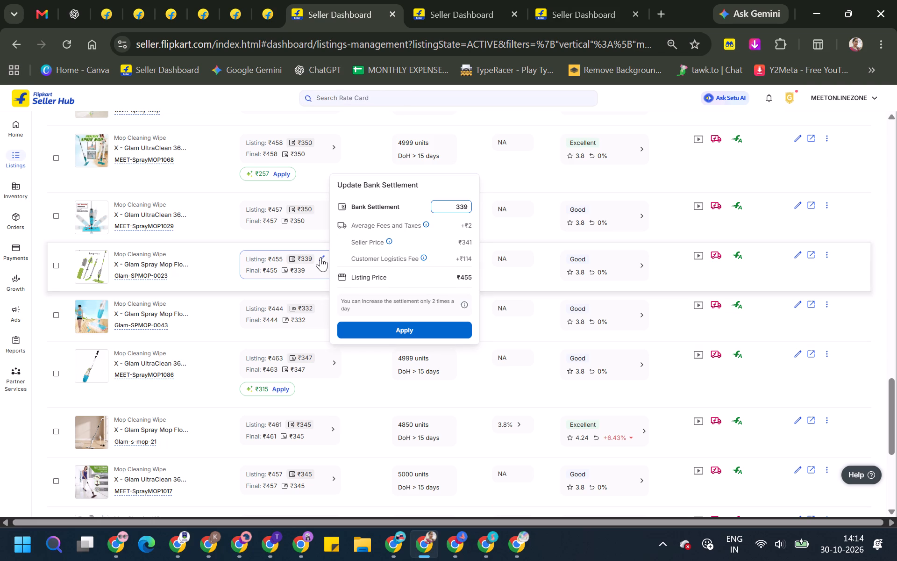
pyautogui.press('BackSpace')
pyautogui.press('BackSpace')
pyautogui.write('50')
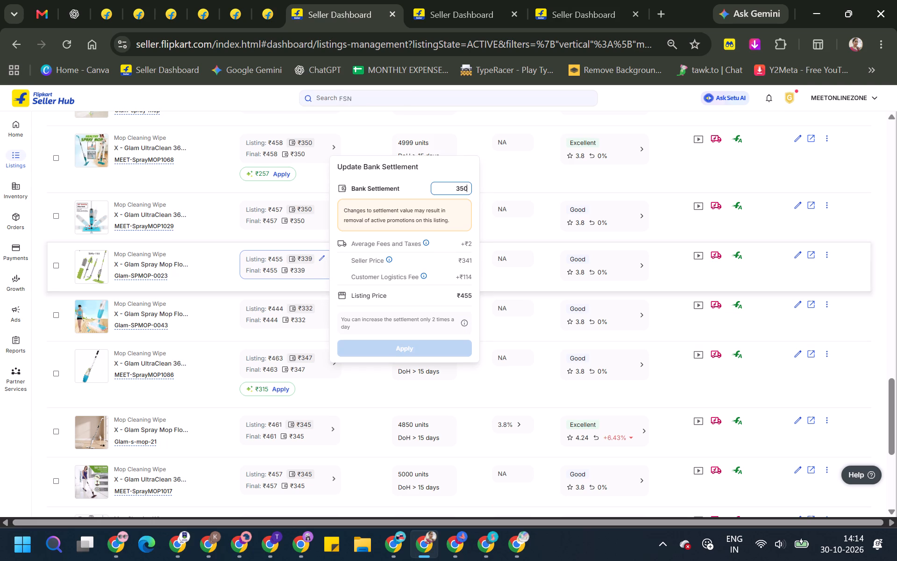
pyautogui.click(374, 343)
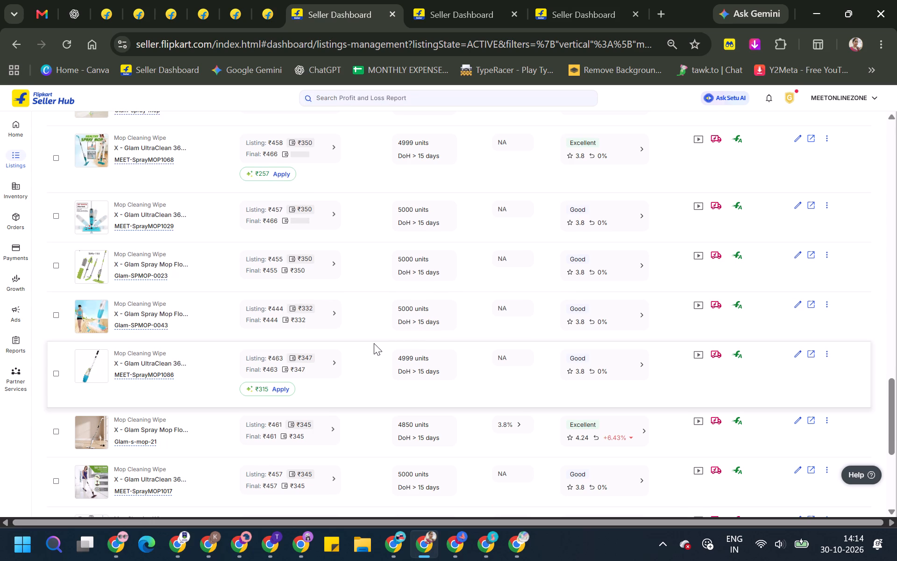
# Update the bank settlement of the X-Glam Spray Mop listing (Glam-SPMOP-0043) to ₹350 and apply it.
pyautogui.scroll(-2, 375, 298)
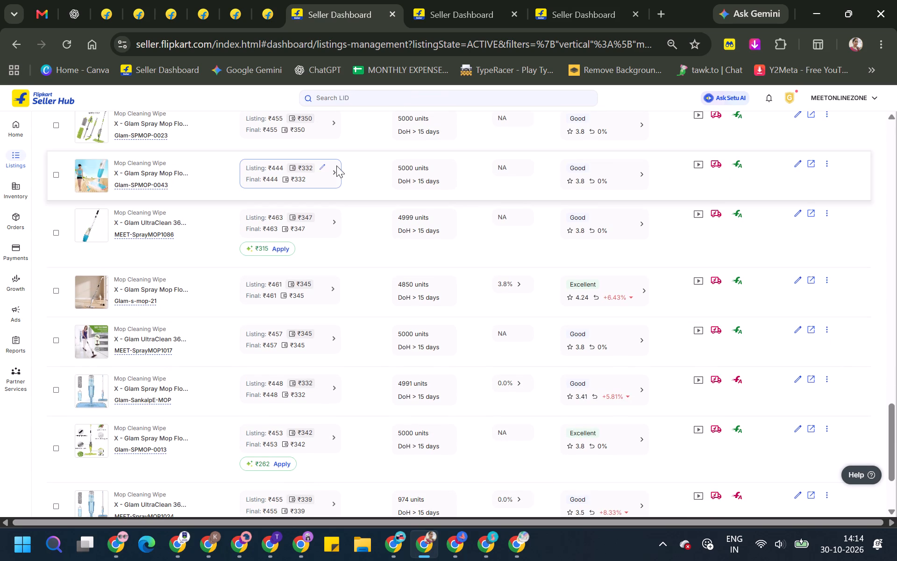
pyautogui.click(324, 165)
pyautogui.press('BackSpace')
pyautogui.press('BackSpace')
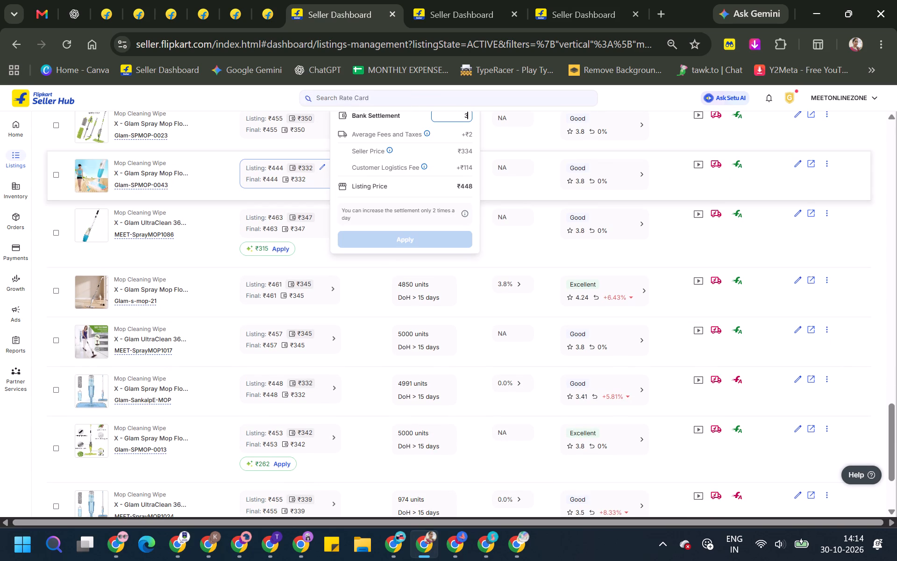
pyautogui.write('50')
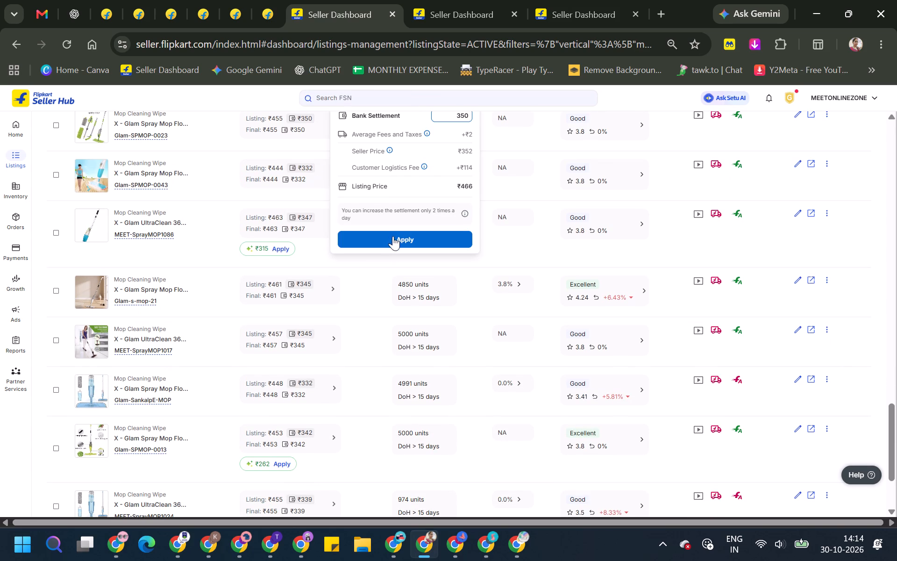
pyautogui.click(393, 236)
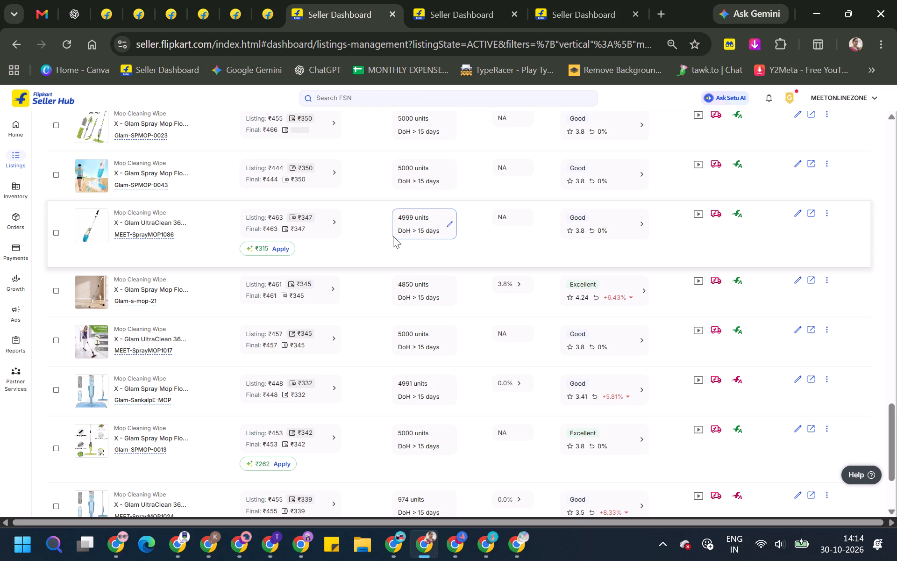
# Update the bank settlement of the X-Glam UltraClean listing MEET-SprayMOP1086 to ₹350 and apply it.
pyautogui.click(322, 217)
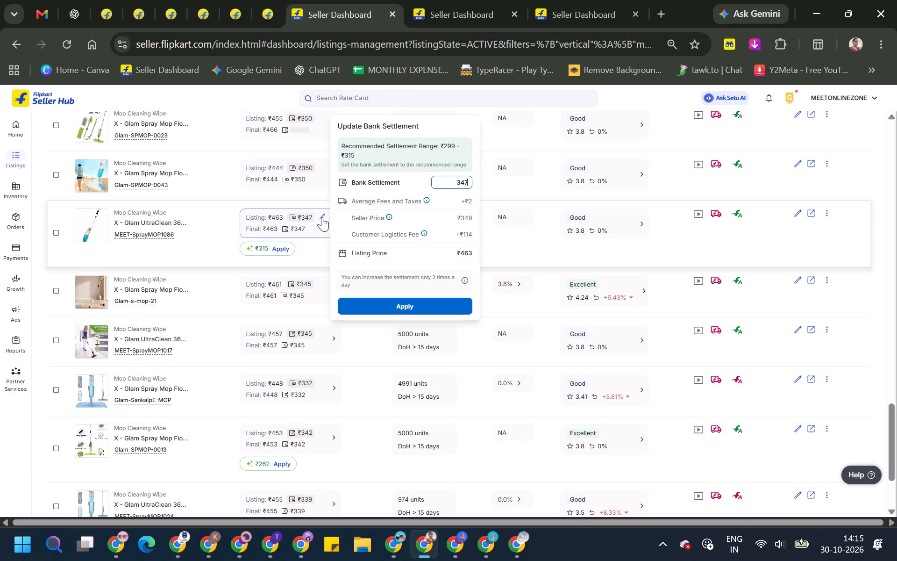
pyautogui.press('BackSpace')
pyautogui.press('BackSpace')
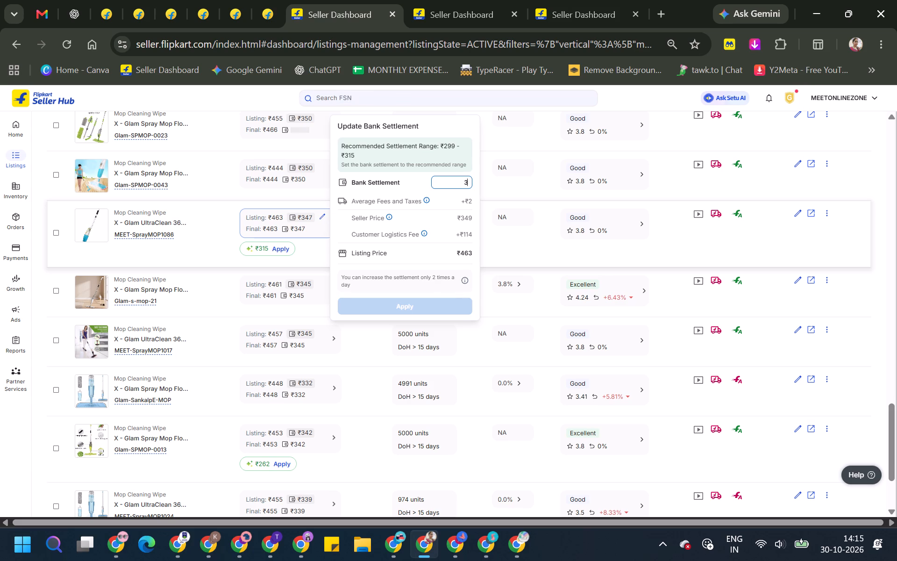
pyautogui.write('50')
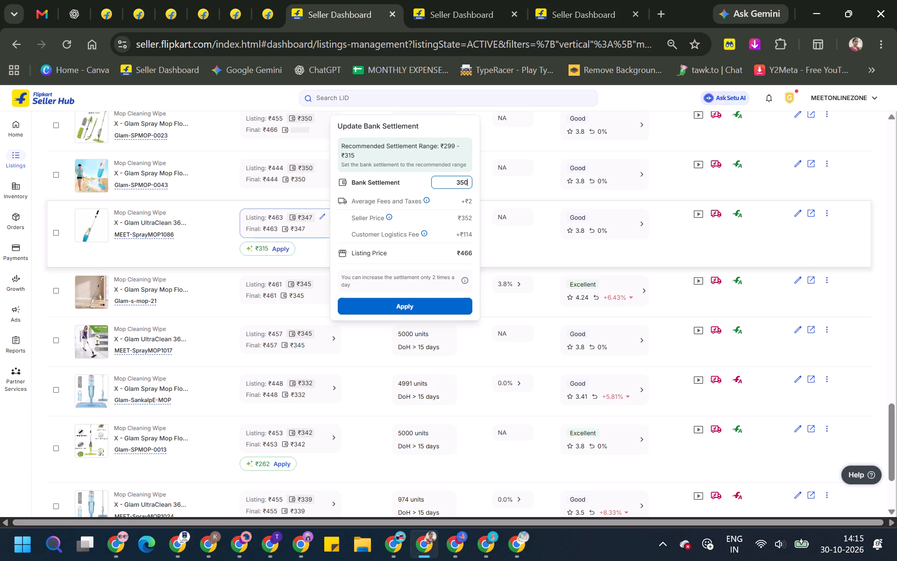
pyautogui.click(377, 302)
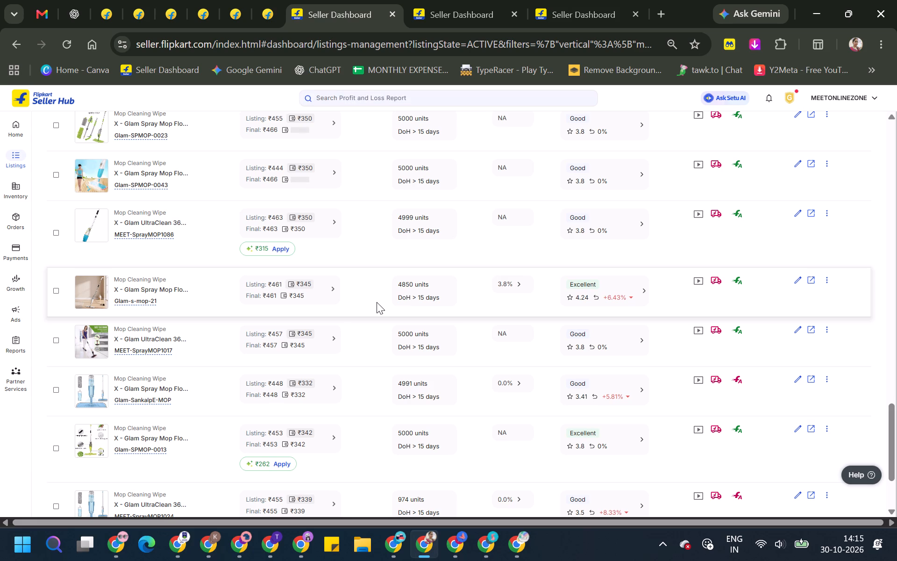
# Update the bank settlement of the X-Glam Spray Mop listing (Glam-s-mop-21) to ₹350 and apply it.
pyautogui.click(320, 288)
pyautogui.press('BackSpace')
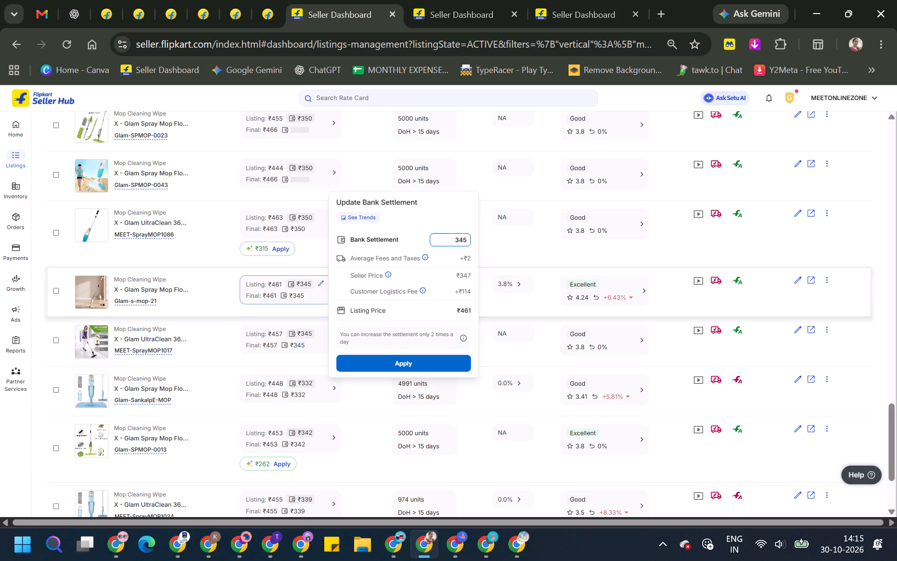
pyautogui.press('BackSpace')
pyautogui.write('50')
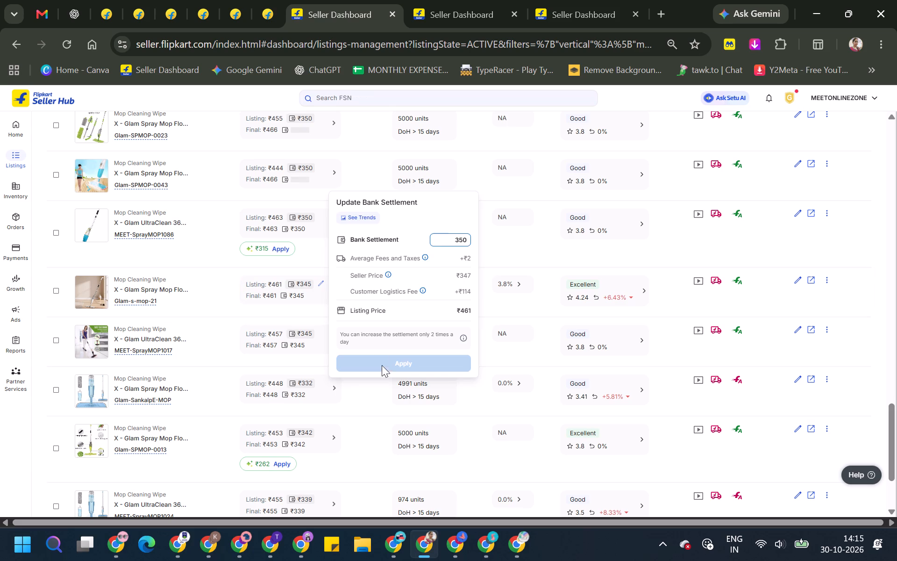
pyautogui.click(382, 365)
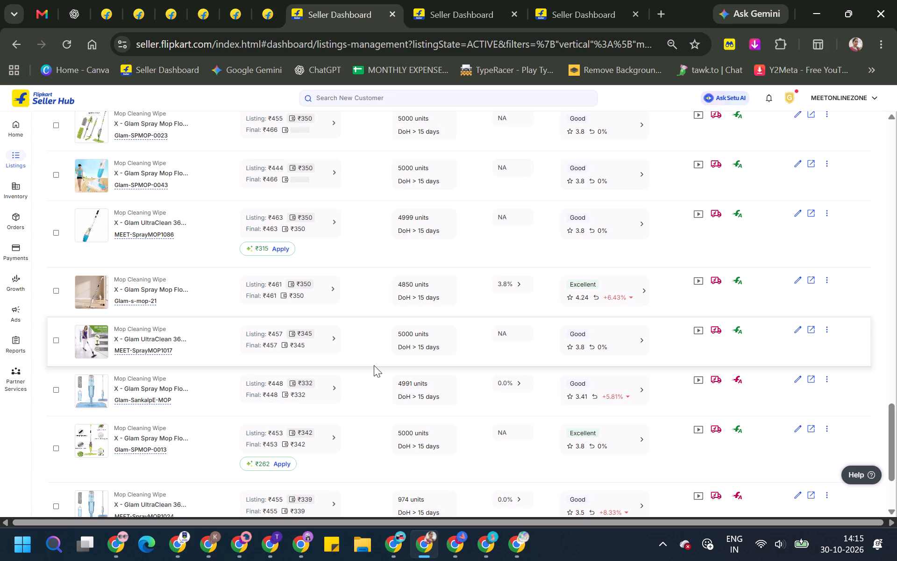
# Update the bank settlement of the X-Glam UltraClean listing MEET-SprayMOP1017 to ₹350 and apply it.
pyautogui.scroll(-3, 340, 283)
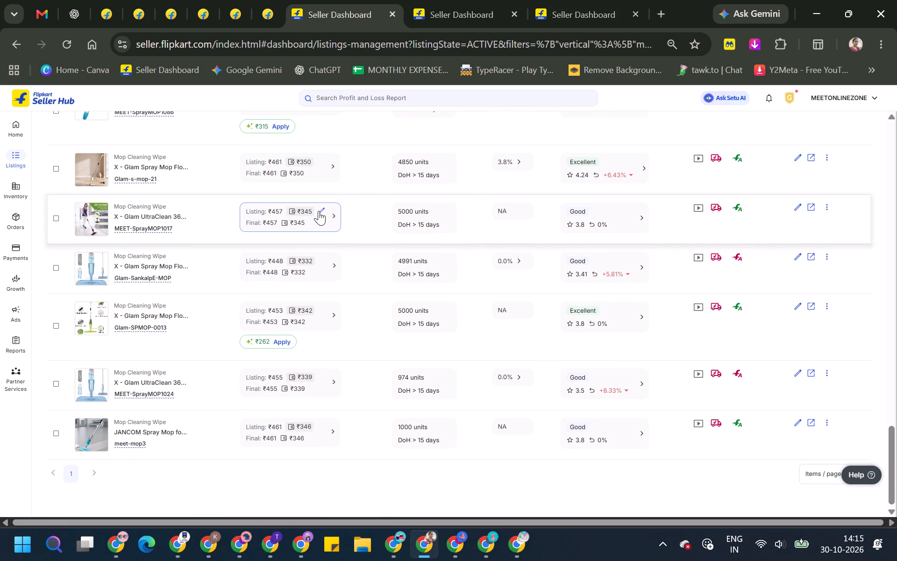
pyautogui.click(319, 211)
pyautogui.press('BackSpace')
pyautogui.press('BackSpace')
pyautogui.write('50')
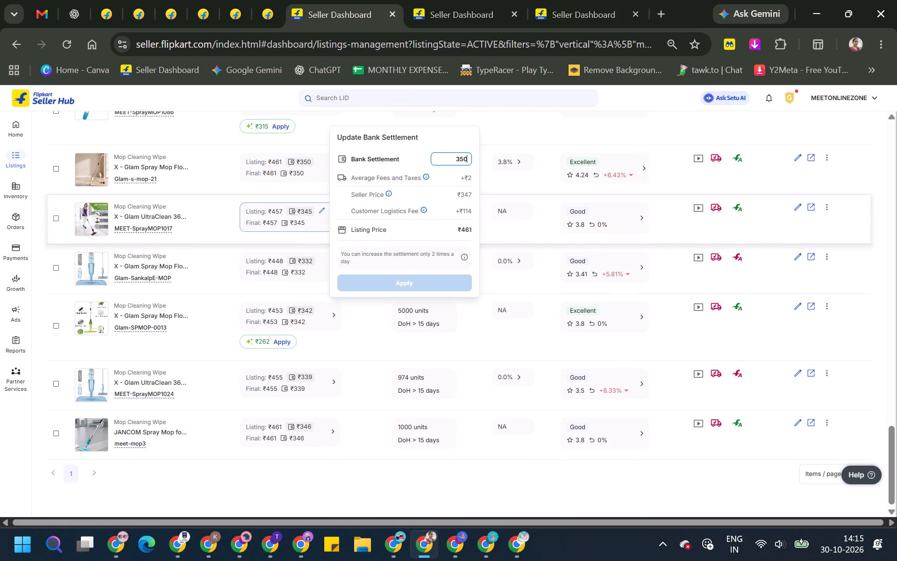
pyautogui.click(370, 284)
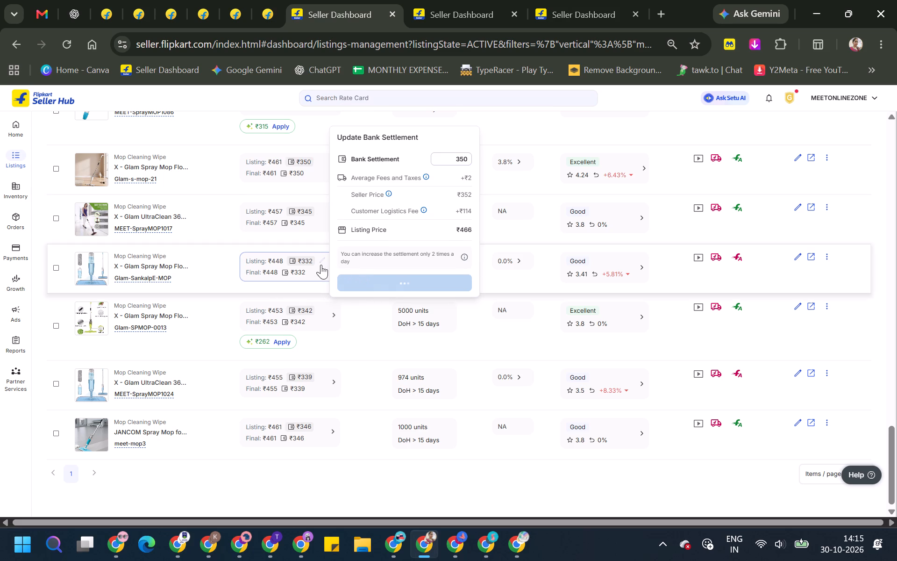
# Update the bank settlement of the X-Glam Spray Mop listing (Glam-SankalpE-MOP) to ₹350 and apply it.
pyautogui.click(321, 258)
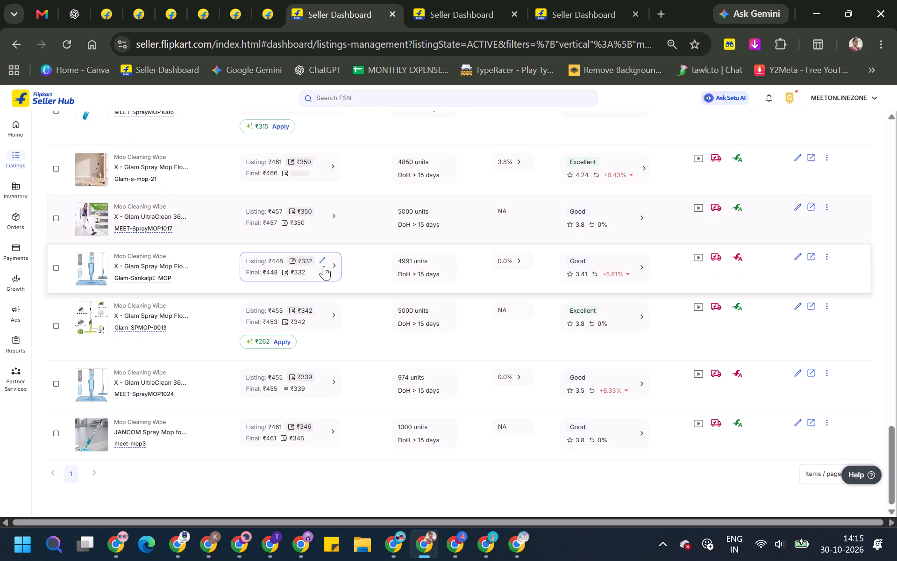
pyautogui.click(321, 265)
pyautogui.press('BackSpace')
pyautogui.press('BackSpace')
pyautogui.write('50')
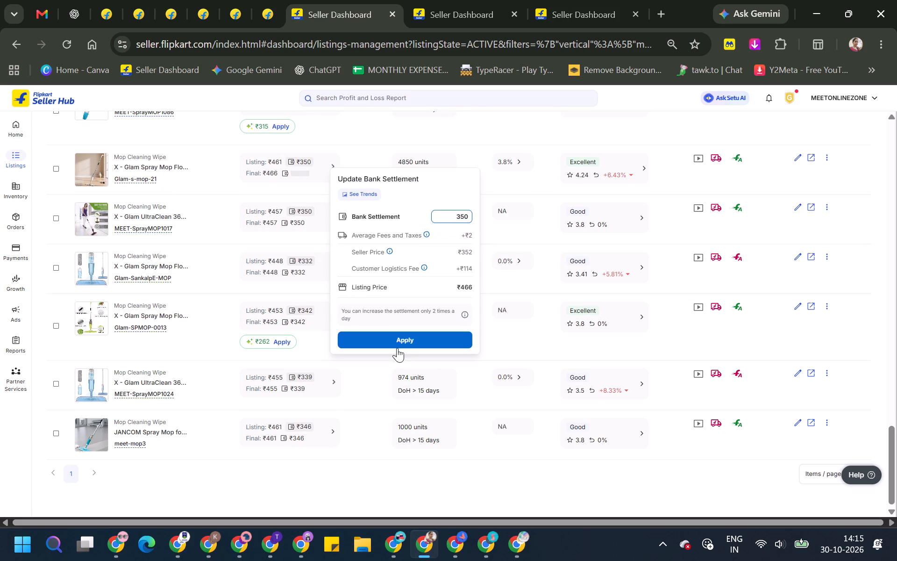
pyautogui.click(391, 342)
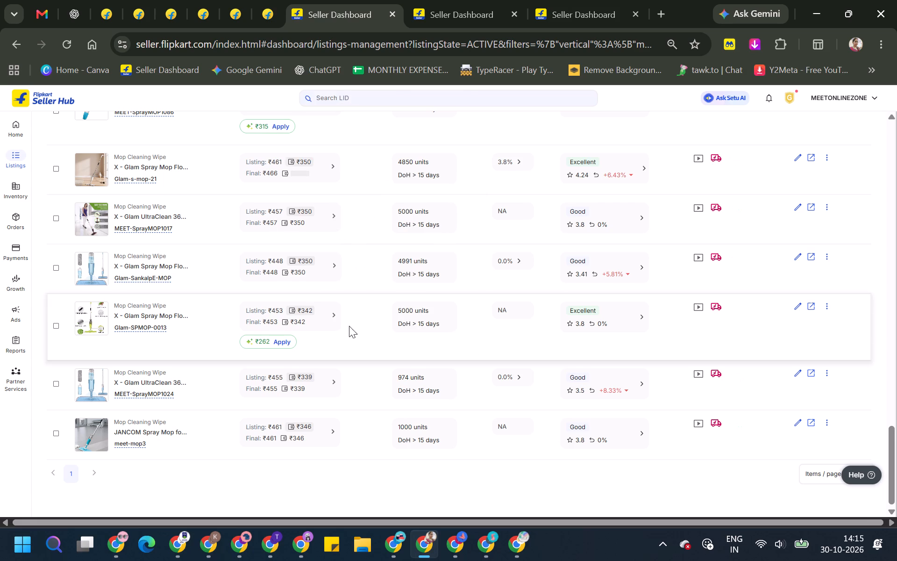
# Update the bank settlement of the X-Glam Spray Mop listing (Glam-SPMOP-0013) to ₹350 and apply it.
pyautogui.click(324, 309)
pyautogui.press('BackSpace')
pyautogui.press('BackSpace')
pyautogui.write('50')
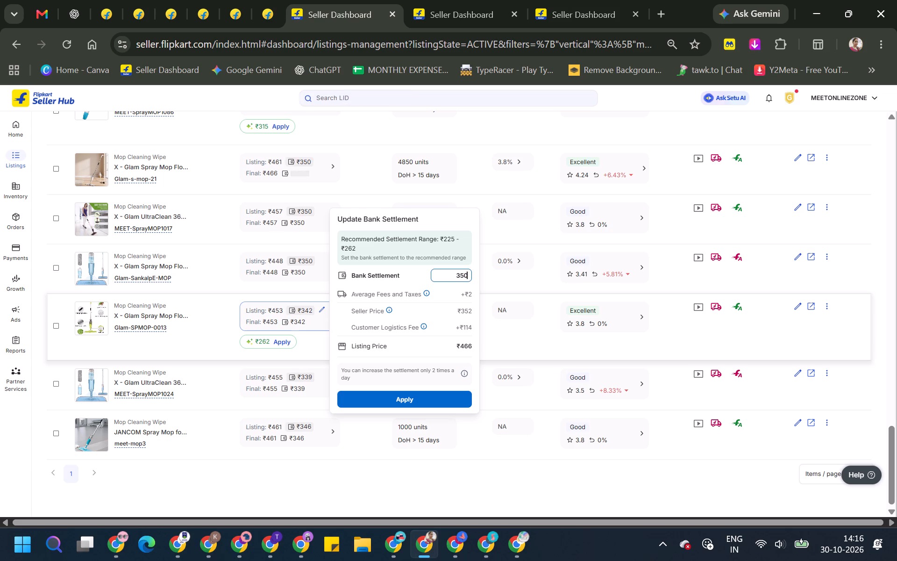
pyautogui.click(403, 399)
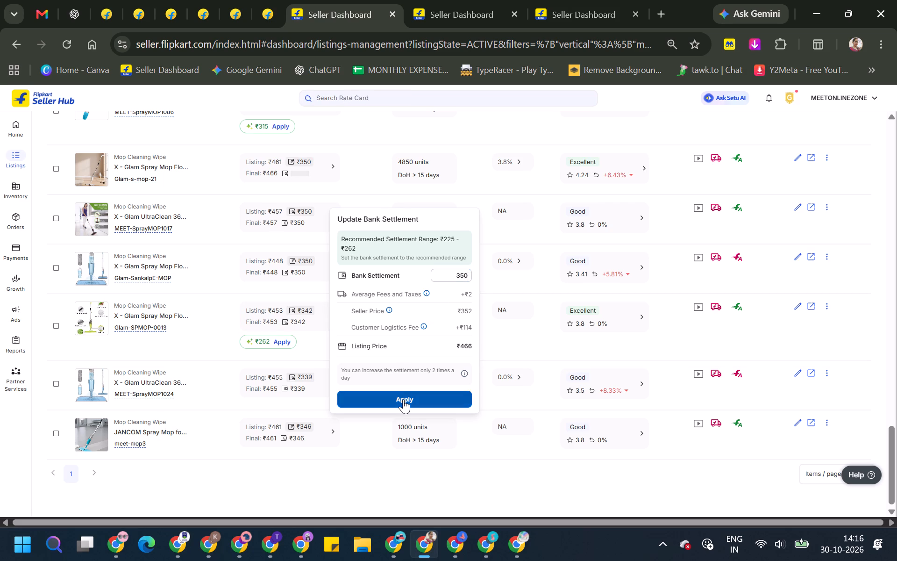
# Update the bank settlement of the X-Glam UltraClean listing MEET-SprayMOP1024 to ₹350 and apply it.
pyautogui.scroll(-1, 403, 399)
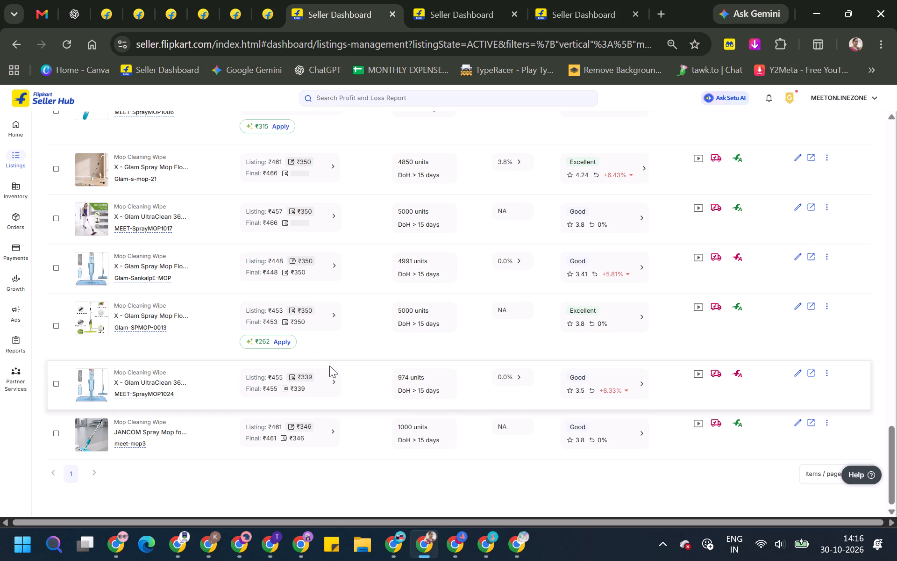
pyautogui.click(324, 378)
pyautogui.press('BackSpace')
pyautogui.press('BackSpace')
pyautogui.write('50')
pyautogui.click(350, 459)
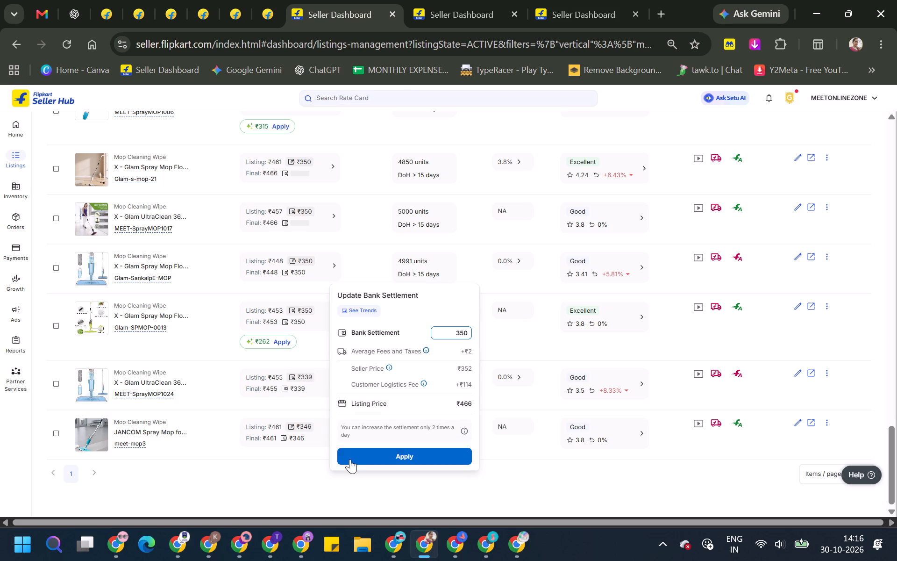
# Update the bank settlement of the JANCOM Spray Mop listing (meet-mop3) to ₹350 and apply it.
pyautogui.click(320, 425)
pyautogui.click(320, 425)
pyautogui.press('BackSpace')
pyautogui.press('BackSpace')
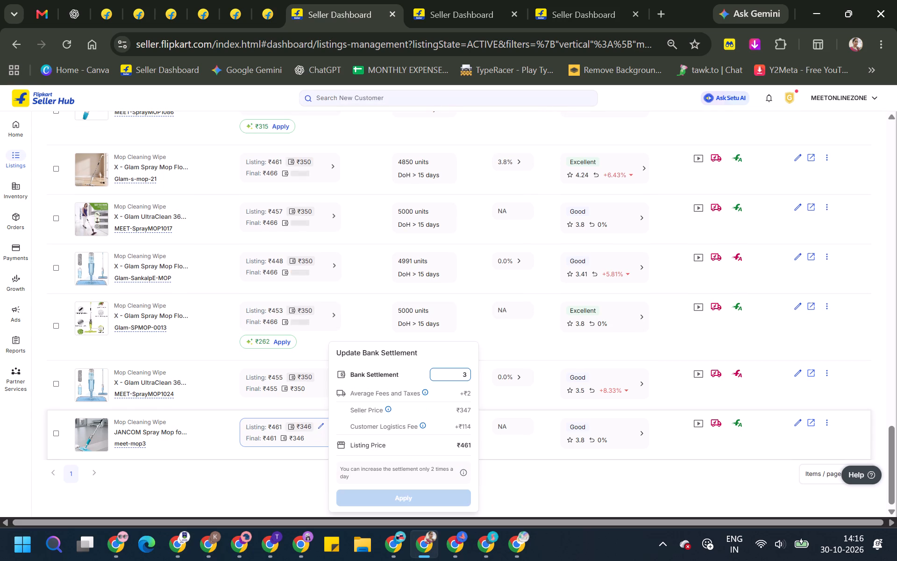
pyautogui.write('509')
pyautogui.press('BackSpace')
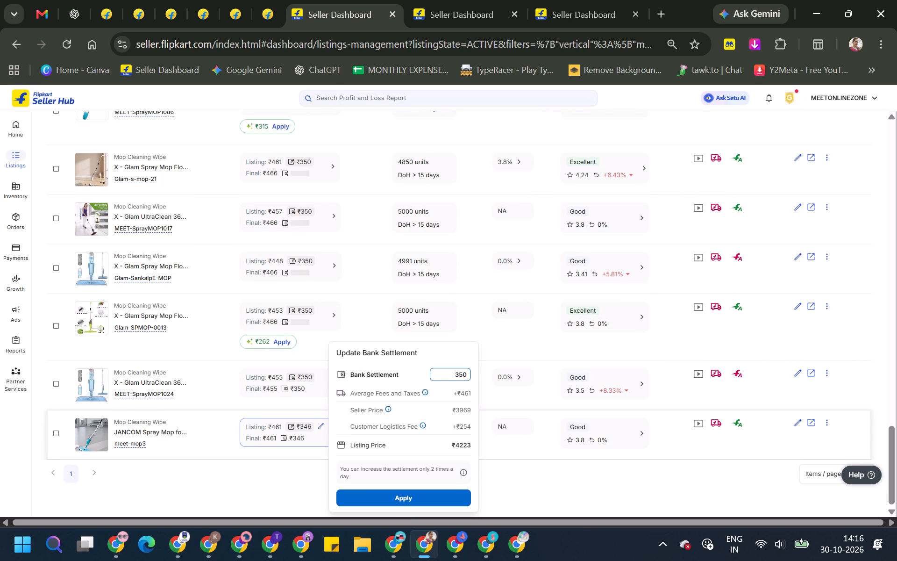
pyautogui.click(388, 490)
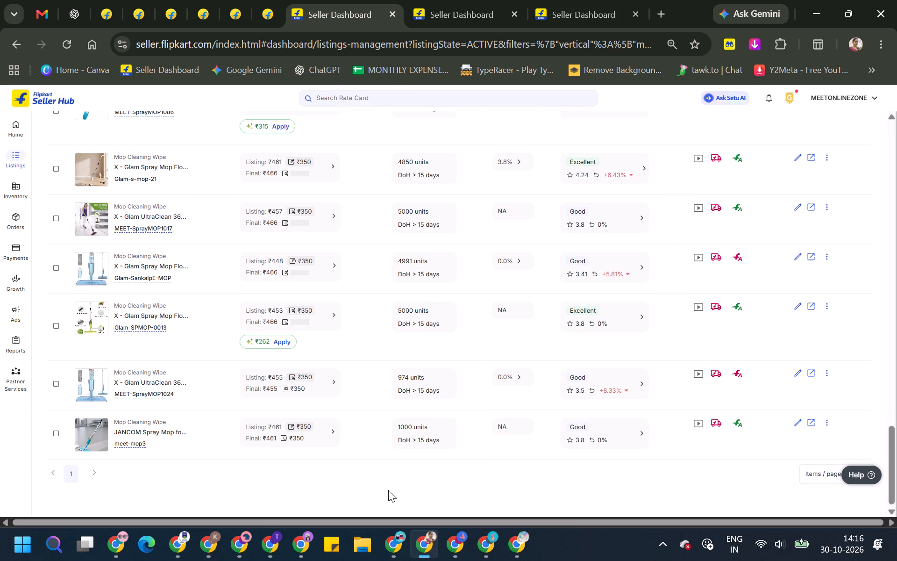
# Filter the mop listings with a maximum bank settlement of ₹349 to check for any still below ₹350.
pyautogui.scroll(16, 398, 376)
pyautogui.scroll(6, 398, 376)
pyautogui.scroll(2, 354, 347)
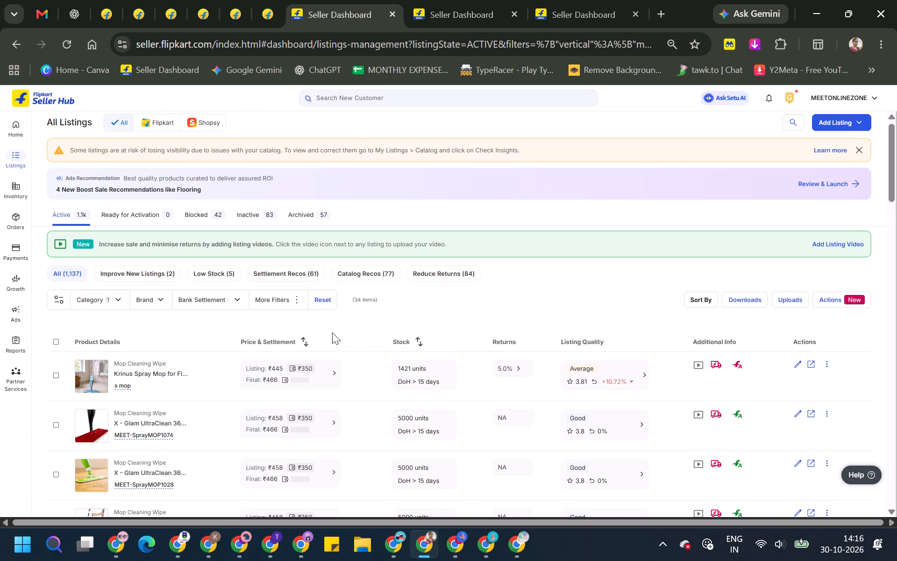
pyautogui.click(292, 306)
pyautogui.click(239, 311)
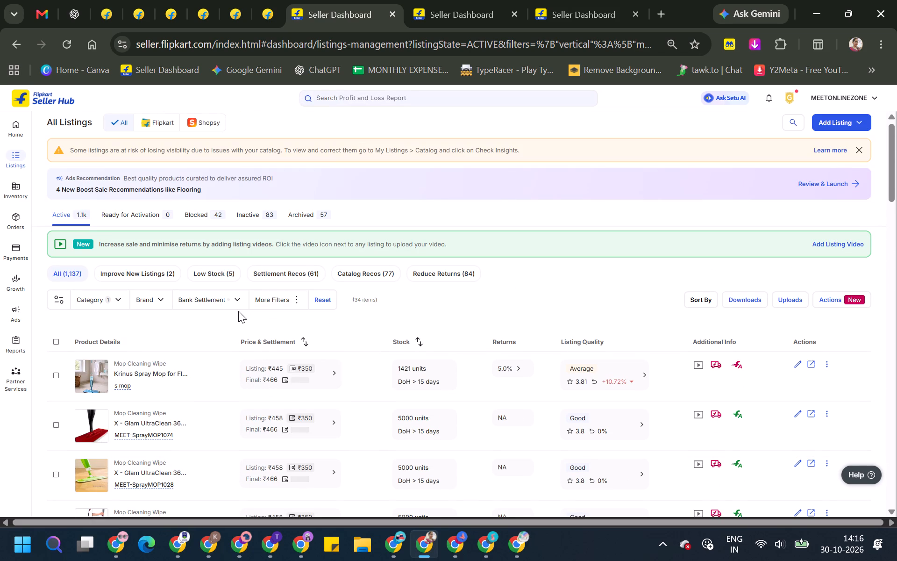
pyautogui.click(236, 302)
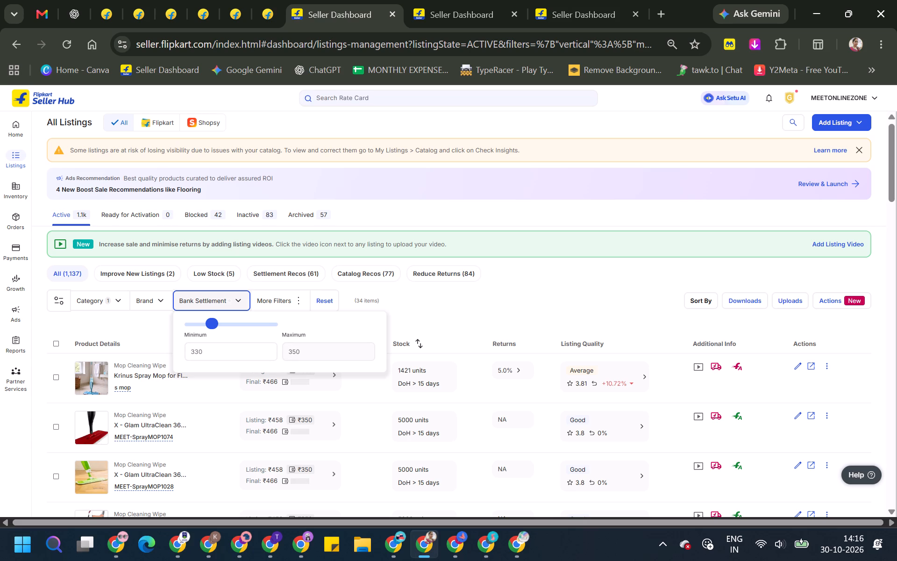
pyautogui.moveTo(294, 355); pyautogui.dragTo(308, 355)
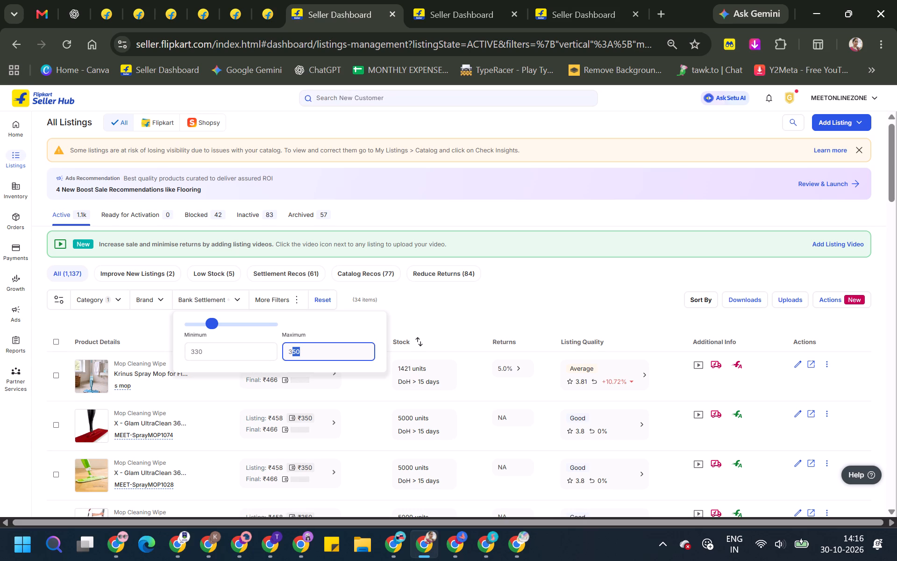
pyautogui.write('49')
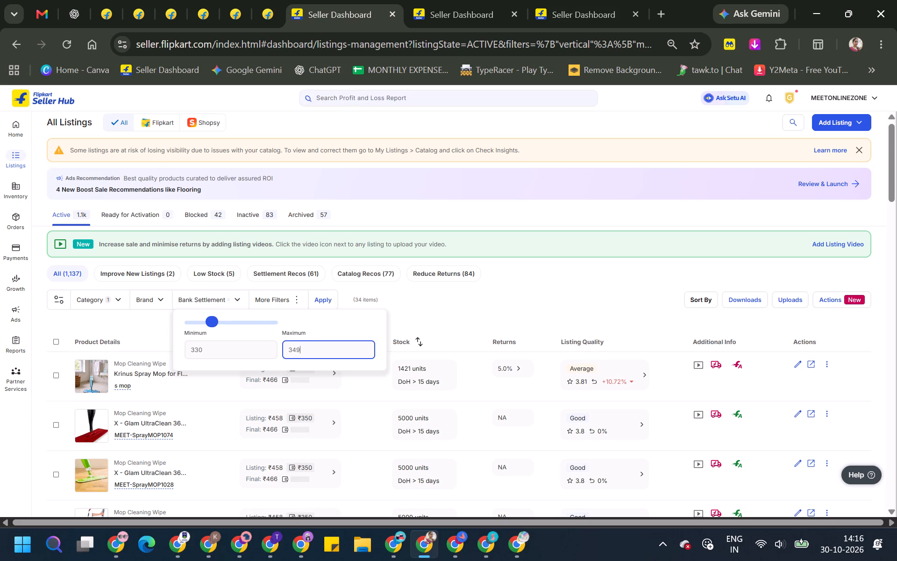
pyautogui.click(316, 301)
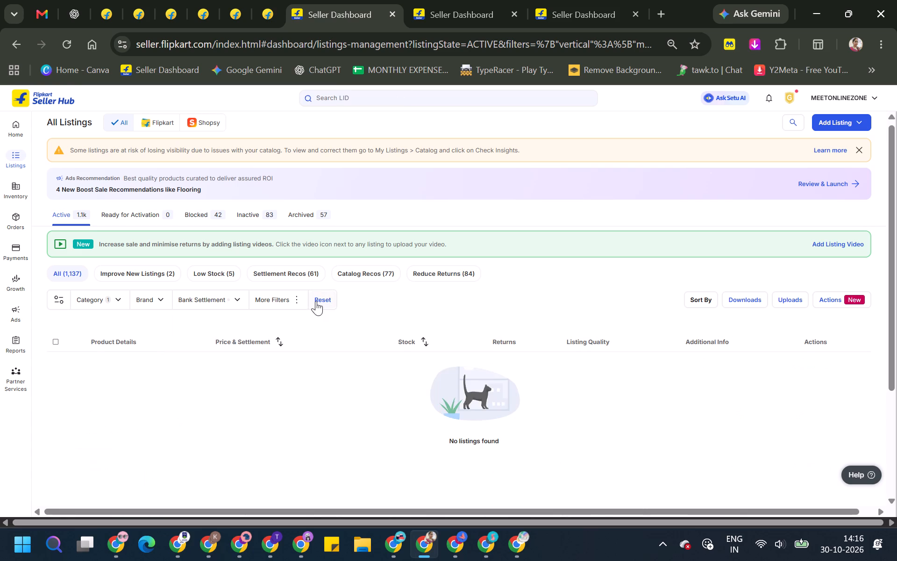
pyautogui.scroll(-2, 378, 305)
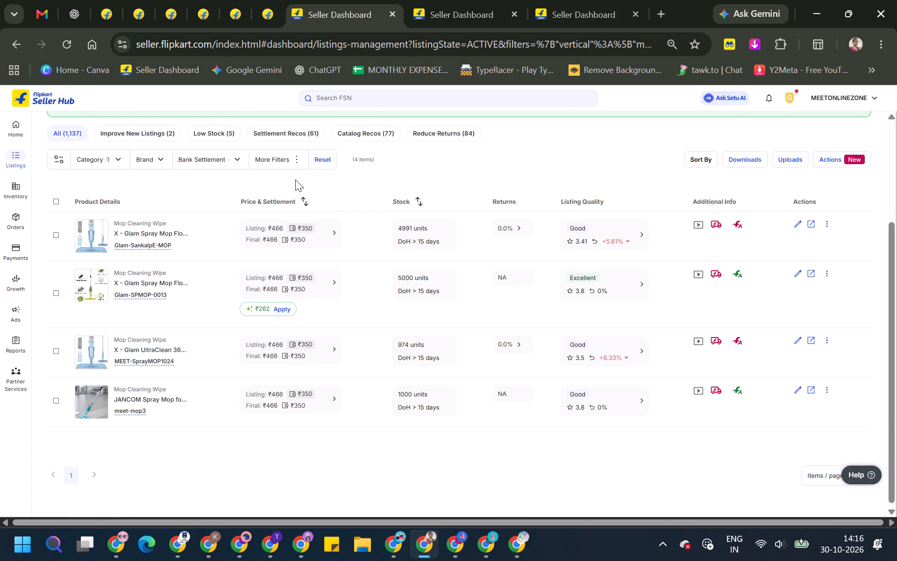
# Set the maximum of the bank settlement filter to ₹330 and apply it.
pyautogui.click(245, 156)
pyautogui.click(250, 209)
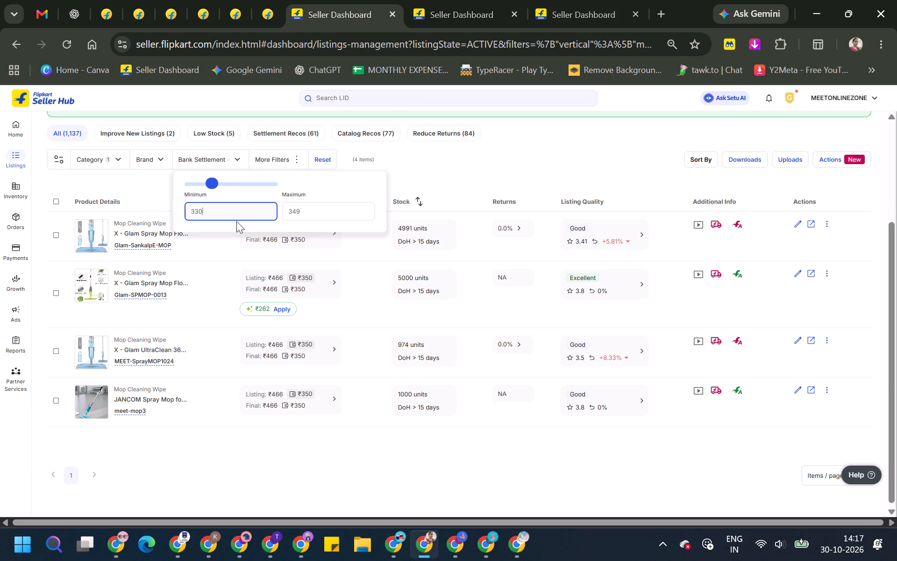
pyautogui.press('Left')
pyautogui.doubleClick(291, 210)
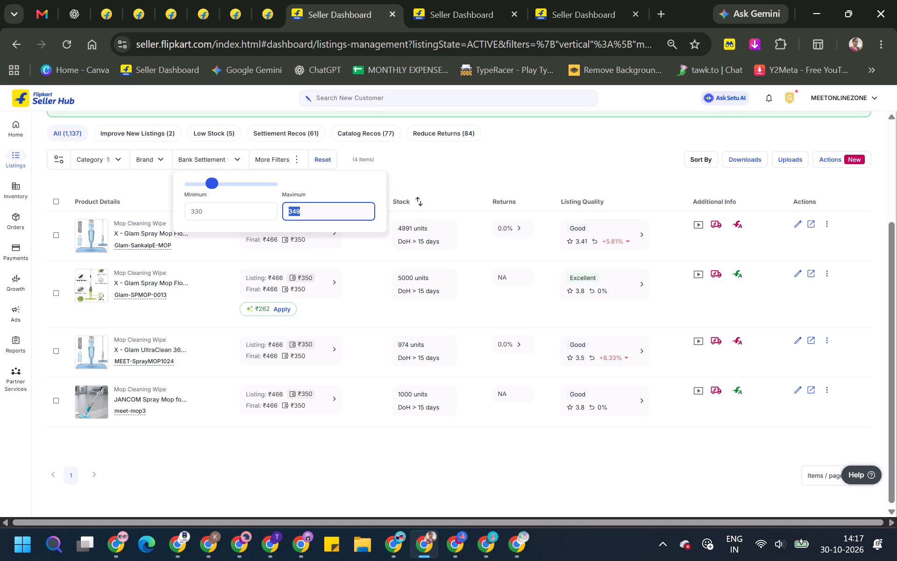
pyautogui.press('Right')
pyautogui.press('BackSpace')
pyautogui.press('BackSpace')
pyautogui.write('30')
pyautogui.click(323, 157)
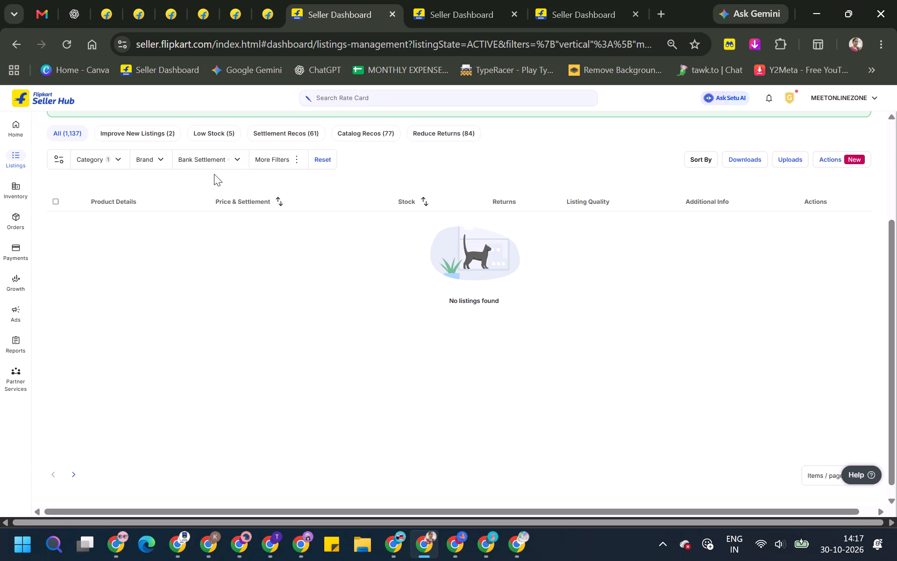
# Set the minimum of the bank settlement filter to ₹300 and apply it to list the next price band.
pyautogui.click(223, 156)
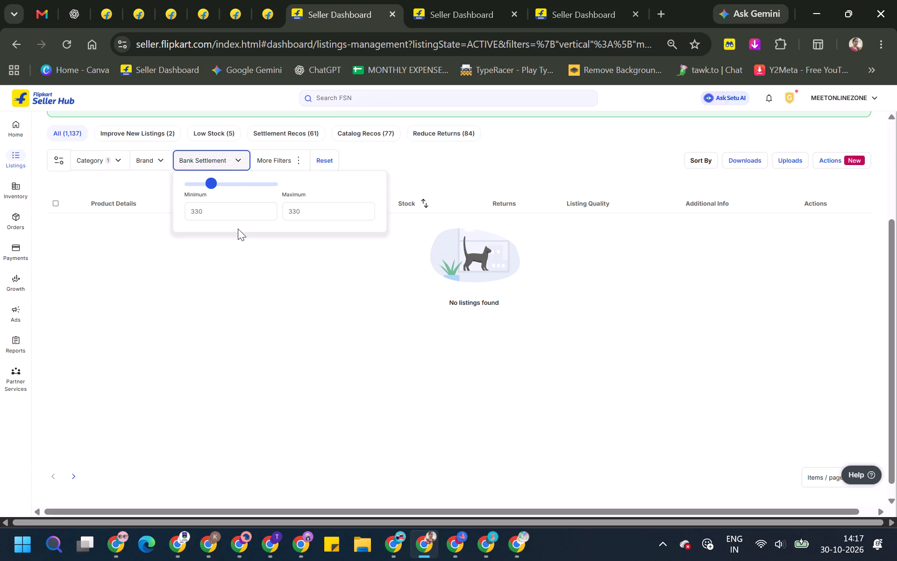
pyautogui.click(221, 214)
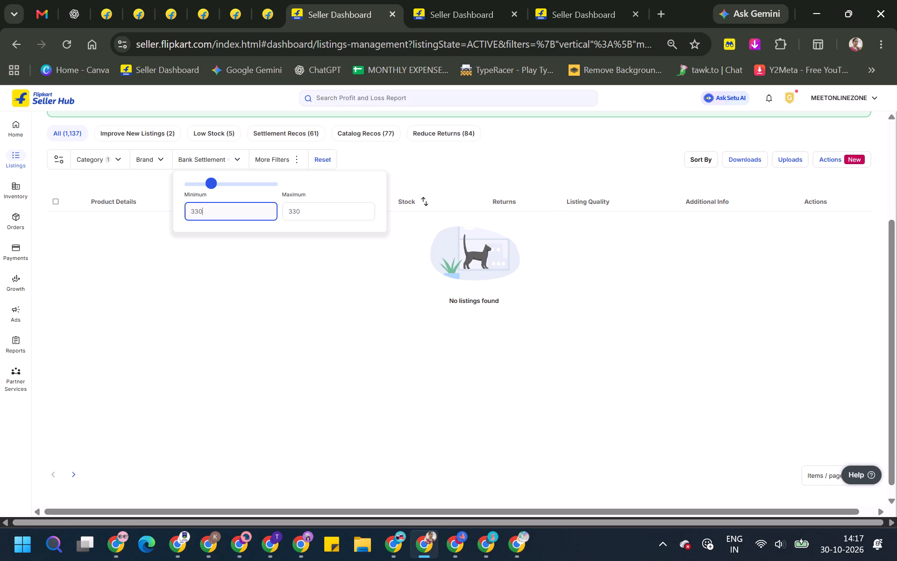
pyautogui.press('Left')
pyautogui.press('BackSpace')
pyautogui.press('0')
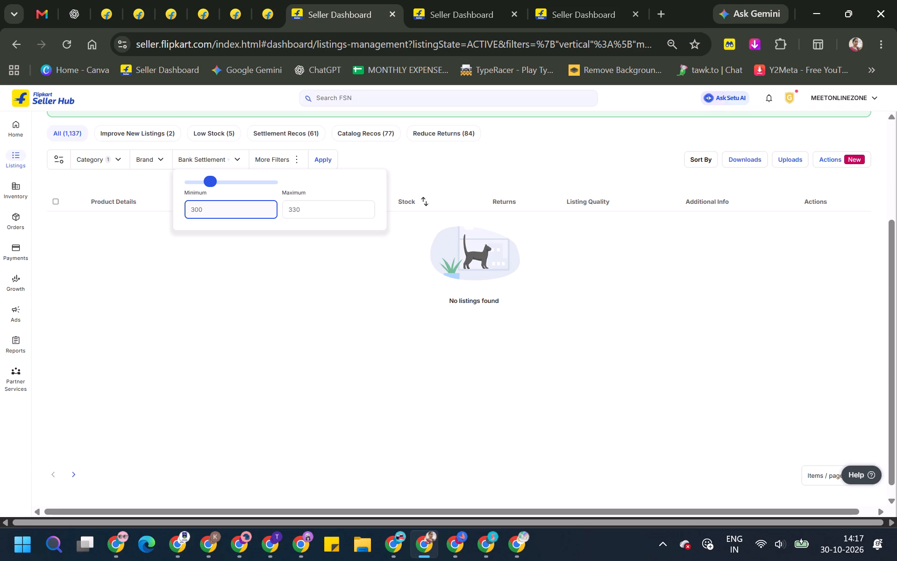
pyautogui.click(331, 159)
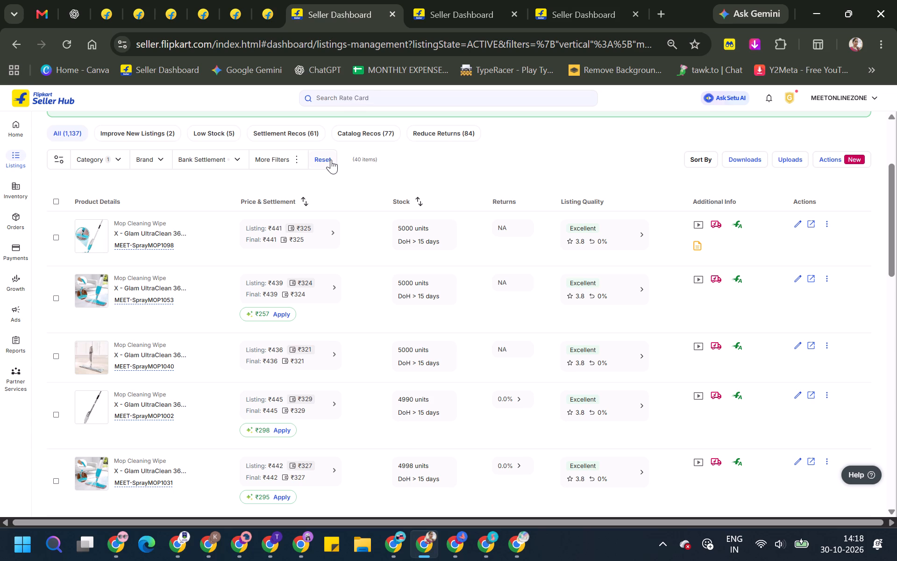
pyautogui.scroll(-3, 329, 171)
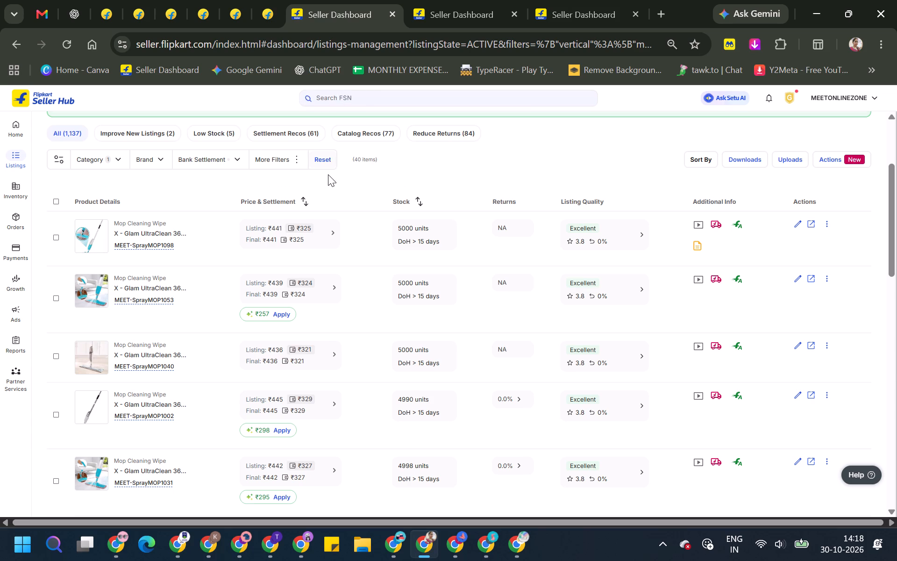
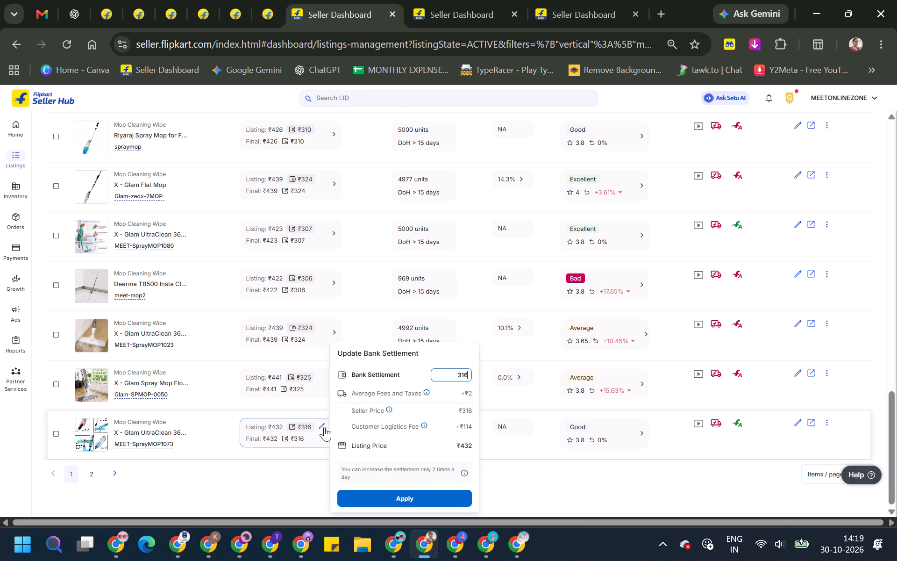
# Set the bank settlement of the X - Glam UltraClean listing MEET-SprayMOP1073 to ₹330 and apply it.
pyautogui.press('BackSpace')
pyautogui.press('BackSpace')
pyautogui.write('30')
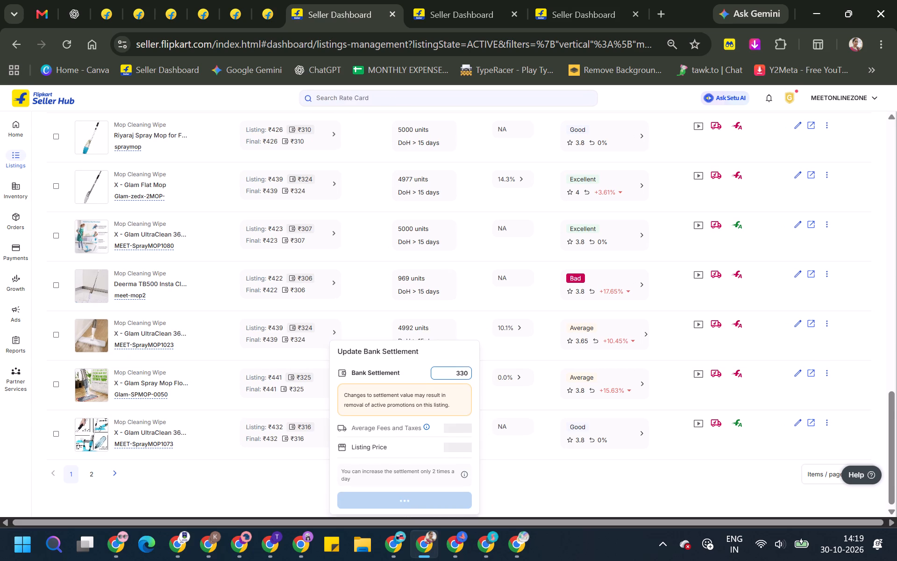
pyautogui.click(414, 511)
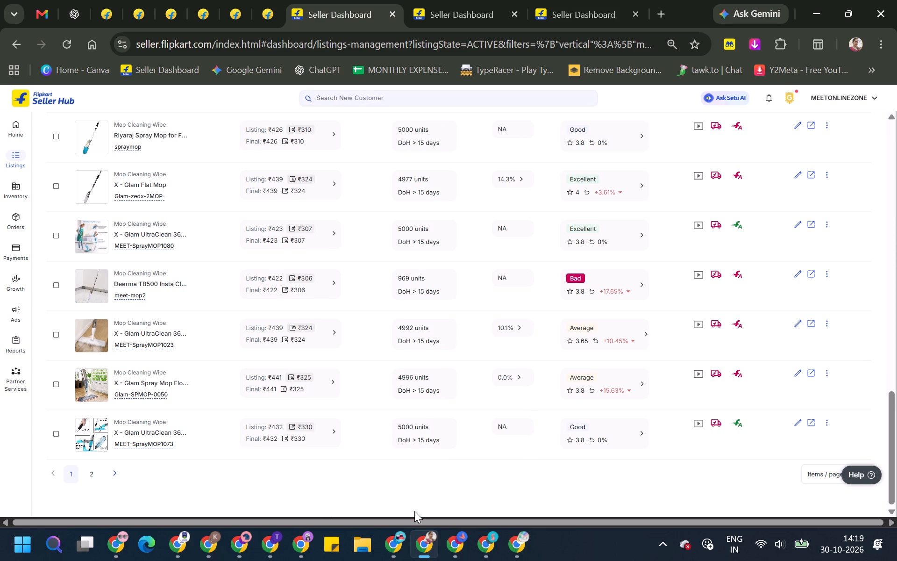
# Set the bank settlement of the X - Glam Spray Mop listing Glam-SPMOP-0050 to ₹340 and apply it.
pyautogui.click(323, 376)
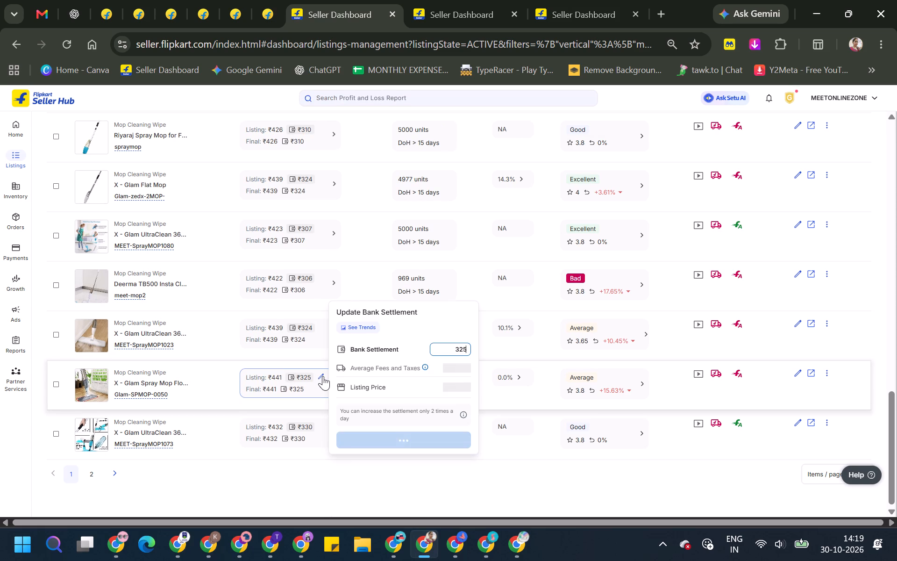
pyautogui.press('BackSpace')
pyautogui.press('BackSpace')
pyautogui.write('40')
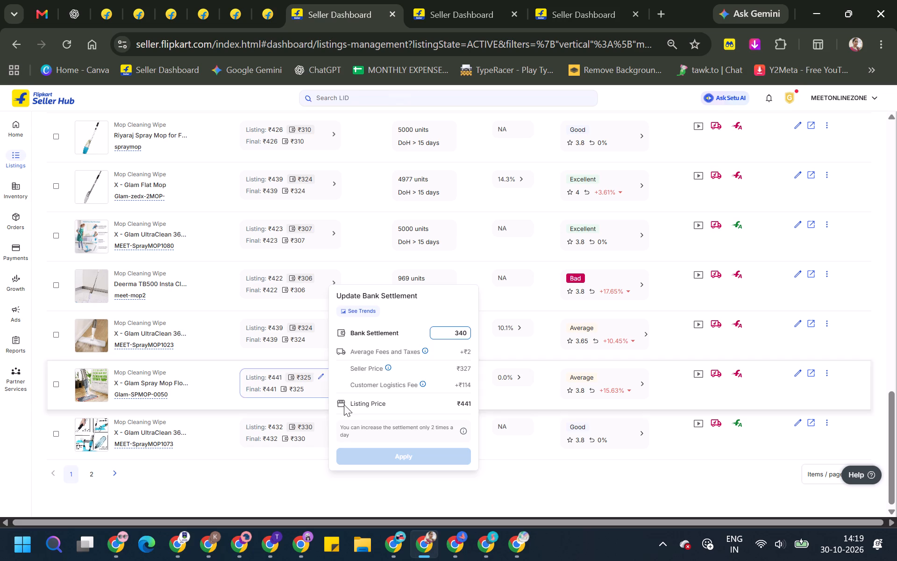
pyautogui.click(375, 451)
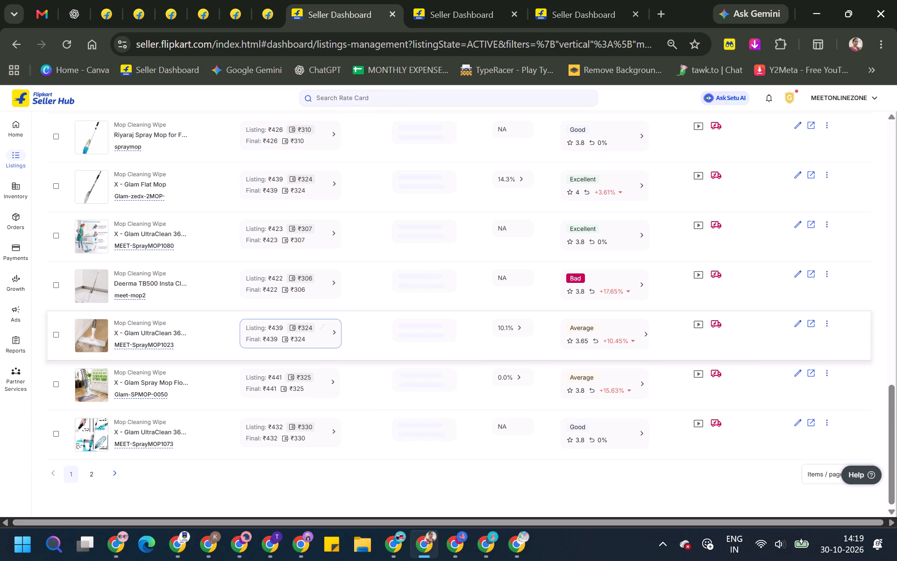
# Set the bank settlement of the X - Glam UltraClean listing MEET-SprayMOP1023 to ₹340 and apply it.
pyautogui.click(323, 329)
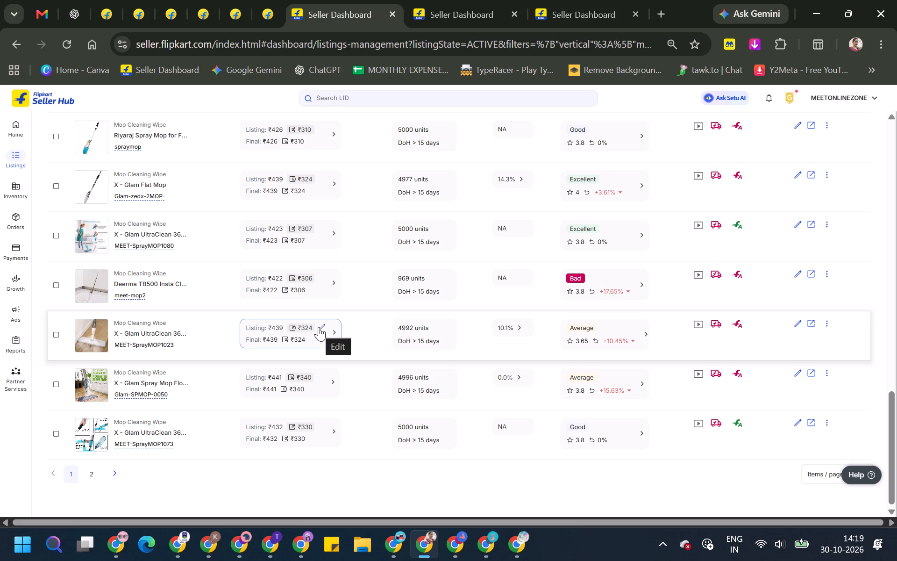
pyautogui.click(322, 327)
pyautogui.press('BackSpace')
pyautogui.press('BackSpace')
pyautogui.write('40')
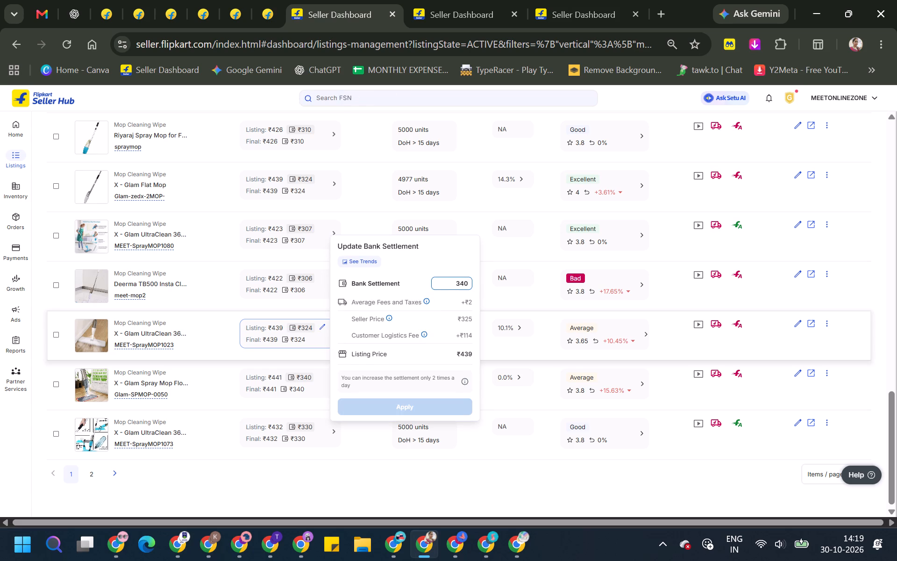
pyautogui.click(376, 409)
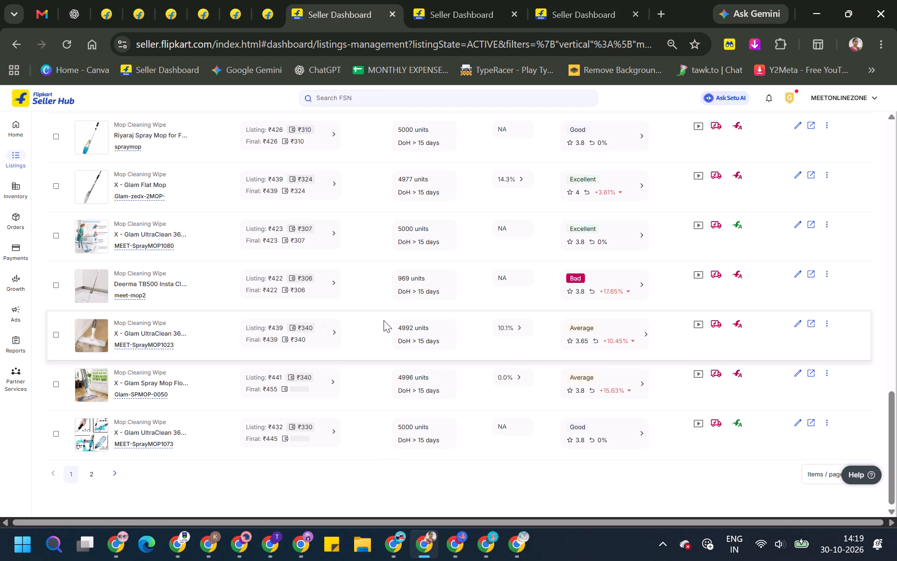
# Set the bank settlement of the Deerma TB500 listing (meet-mop2) to ₹330 and apply it.
pyautogui.click(321, 277)
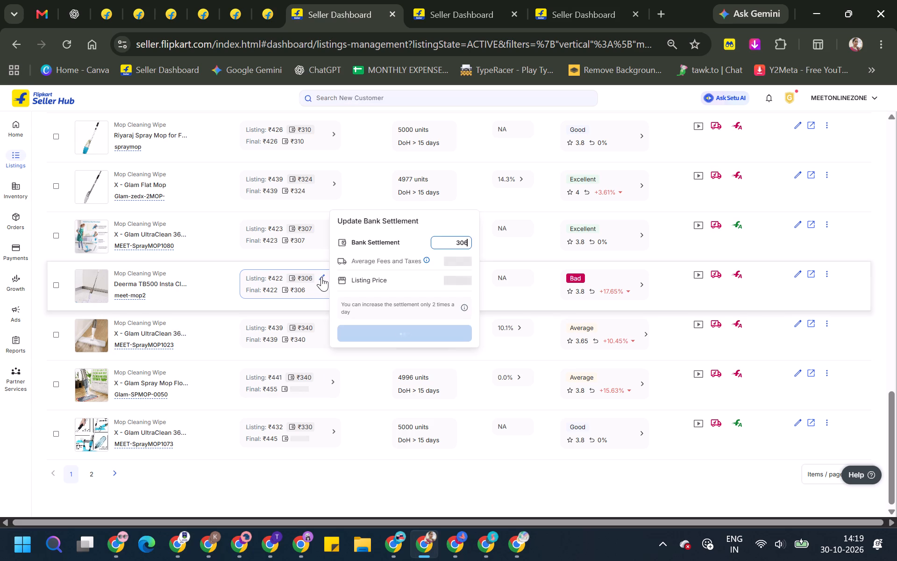
pyautogui.press('BackSpace')
pyautogui.press('BackSpace')
pyautogui.write('30')
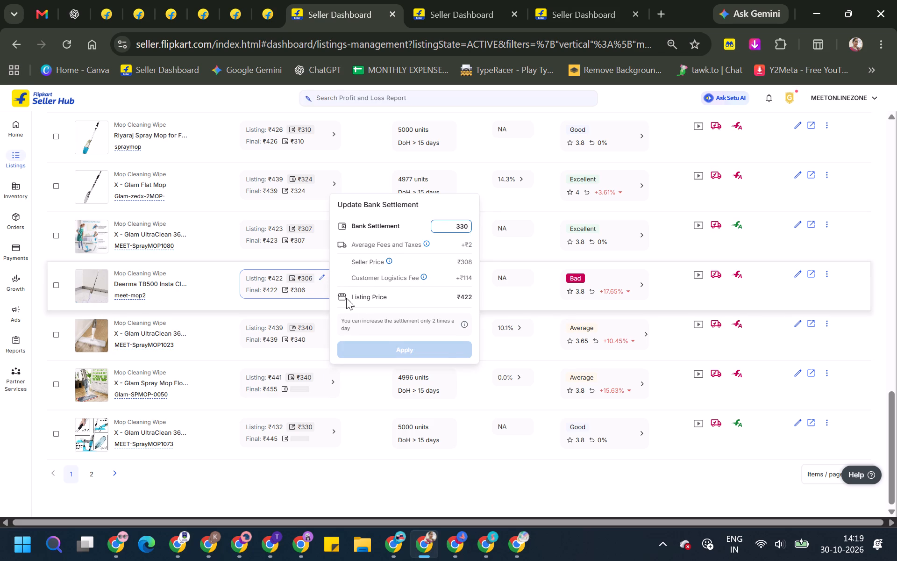
pyautogui.click(392, 351)
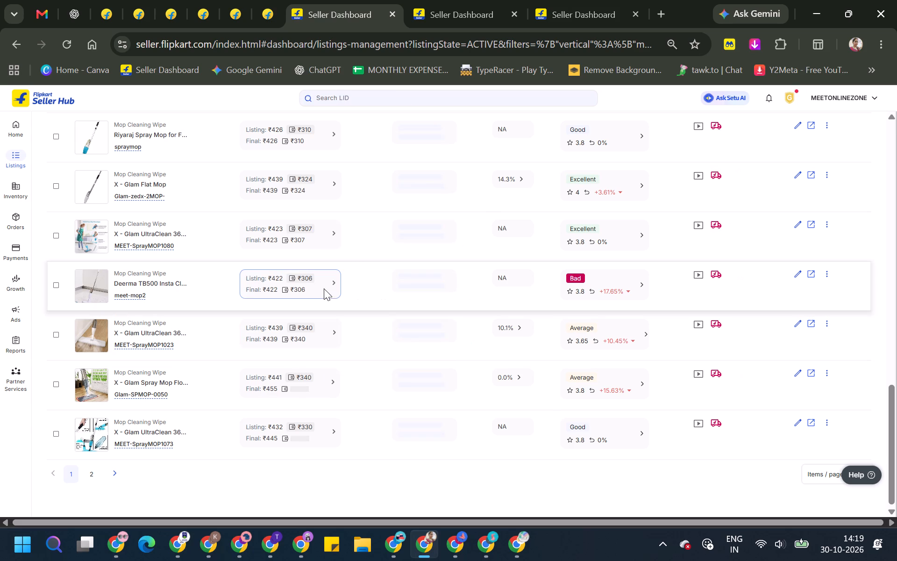
# Set the bank settlement of the X - Glam UltraClean listing MEET-SprayMOP1080 to ₹330 and apply it.
pyautogui.click(323, 226)
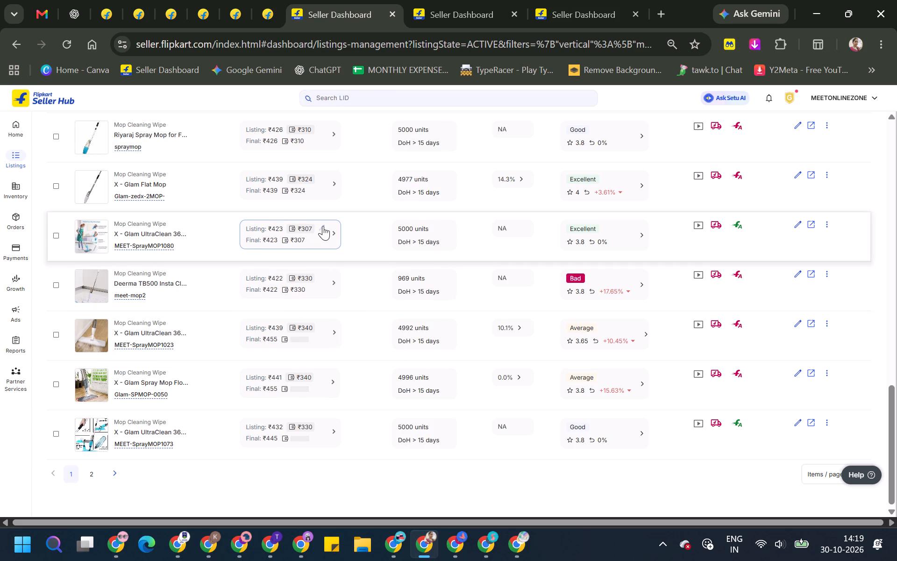
pyautogui.click(323, 226)
pyautogui.click(323, 226)
pyautogui.press('BackSpace')
pyautogui.press('BackSpace')
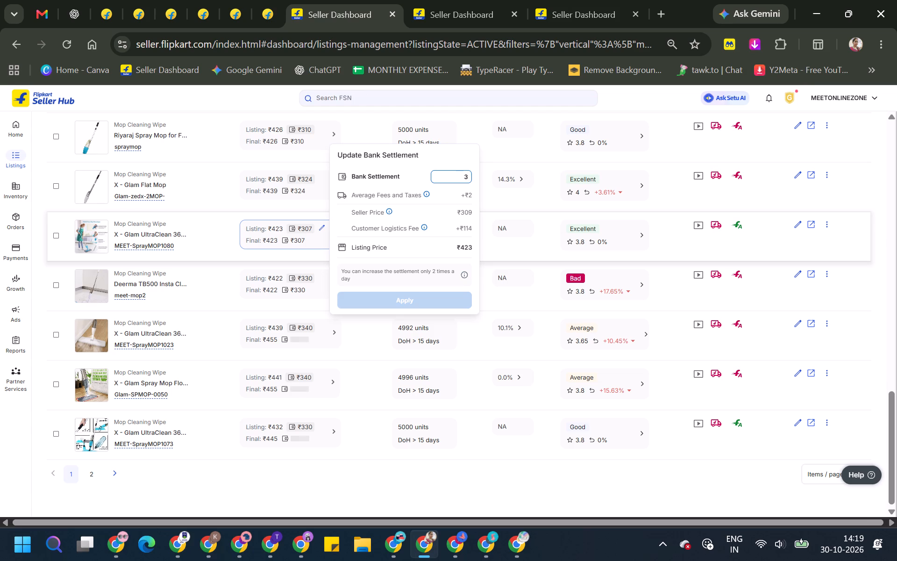
pyautogui.write('30')
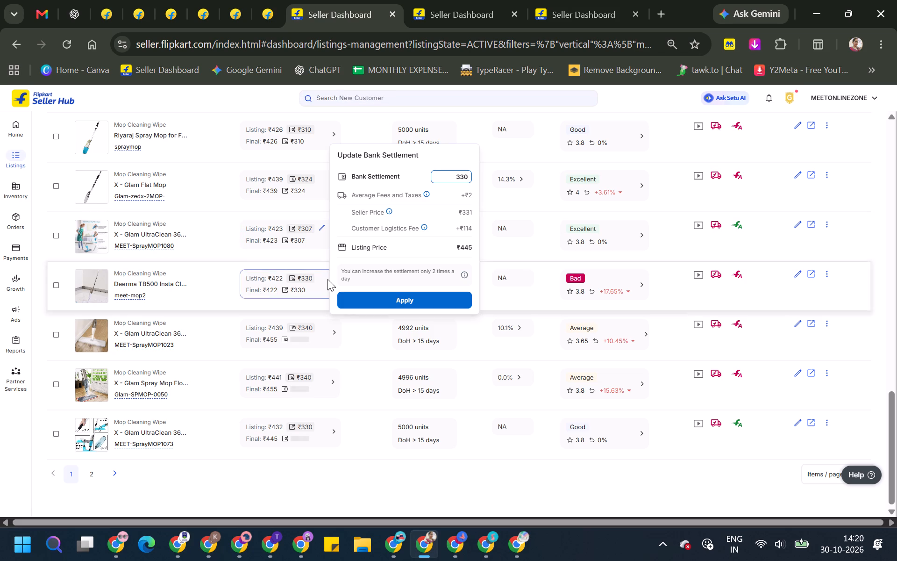
pyautogui.click(356, 295)
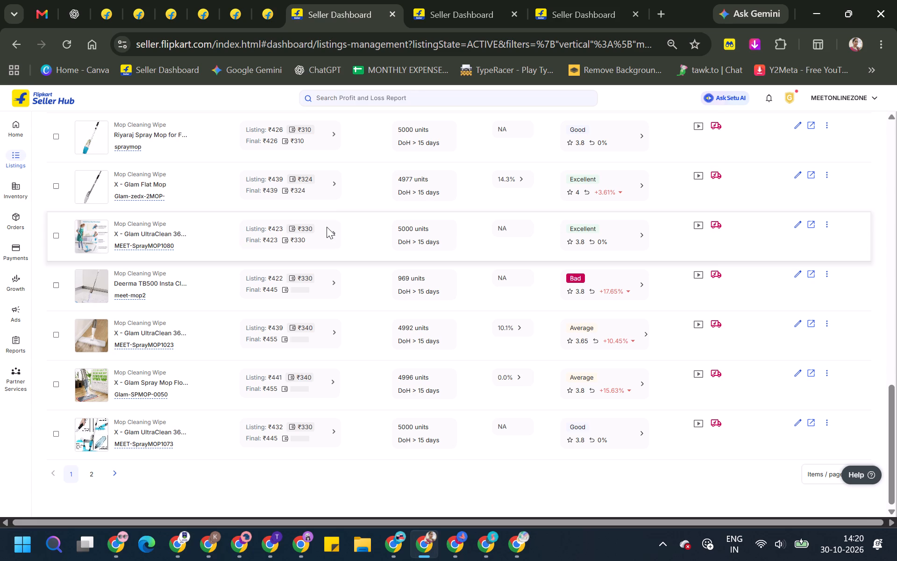
# Set the bank settlement of the X - Glam Flat Mop listing (Glam-zedx-2MOP-) to ₹330 and apply it.
pyautogui.click(321, 181)
pyautogui.press('BackSpace')
pyautogui.press('BackSpace')
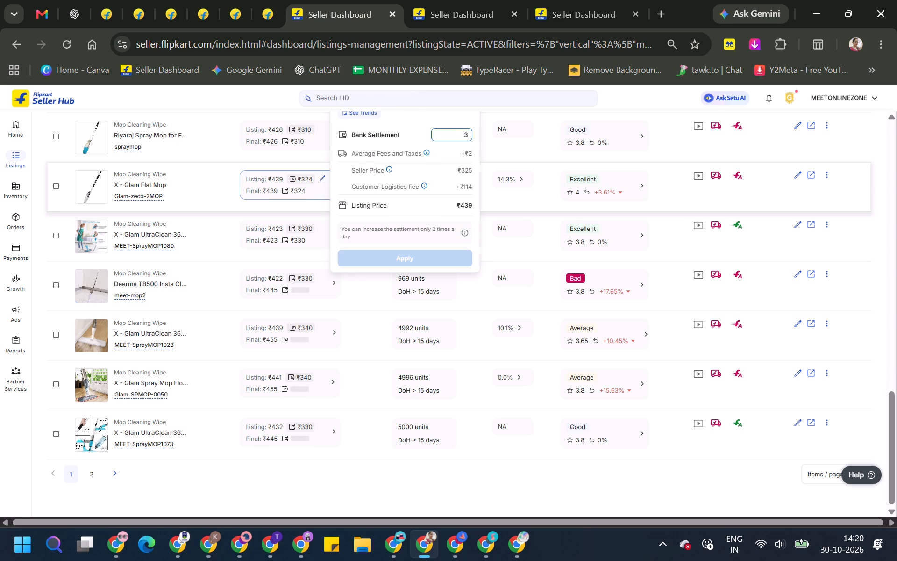
pyautogui.write('30')
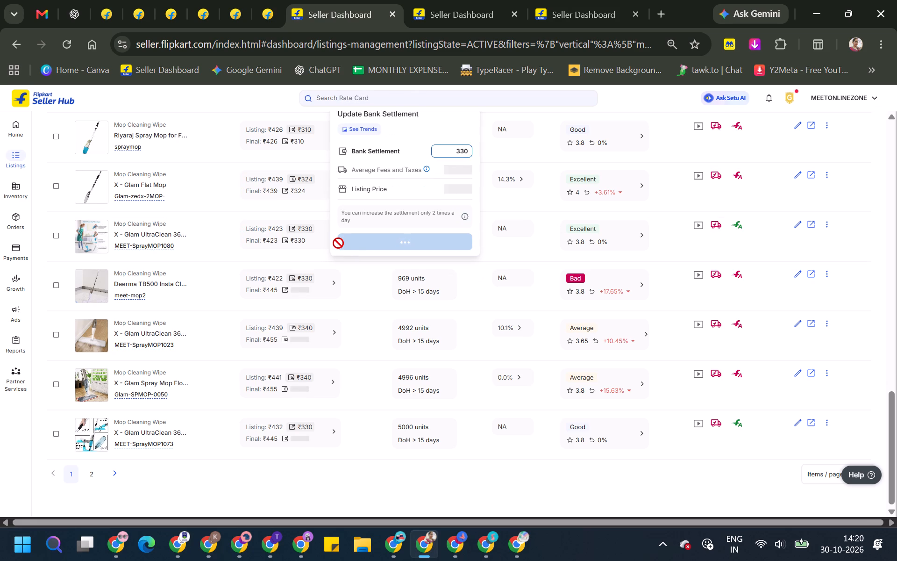
pyautogui.click(355, 252)
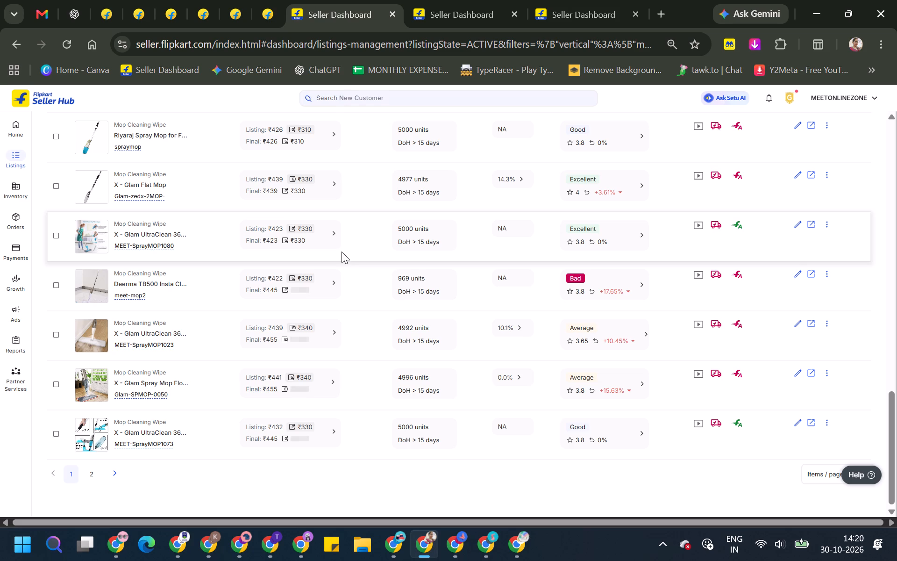
# Set the bank settlement of the Riyaraj Spray Mop listing (spraymop) to ₹340 and apply it.
pyautogui.scroll(2, 334, 272)
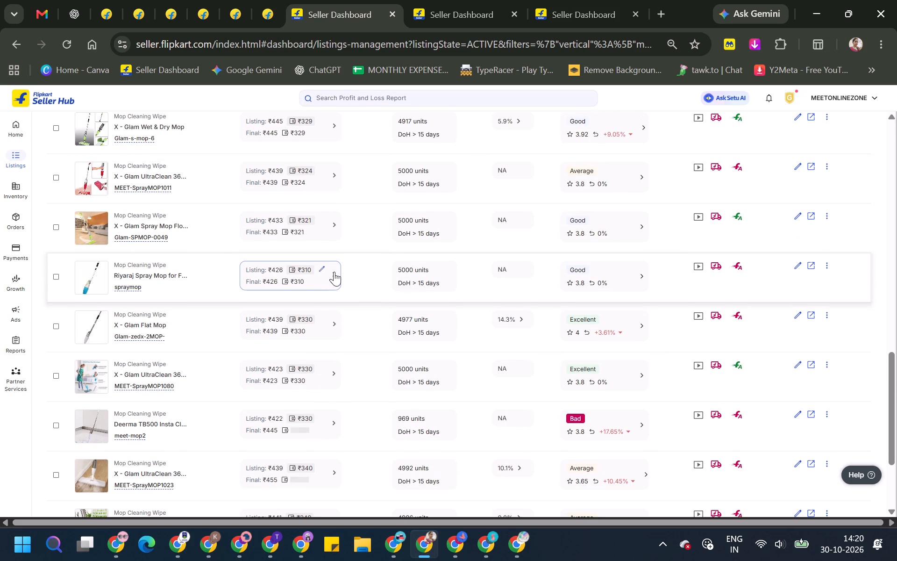
pyautogui.click(320, 267)
pyautogui.press('BackSpace')
pyautogui.press('BackSpace')
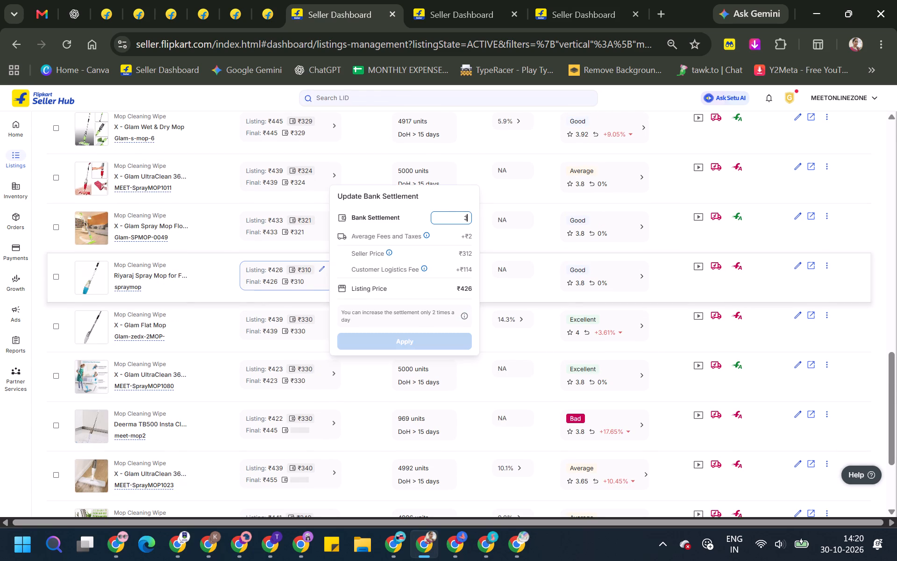
pyautogui.write('40')
pyautogui.click(400, 334)
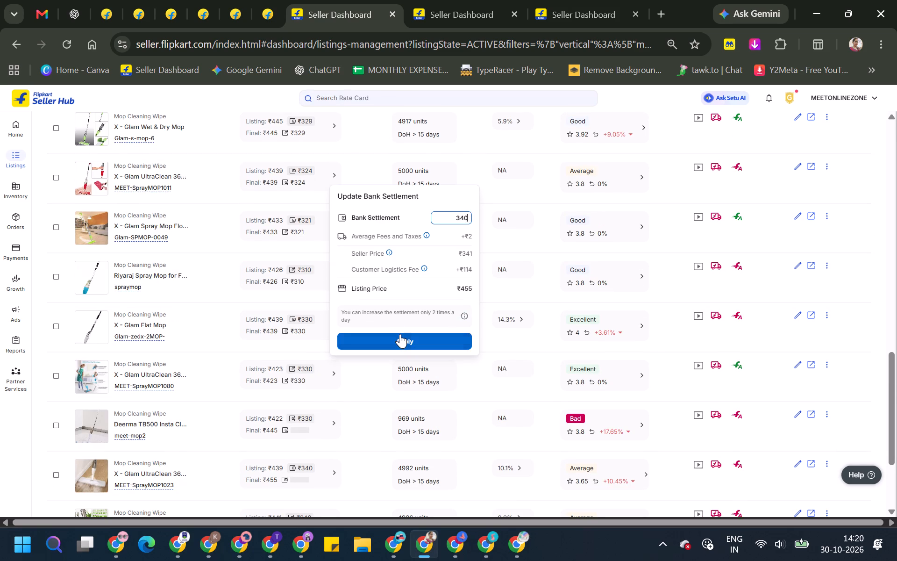
# Set the bank settlement of the X - Glam Spray Mop listing Glam-SPMOP-0049 to ₹340 and apply it.
pyautogui.click(320, 218)
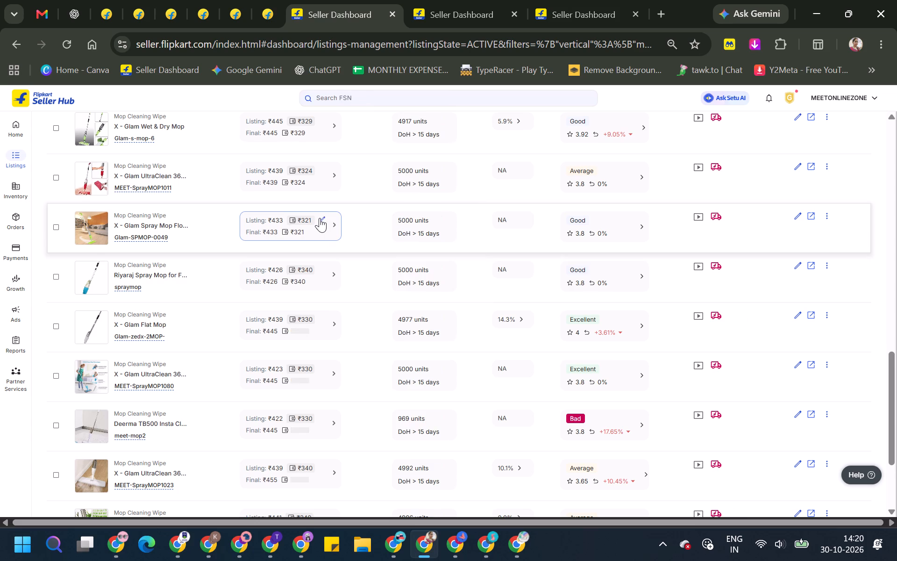
pyautogui.click(323, 219)
pyautogui.press('BackSpace')
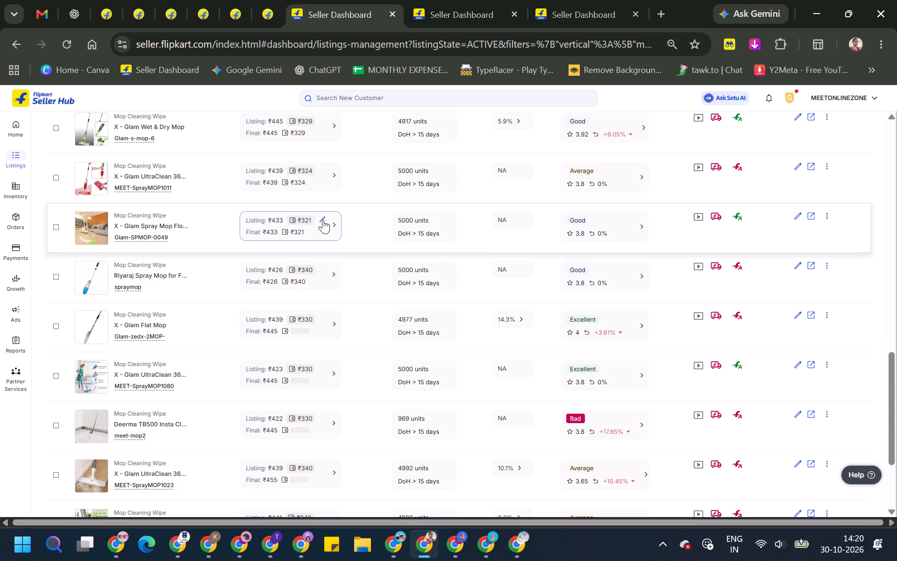
pyautogui.click(323, 219)
pyautogui.press('BackSpace')
pyautogui.press('BackSpace')
pyautogui.write('40')
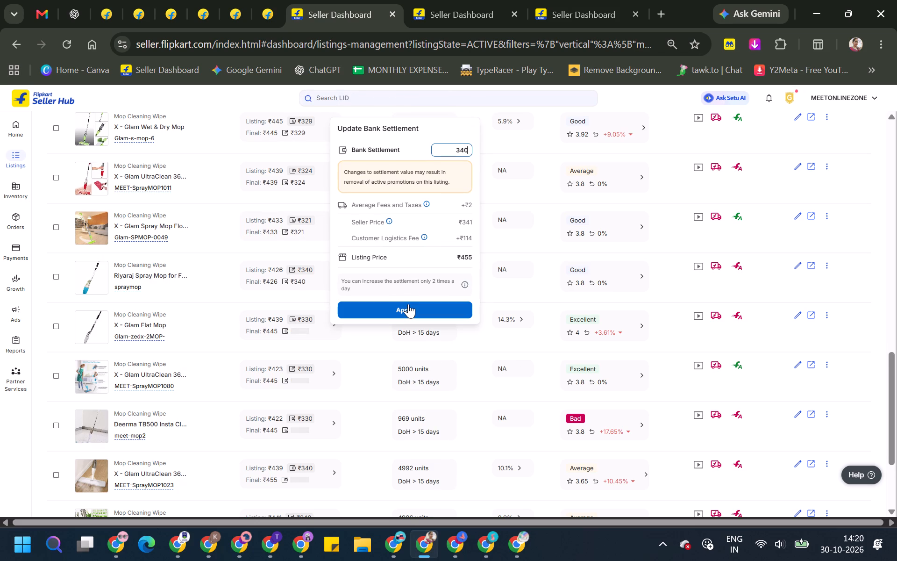
pyautogui.click(408, 304)
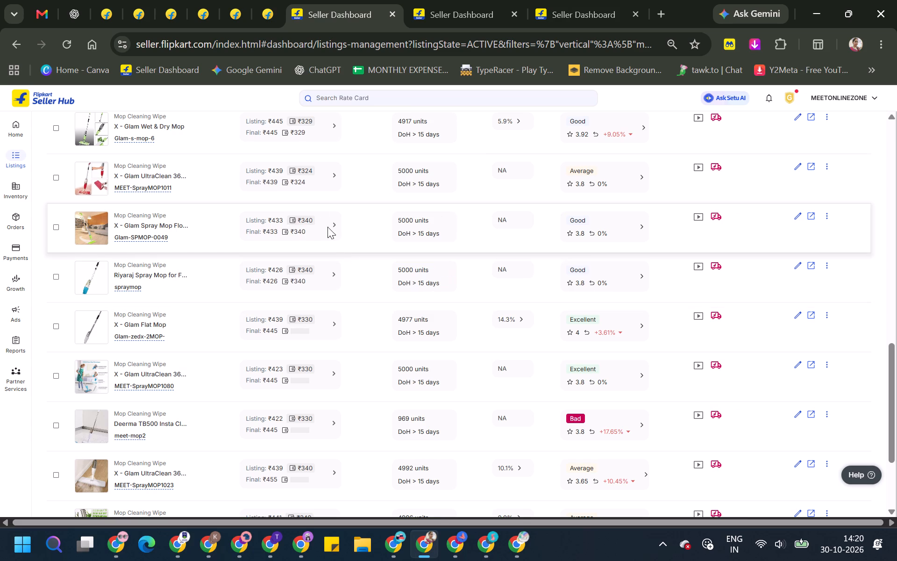
# Set the bank settlement of the X - Glam UltraClean listing MEET-SprayMOP1011 to ₹340.
pyautogui.click(317, 171)
pyautogui.click(323, 171)
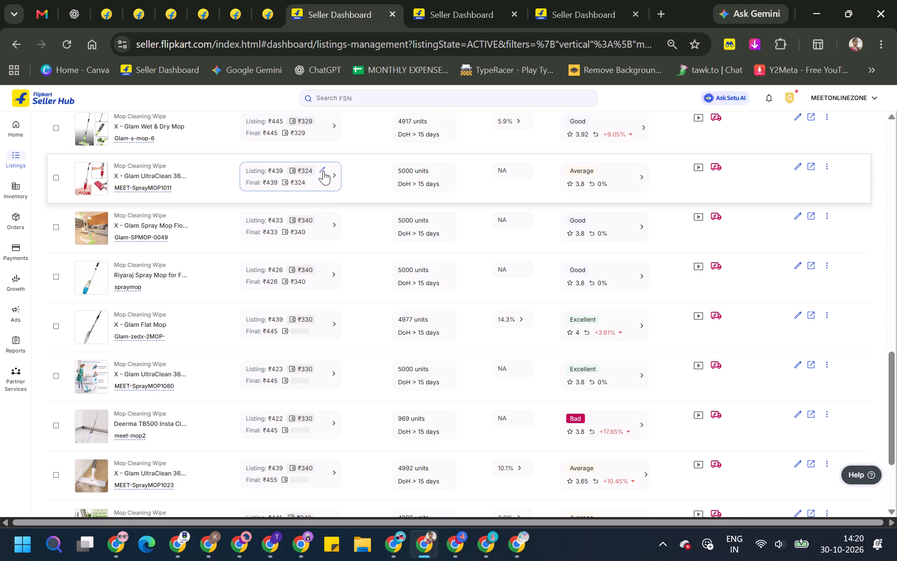
pyautogui.click(323, 170)
pyautogui.press('BackSpace')
pyautogui.press('BackSpace')
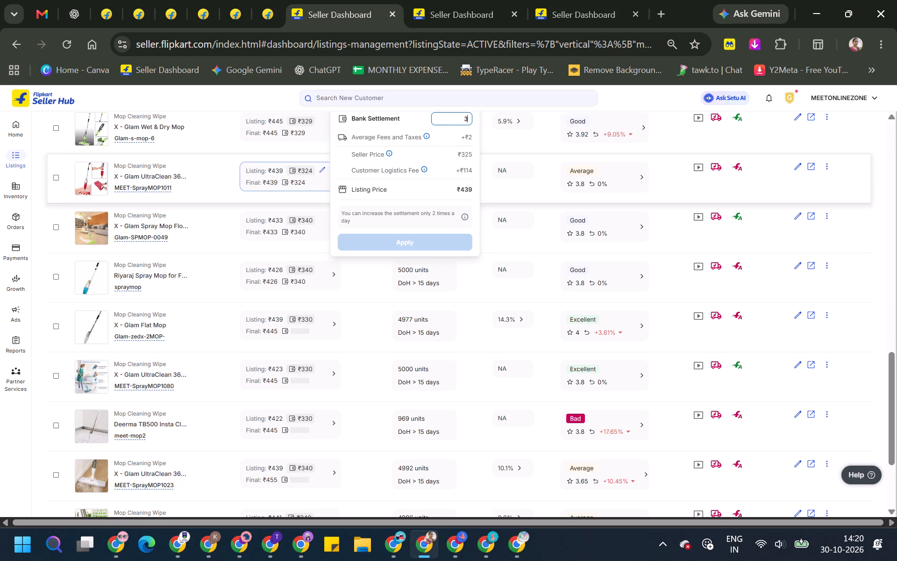
pyautogui.write('40')
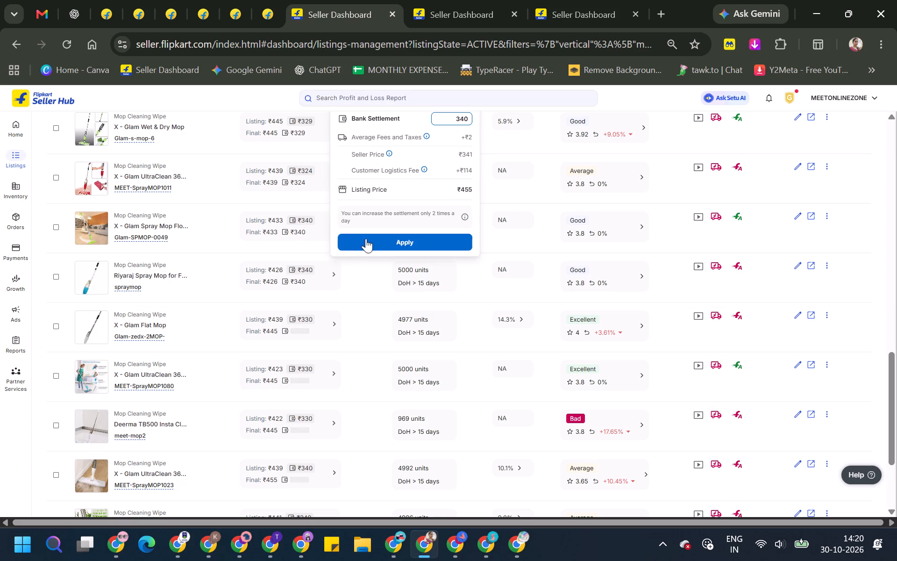
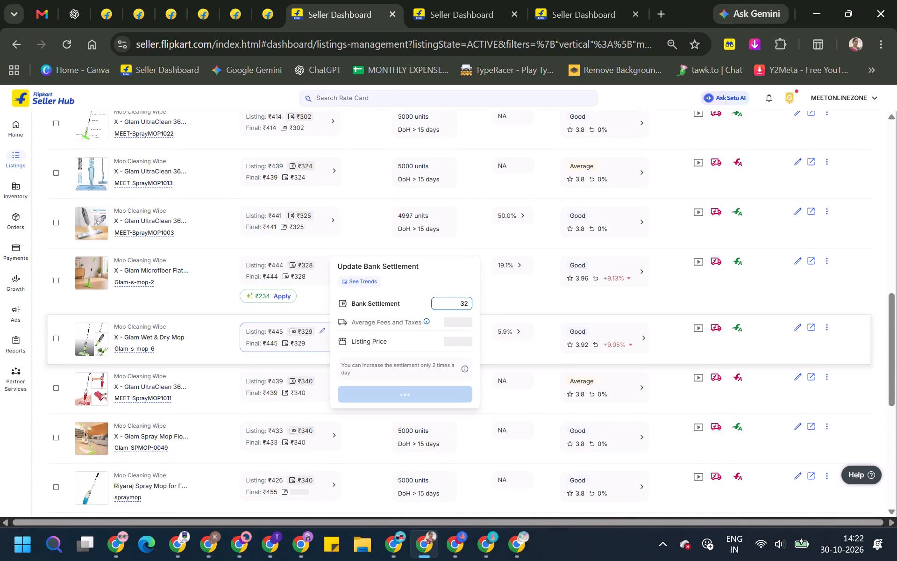
# Set the bank settlement of the X - Glam Wet & Dry Mop listing (Glam-s-mop-6) to ₹340.
pyautogui.write('40')
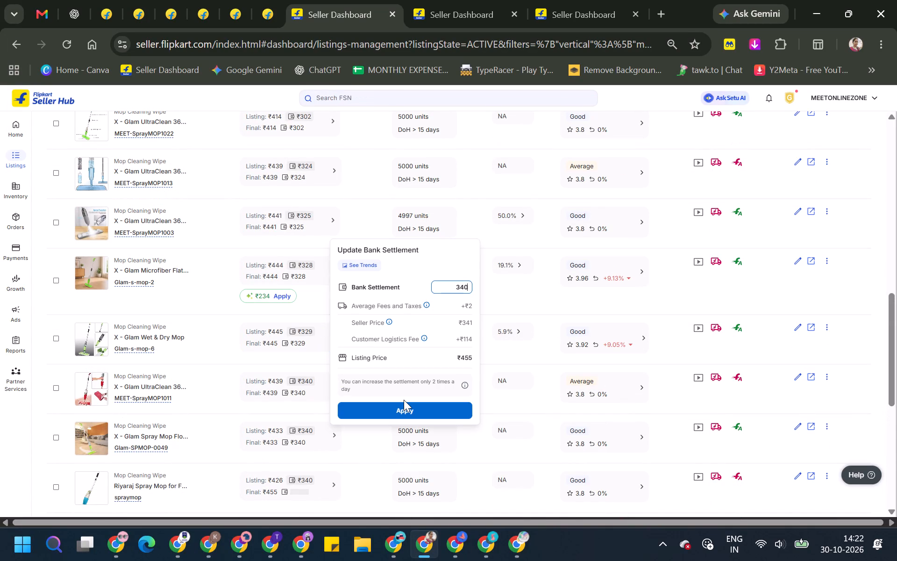
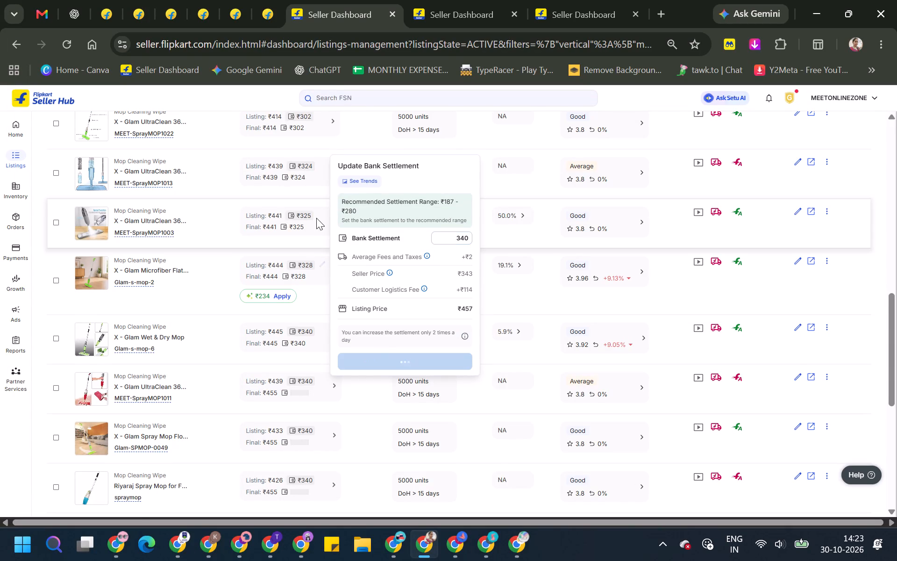
# Set the bank settlement of the X - Glam UltraClean listing MEET-SprayMOP1003 to ₹350.
pyautogui.click(317, 216)
pyautogui.click(322, 214)
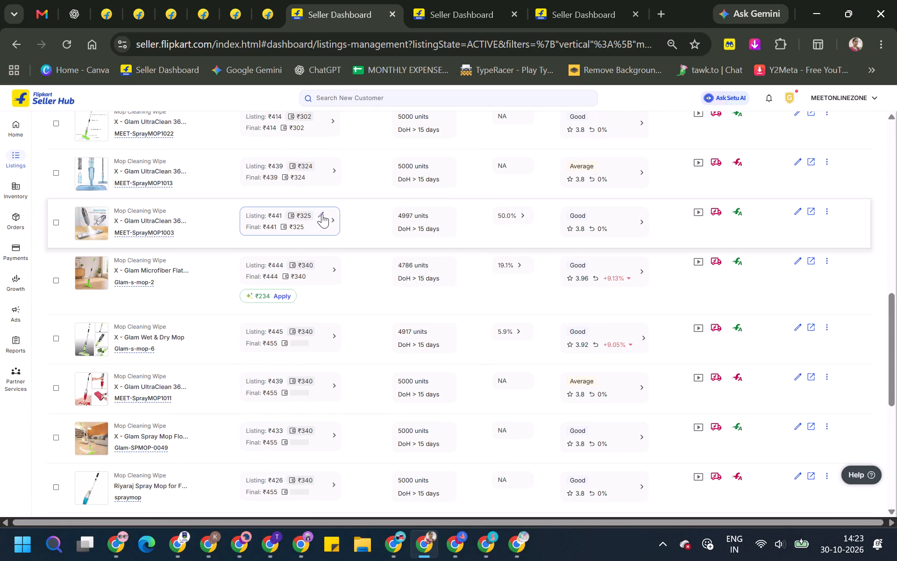
pyautogui.click(322, 214)
pyautogui.press('BackSpace')
pyautogui.press('BackSpace')
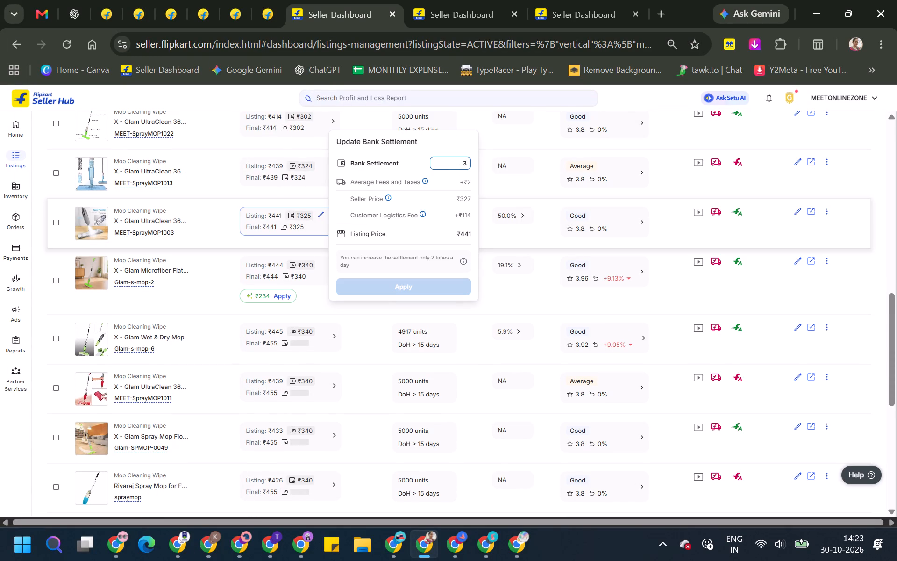
pyautogui.write('50')
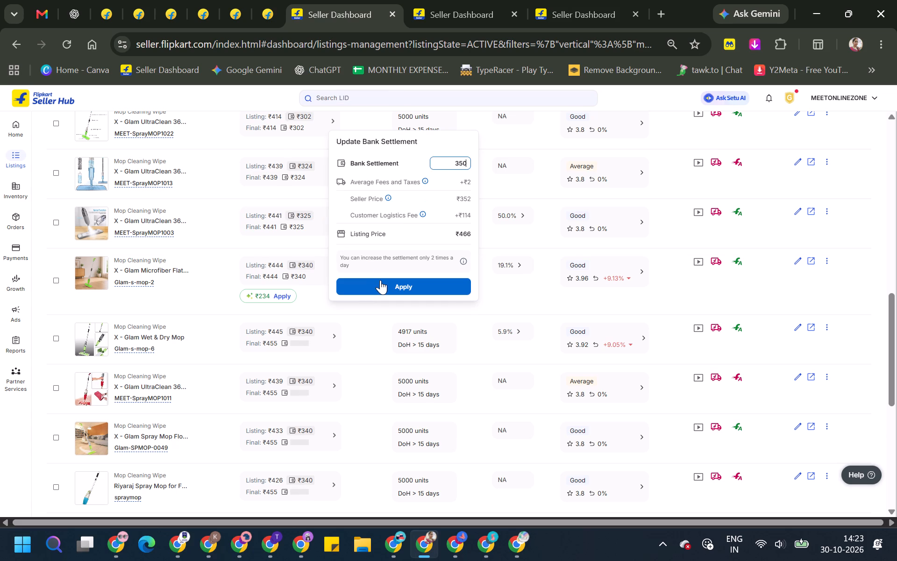
pyautogui.click(380, 280)
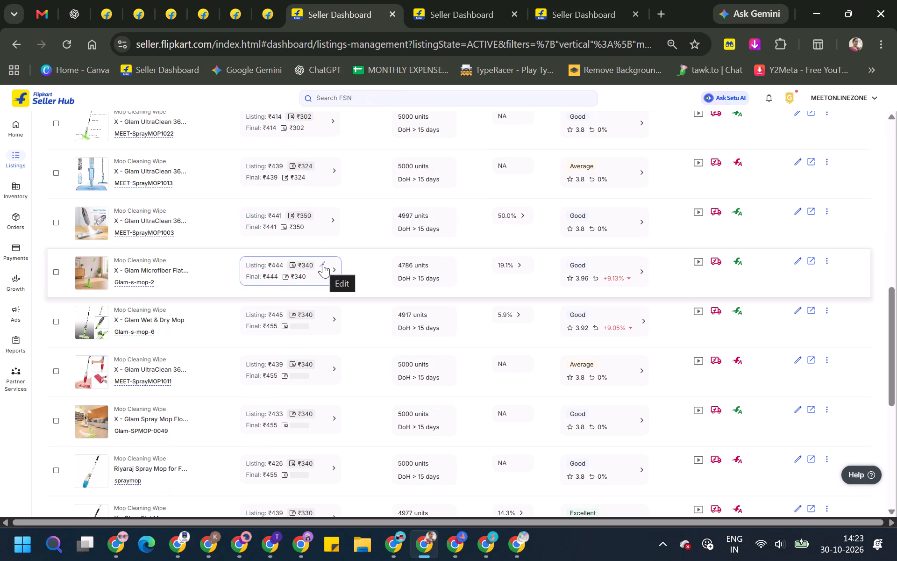
# Set the bank settlement of the X - Glam UltraClean listing MEET-SprayMOP1013 to ₹350.
pyautogui.scroll(1, 324, 182)
pyautogui.click(321, 237)
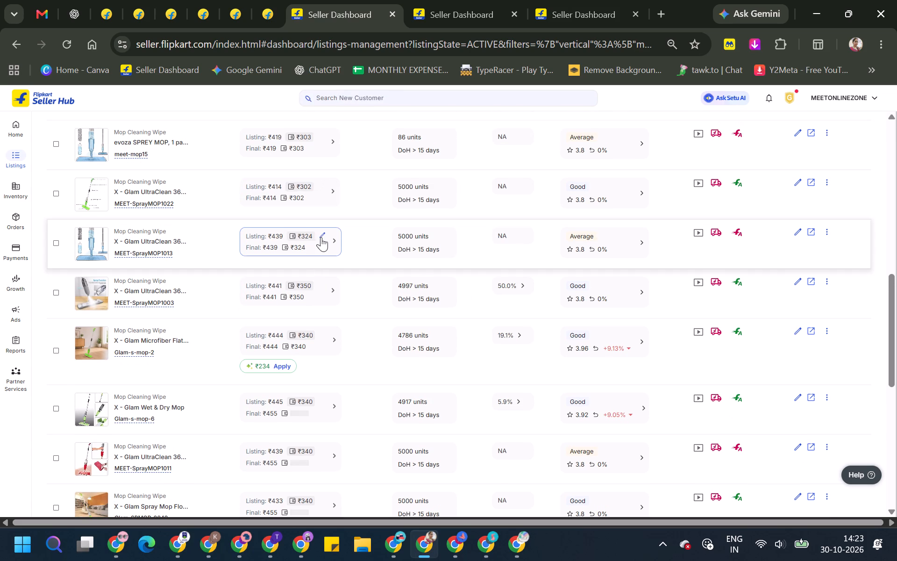
pyautogui.press('BackSpace')
pyautogui.press('BackSpace')
pyautogui.write('50')
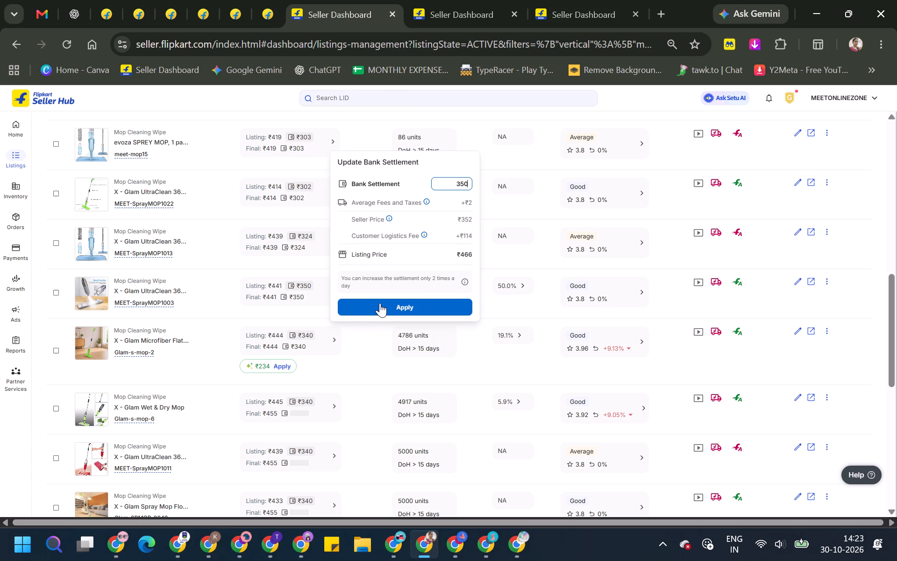
pyautogui.click(380, 303)
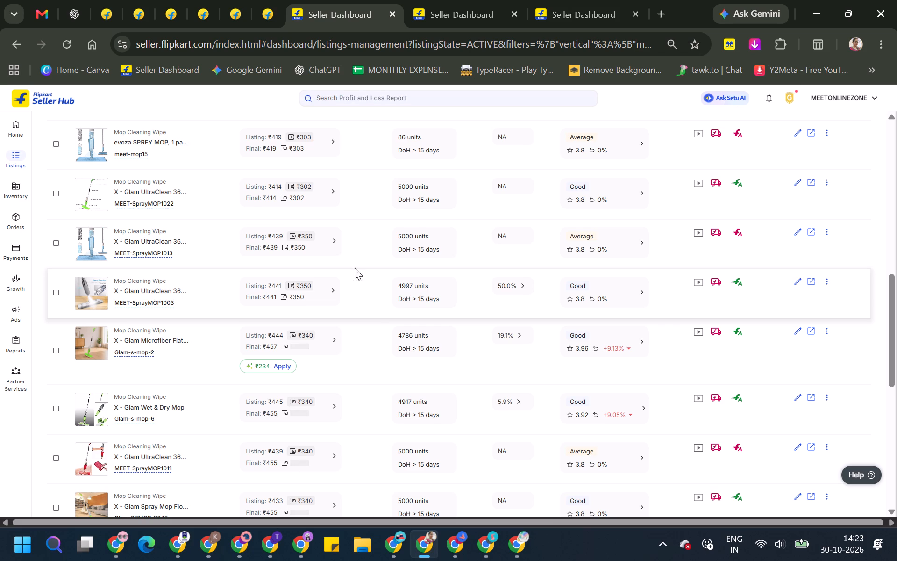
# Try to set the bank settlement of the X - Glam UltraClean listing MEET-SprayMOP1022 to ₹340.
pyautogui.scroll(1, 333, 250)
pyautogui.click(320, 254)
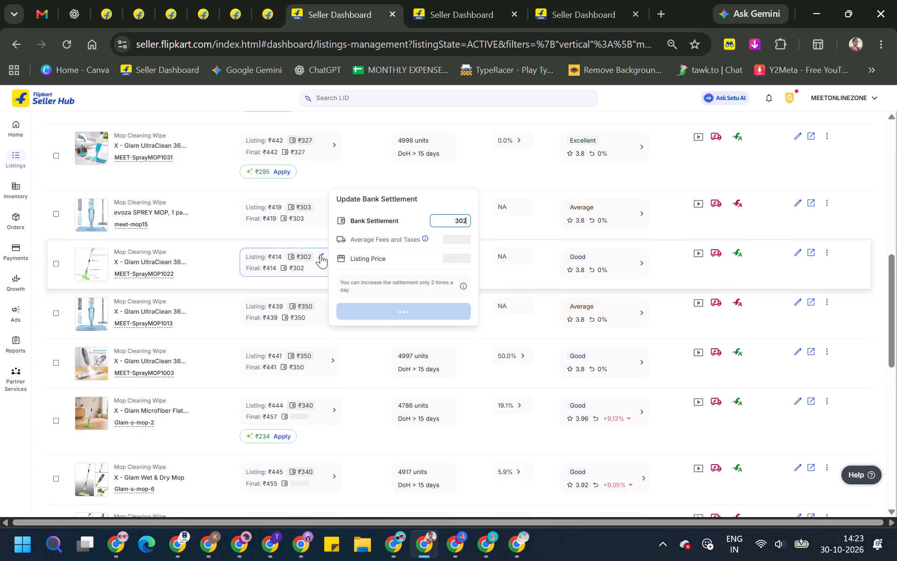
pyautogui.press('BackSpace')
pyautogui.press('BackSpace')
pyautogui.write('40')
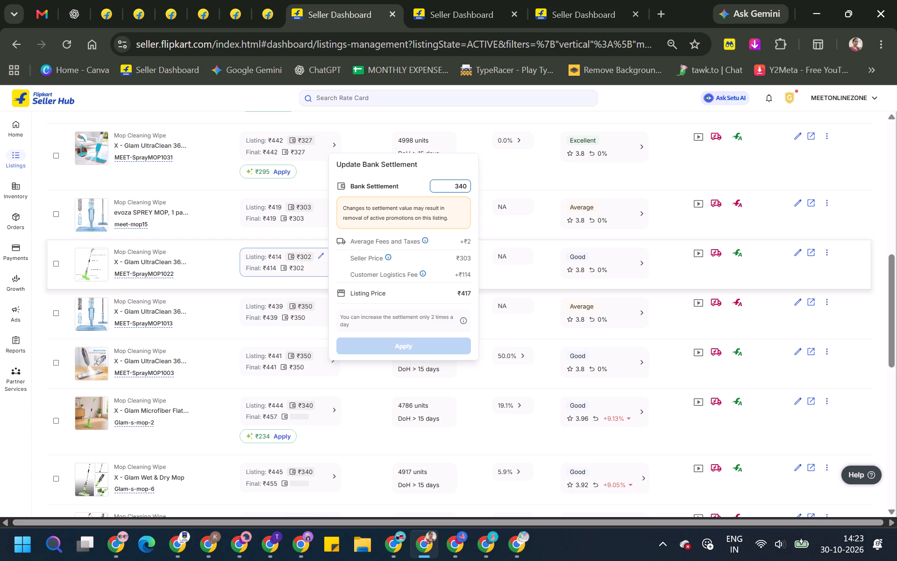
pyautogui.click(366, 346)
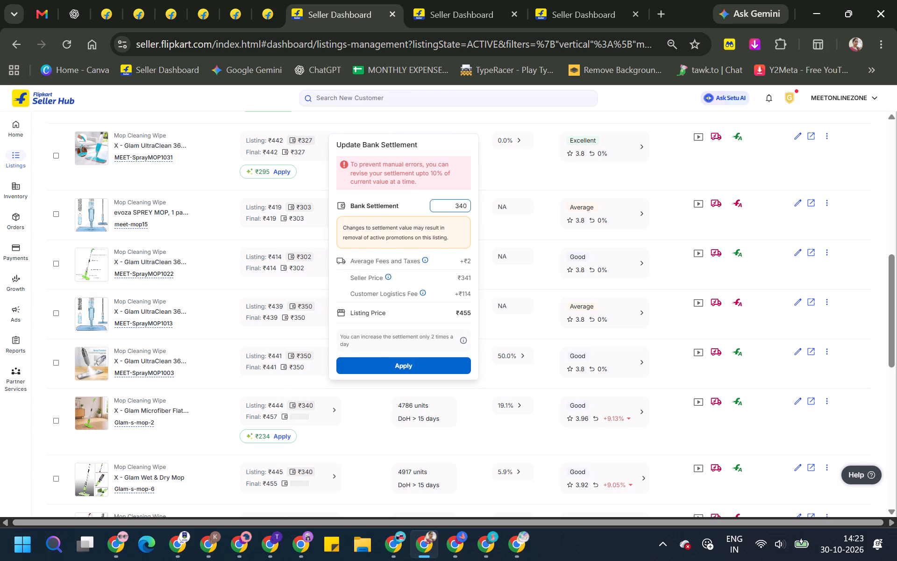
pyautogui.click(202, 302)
# Set the bank settlement of the X - Glam UltraClean listing MEET-SprayMOP1022 to ₹330.
pyautogui.click(320, 258)
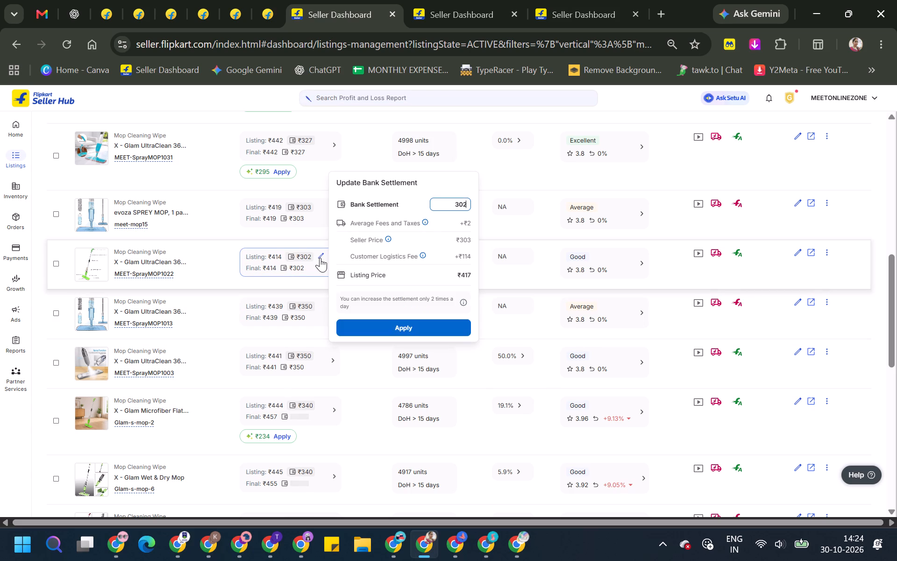
pyautogui.press('BackSpace')
pyautogui.press('BackSpace')
pyautogui.write('30')
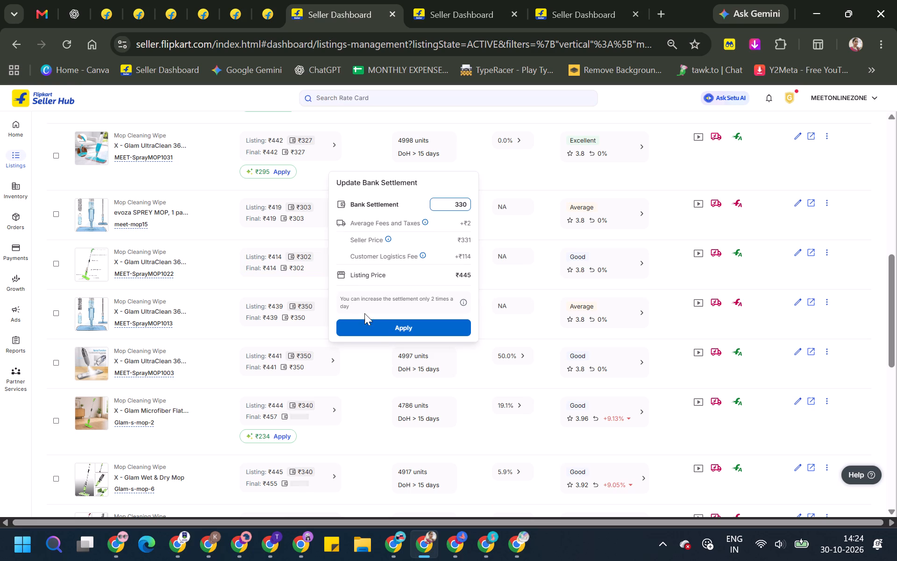
pyautogui.click(379, 331)
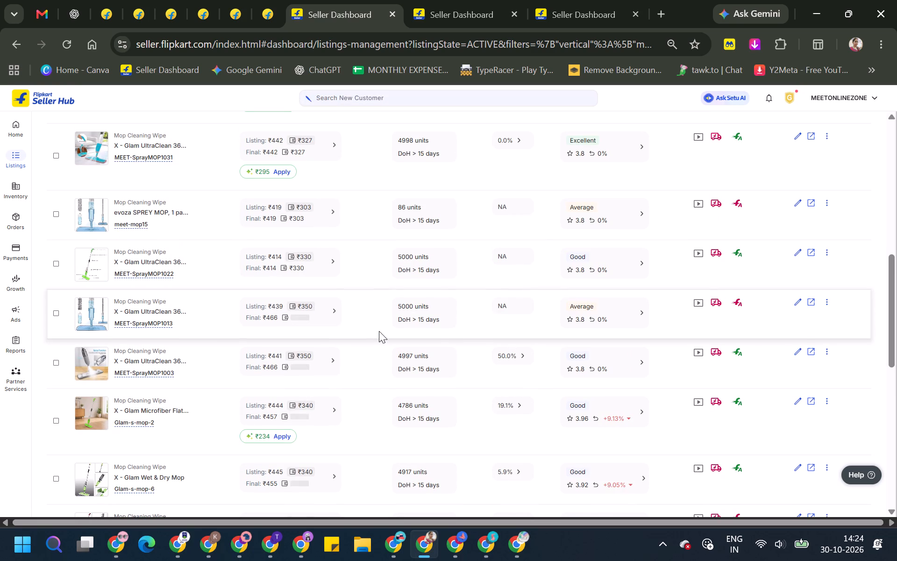
# Set the bank settlement of the evoza SPREY MOP listing (meet-mop15) to ₹330.
pyautogui.click(321, 209)
pyautogui.press('BackSpace')
pyautogui.press('BackSpace')
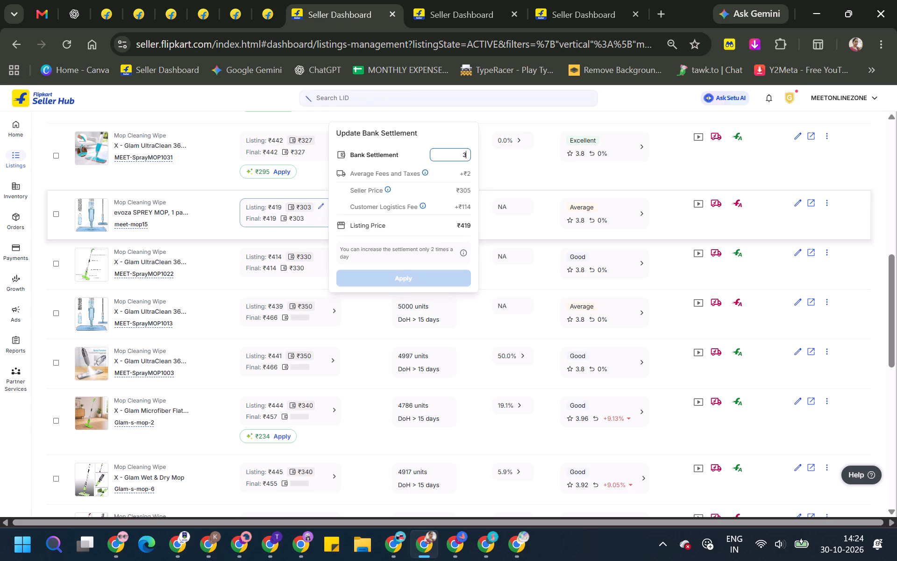
pyautogui.write('30')
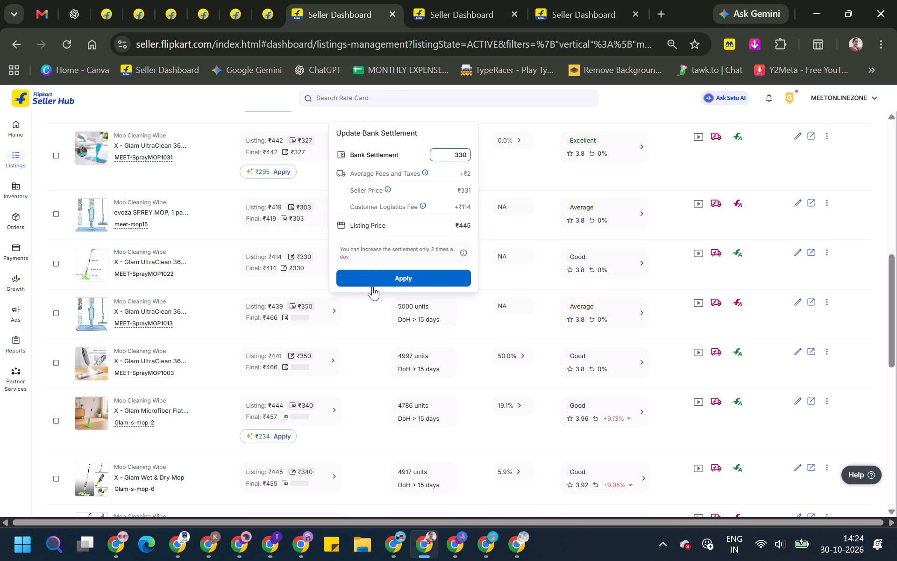
pyautogui.click(372, 286)
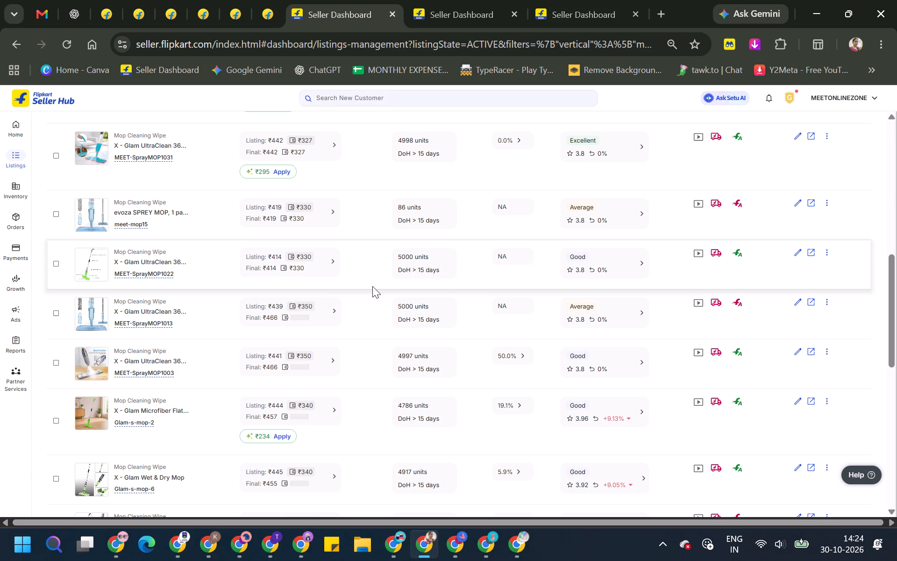
# Set the bank settlement of the X - Glam UltraClean listing MEET-SprayMOP1031 to ₹350.
pyautogui.scroll(3, 372, 286)
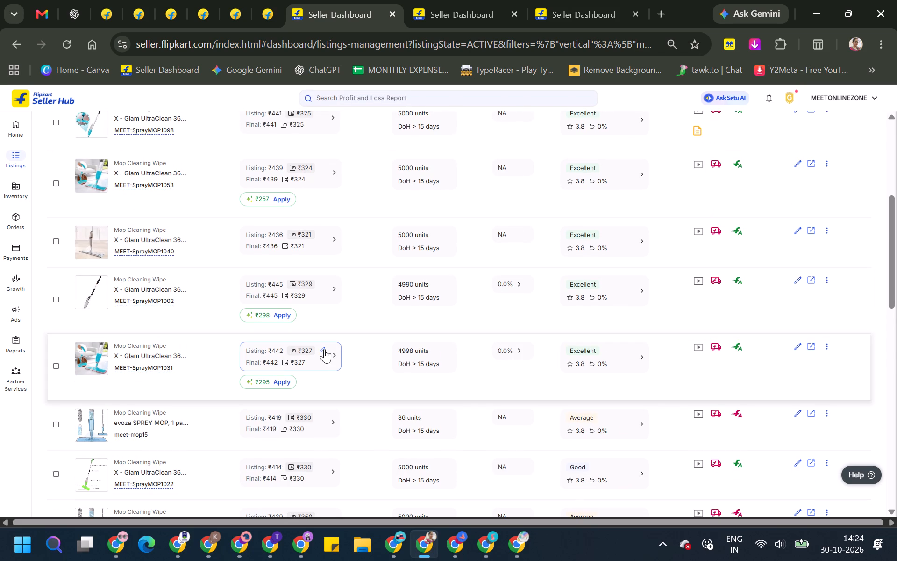
pyautogui.click(324, 349)
pyautogui.press('BackSpace')
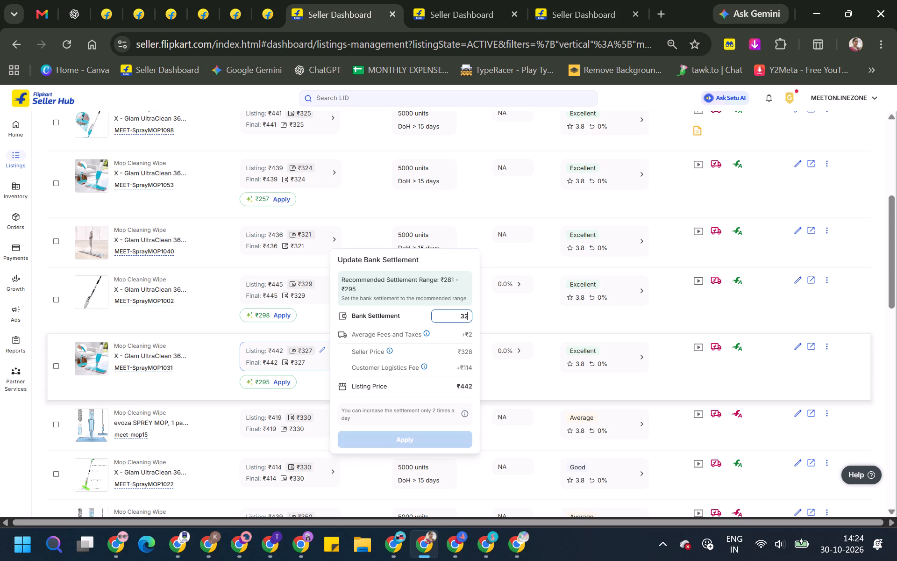
pyautogui.press('BackSpace')
pyautogui.write('50')
pyautogui.click(363, 437)
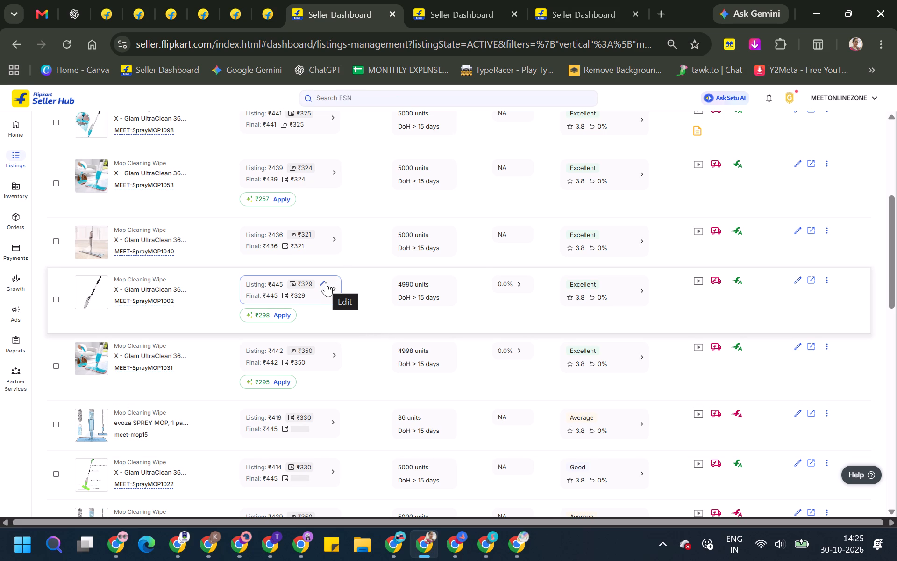
# Set the bank settlement of the X - Glam UltraClean listing MEET-SprayMOP1002 to ₹350.
pyautogui.click(326, 282)
pyautogui.press('BackSpace')
pyautogui.press('BackSpace')
pyautogui.write('50')
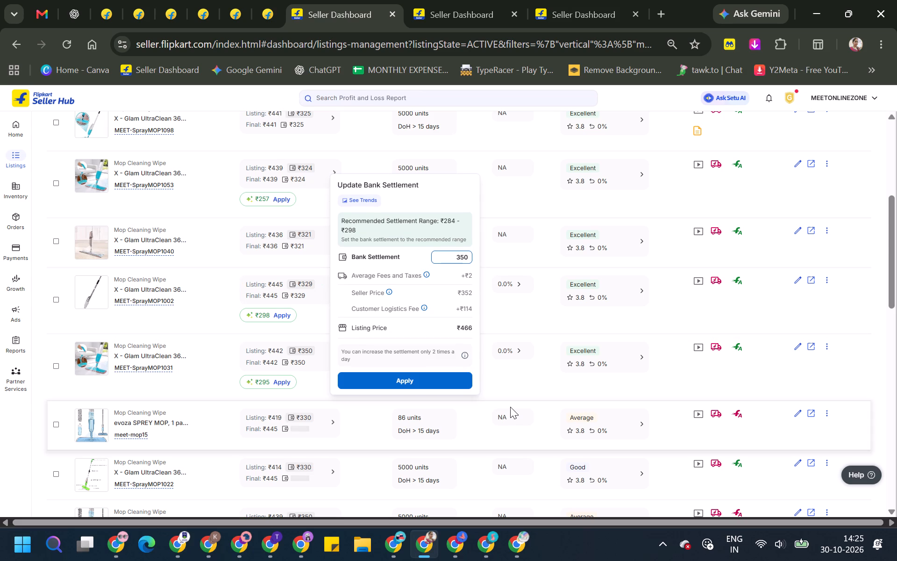
pyautogui.click(454, 381)
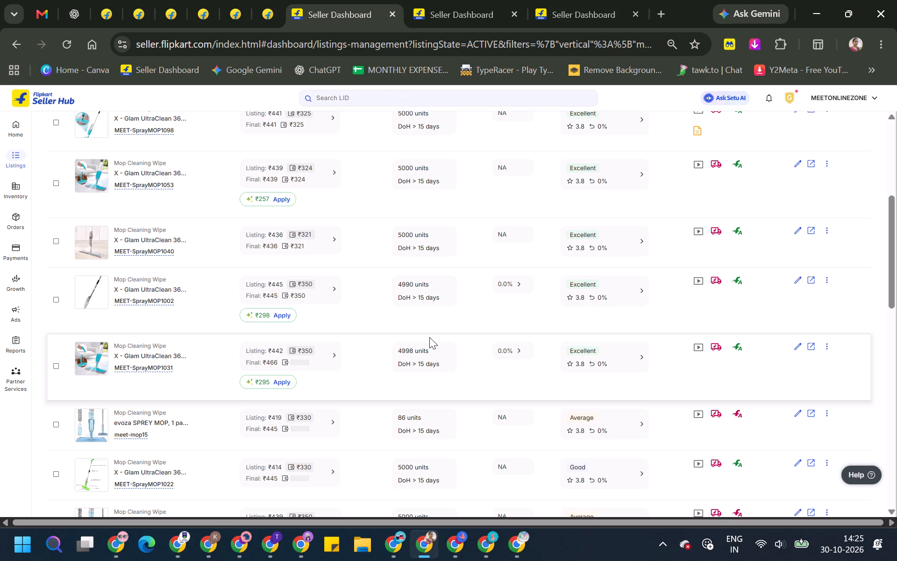
# Set the bank settlement of the X - Glam UltraClean listing MEET-SprayMOP1040 to ₹350.
pyautogui.scroll(1, 325, 248)
pyautogui.click(321, 301)
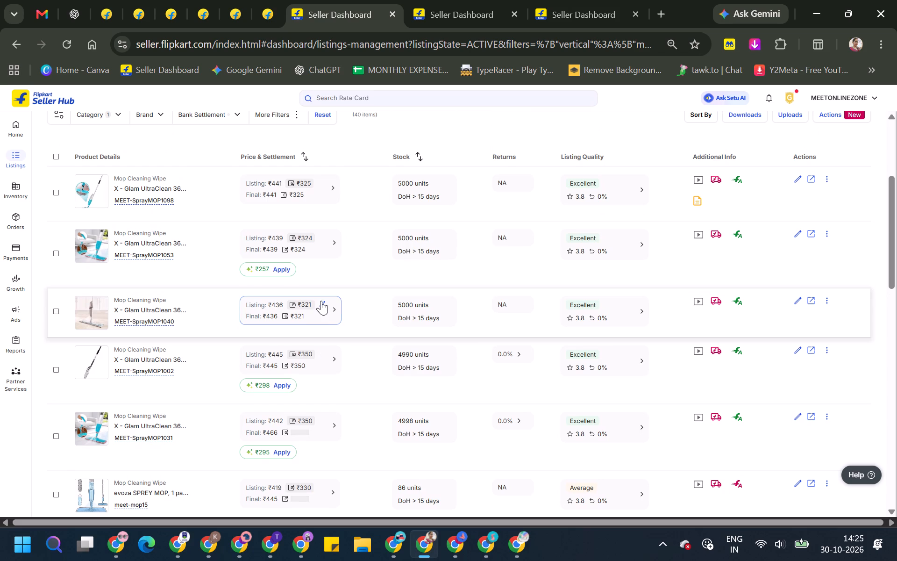
pyautogui.press('BackSpace')
pyautogui.press('BackSpace')
pyautogui.write('50')
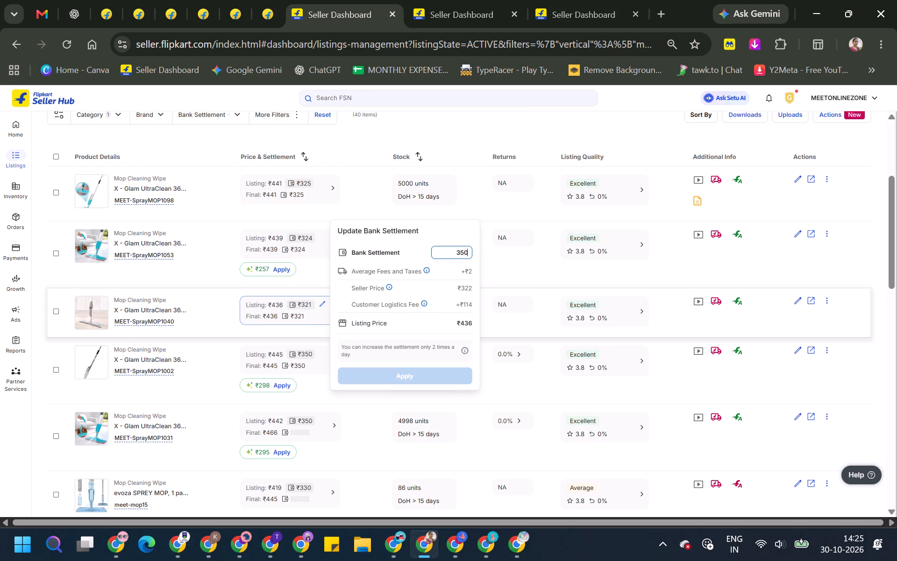
pyautogui.click(382, 371)
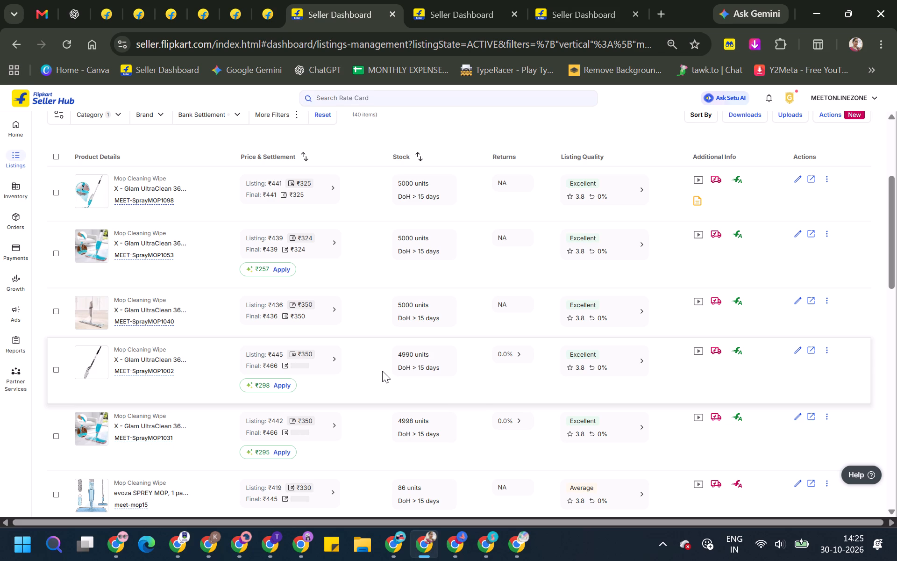
# Set the bank settlement of the X - Glam UltraClean listing MEET-SprayMOP1053 to ₹350.
pyautogui.click(321, 234)
pyautogui.press('BackSpace')
pyautogui.press('BackSpace')
pyautogui.write('50')
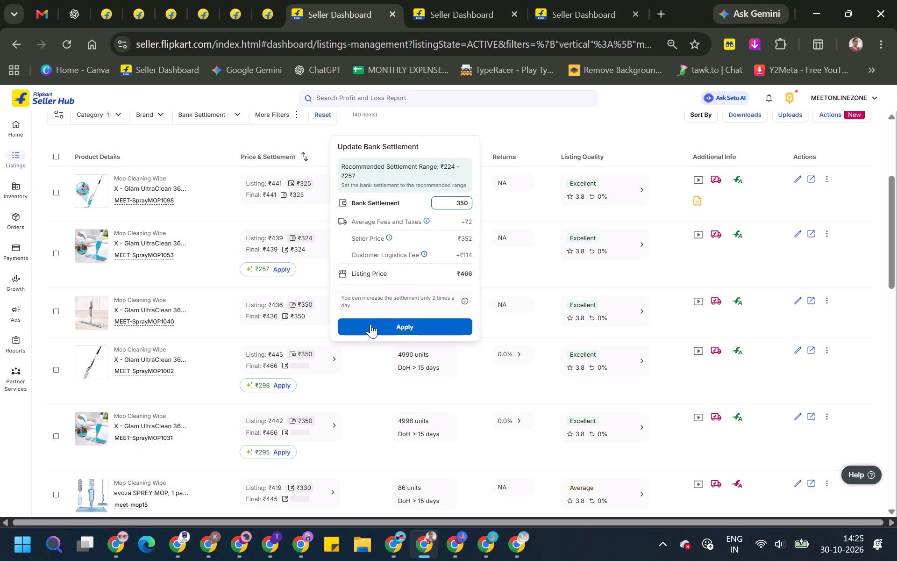
pyautogui.click(370, 324)
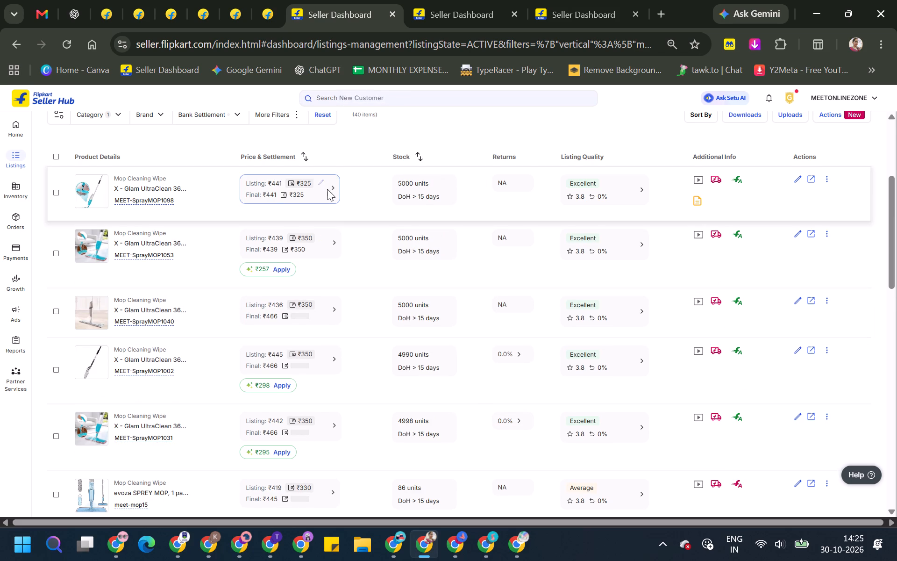
# Set the bank settlement of the X - Glam UltraClean listing MEET-SprayMOP1098 to ₹350.
pyautogui.scroll(1, 327, 189)
pyautogui.click(324, 257)
pyautogui.press('BackSpace')
pyautogui.press('BackSpace')
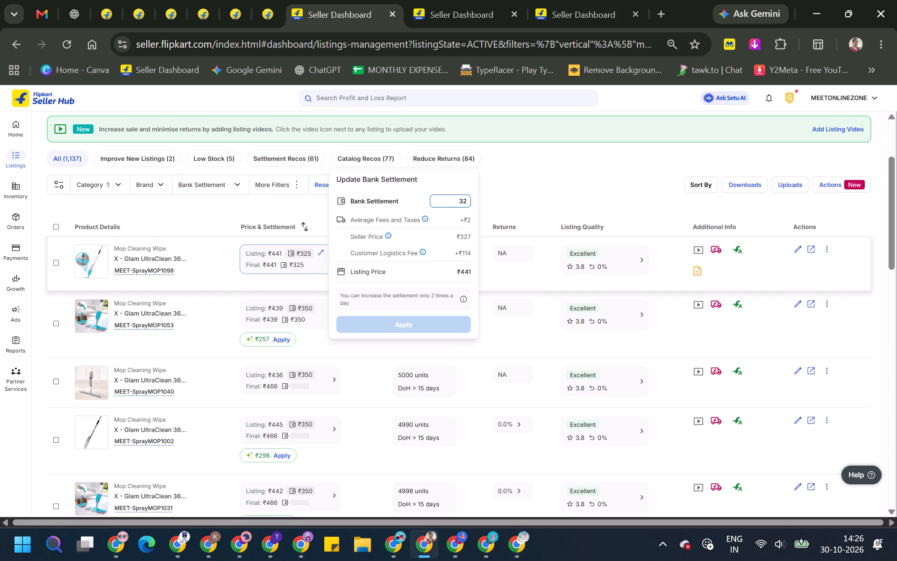
pyautogui.write('50')
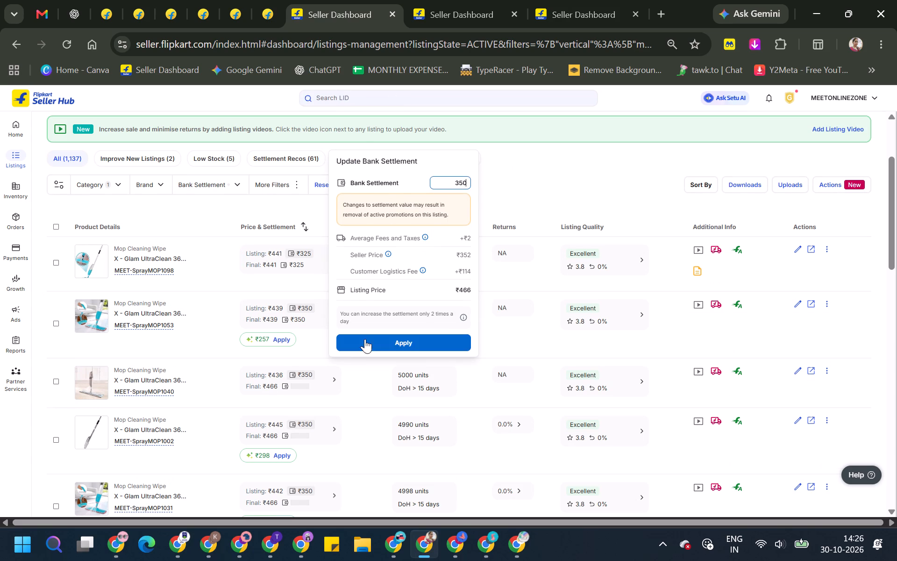
pyautogui.click(369, 342)
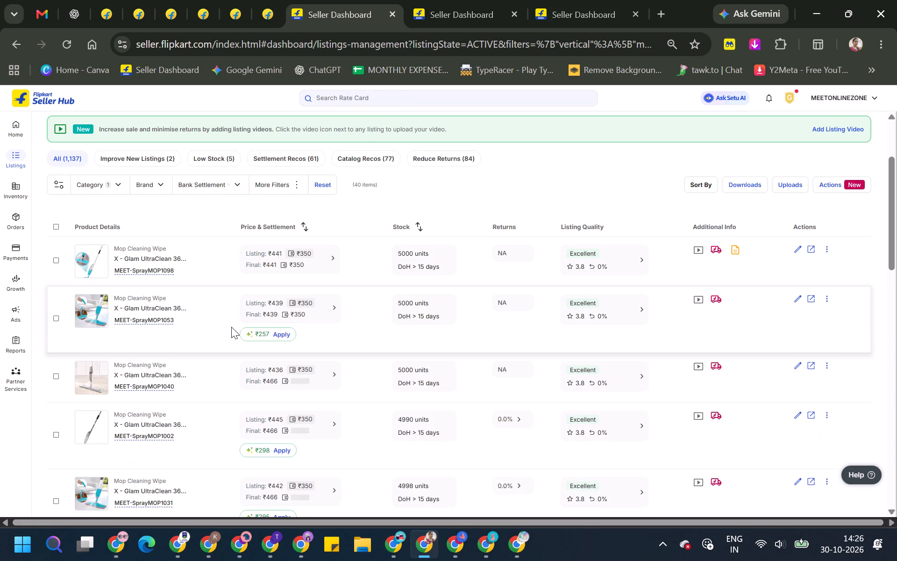
# Set the bank settlement of the evoza SPREY MOP listing meet-mop15 to ₹350.
pyautogui.scroll(-2, 231, 327)
pyautogui.scroll(2, 231, 327)
pyautogui.scroll(-3, 231, 327)
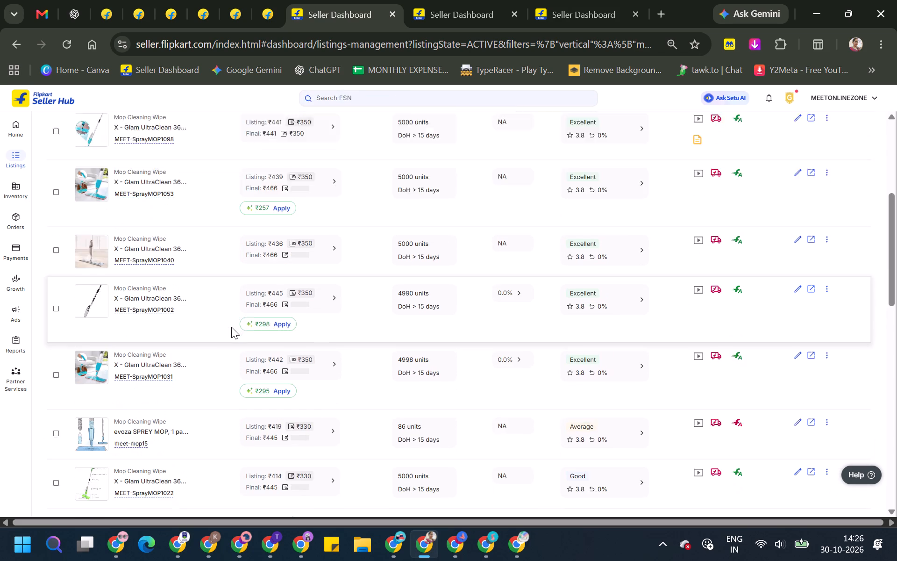
pyautogui.scroll(-2, 241, 288)
pyautogui.click(321, 205)
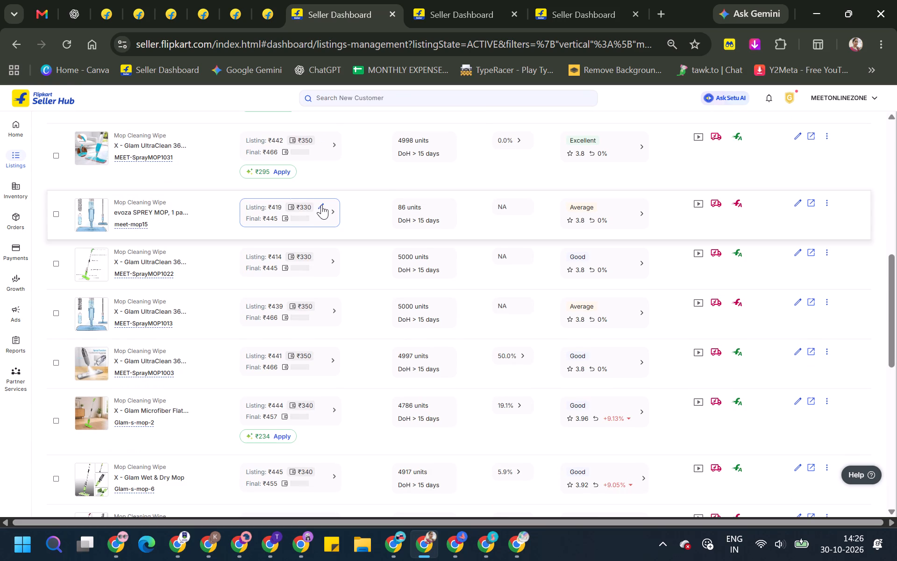
pyautogui.press('Left')
pyautogui.press('BackSpace')
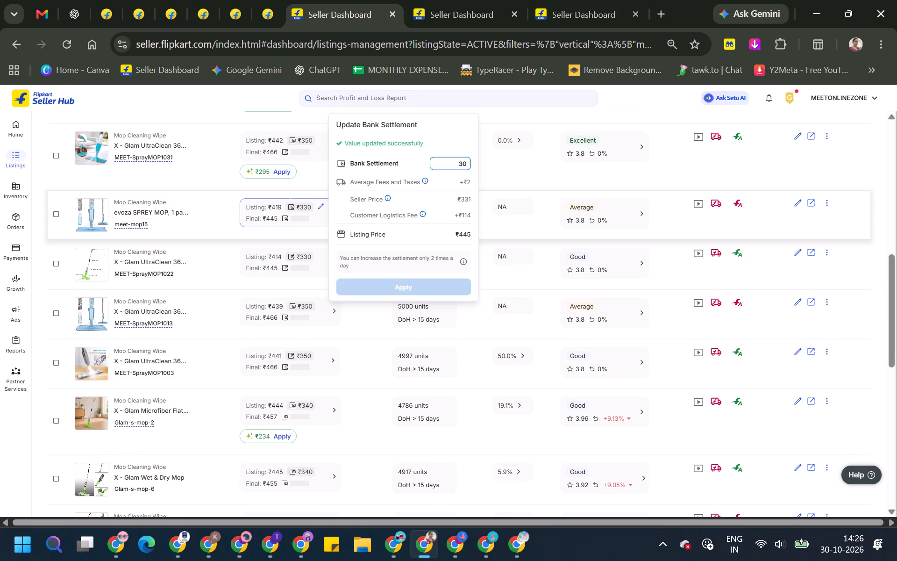
pyautogui.press('5')
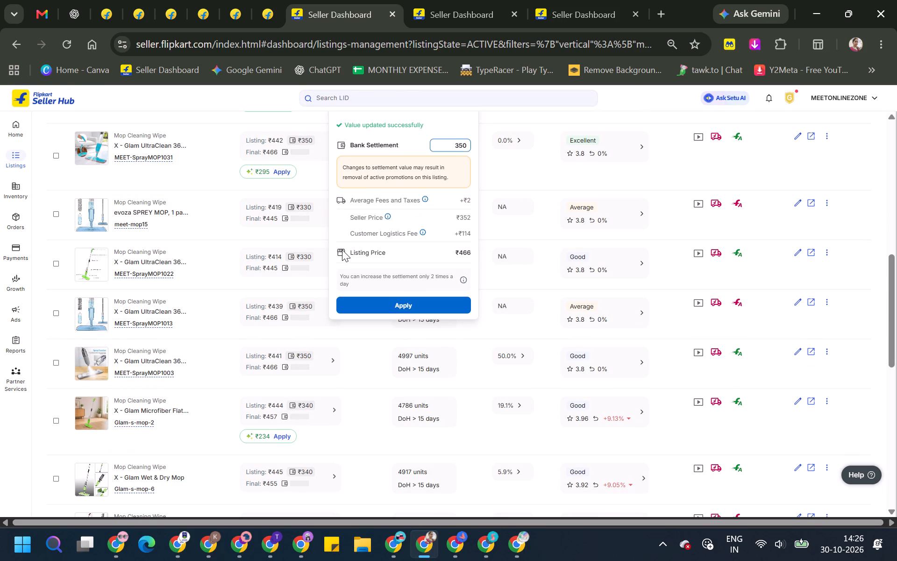
pyautogui.click(376, 299)
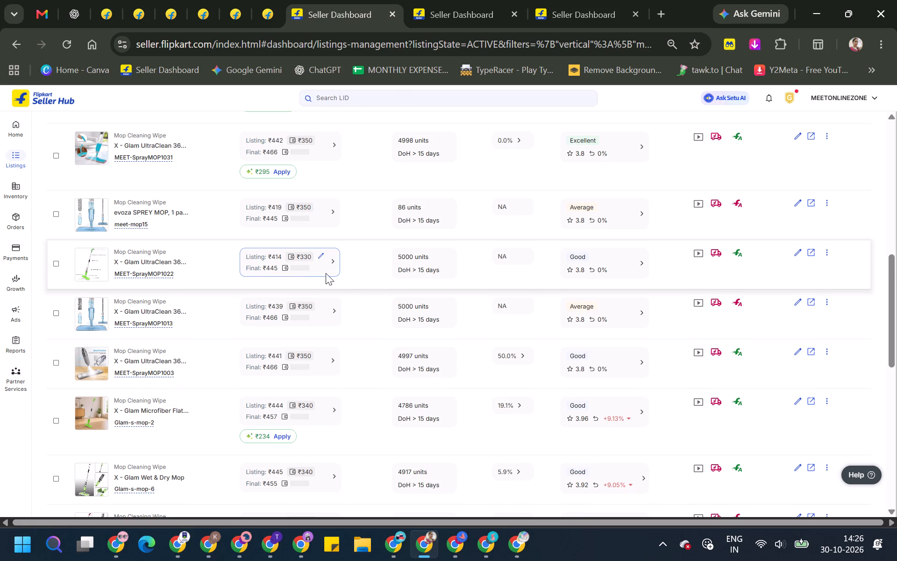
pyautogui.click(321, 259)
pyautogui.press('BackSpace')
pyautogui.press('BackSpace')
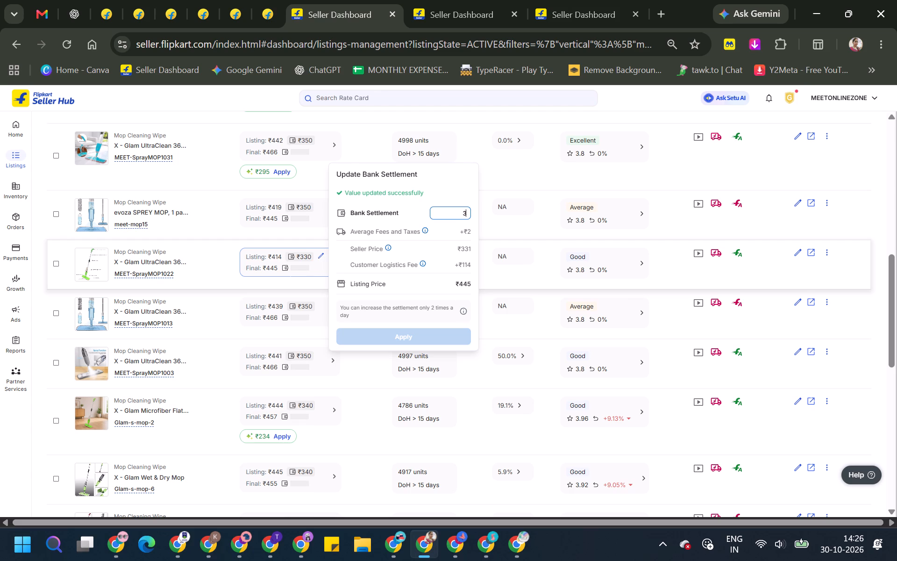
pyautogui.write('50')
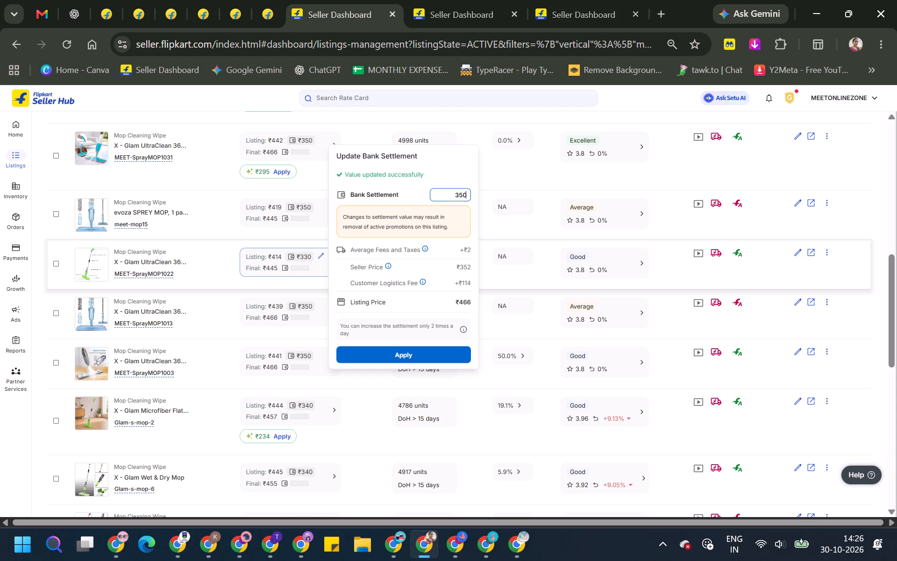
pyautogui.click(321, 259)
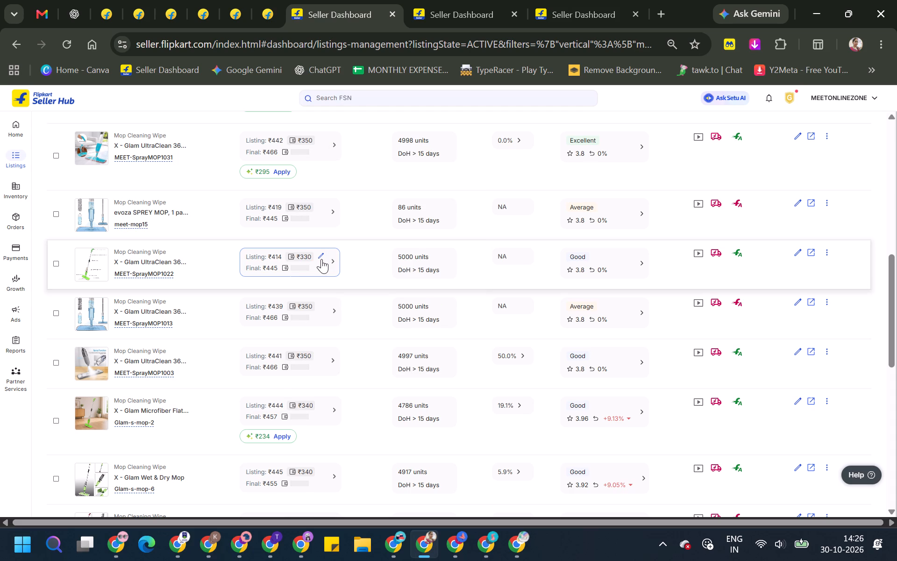
# Set the bank settlement of the X - Glam UltraClean listing MEET-SprayMOP1022 to ₹350.
pyautogui.click(321, 258)
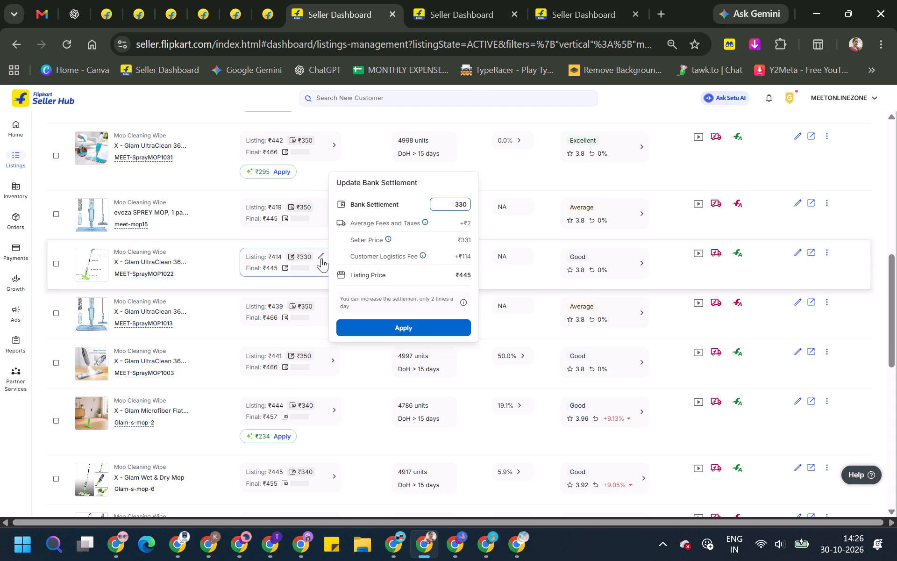
pyautogui.press('BackSpace')
pyautogui.press('BackSpace')
pyautogui.write('50')
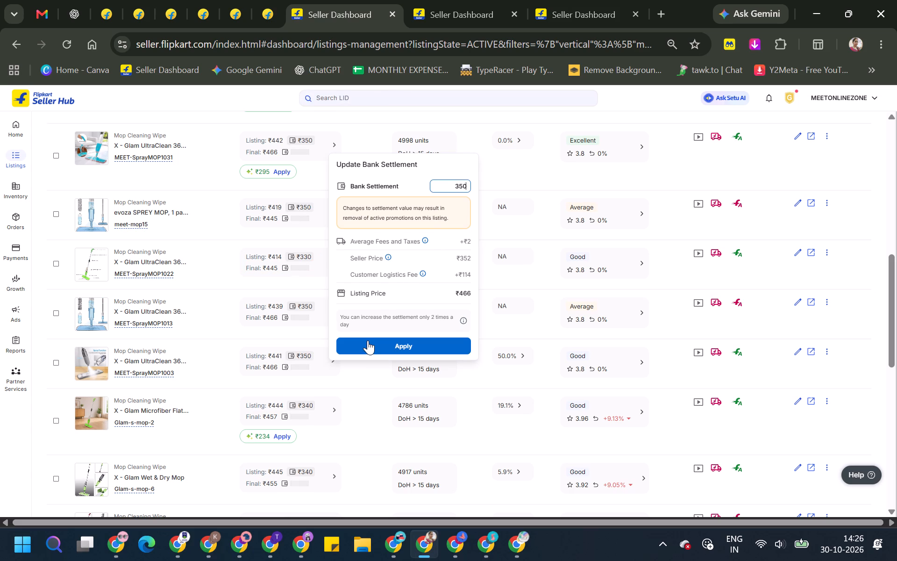
pyautogui.click(368, 340)
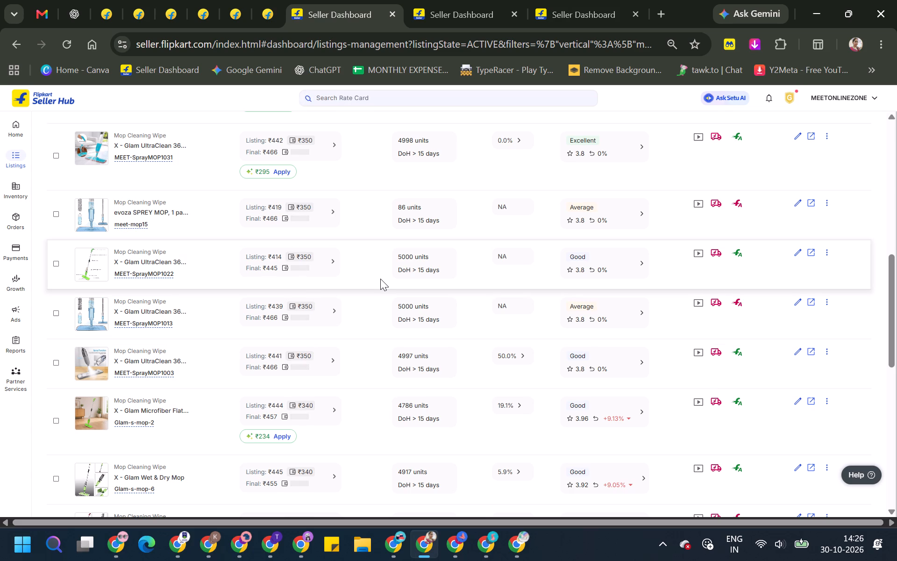
# Set the bank settlement of the X - Glam Microfiber Flat mop listing Glam-s-mop-2 to ₹350.
pyautogui.scroll(-1, 380, 279)
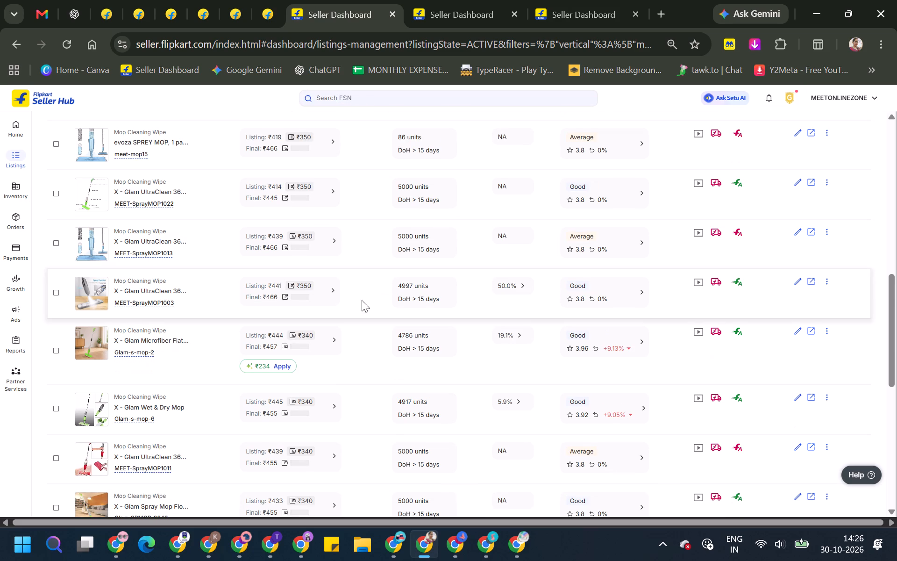
pyautogui.scroll(-1, 334, 325)
pyautogui.click(323, 265)
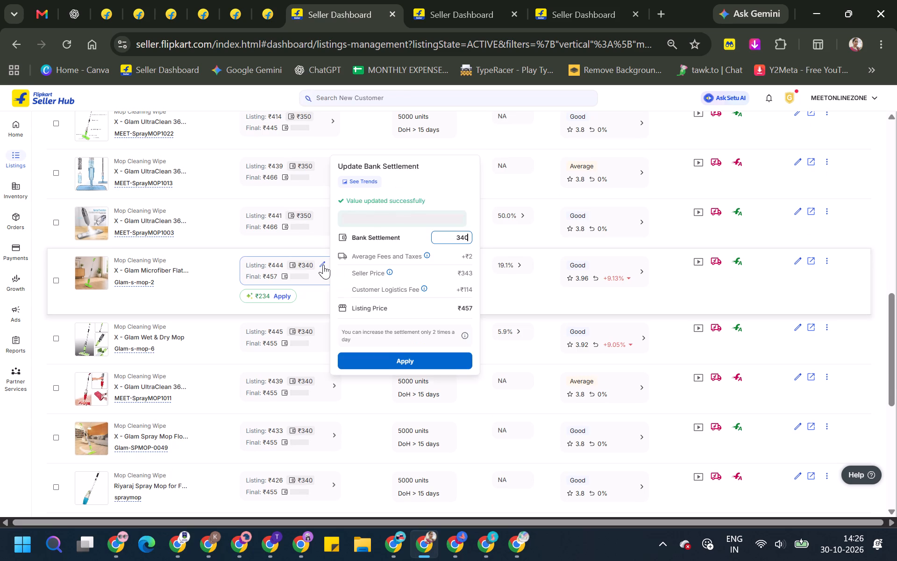
pyautogui.press('BackSpace')
pyautogui.press('BackSpace')
pyautogui.write('50')
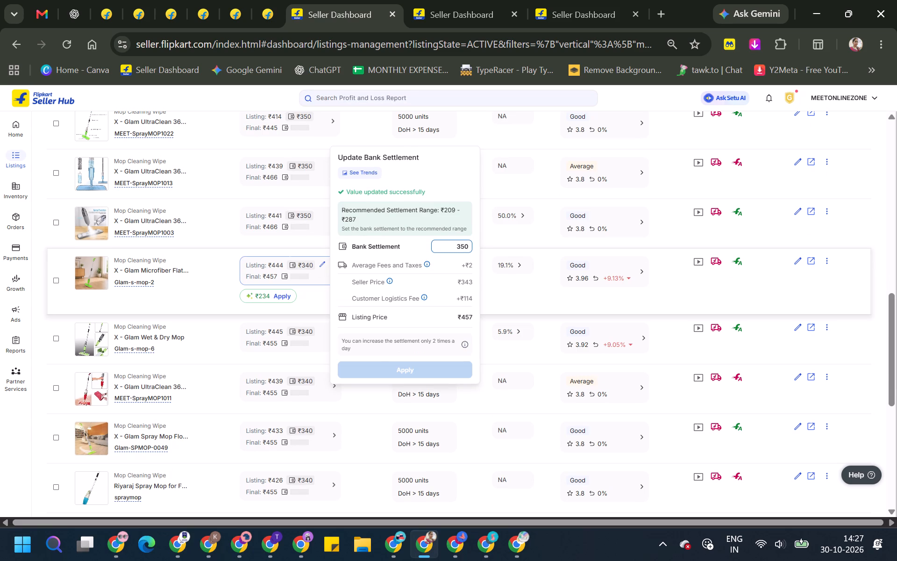
pyautogui.click(385, 366)
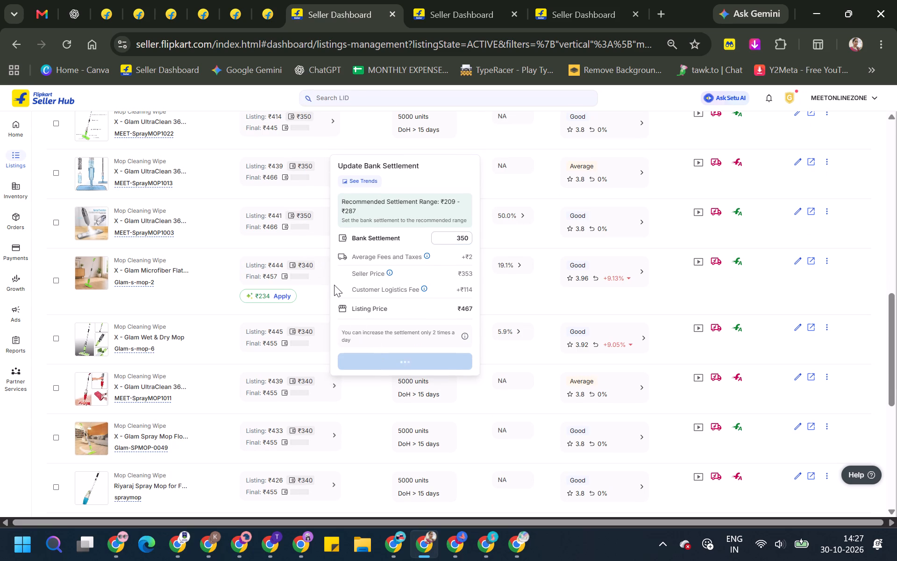
# Open the bank settlement of the X - Glam Wet & Dry Mop listing Glam-s-mop-6 for editing.
pyautogui.scroll(-2, 332, 284)
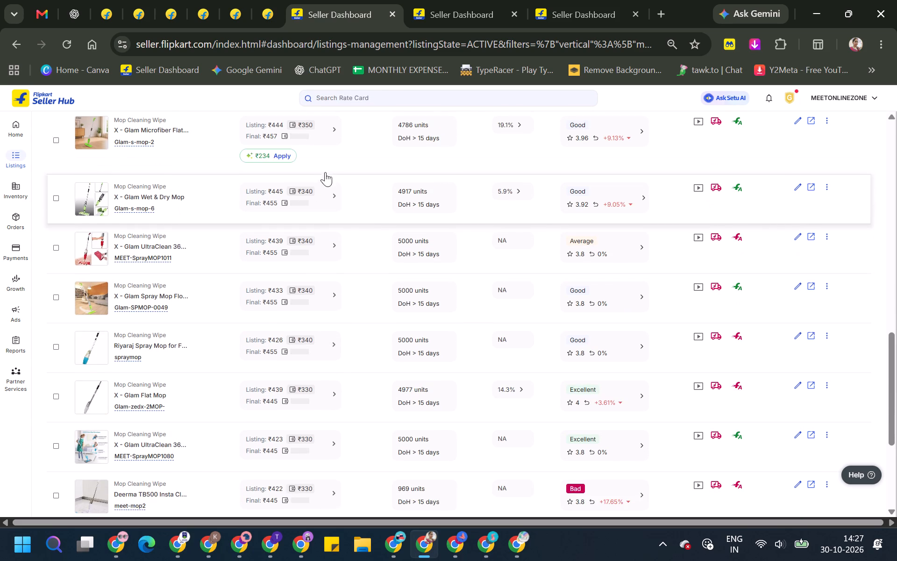
pyautogui.click(325, 172)
pyautogui.click(321, 188)
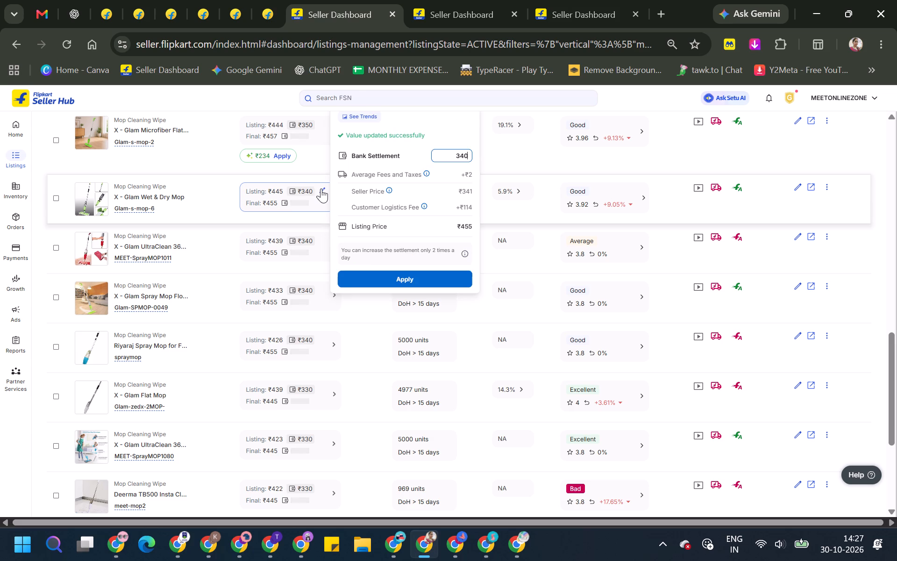
# Set the bank settlement of the X - Glam Wet & Dry Mop listing Glam-s-mop-6 to ₹350.
pyautogui.press('BackSpace')
pyautogui.press('BackSpace')
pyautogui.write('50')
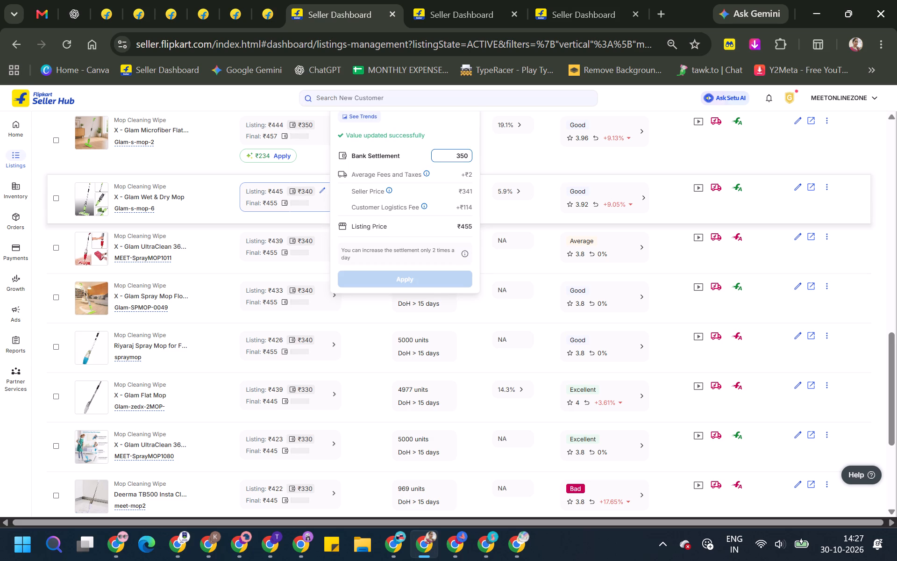
pyautogui.click(390, 282)
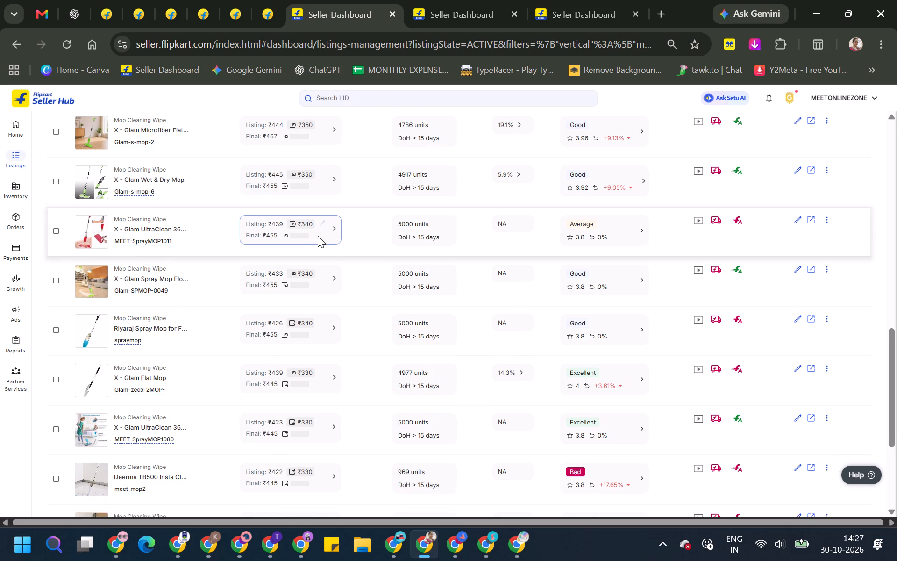
# Set the bank settlement of the X - Glam UltraClean listing MEET-SprayMOP1011 to ₹350.
pyautogui.click(320, 236)
pyautogui.press('BackSpace')
pyautogui.press('BackSpace')
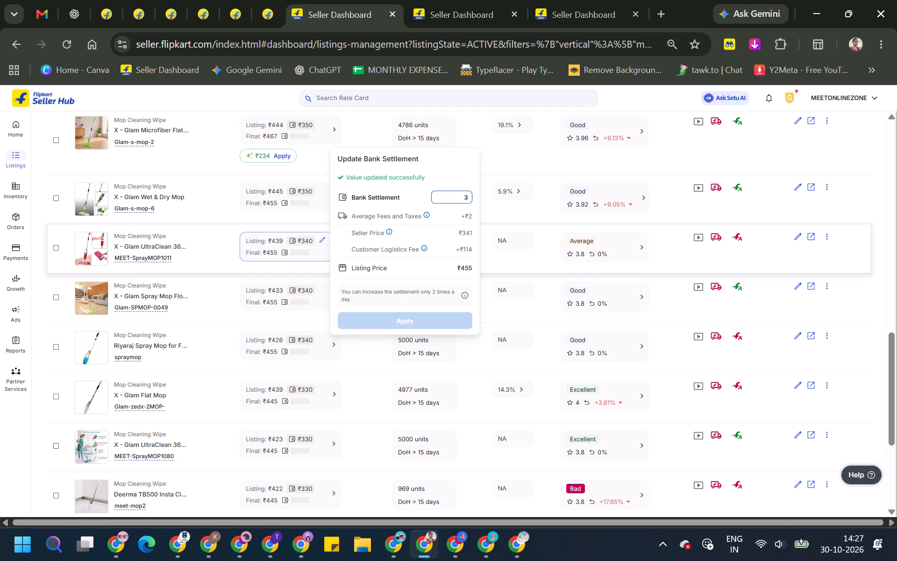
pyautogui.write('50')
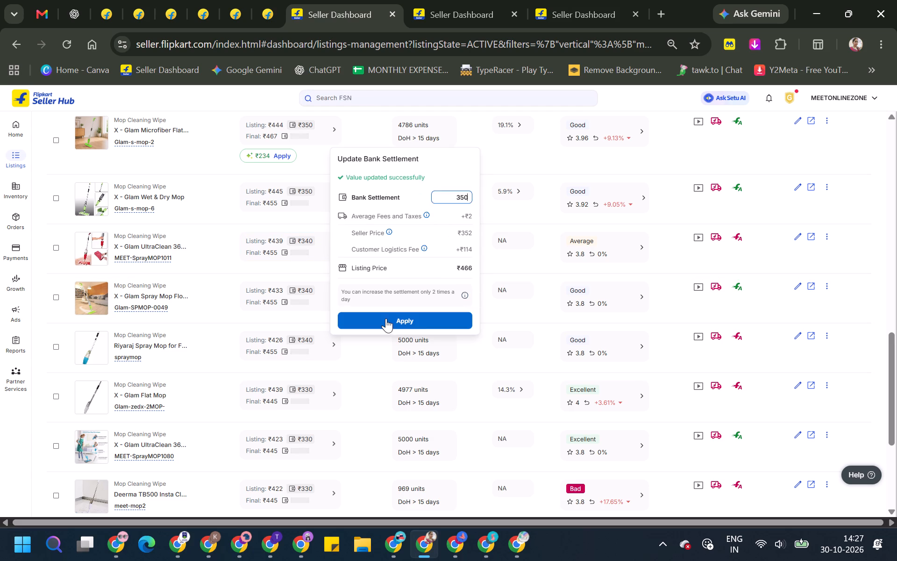
pyautogui.click(386, 318)
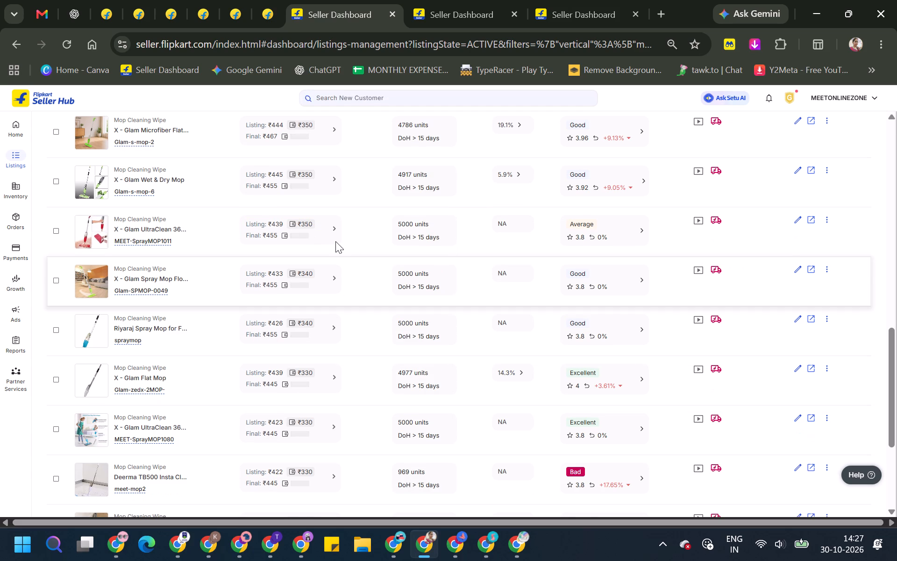
# Open the bank settlement of the X - Glam Spray Mop listing Glam-SPMOP-0049 for editing.
pyautogui.click(325, 278)
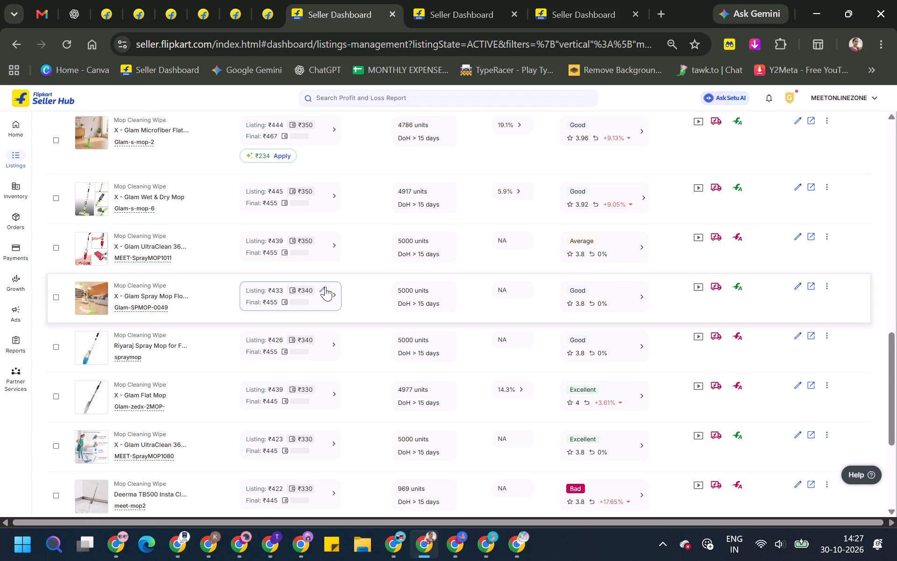
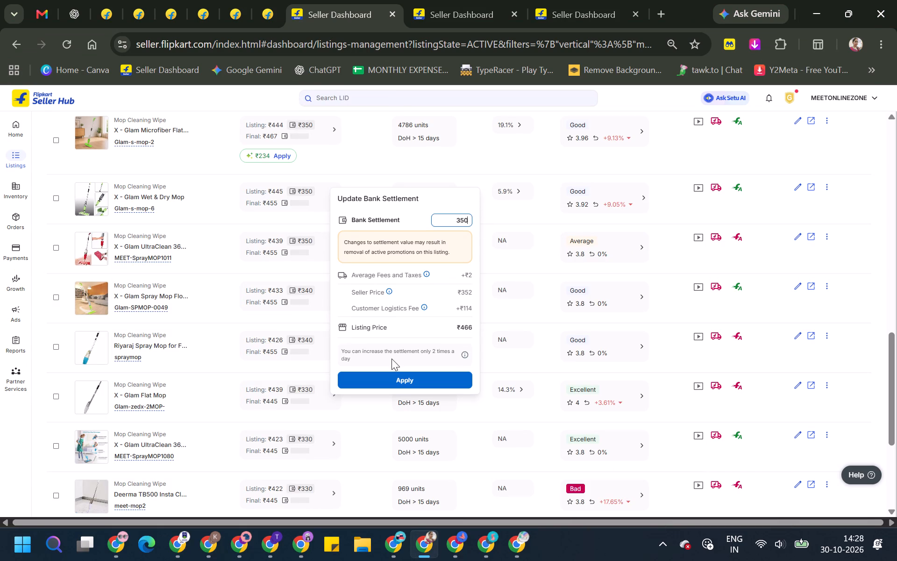
# Apply the ₹350 bank settlement to the X - Glam Spray Mop listing Glam-SPMOP-0049.
pyautogui.click(399, 381)
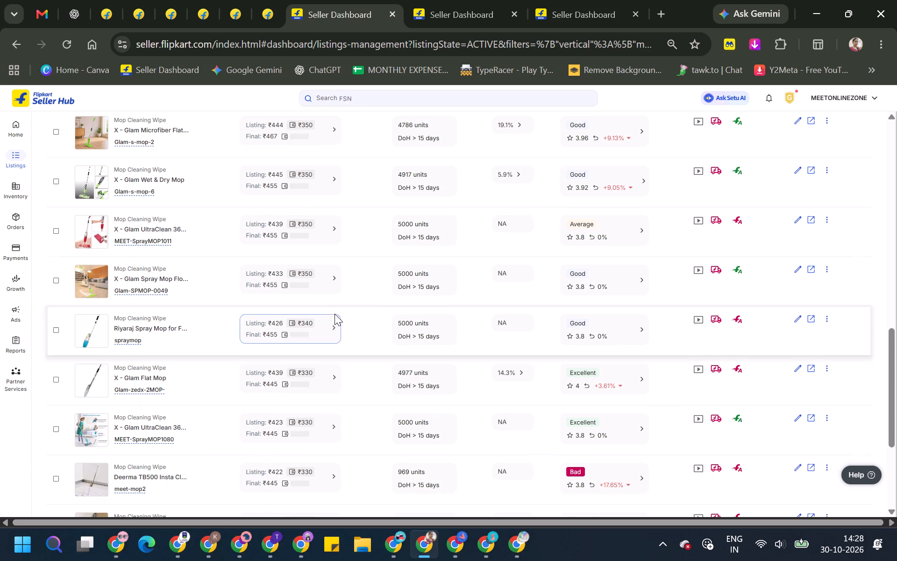
# Set the bank settlement of the Riyaraj Spray Mop listing spraymop to ₹350.
pyautogui.scroll(-1, 326, 292)
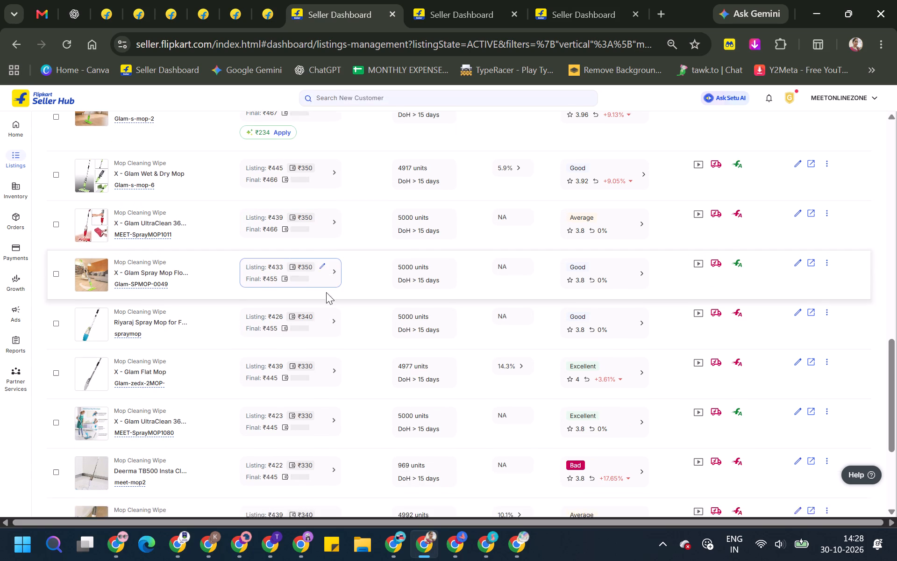
pyautogui.scroll(-3, 326, 292)
pyautogui.click(320, 131)
pyautogui.press('BackSpace')
pyautogui.press('BackSpace')
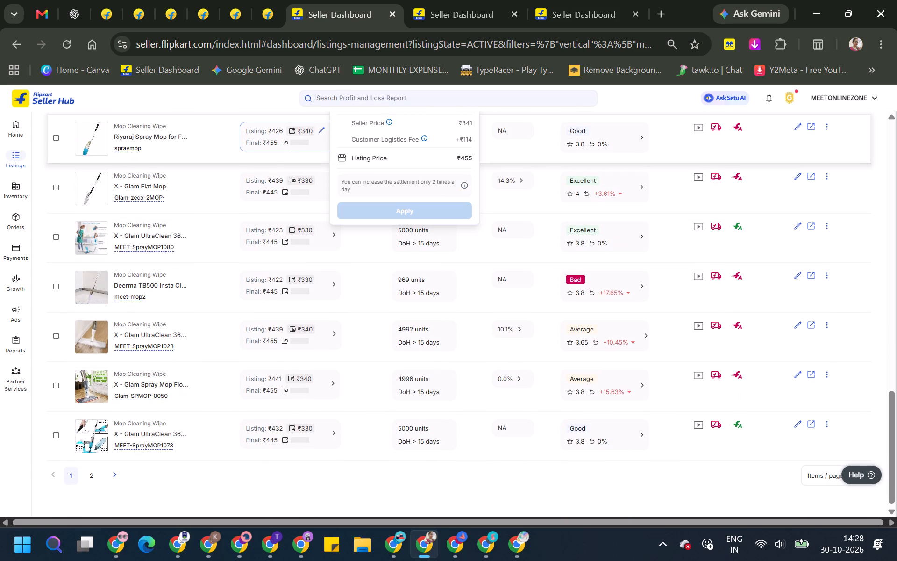
pyautogui.write('50')
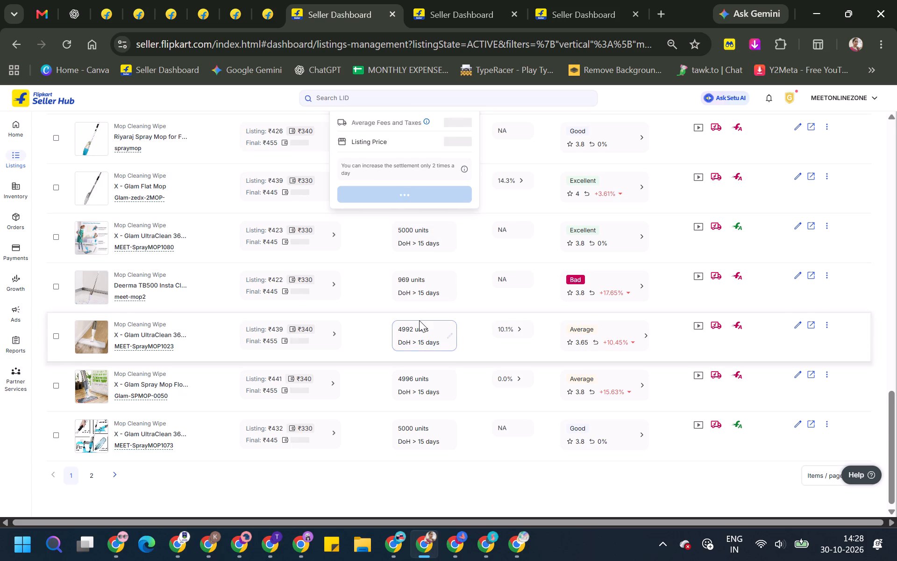
pyautogui.scroll(1, 419, 320)
pyautogui.click(410, 284)
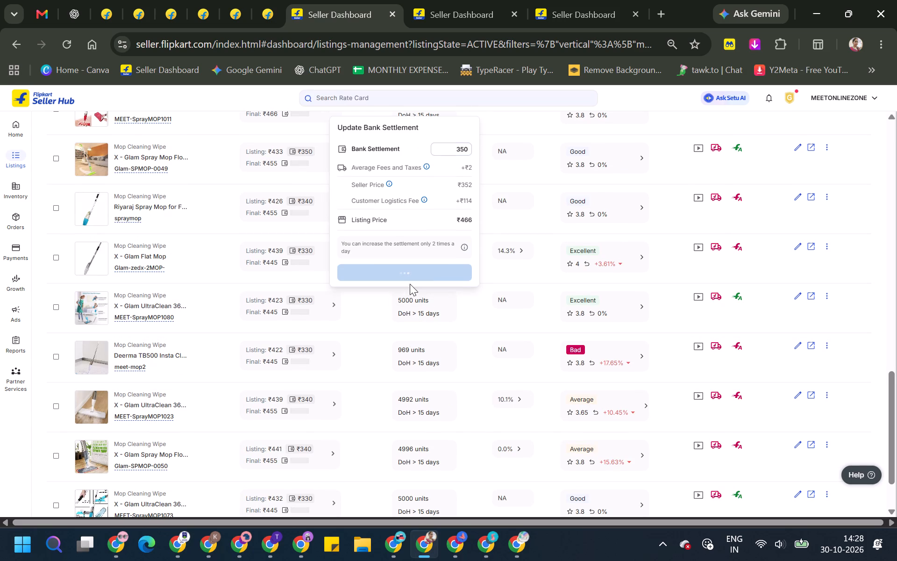
# Set the bank settlement of the X - Glam Flat Mop listing Glam-zedx-2MOP- to ₹350.
pyautogui.click(320, 252)
pyautogui.press('BackSpace')
pyautogui.press('BackSpace')
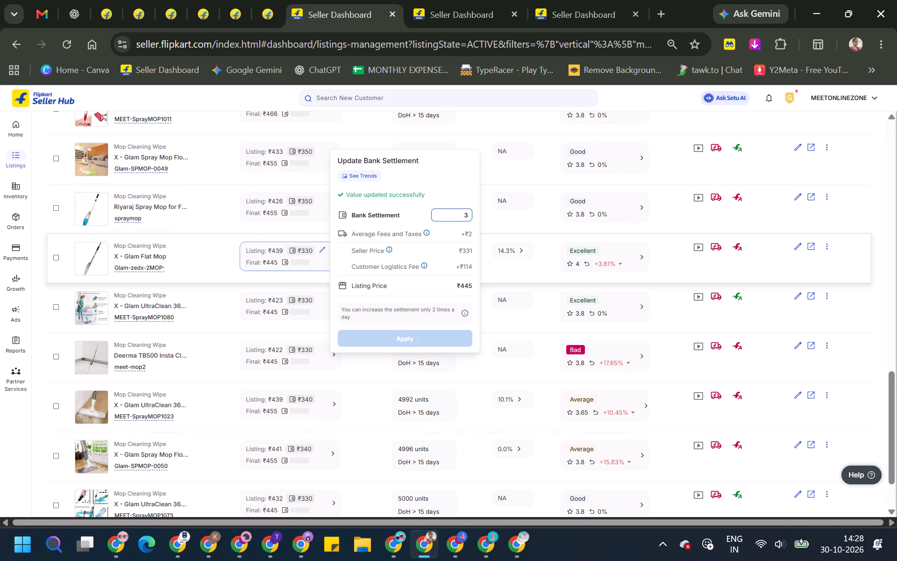
pyautogui.write('50')
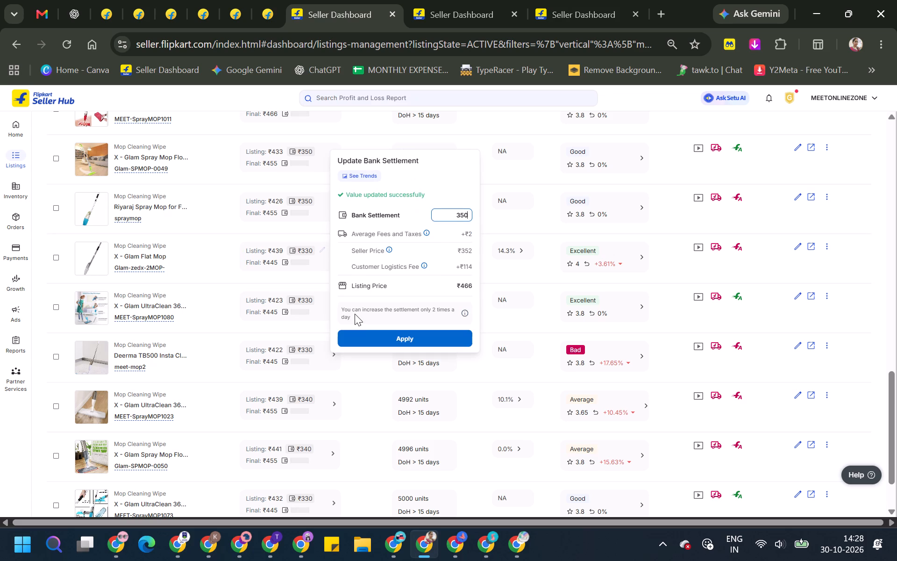
pyautogui.click(383, 337)
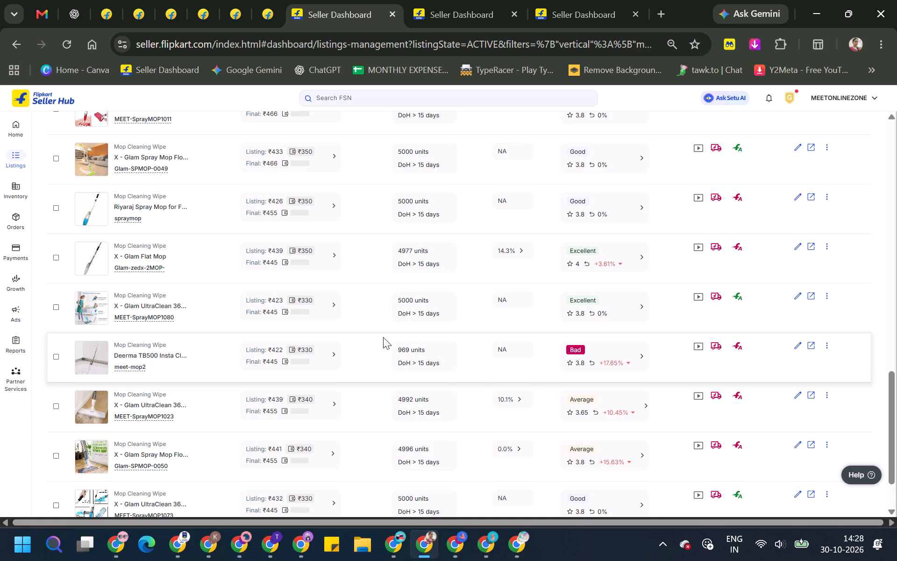
# Set the bank settlement of the X - Glam UltraClean listing MEET-SprayMOP1080 to ₹350.
pyautogui.scroll(-1, 278, 309)
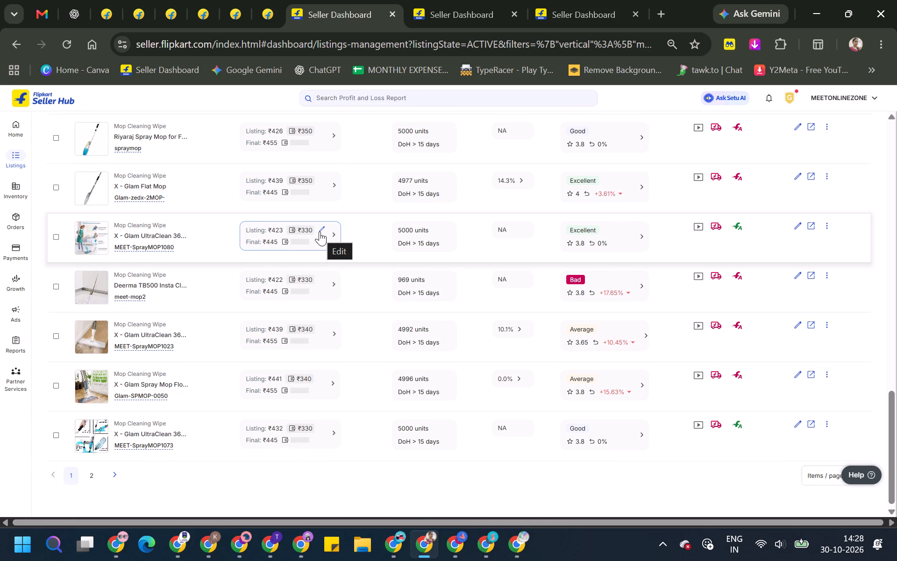
pyautogui.click(322, 228)
pyautogui.press('BackSpace')
pyautogui.press('BackSpace')
pyautogui.write('50')
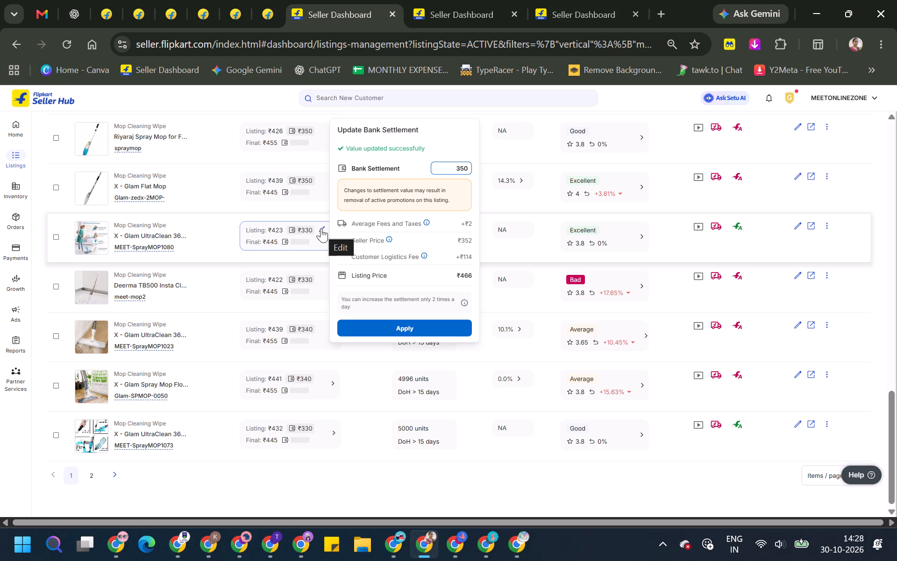
pyautogui.click(416, 330)
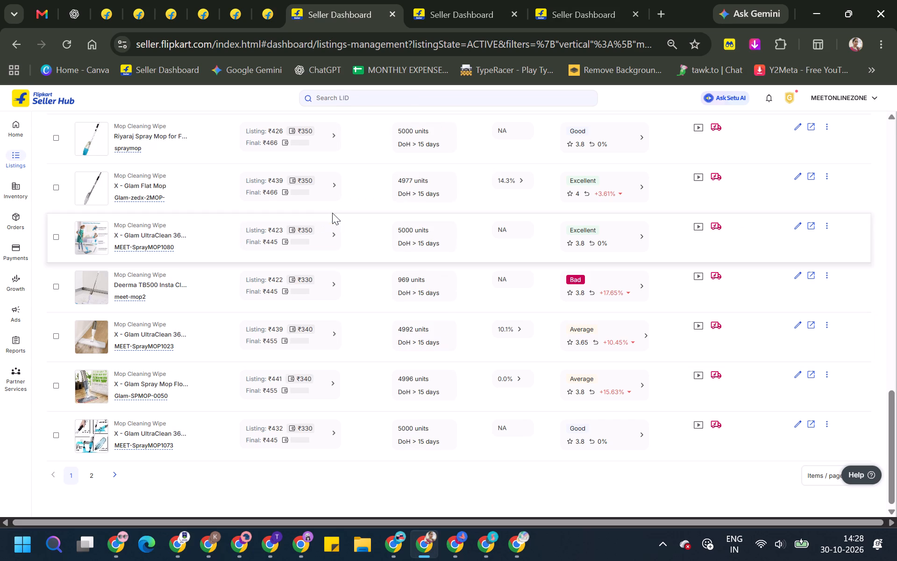
# Set the bank settlement of the Deerma TB500 listing meet-mop2 to ₹350.
pyautogui.scroll(-1, 342, 289)
pyautogui.click(319, 280)
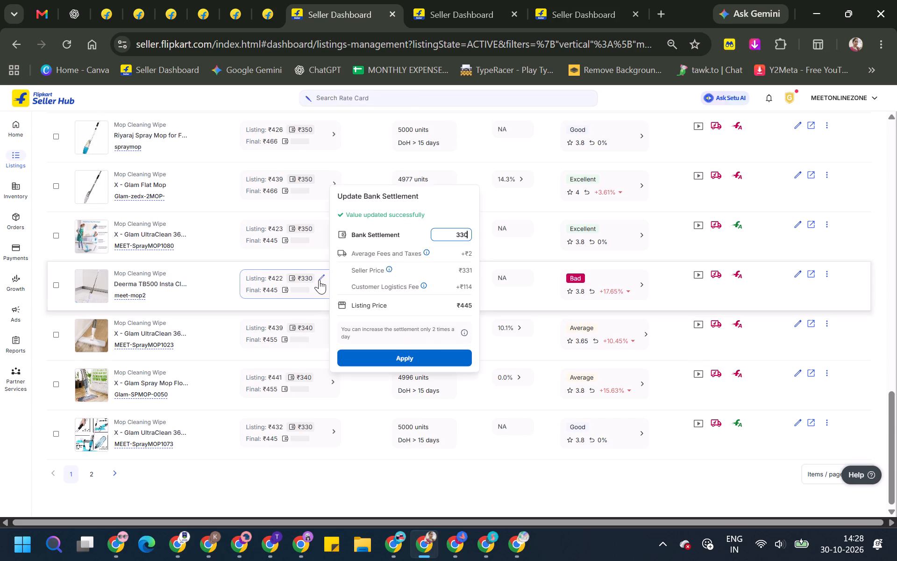
pyautogui.press('BackSpace')
pyautogui.press('BackSpace')
pyautogui.write('50')
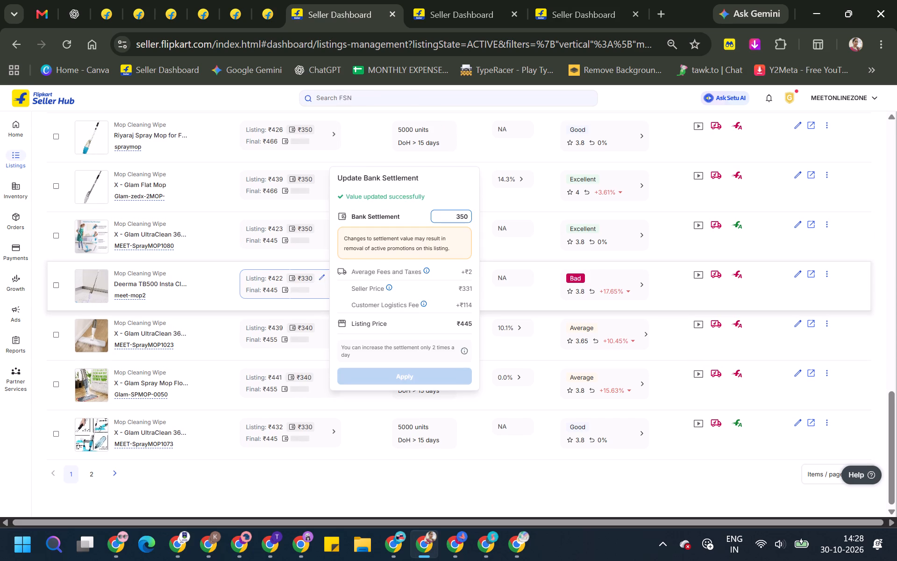
pyautogui.click(372, 379)
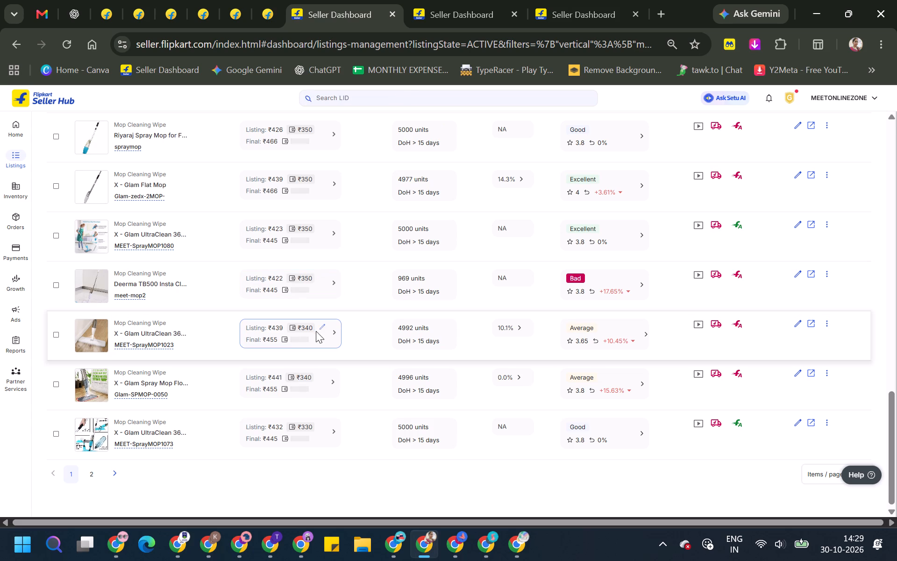
# Set the bank settlement of the X - Glam UltraClean listing MEET-SprayMOP1023 to ₹350.
pyautogui.click(321, 325)
pyautogui.press('BackSpace')
pyautogui.press('BackSpace')
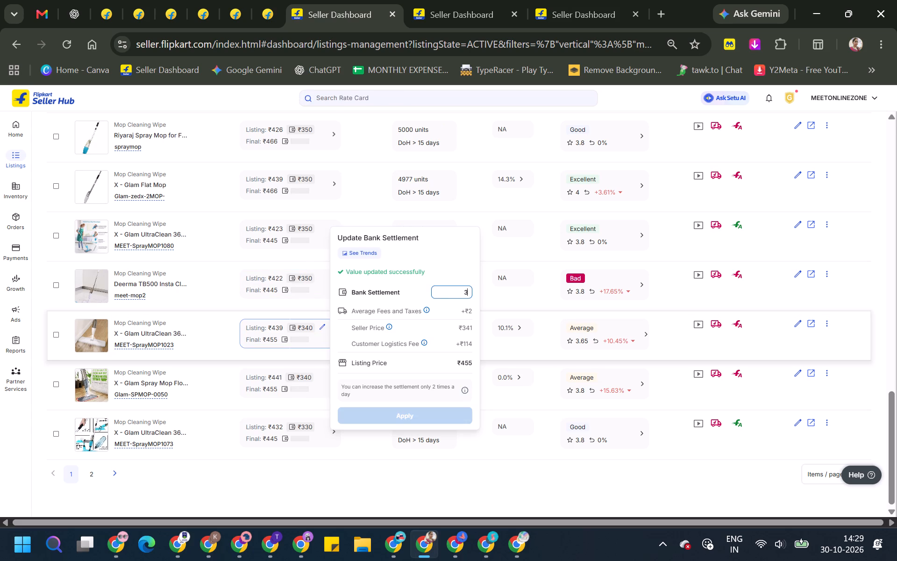
pyautogui.write('50')
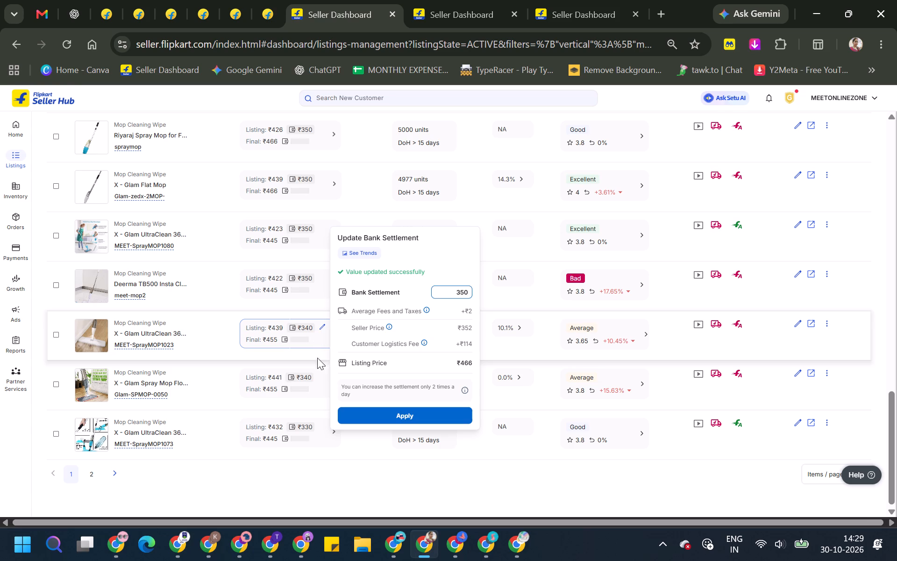
pyautogui.click(366, 415)
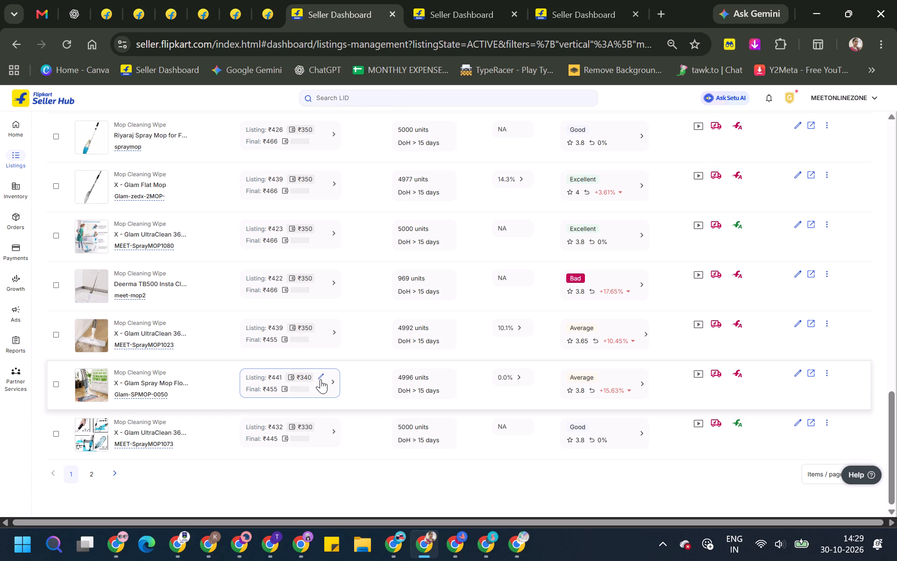
# Set the bank settlement of the X - Glam Spray Mop listing Glam-SPMOP-0050 to ₹350.
pyautogui.click(320, 379)
pyautogui.press('BackSpace')
pyautogui.press('BackSpace')
pyautogui.write('50')
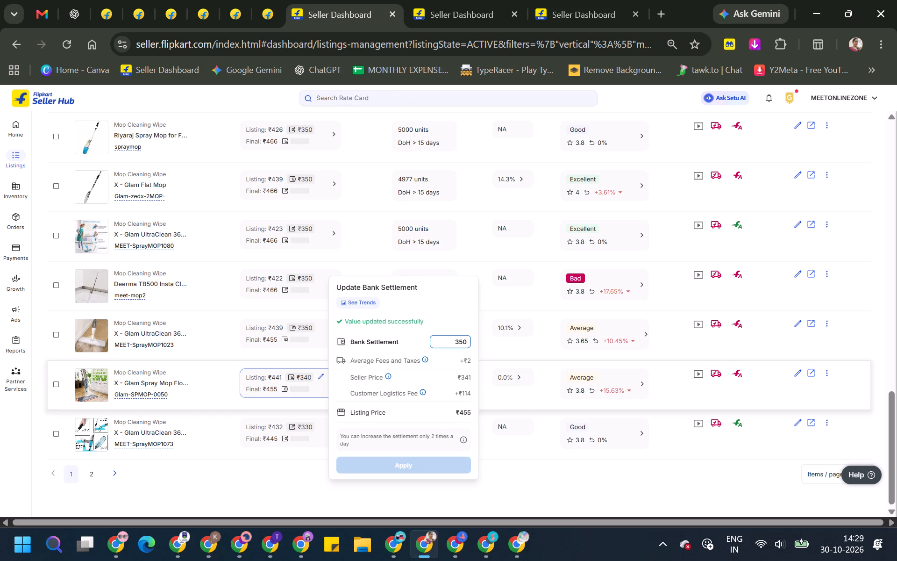
pyautogui.click(370, 465)
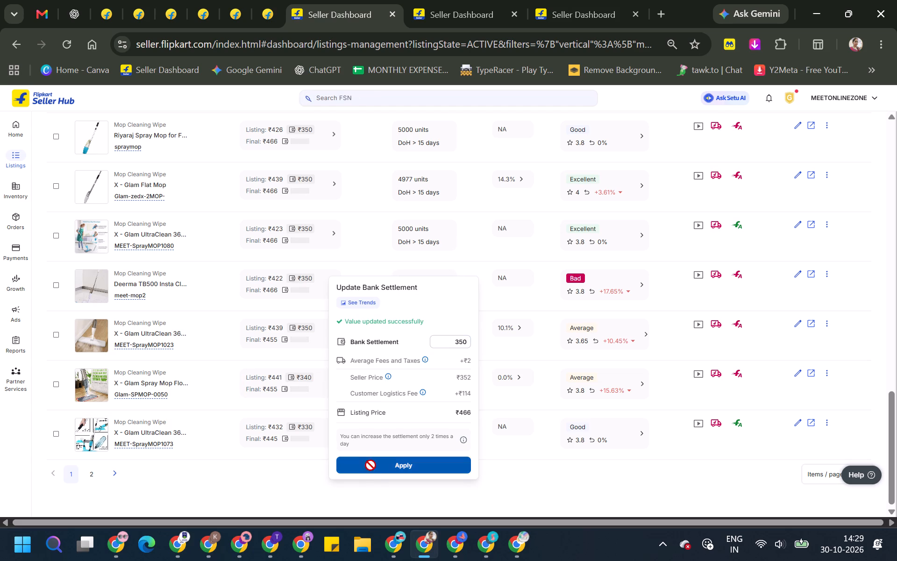
# Set the bank settlement of the X - Glam UltraClean listing MEET-SprayMOP1073 to ₹350.
pyautogui.click(323, 423)
pyautogui.press('BackSpace')
pyautogui.press('BackSpace')
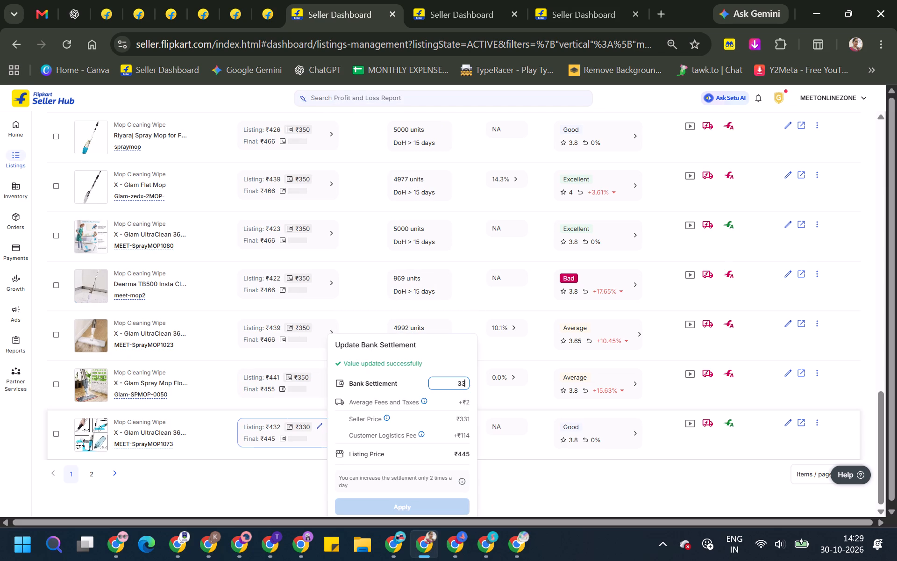
pyautogui.write('50')
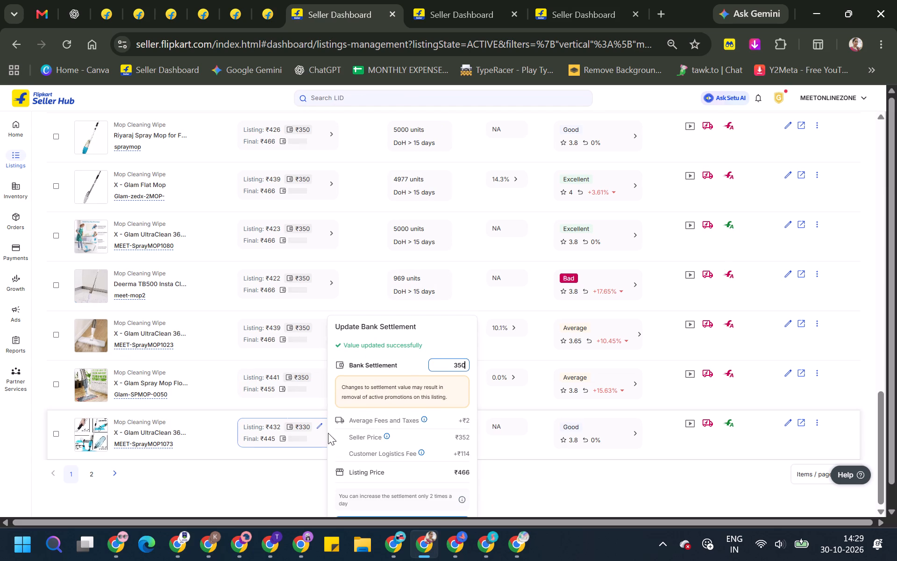
pyautogui.scroll(-4, 362, 494)
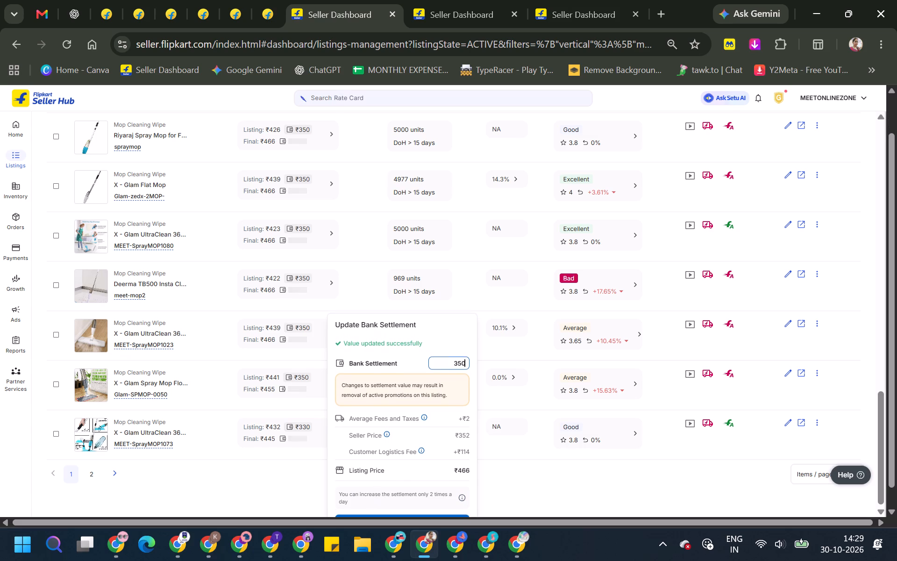
pyautogui.scroll(-6, 287, 478)
pyautogui.click(355, 510)
pyautogui.click(359, 512)
pyautogui.click(364, 515)
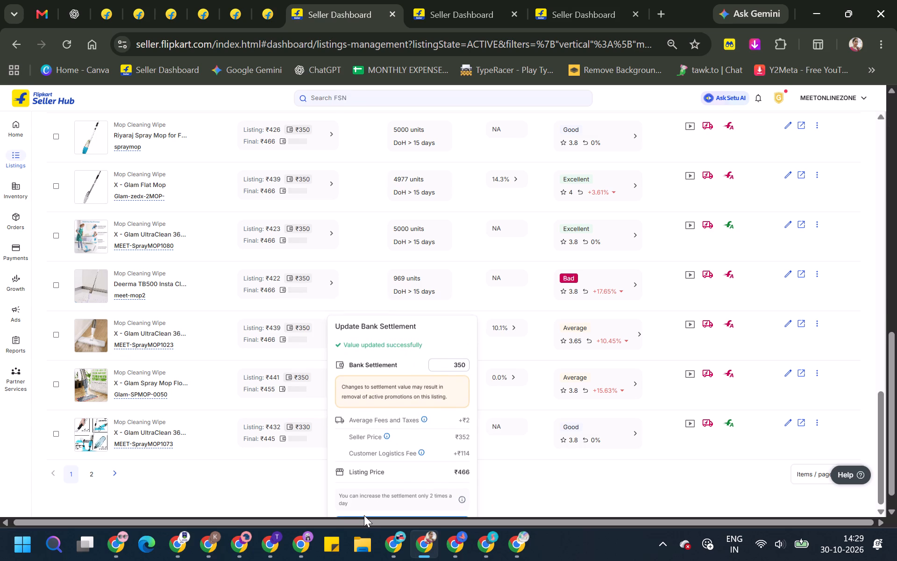
pyautogui.click(365, 515)
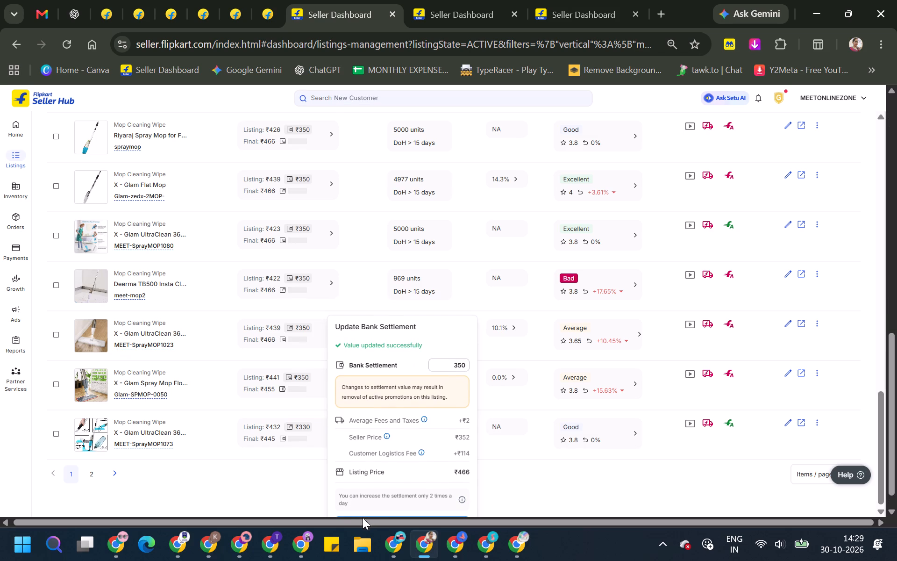
pyautogui.click(360, 516)
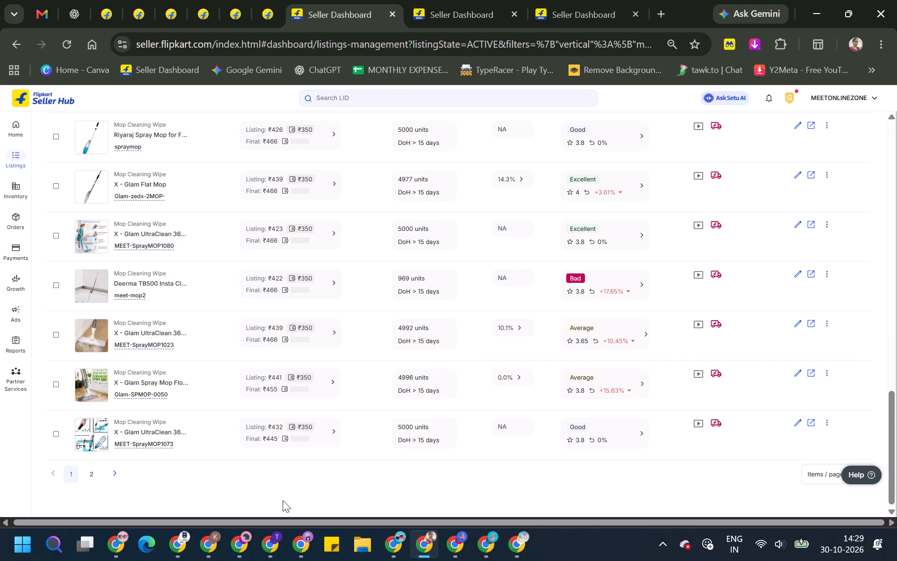
# On page 2 of the listings, set the bank settlement of the X - Glam UltraClean listing MEET-SprayMOP1087 to ₹330.
pyautogui.scroll(-2, 310, 401)
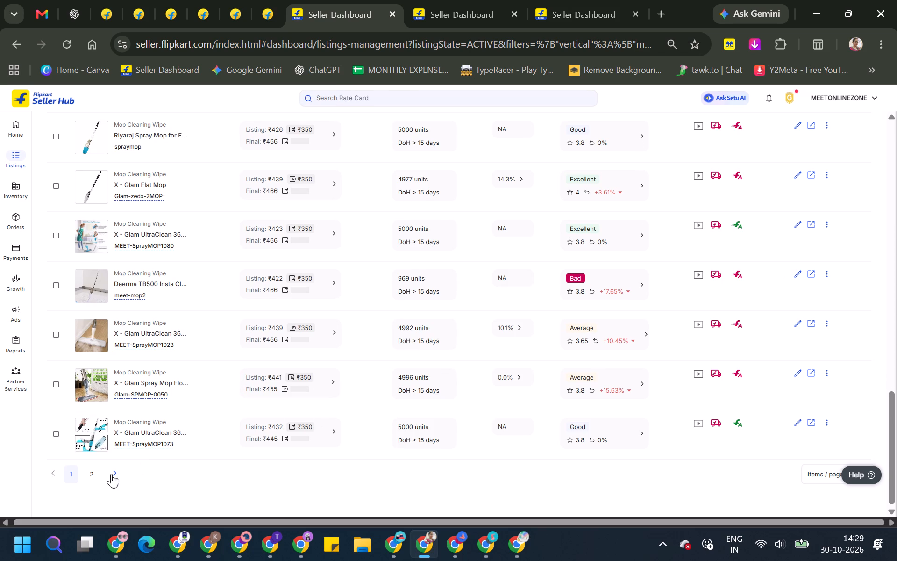
pyautogui.click(92, 476)
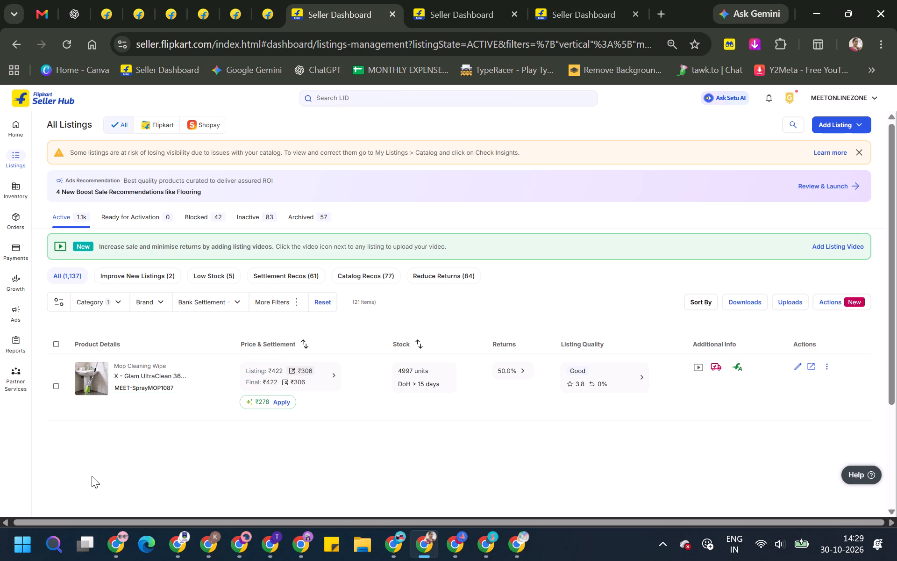
pyautogui.click(322, 367)
pyautogui.press('BackSpace')
pyautogui.press('BackSpace')
pyautogui.write('30')
pyautogui.click(374, 459)
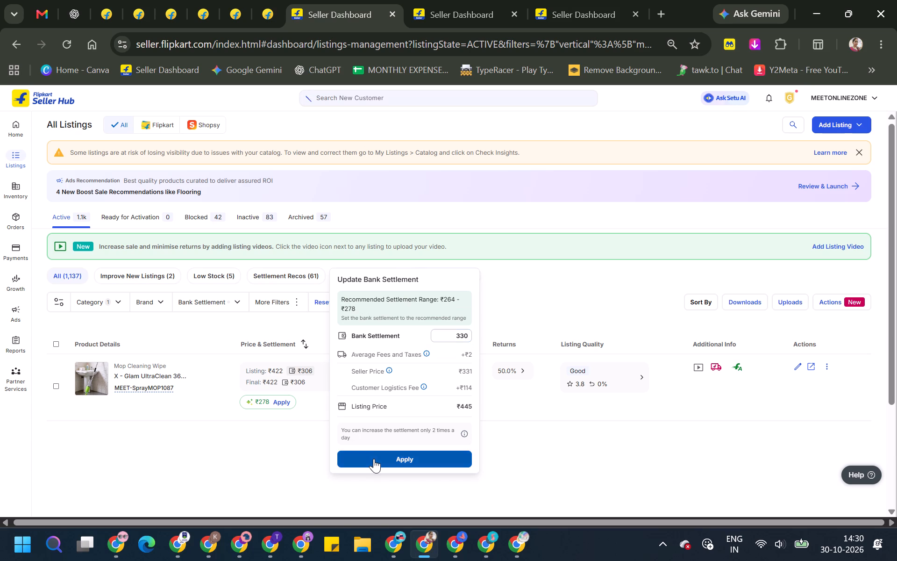
# Set the bank settlement of the X - Glam UltraClean listing MEET-SprayMOP1087 to ₹350.
pyautogui.scroll(-3, 401, 265)
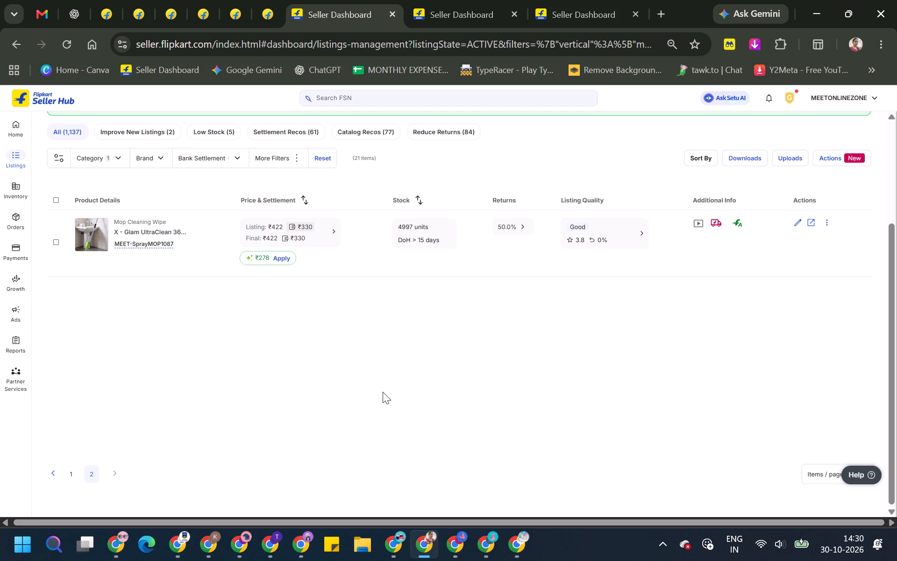
pyautogui.click(320, 224)
pyautogui.press('BackSpace')
pyautogui.press('BackSpace')
pyautogui.write('50')
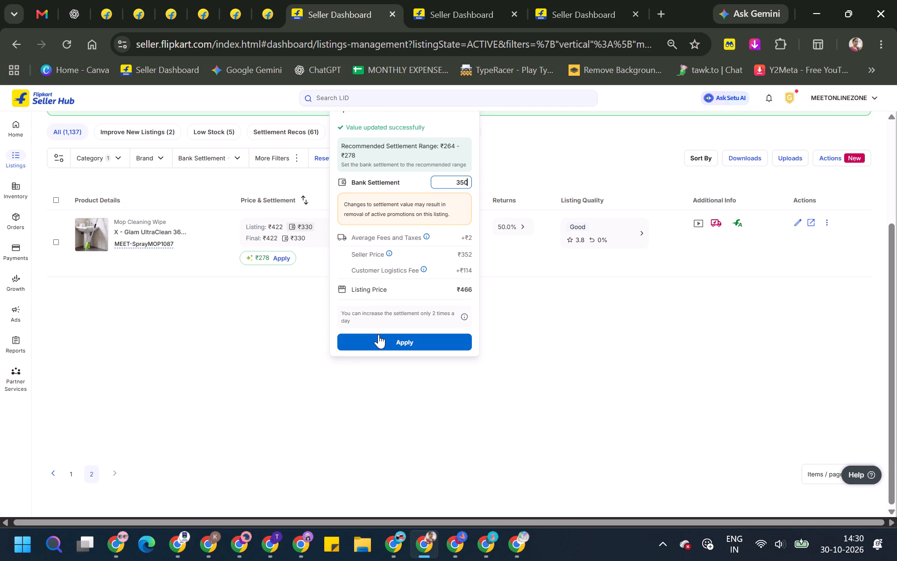
pyautogui.click(378, 338)
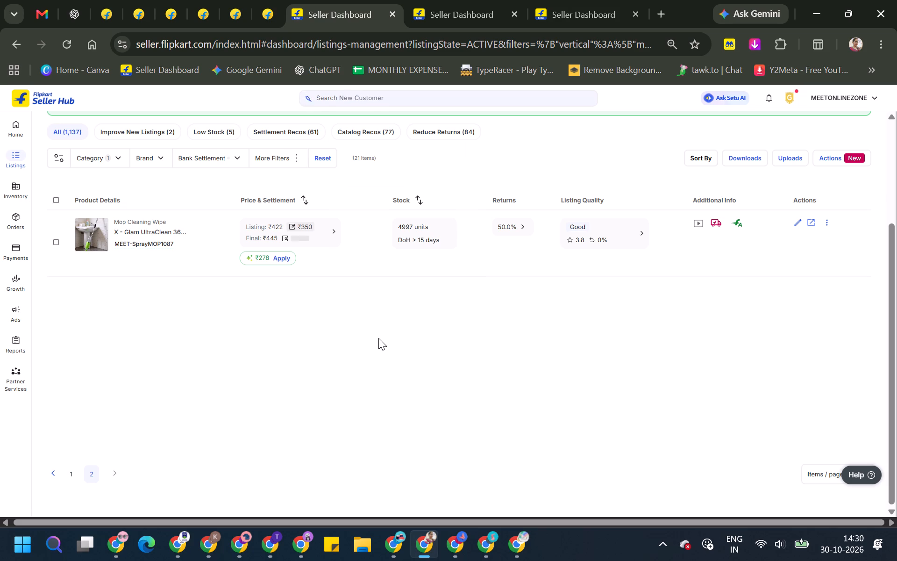
# Return to page 1 of the mop listings.
pyautogui.scroll(1, 356, 327)
pyautogui.scroll(-1, 291, 359)
pyautogui.click(69, 476)
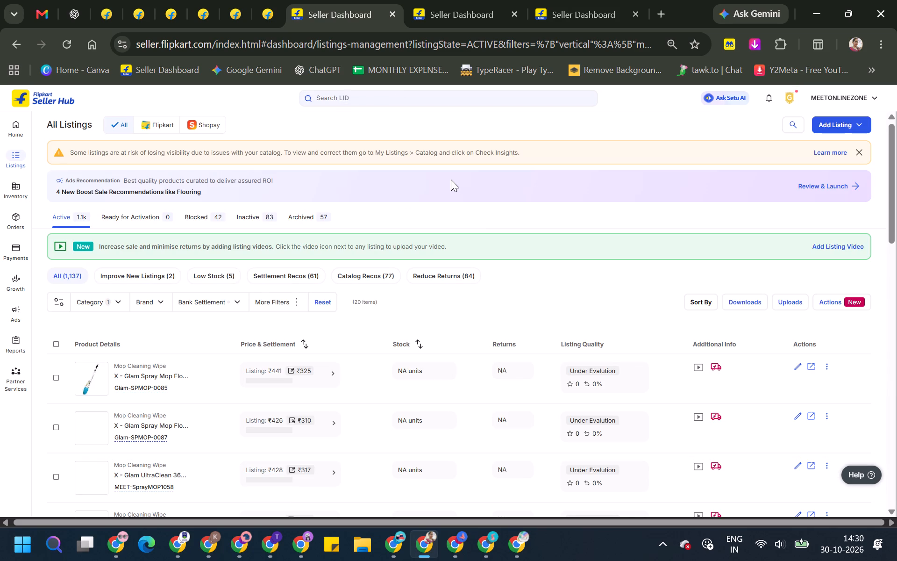
pyautogui.scroll(-3, 437, 184)
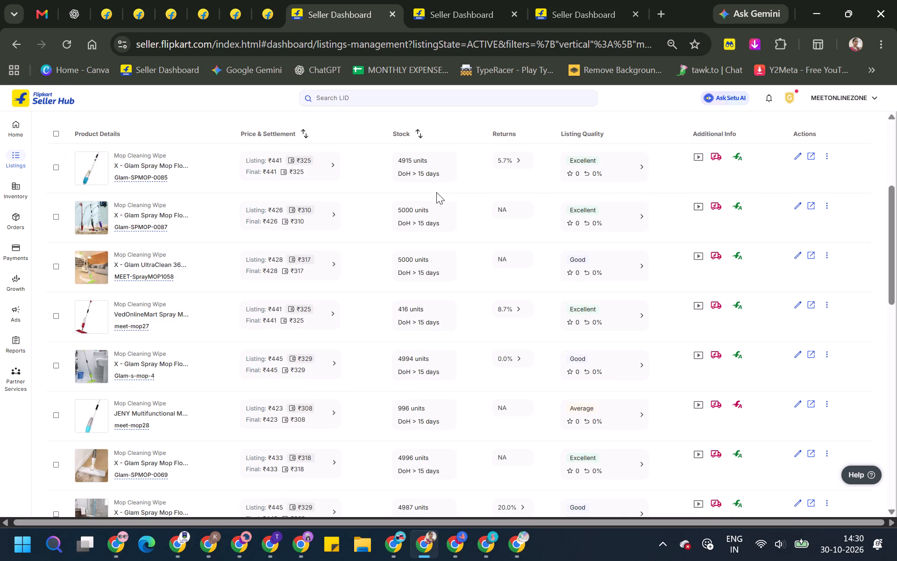
pyautogui.scroll(1, 411, 241)
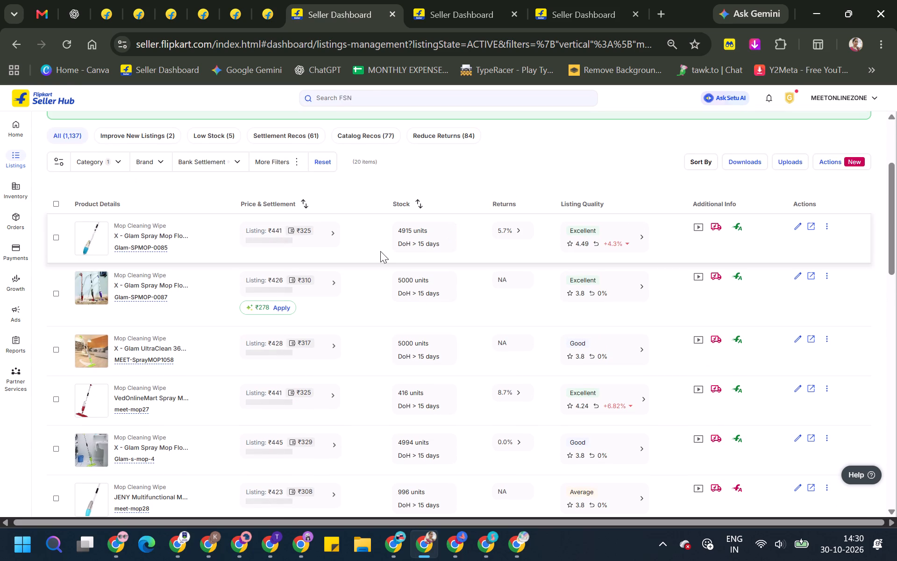
# Set the bank settlement of the X - Glam UltraClean listing MEET-SprayMOP1072 to ₹350.
pyautogui.scroll(-7, 380, 251)
pyautogui.scroll(-14, 380, 251)
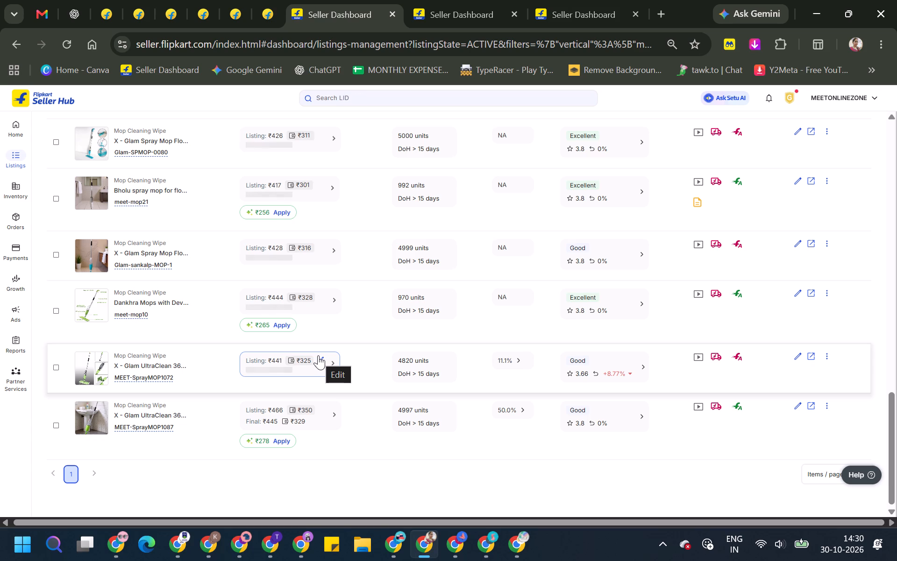
pyautogui.click(318, 355)
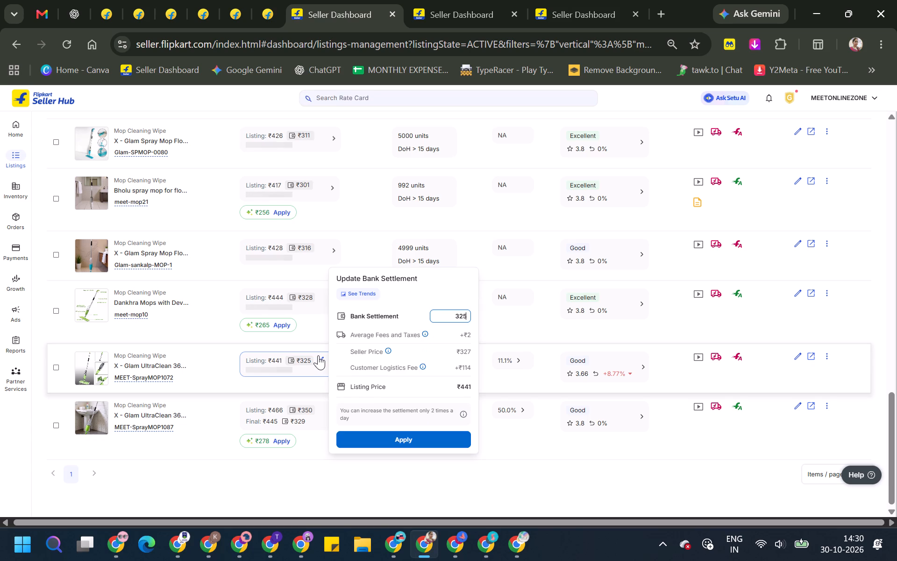
pyautogui.press('=')
pyautogui.press('BackSpace')
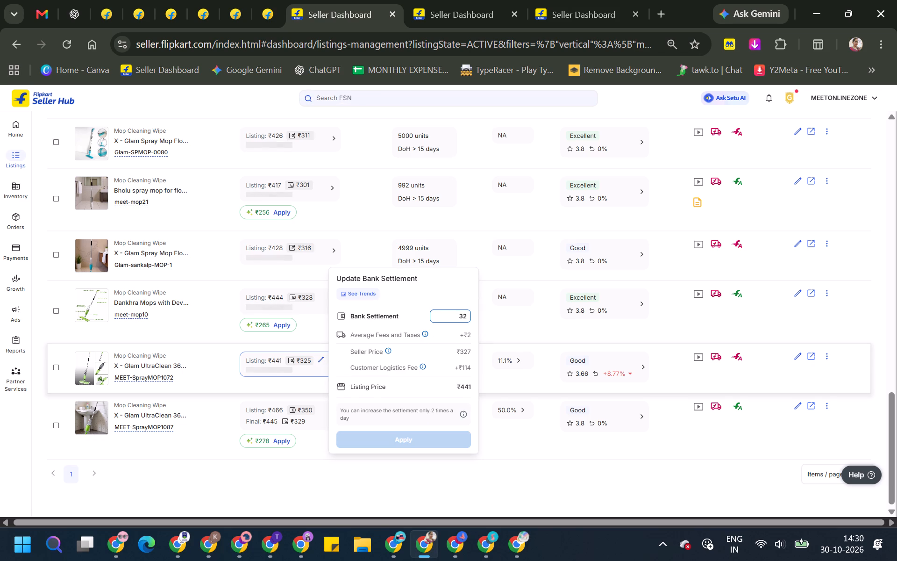
pyautogui.press('BackSpace')
pyautogui.write('50')
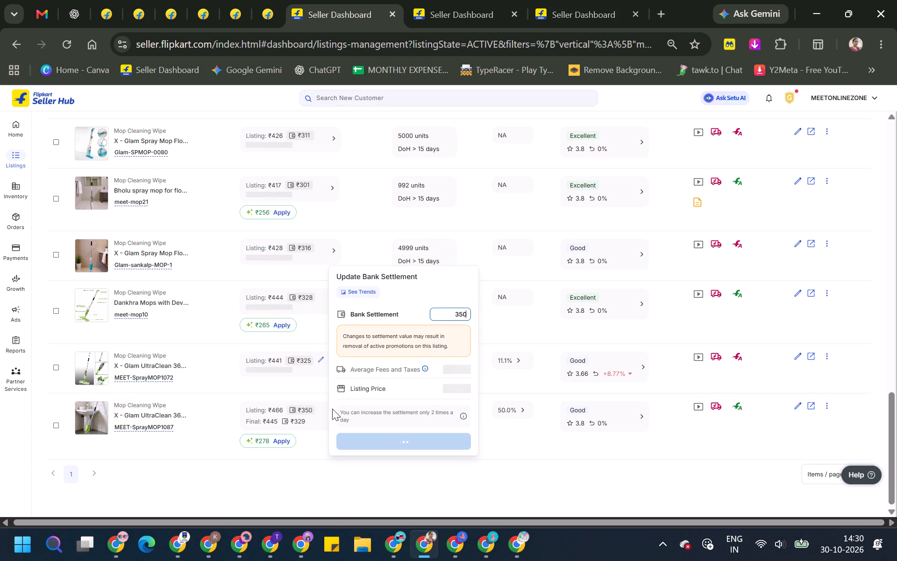
pyautogui.click(347, 464)
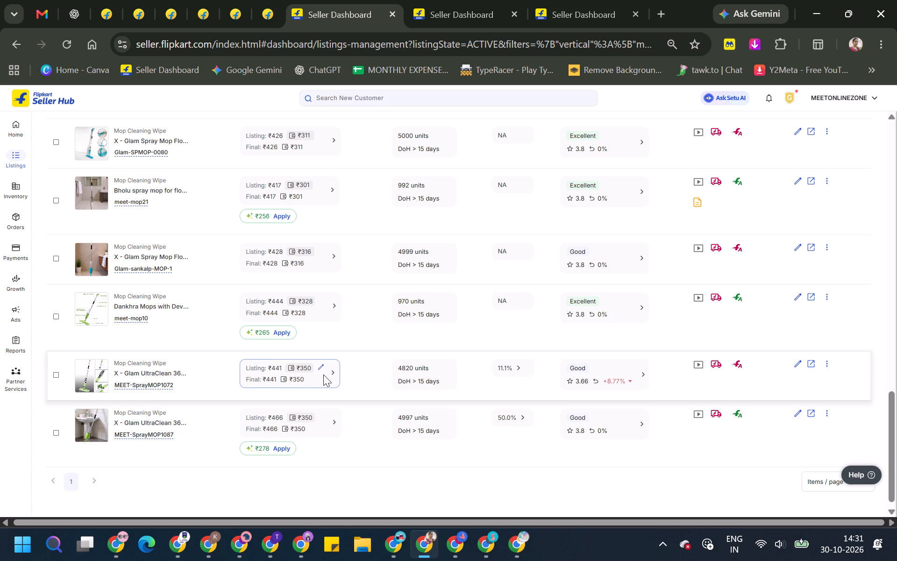
# Set the bank settlement of the Dankhra Mops listing meet-mop10 to ₹350.
pyautogui.scroll(11, 325, 350)
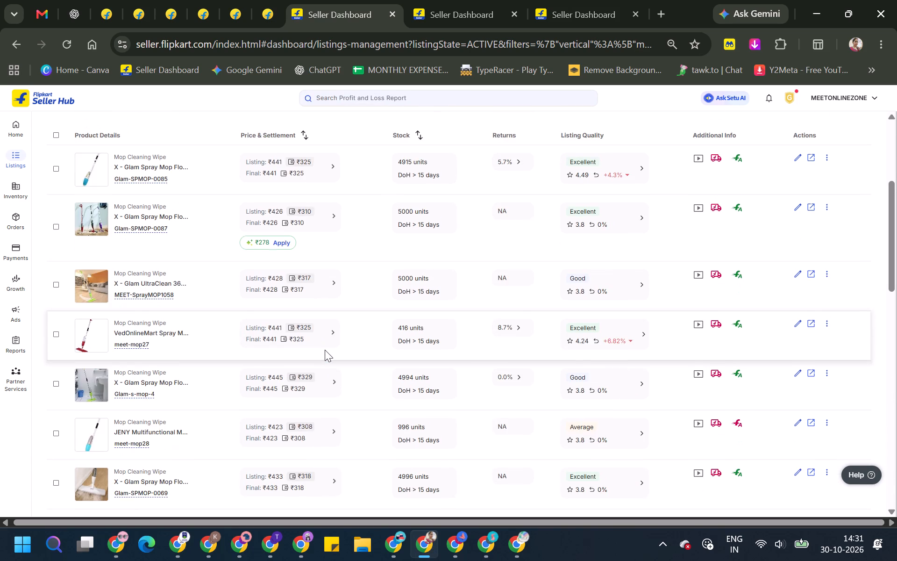
pyautogui.scroll(7, 325, 350)
pyautogui.scroll(-11, 331, 247)
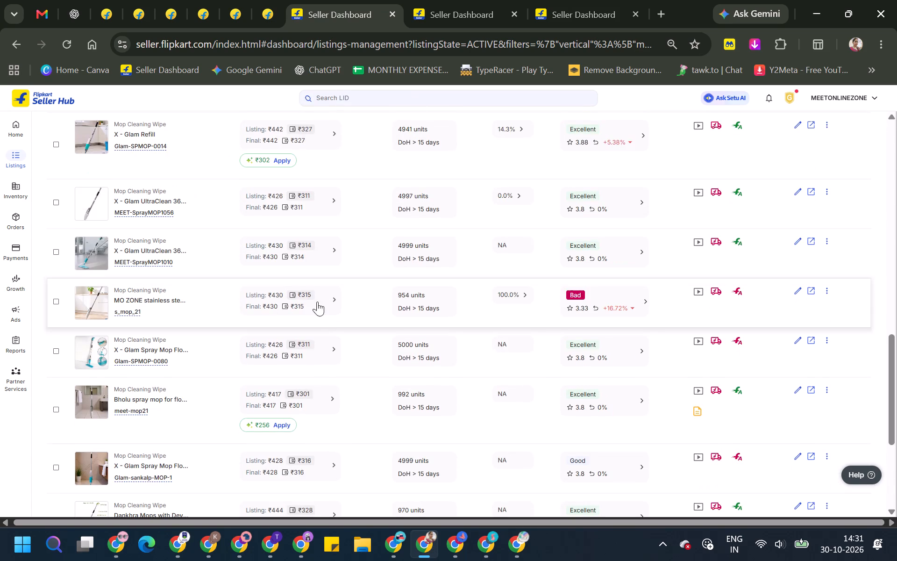
pyautogui.scroll(-1, 306, 361)
pyautogui.scroll(-3, 320, 421)
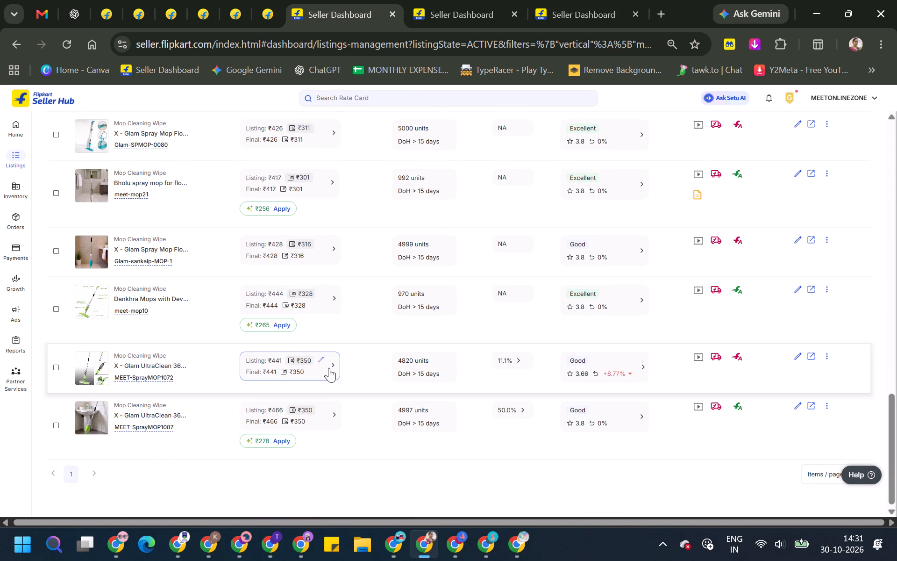
pyautogui.click(320, 293)
pyautogui.press('BackSpace')
pyautogui.press('BackSpace')
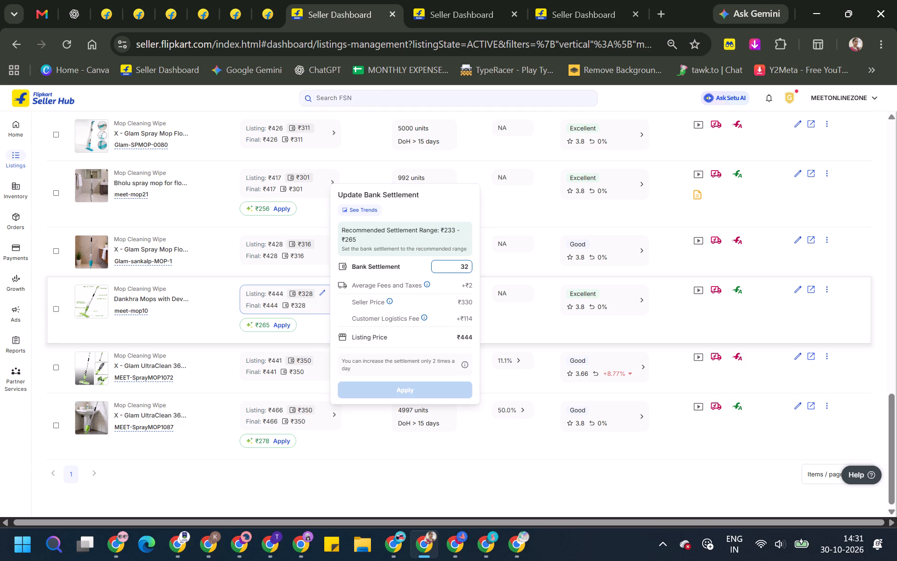
pyautogui.write('50')
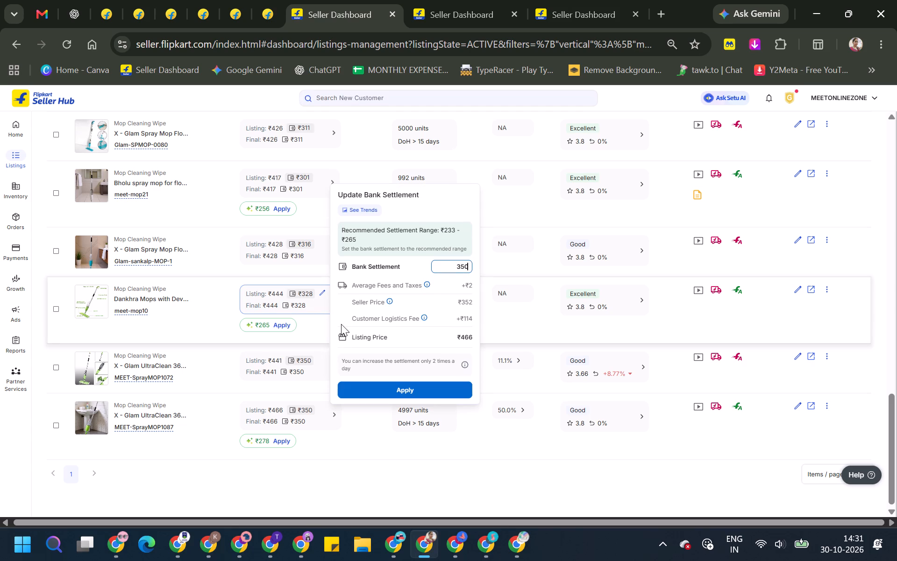
pyautogui.click(361, 386)
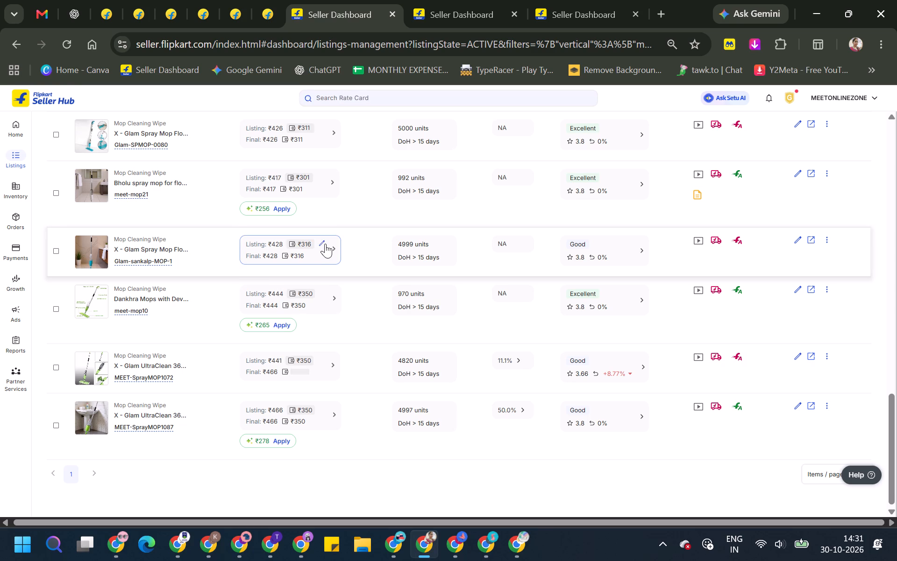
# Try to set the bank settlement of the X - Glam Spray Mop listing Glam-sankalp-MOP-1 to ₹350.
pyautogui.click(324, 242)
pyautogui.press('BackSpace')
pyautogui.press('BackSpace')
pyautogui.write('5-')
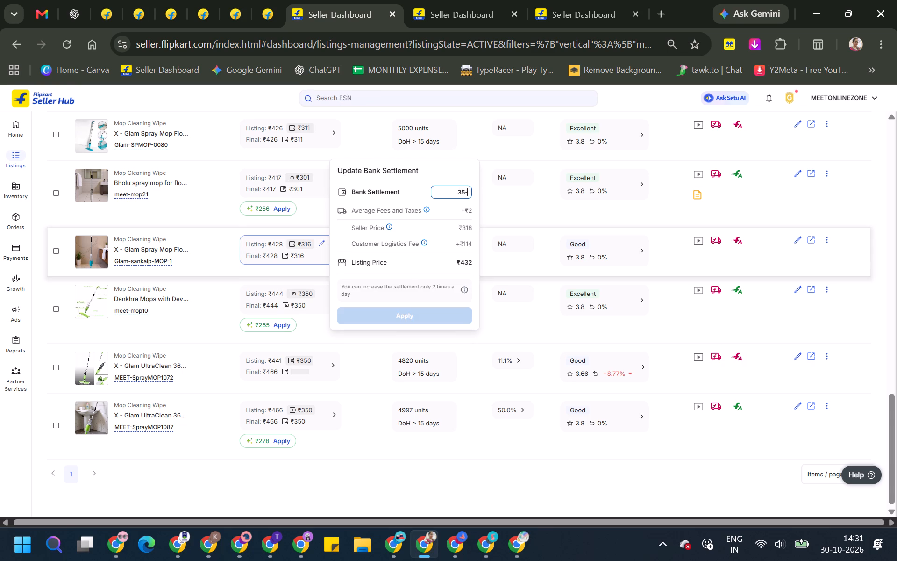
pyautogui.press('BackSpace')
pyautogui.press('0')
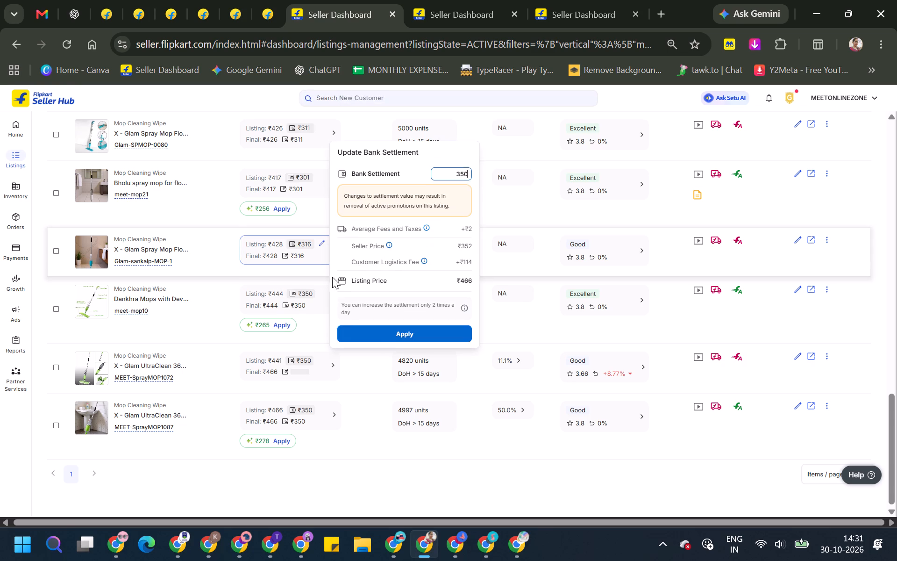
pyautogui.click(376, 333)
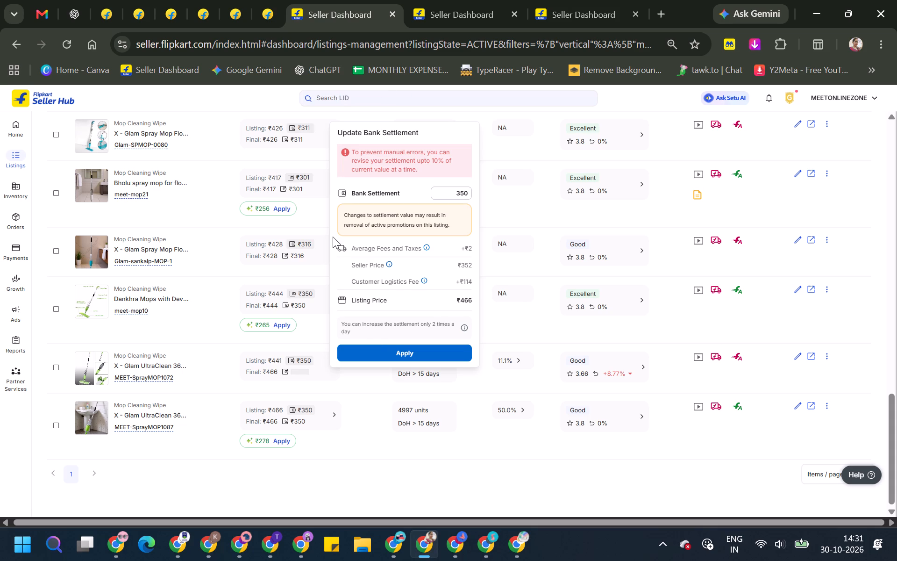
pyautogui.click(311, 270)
# Set the bank settlement of the X - Glam Spray Mop listing Glam-sankalp-MOP-1 to ₹330.
pyautogui.click(322, 242)
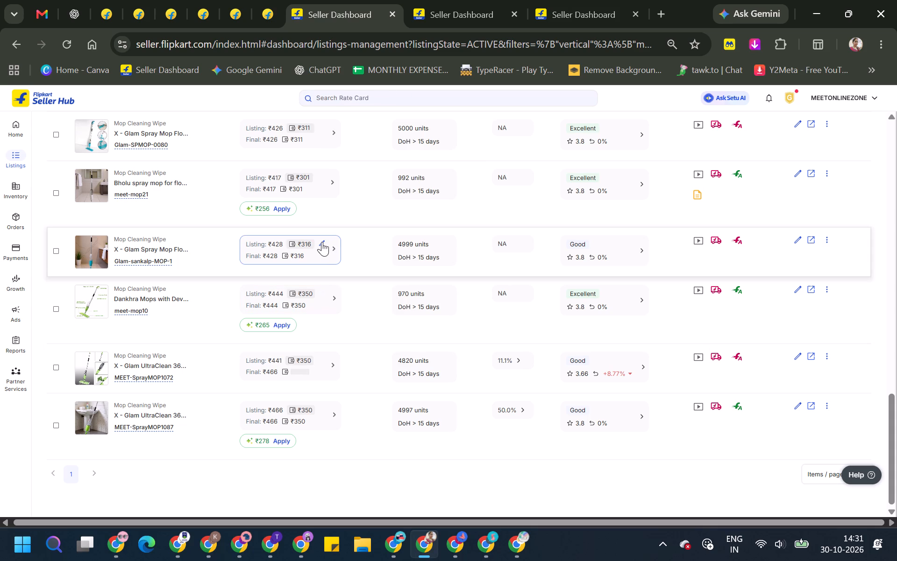
pyautogui.press('BackSpace')
pyautogui.press('BackSpace')
pyautogui.write('30')
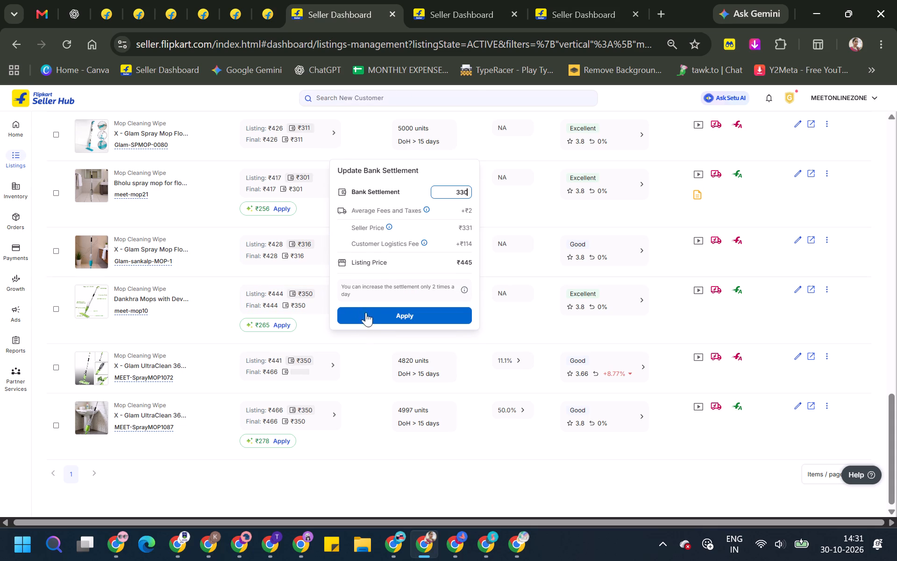
pyautogui.click(372, 311)
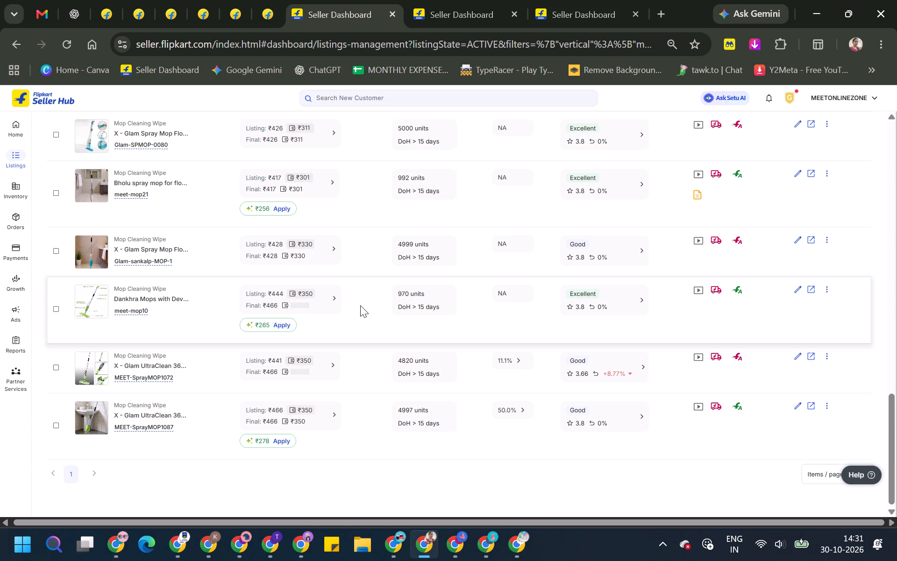
# Set the bank settlement of the Bholu spray mop listing meet-mop21 to ₹330.
pyautogui.scroll(1, 357, 268)
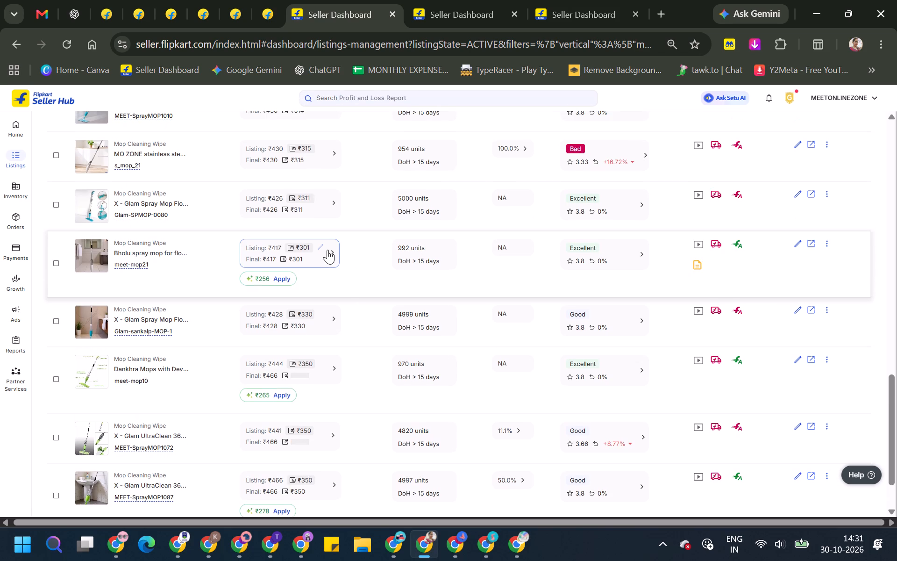
pyautogui.click(323, 246)
pyautogui.press('BackSpace')
pyautogui.press('BackSpace')
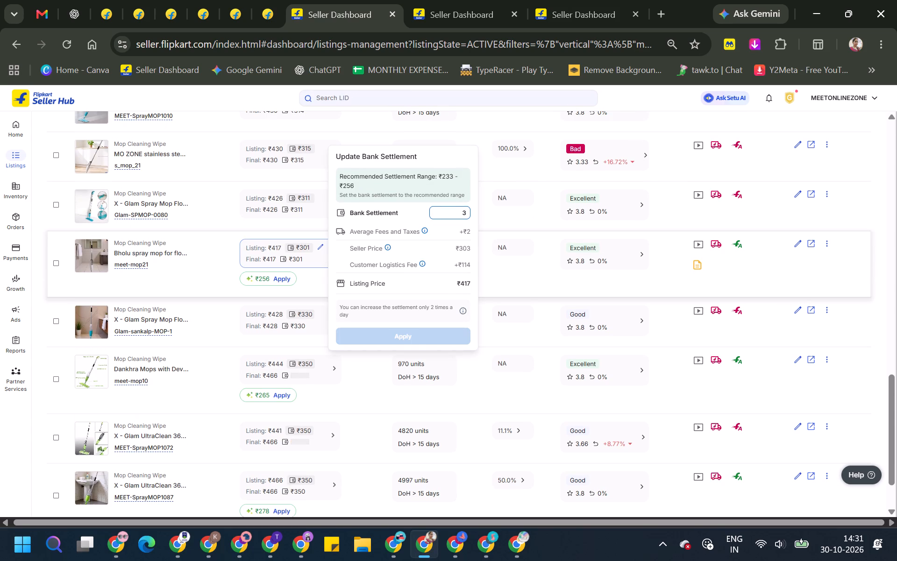
pyautogui.write('30')
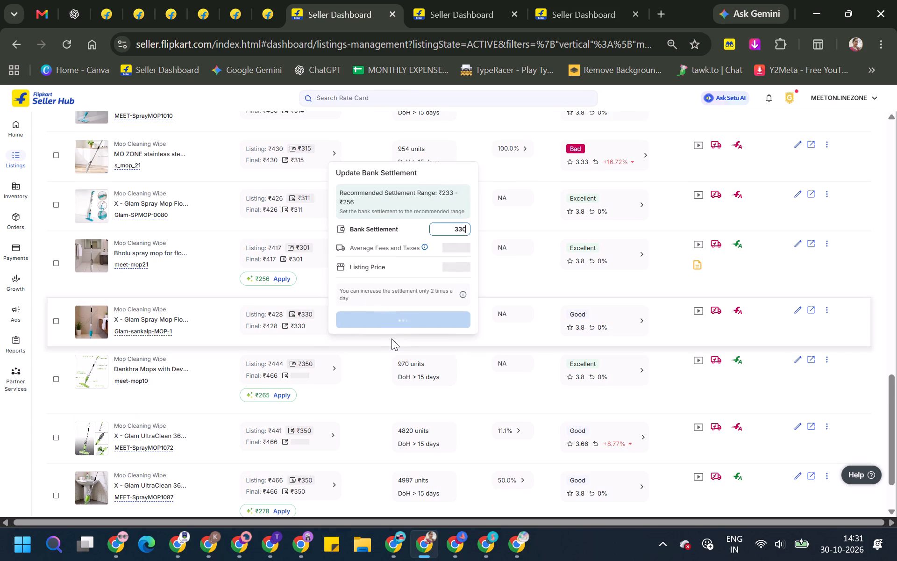
pyautogui.click(392, 338)
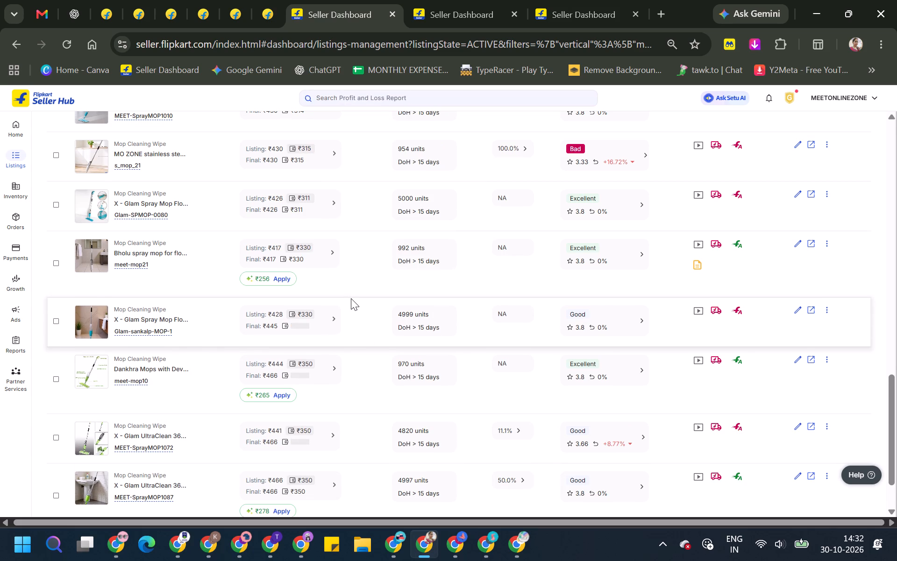
# Set the bank settlement of the X - Glam Spray Mop listing Glam-SPMOP-0080 to ₹340.
pyautogui.click(325, 201)
pyautogui.press('BackSpace')
pyautogui.press('BackSpace')
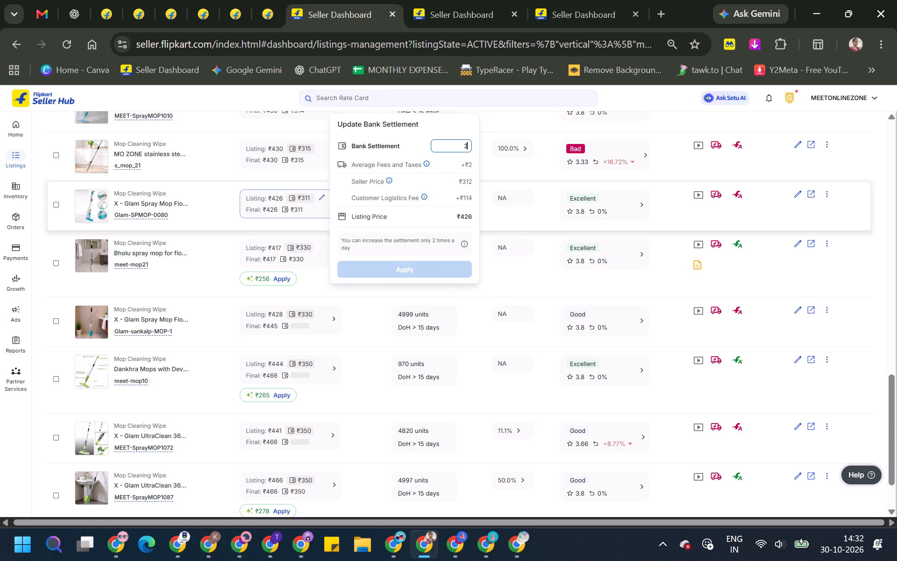
pyautogui.write('40')
pyautogui.click(390, 269)
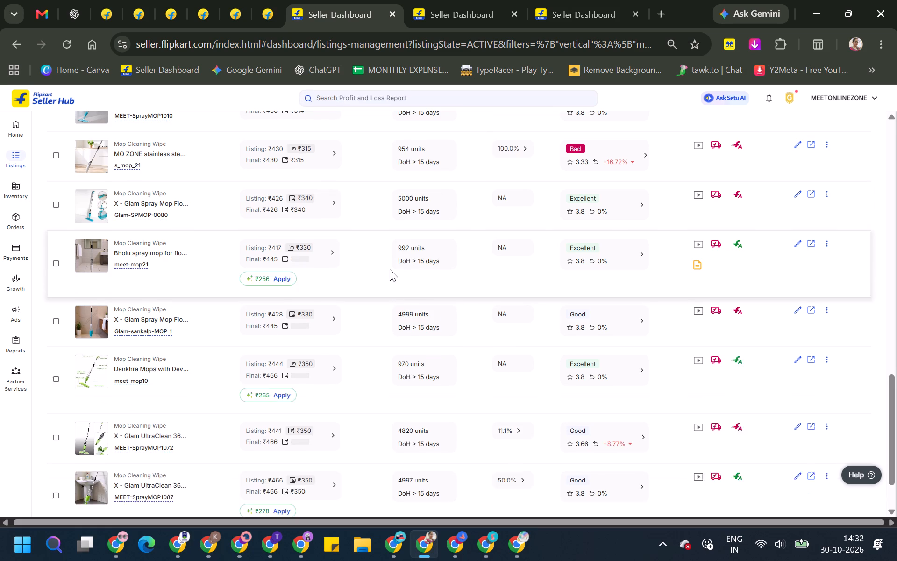
# Set the bank settlement of the MO ZONE stainless steel mop listing s_mop_21 to ₹340.
pyautogui.scroll(2, 341, 201)
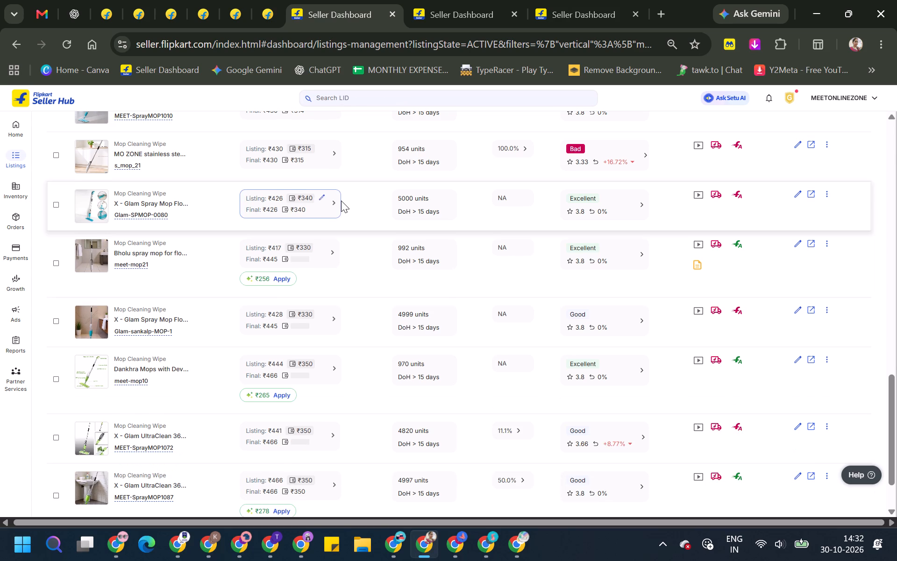
pyautogui.click(322, 288)
pyautogui.press('BackSpace')
pyautogui.press('BackSpace')
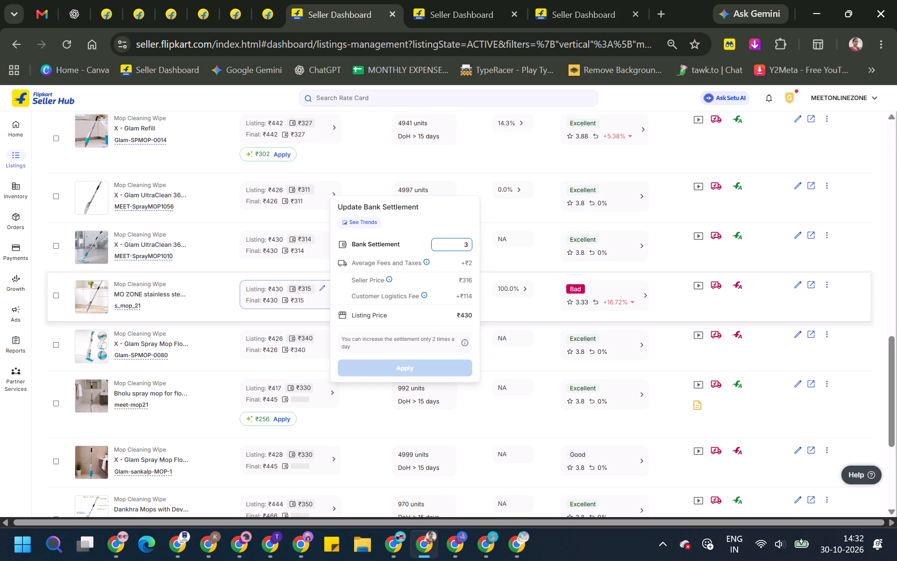
pyautogui.write('40')
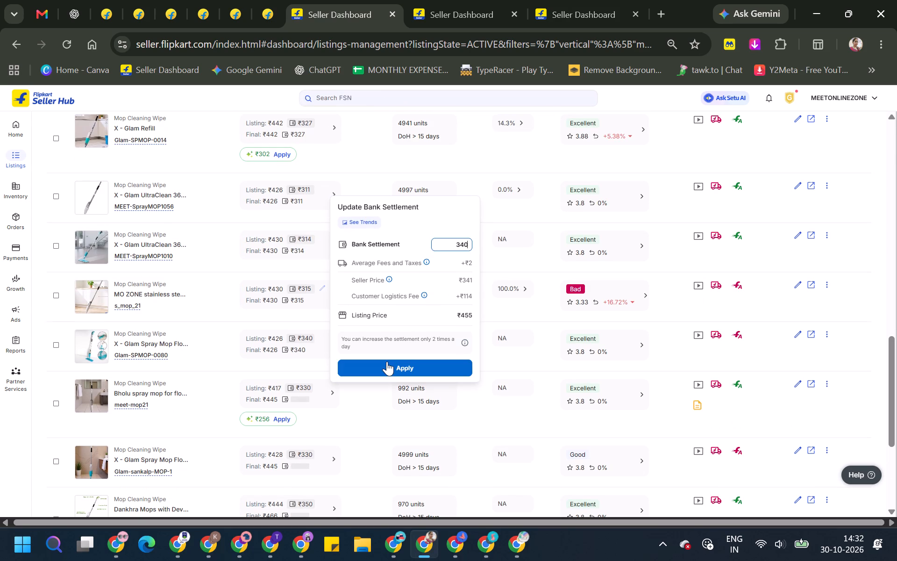
pyautogui.click(379, 370)
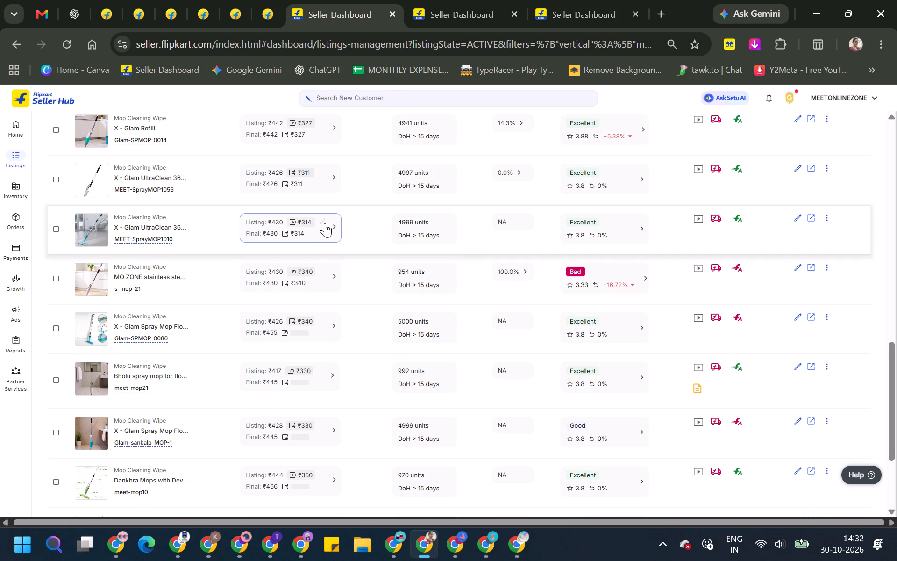
# Set the bank settlement of the X - Glam UltraClean listing MEET-SprayMOP1010 to ₹340.
pyautogui.click(325, 221)
pyautogui.click(320, 240)
pyautogui.press('BackSpace')
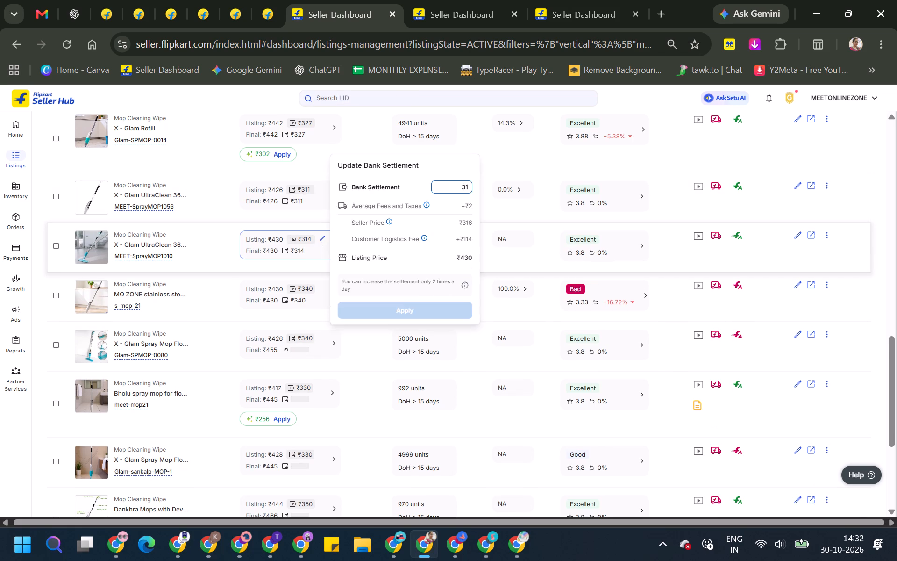
pyautogui.press('BackSpace')
pyautogui.write('40')
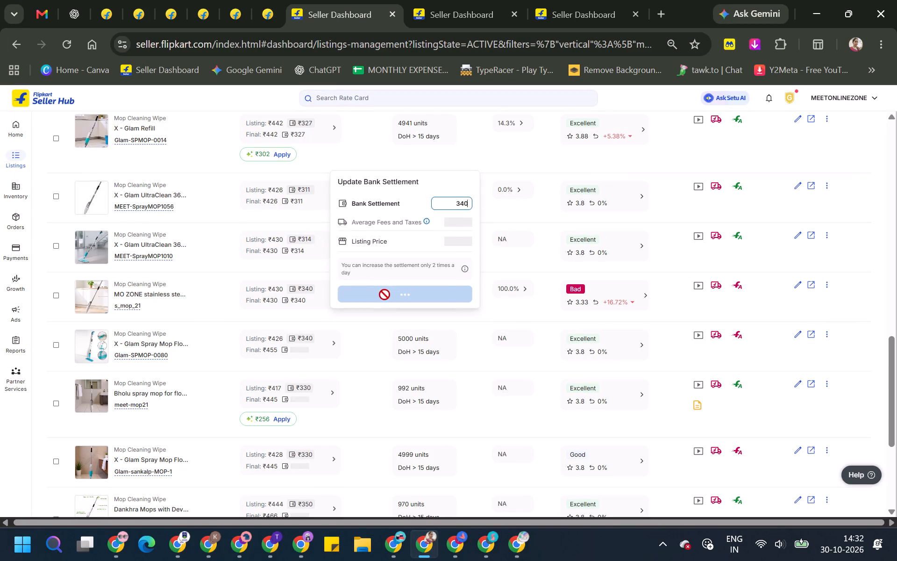
pyautogui.click(400, 312)
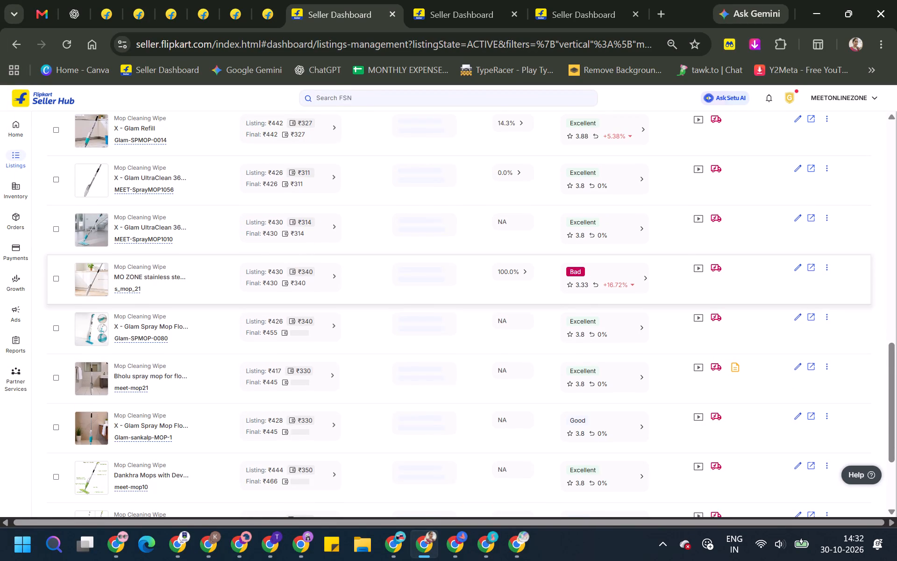
# Set the bank settlement of the X - Glam Spray Mop listing Glam-SPMOP-0085 to ₹350.
pyautogui.scroll(4, 339, 229)
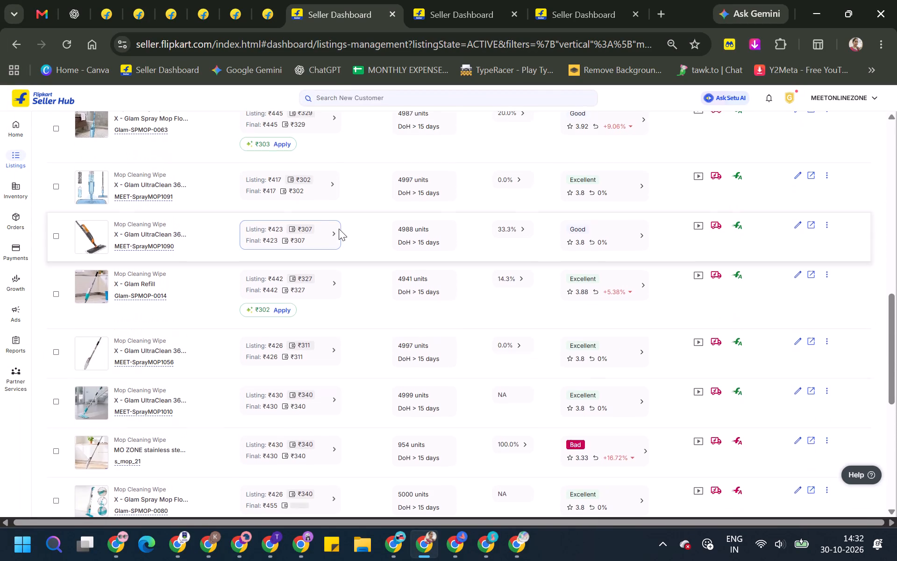
pyautogui.scroll(6, 339, 229)
pyautogui.scroll(-1, 339, 229)
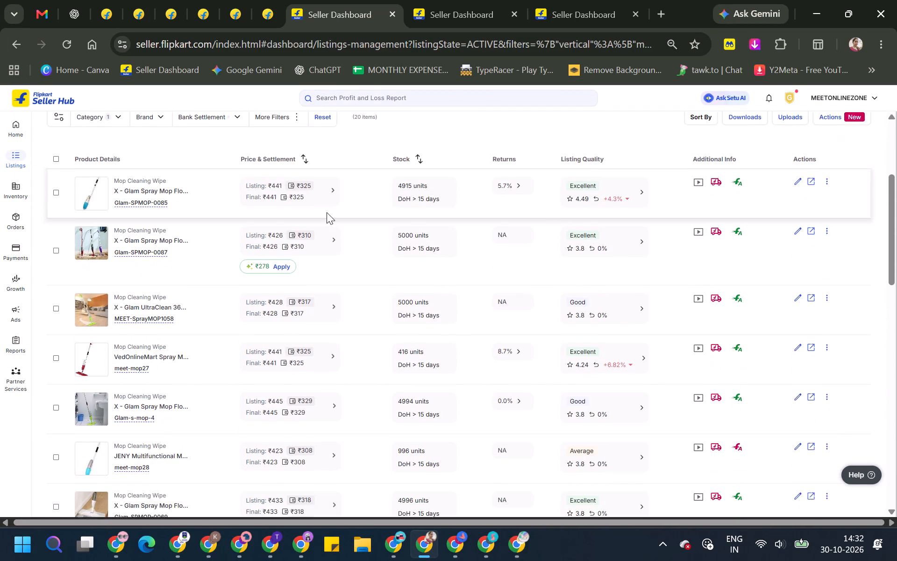
pyautogui.scroll(-1, 327, 212)
pyautogui.scroll(1, 322, 144)
pyautogui.click(322, 165)
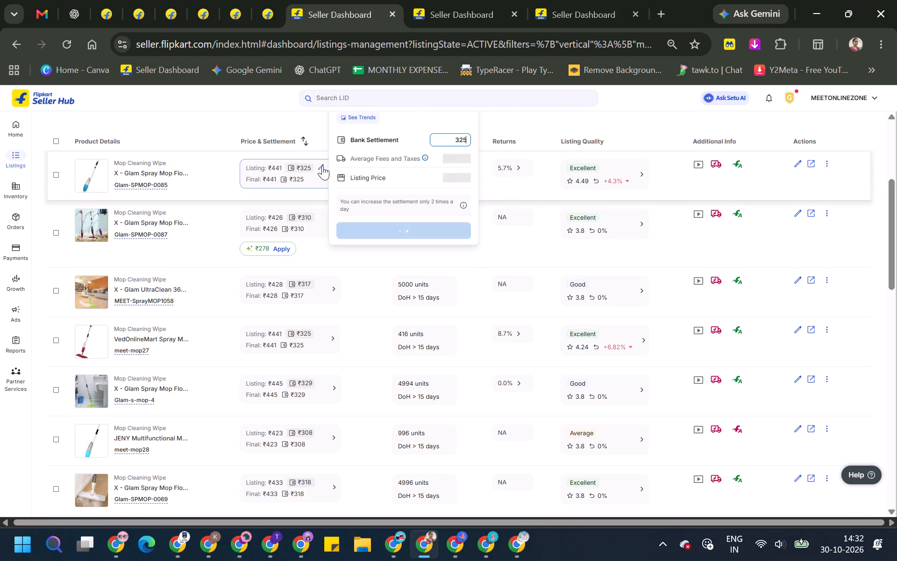
pyautogui.press('BackSpace')
pyautogui.press('BackSpace')
pyautogui.write('40')
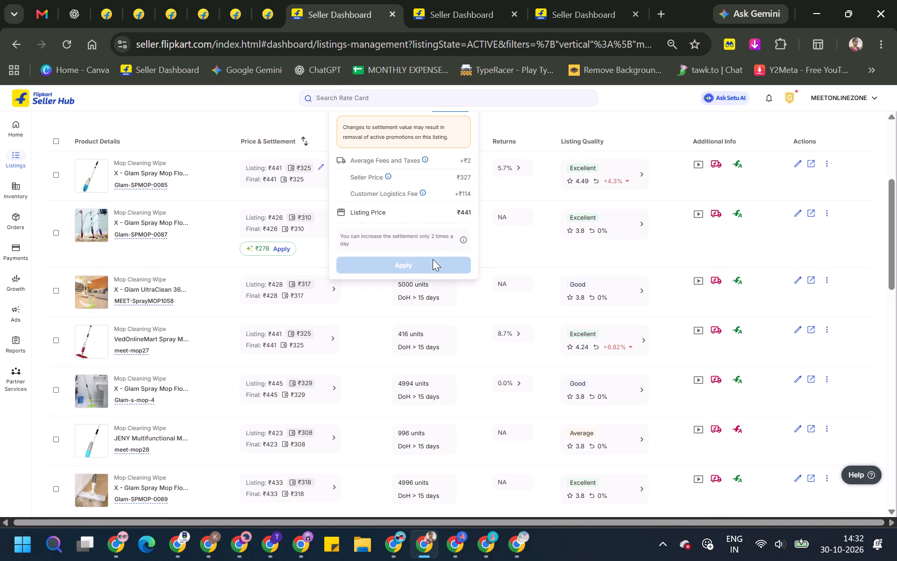
pyautogui.press('BackSpace')
pyautogui.press('BackSpace')
pyautogui.write('50')
pyautogui.scroll(1, 432, 266)
pyautogui.scroll(1, 261, 325)
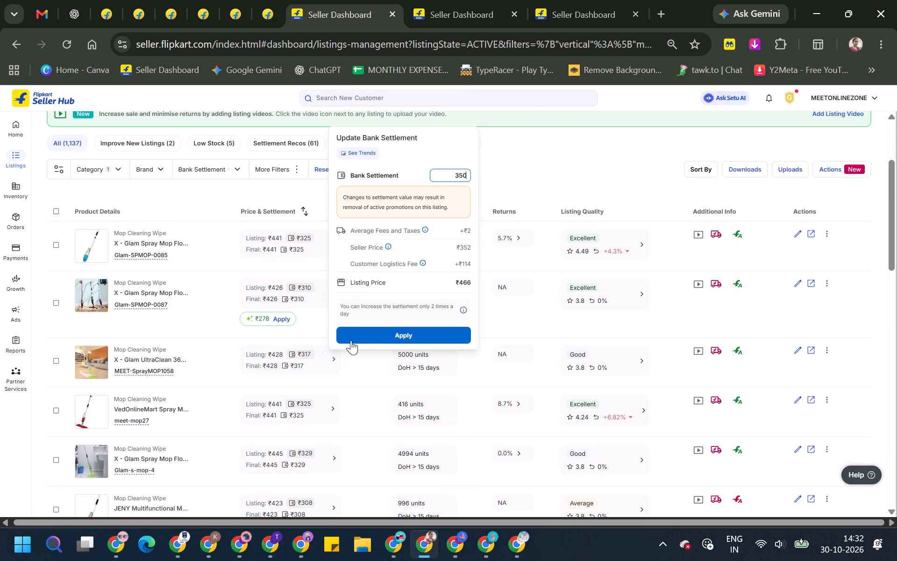
pyautogui.click(353, 336)
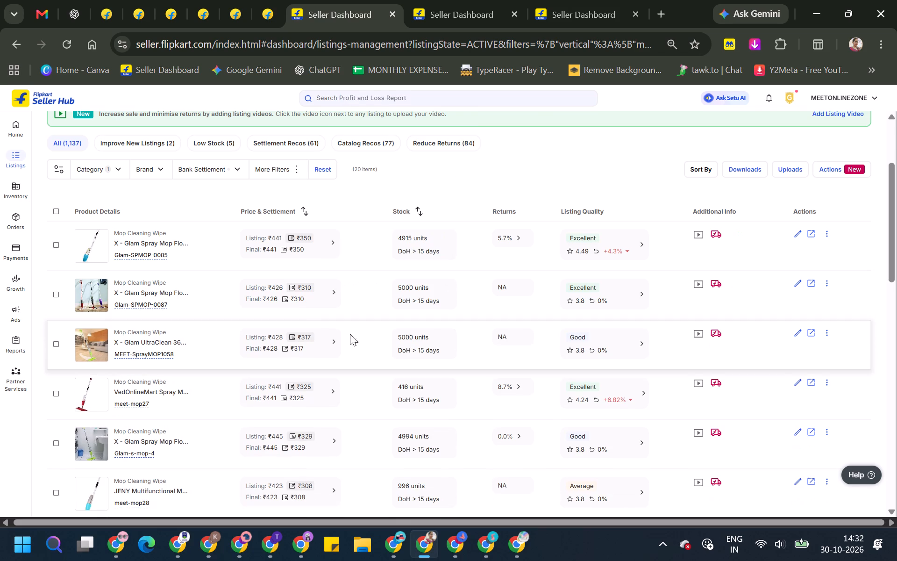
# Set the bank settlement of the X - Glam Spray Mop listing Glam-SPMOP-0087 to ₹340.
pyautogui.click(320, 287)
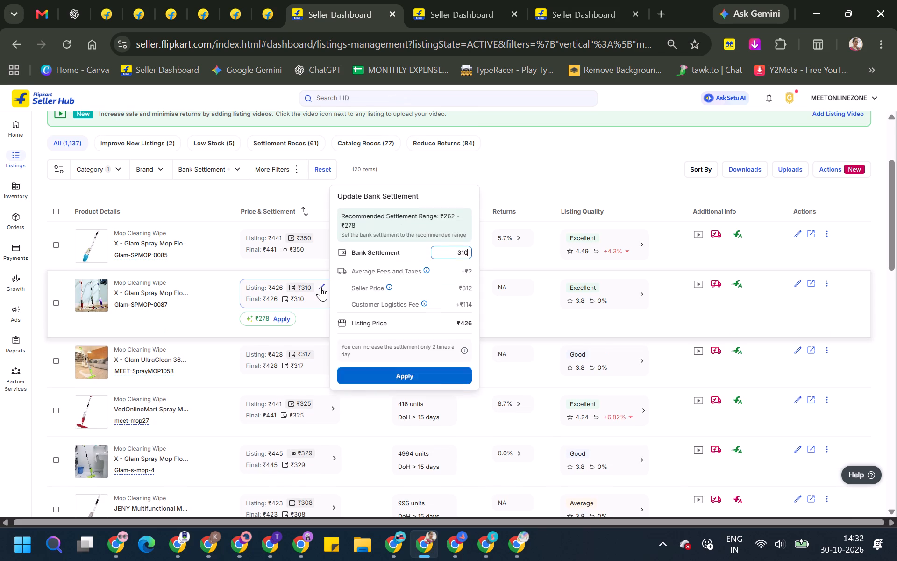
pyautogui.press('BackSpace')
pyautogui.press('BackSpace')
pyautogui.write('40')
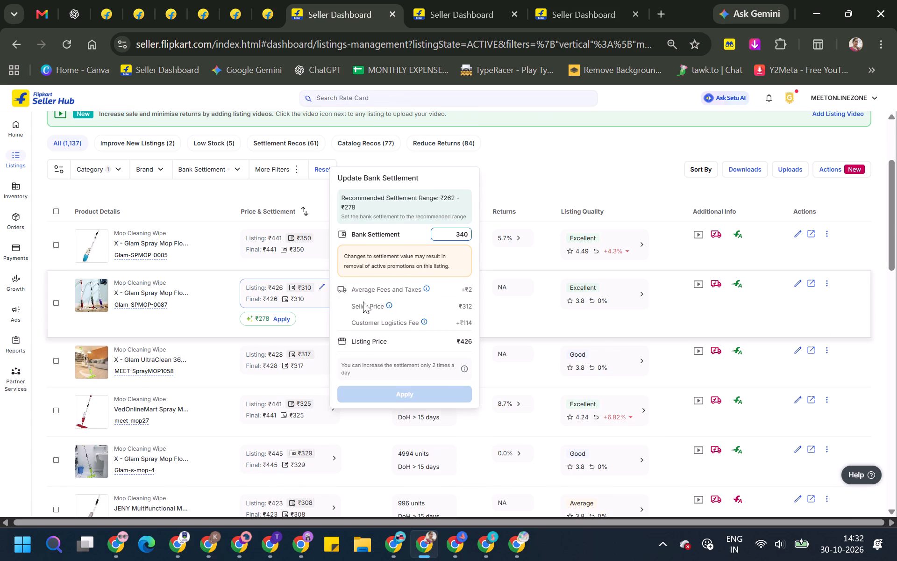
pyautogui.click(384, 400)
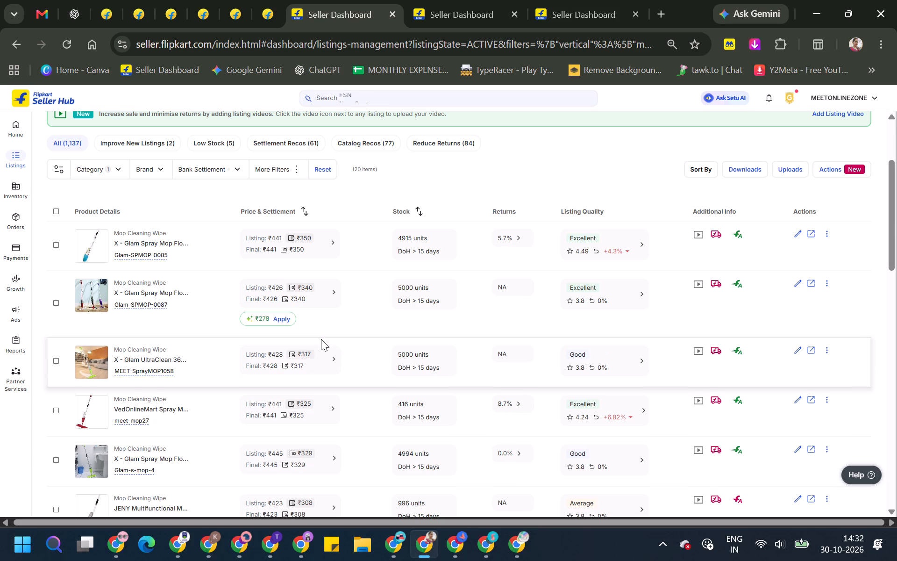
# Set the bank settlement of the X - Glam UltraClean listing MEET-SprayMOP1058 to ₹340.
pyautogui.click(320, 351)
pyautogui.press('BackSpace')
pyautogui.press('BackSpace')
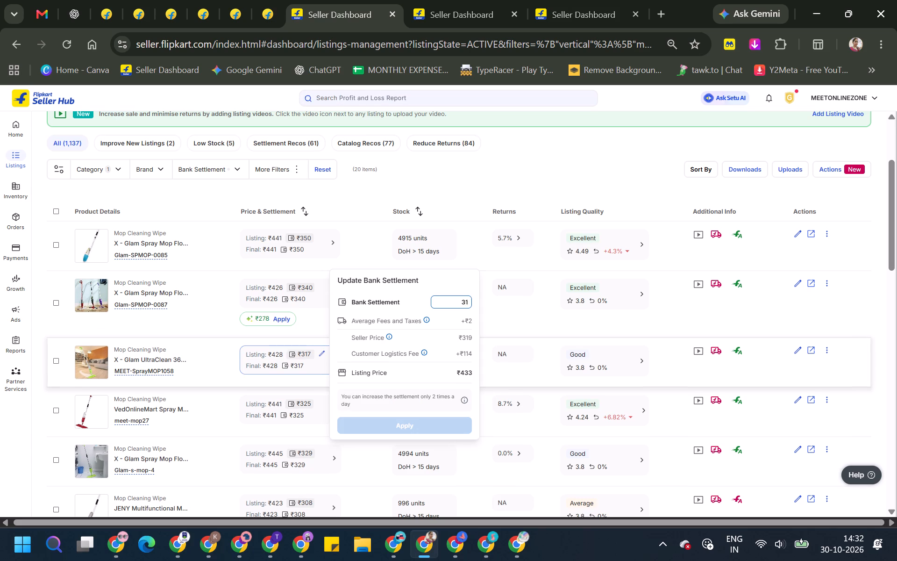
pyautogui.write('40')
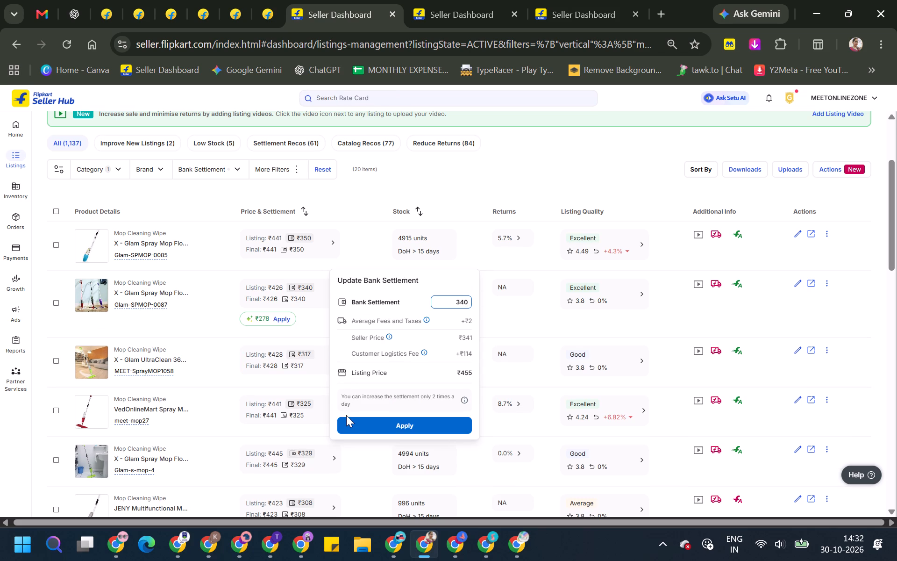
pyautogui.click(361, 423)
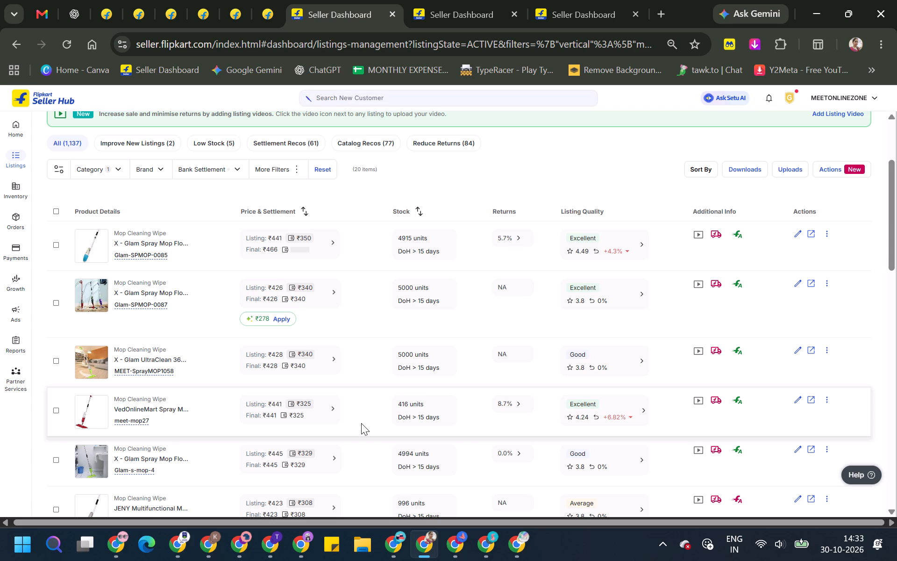
# Set the bank settlement of the VedOnlineMart spray mop listing meet-mop27 to ₹350.
pyautogui.scroll(-1, 319, 299)
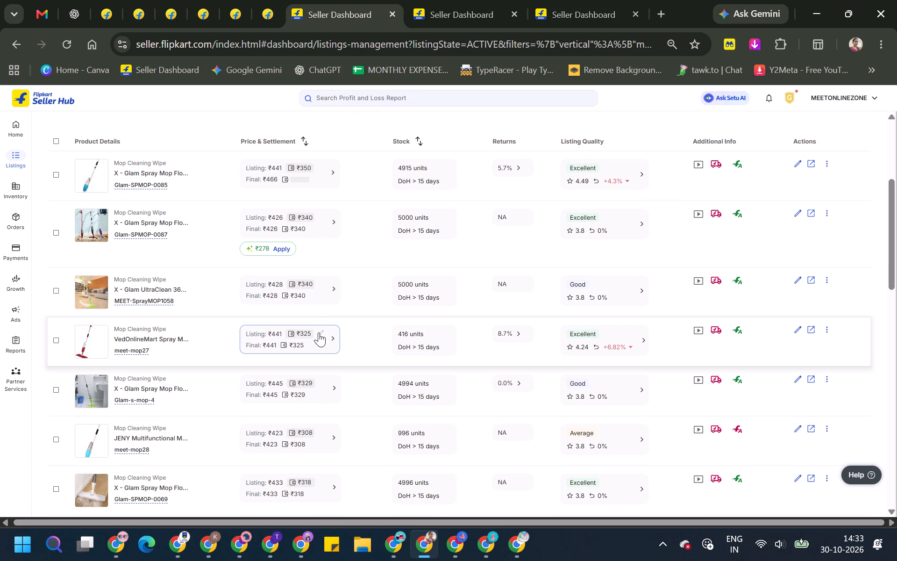
pyautogui.click(319, 334)
pyautogui.press('BackSpace')
pyautogui.press('BackSpace')
pyautogui.write('50')
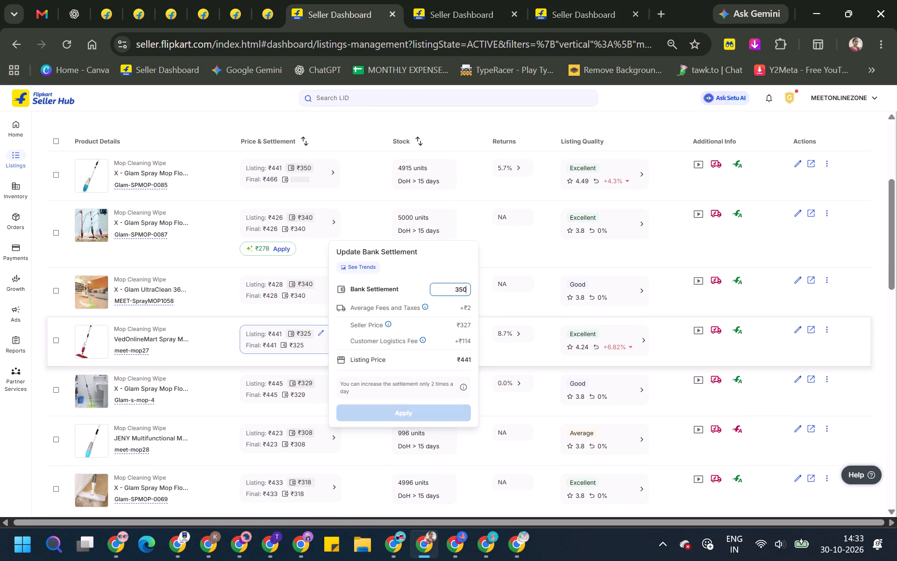
pyautogui.click(384, 416)
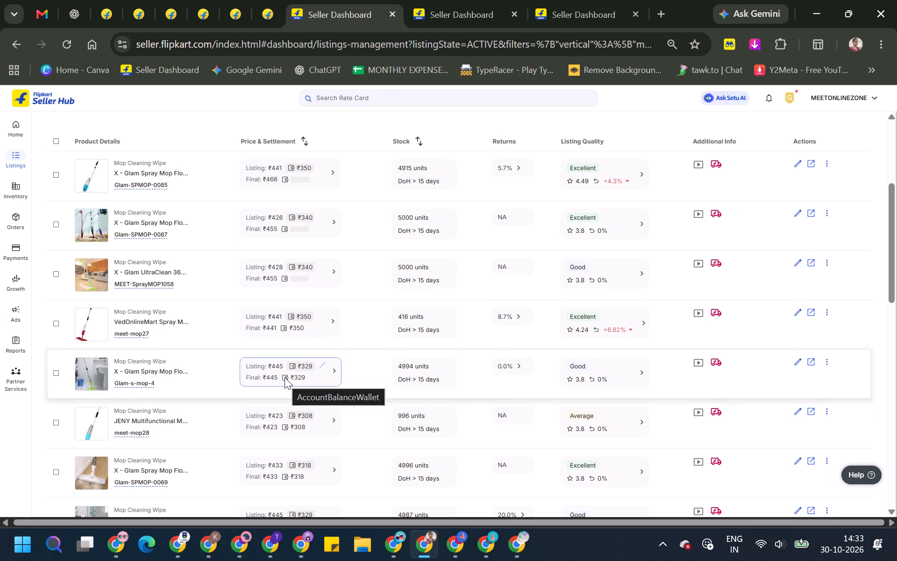
# Set the bank settlement of the X - Glam Spray Mop listing Glam-s-mop-4 to ₹350.
pyautogui.scroll(-1, 321, 335)
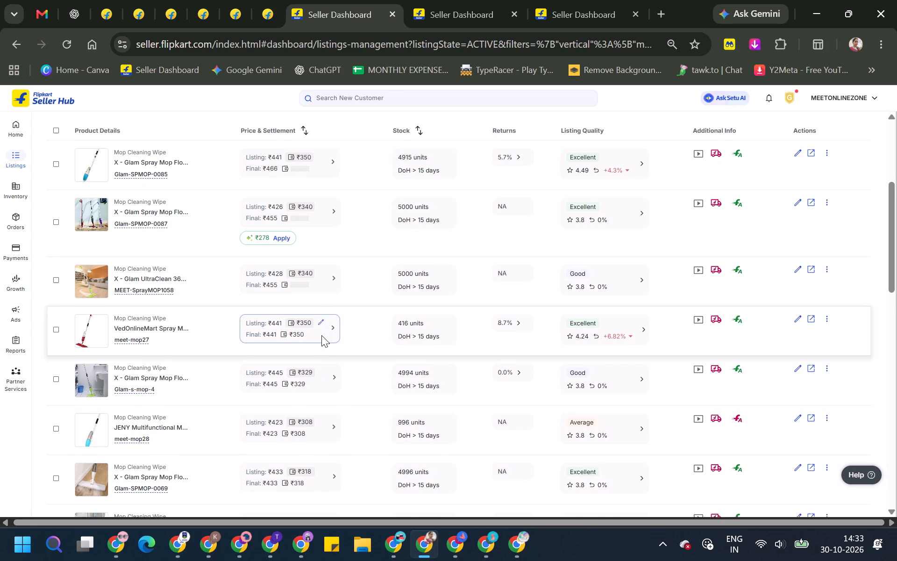
pyautogui.click(324, 312)
pyautogui.press('BackSpace')
pyautogui.press('BackSpace')
pyautogui.write('50')
pyautogui.click(377, 388)
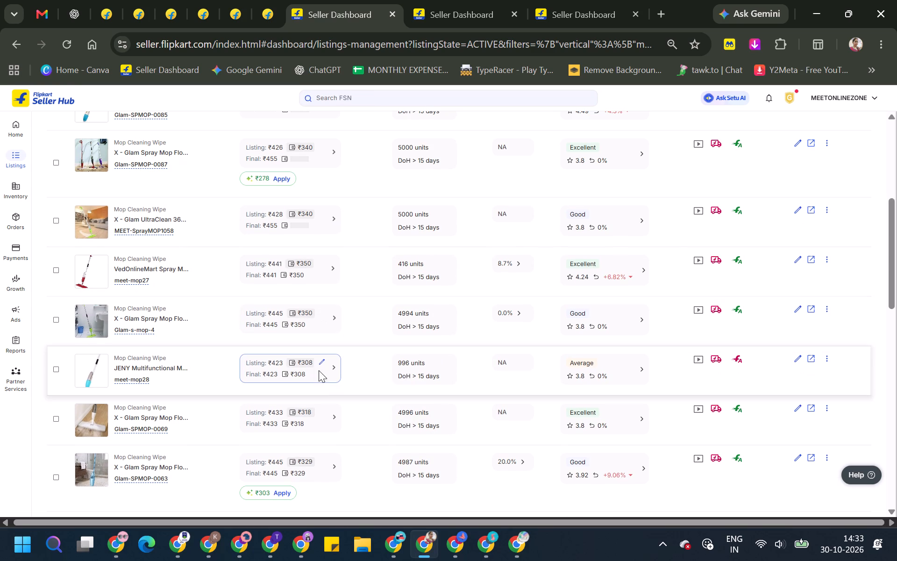
# Set the bank settlement of the X - Glam Spray Mop listing Glam-SPMOP-0087 to ₹350.
pyautogui.scroll(2, 360, 272)
pyautogui.scroll(-1, 315, 273)
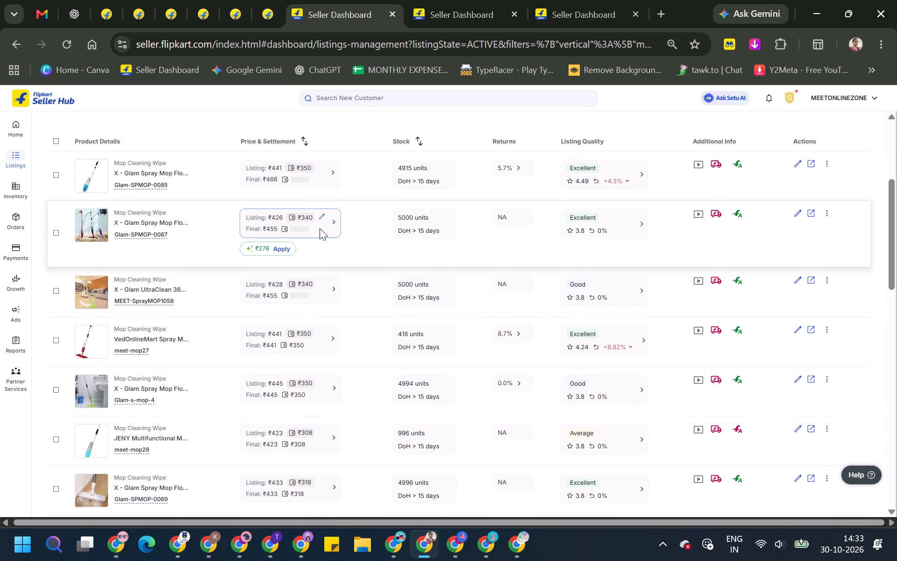
pyautogui.click(320, 216)
pyautogui.press('BackSpace')
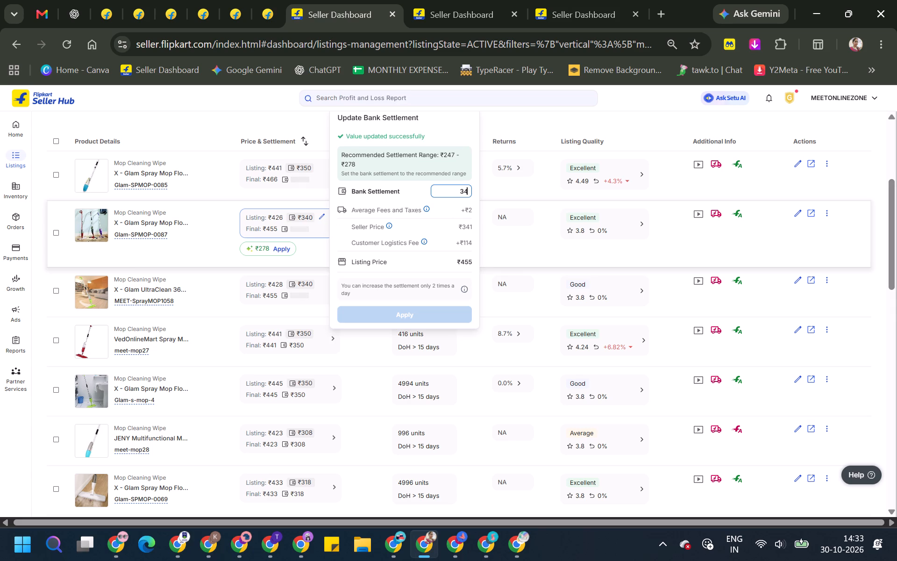
pyautogui.press('BackSpace')
pyautogui.write('50')
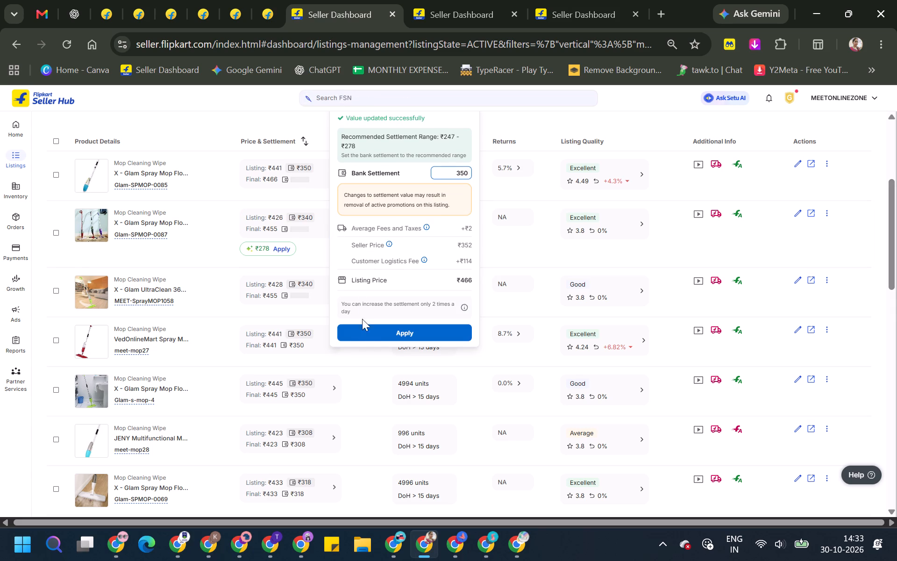
pyautogui.click(373, 334)
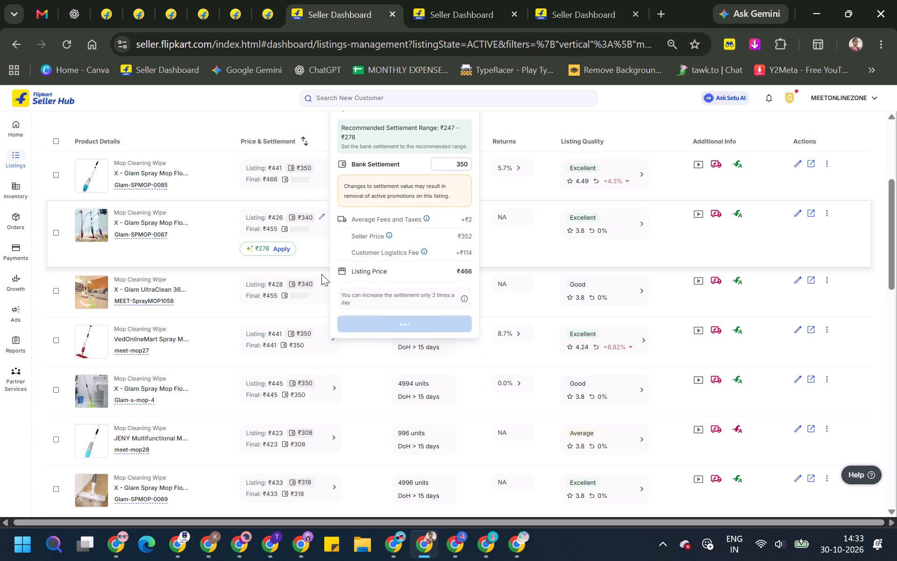
# Set the bank settlement of the X - Glam UltraClean listing MEET-SprayMOP1058 to ₹350.
pyautogui.click(322, 268)
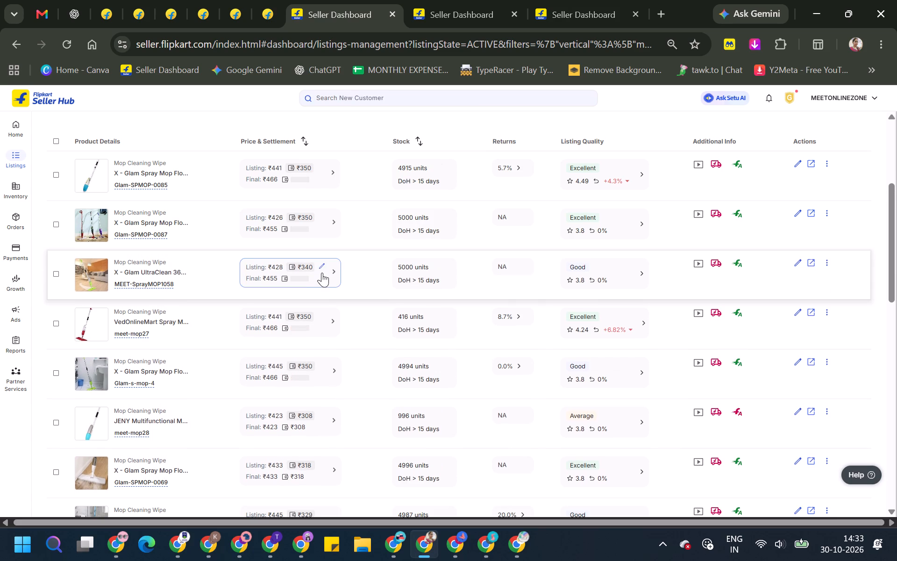
pyautogui.click(322, 269)
pyautogui.click(325, 282)
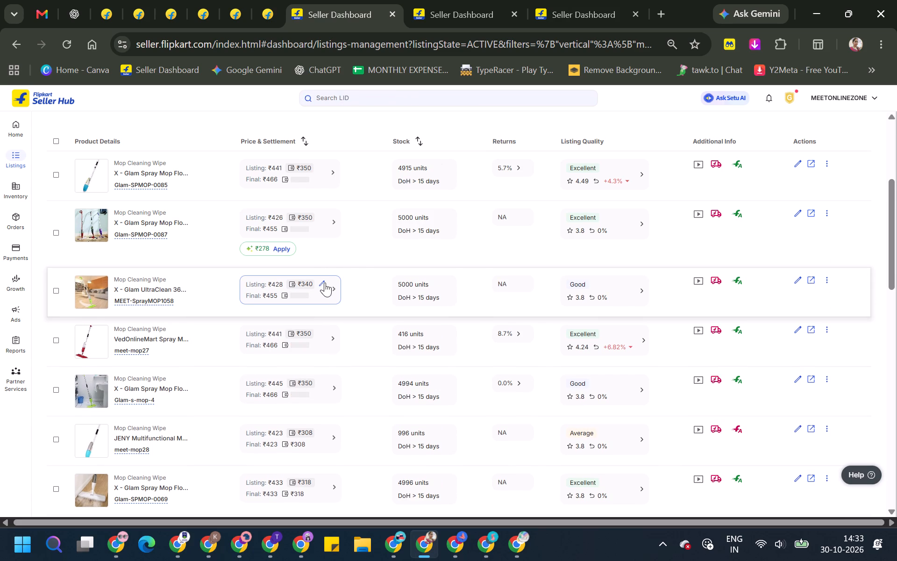
pyautogui.press('Left')
pyautogui.press('BackSpace')
pyautogui.press('5')
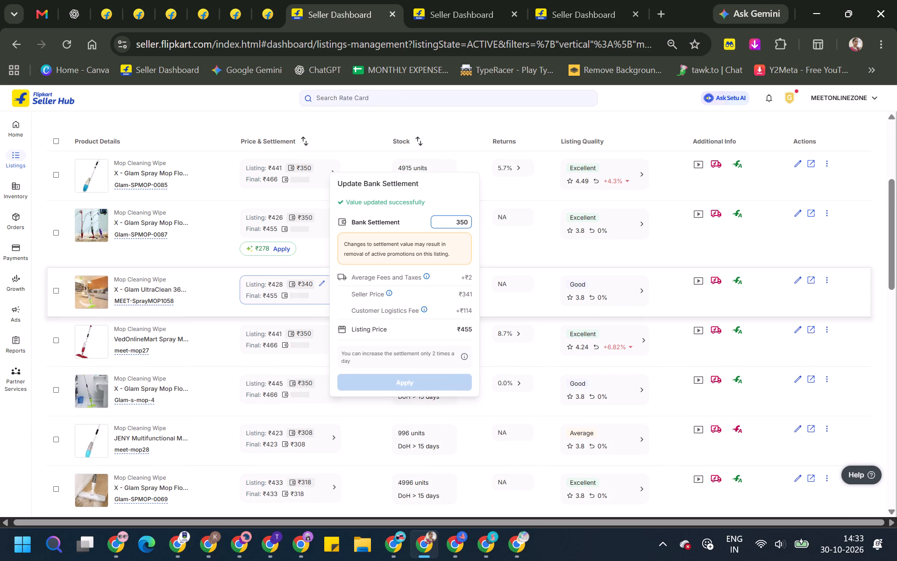
pyautogui.click(387, 382)
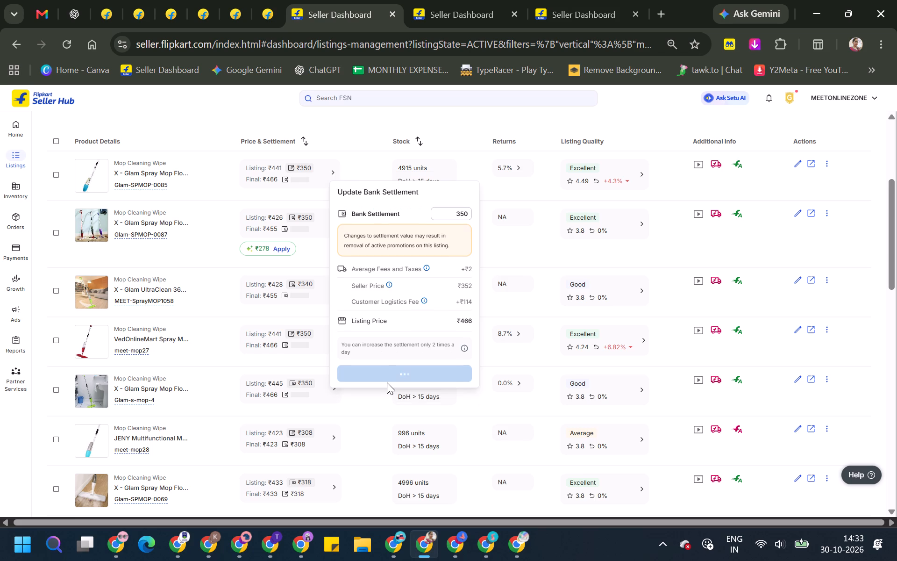
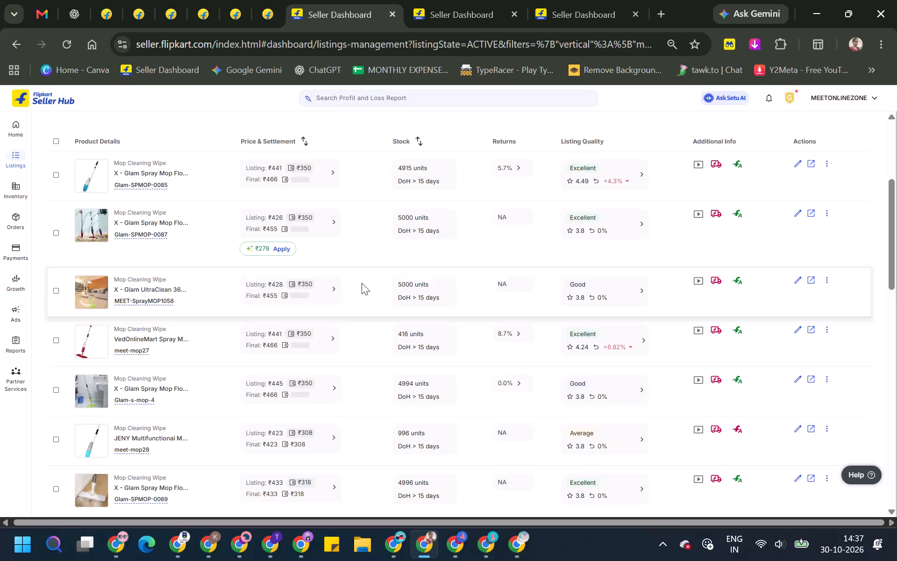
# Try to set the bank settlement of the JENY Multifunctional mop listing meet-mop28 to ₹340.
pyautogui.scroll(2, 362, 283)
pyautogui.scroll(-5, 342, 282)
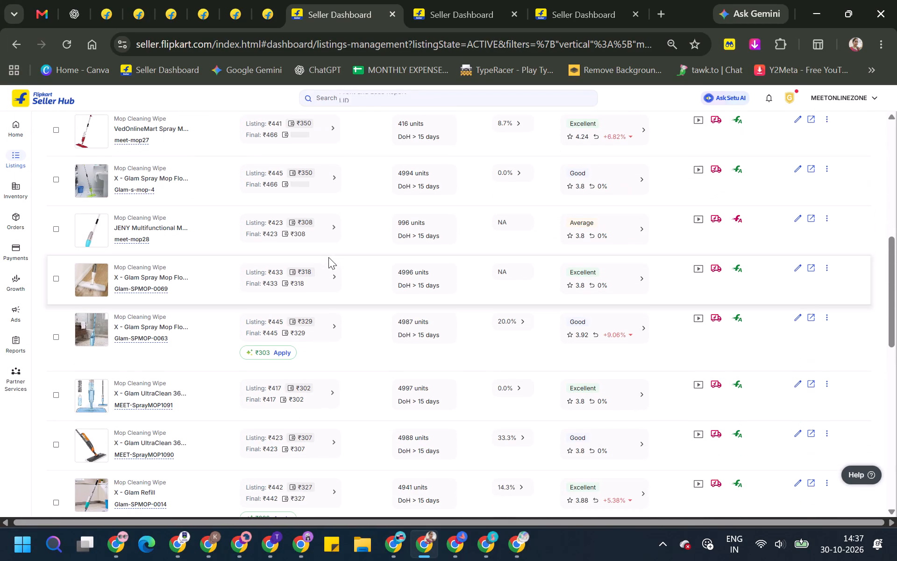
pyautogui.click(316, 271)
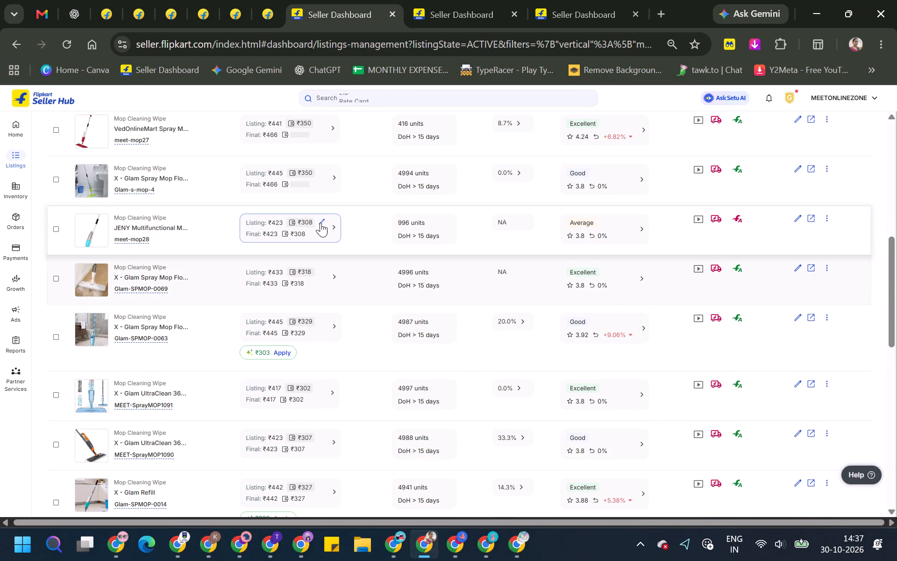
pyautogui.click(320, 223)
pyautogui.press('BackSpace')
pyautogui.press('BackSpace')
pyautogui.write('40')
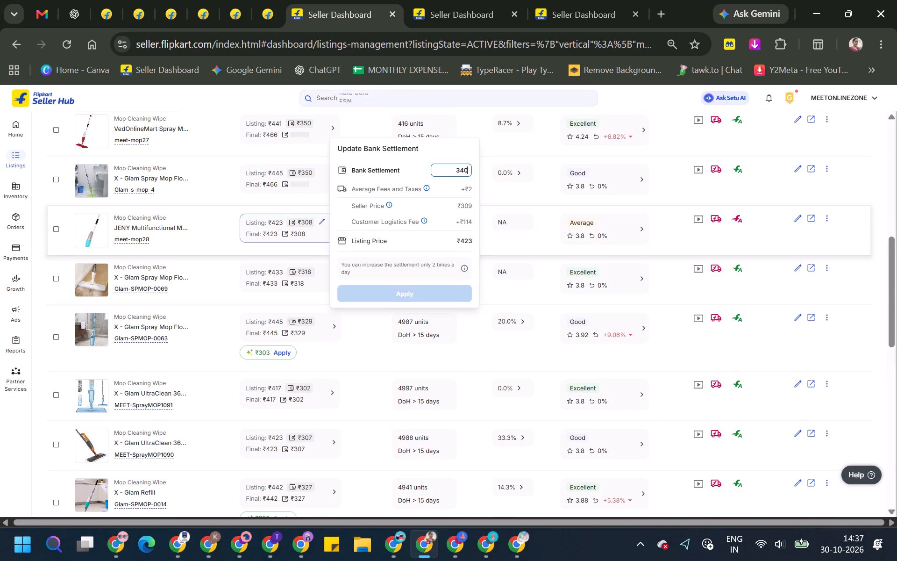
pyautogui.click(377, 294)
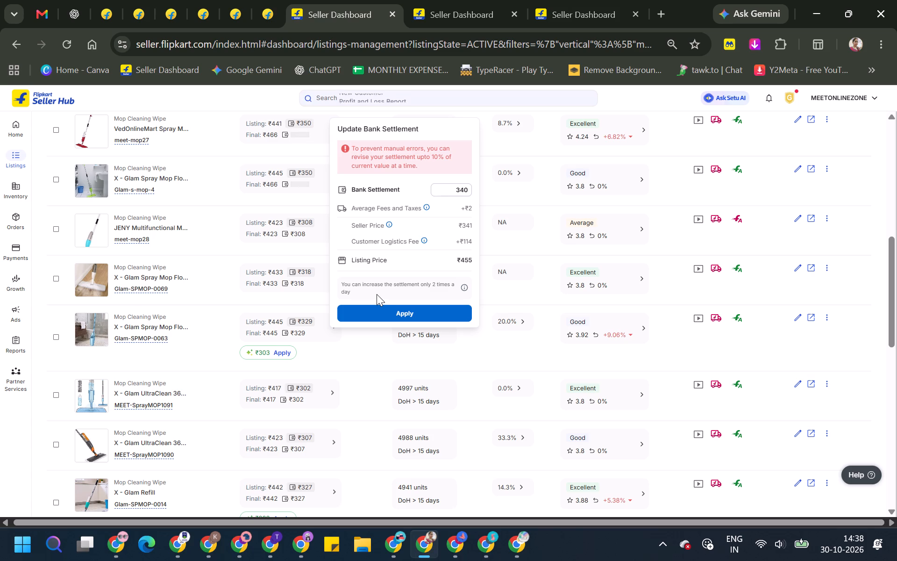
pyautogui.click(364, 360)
# Set the bank settlement of the JENY Multifunctional mop listing meet-mop28 to ₹330.
pyautogui.click(324, 222)
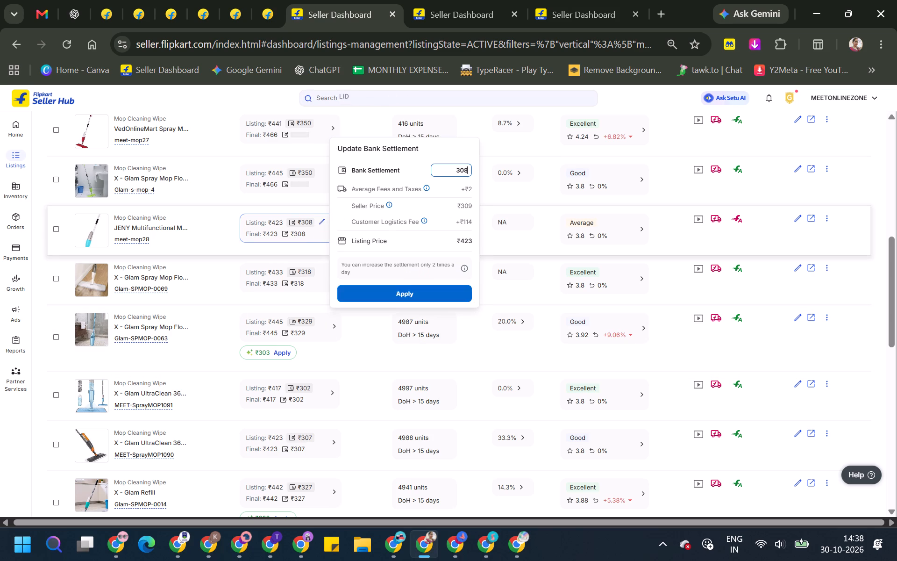
pyautogui.press('BackSpace')
pyautogui.press('BackSpace')
pyautogui.write('30')
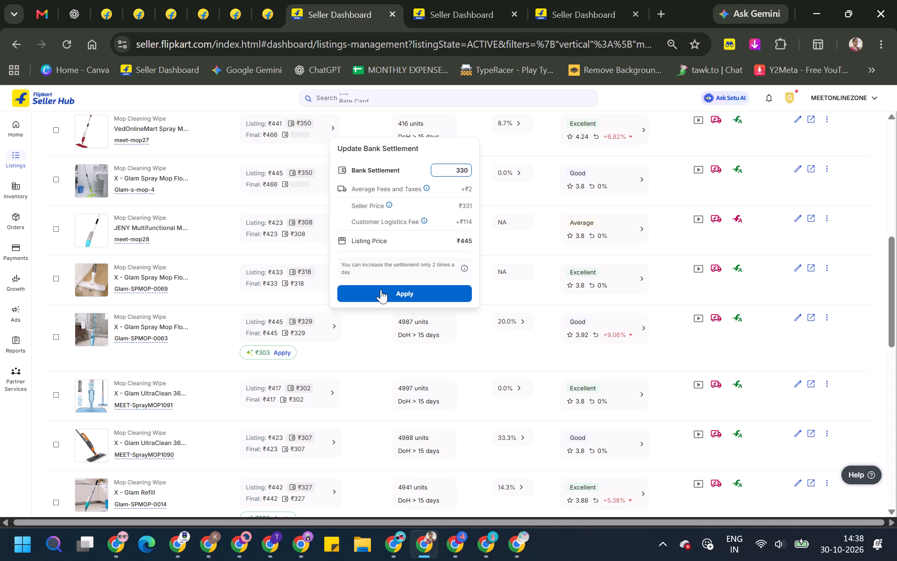
pyautogui.click(381, 289)
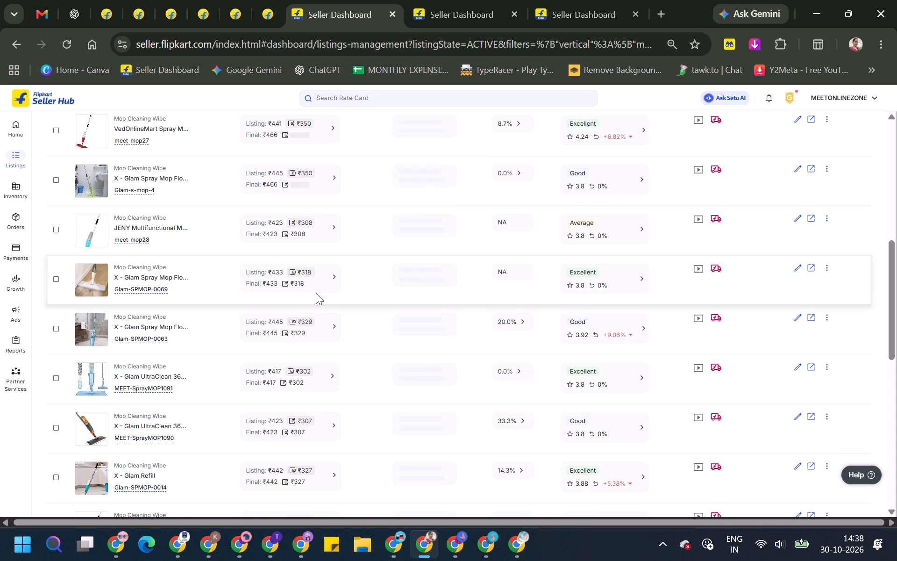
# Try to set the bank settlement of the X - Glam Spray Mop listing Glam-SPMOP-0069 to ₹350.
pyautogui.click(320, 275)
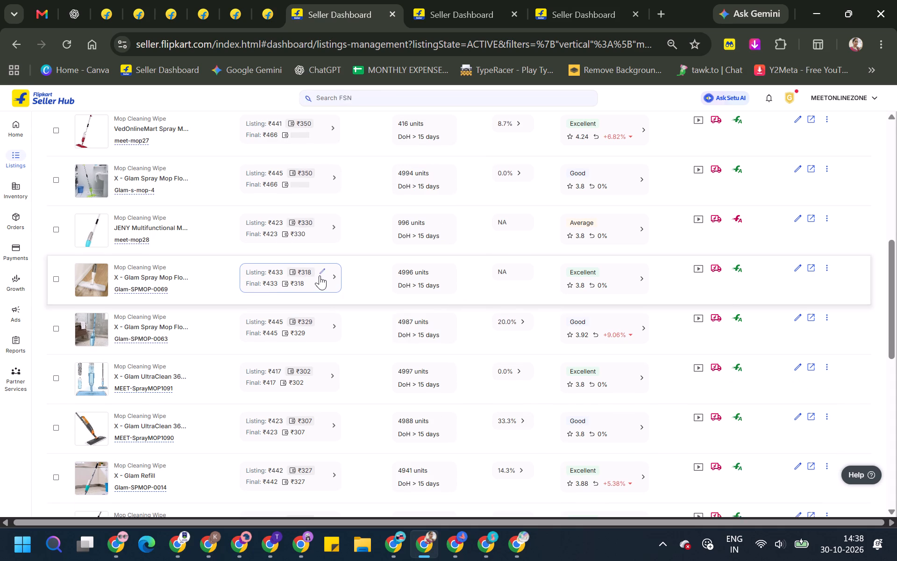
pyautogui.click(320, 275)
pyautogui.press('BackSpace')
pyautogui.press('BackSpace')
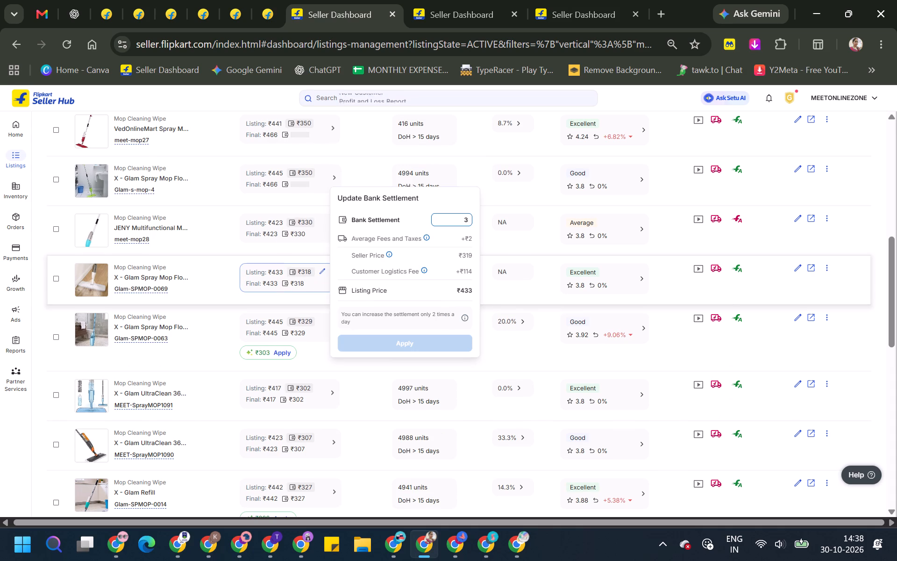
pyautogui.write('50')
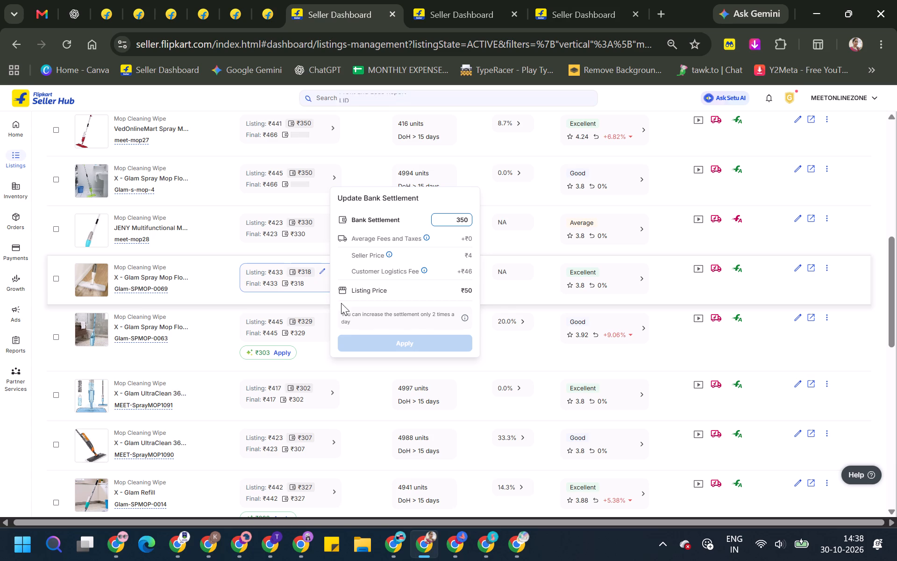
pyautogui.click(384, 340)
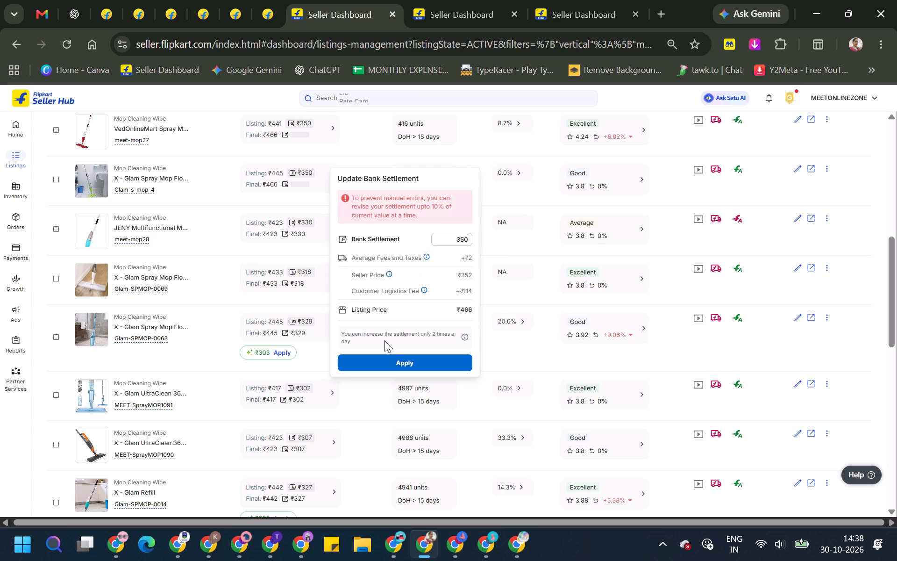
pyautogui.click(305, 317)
# Set the bank settlement of the X - Glam Spray Mop listing Glam-SPMOP-0069 to ₹340.
pyautogui.click(323, 270)
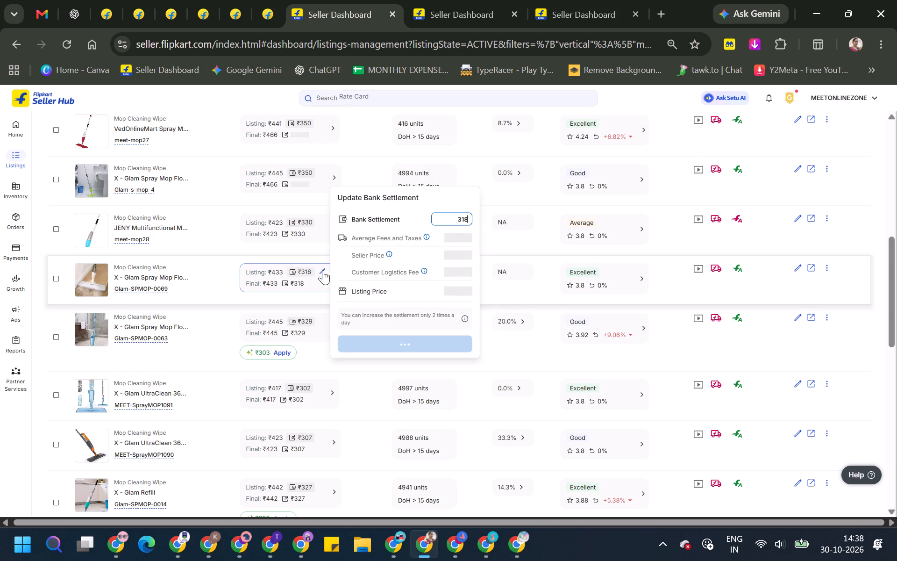
pyautogui.press('BackSpace')
pyautogui.press('BackSpace')
pyautogui.write('40')
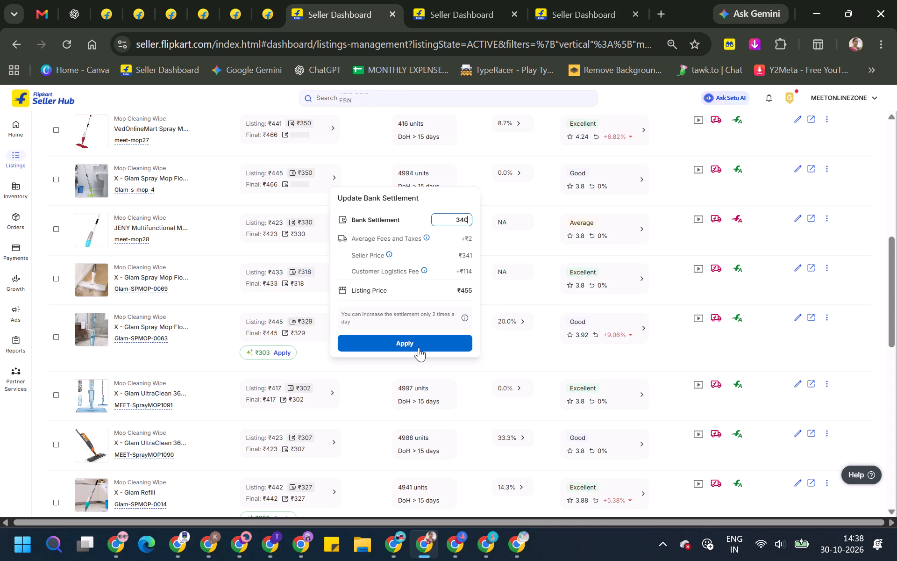
pyautogui.click(419, 347)
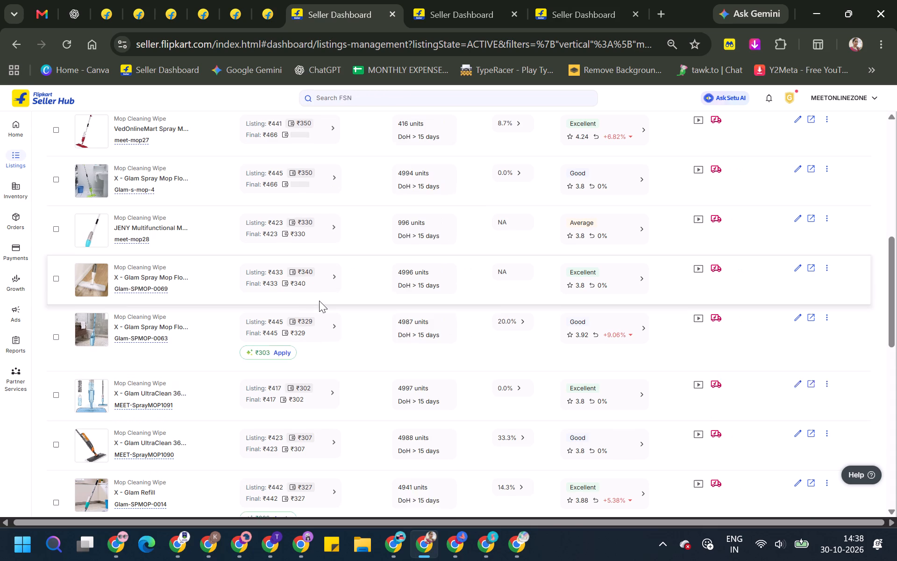
# Set the bank settlement of the X - Glam Spray Mop listing Glam-SPMOP-0063 to ₹350.
pyautogui.click(321, 322)
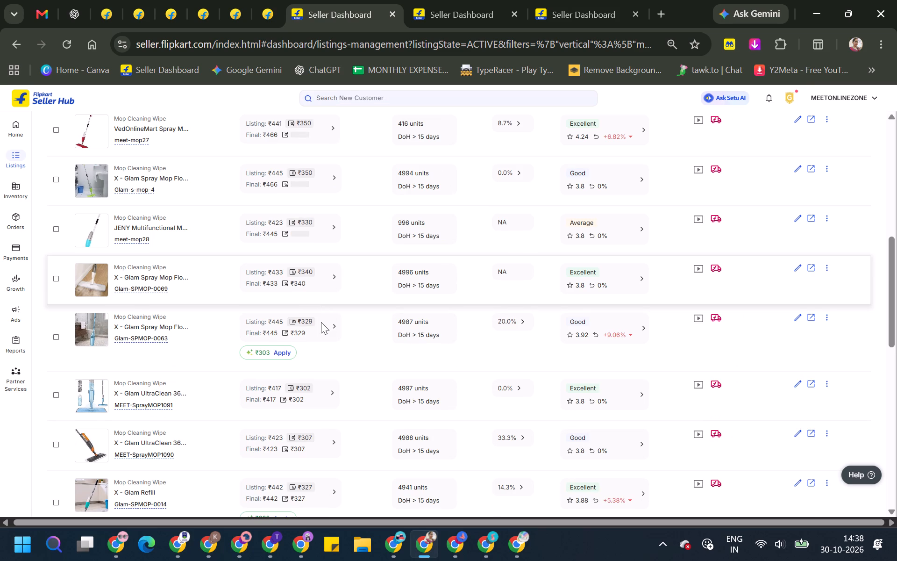
pyautogui.click(321, 322)
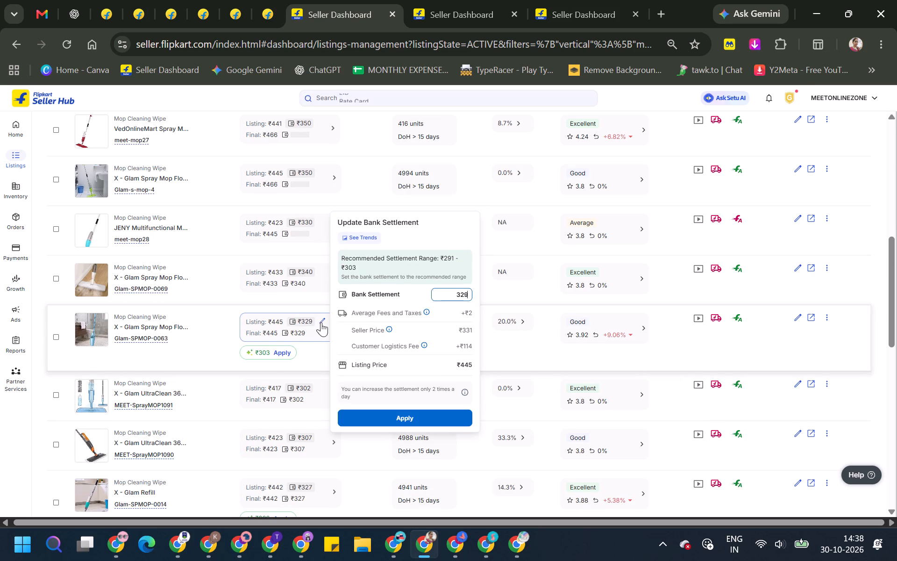
pyautogui.press('BackSpace')
pyautogui.press('BackSpace')
pyautogui.write('50')
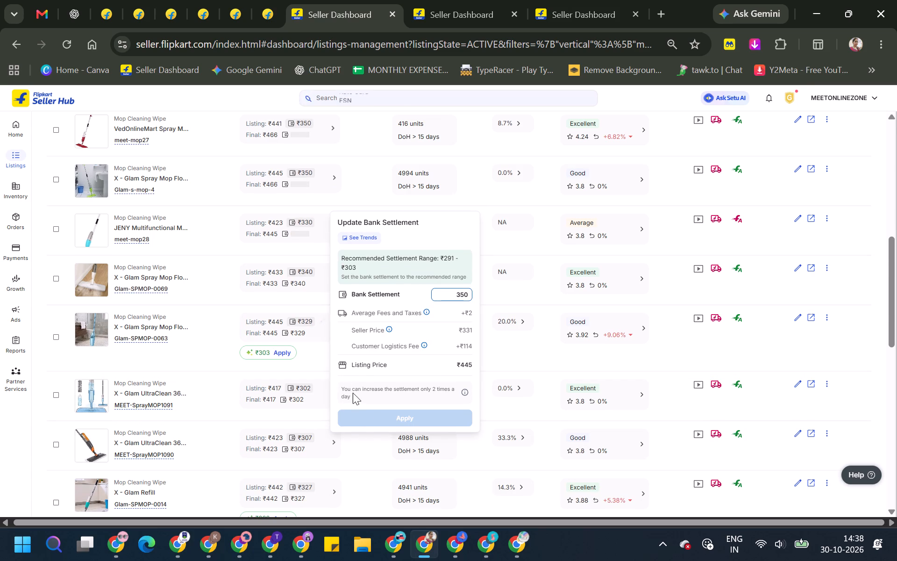
pyautogui.click(381, 416)
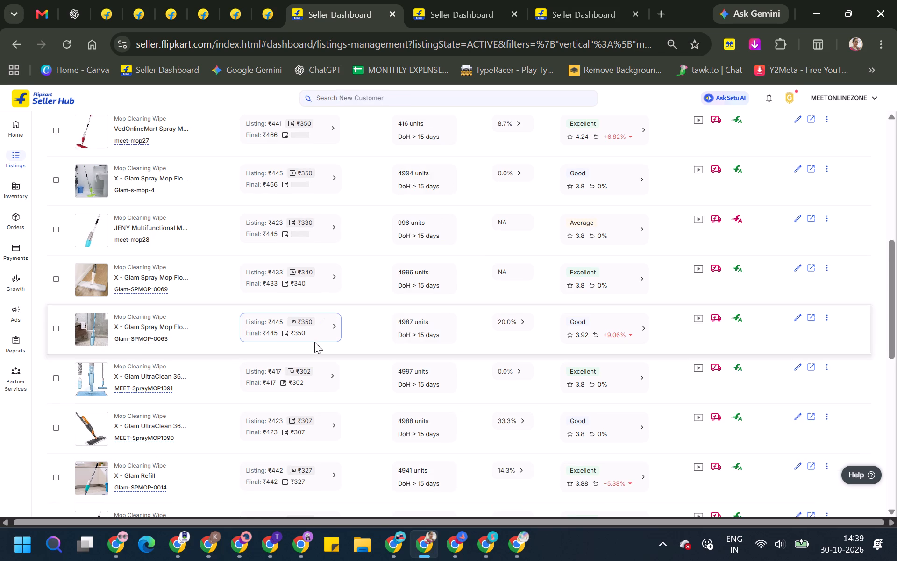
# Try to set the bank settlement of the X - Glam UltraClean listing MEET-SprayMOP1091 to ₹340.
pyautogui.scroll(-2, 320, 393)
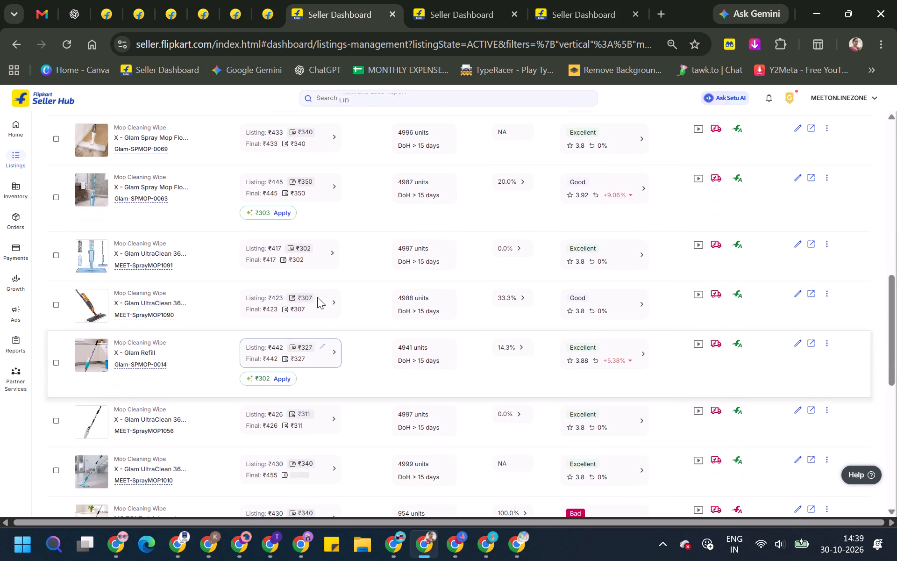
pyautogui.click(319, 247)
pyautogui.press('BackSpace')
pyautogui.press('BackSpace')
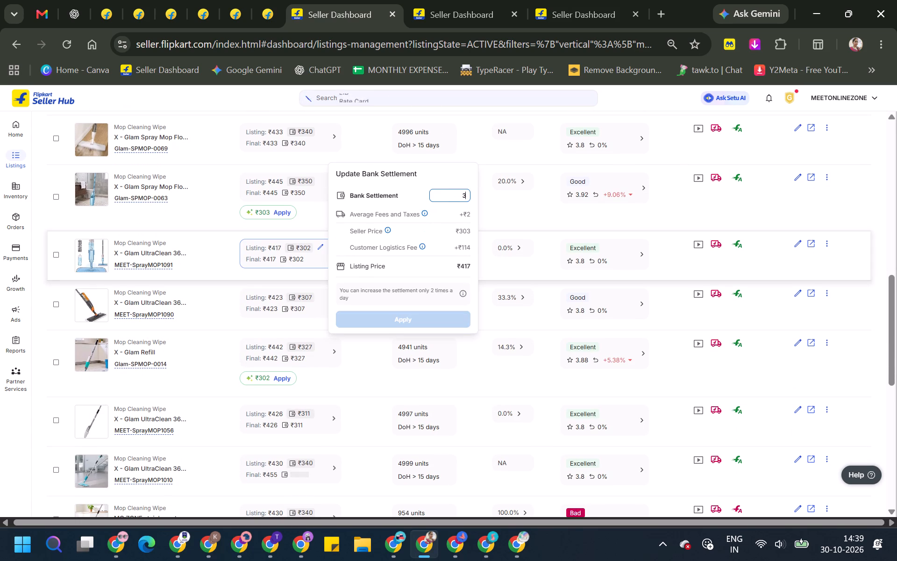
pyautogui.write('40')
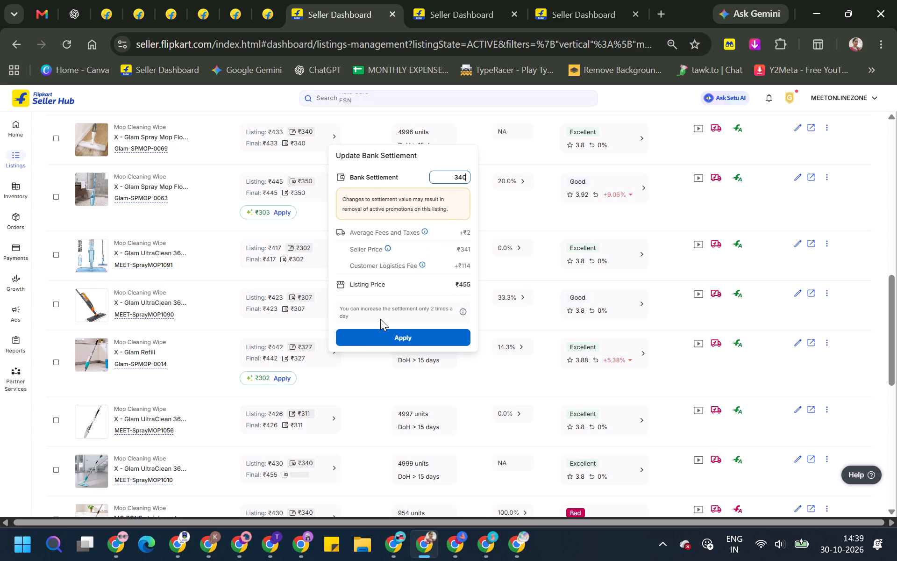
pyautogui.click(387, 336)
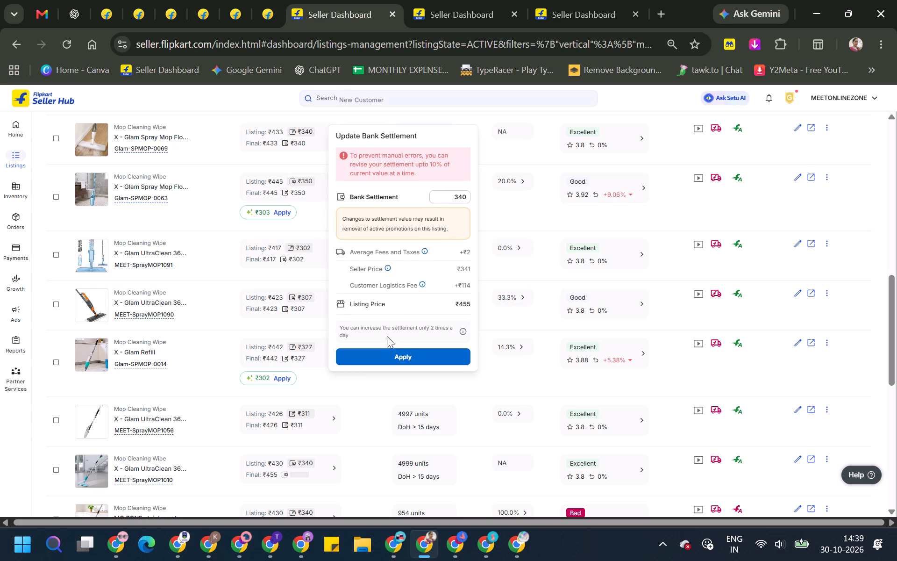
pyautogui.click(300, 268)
# Set the bank settlement of the X - Glam UltraClean listing MEET-SprayMOP1090 to ₹330.
pyautogui.click(320, 300)
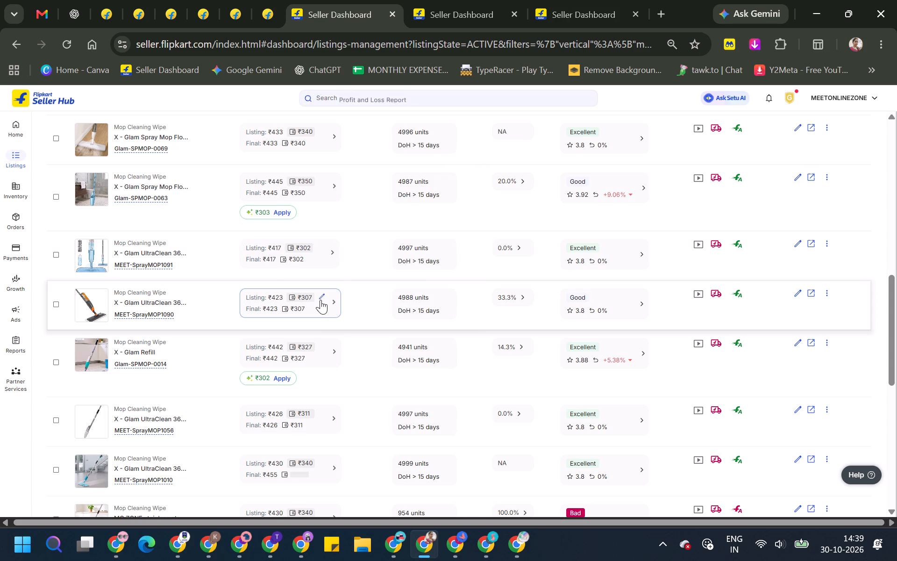
pyautogui.press('BackSpace')
pyautogui.press('BackSpace')
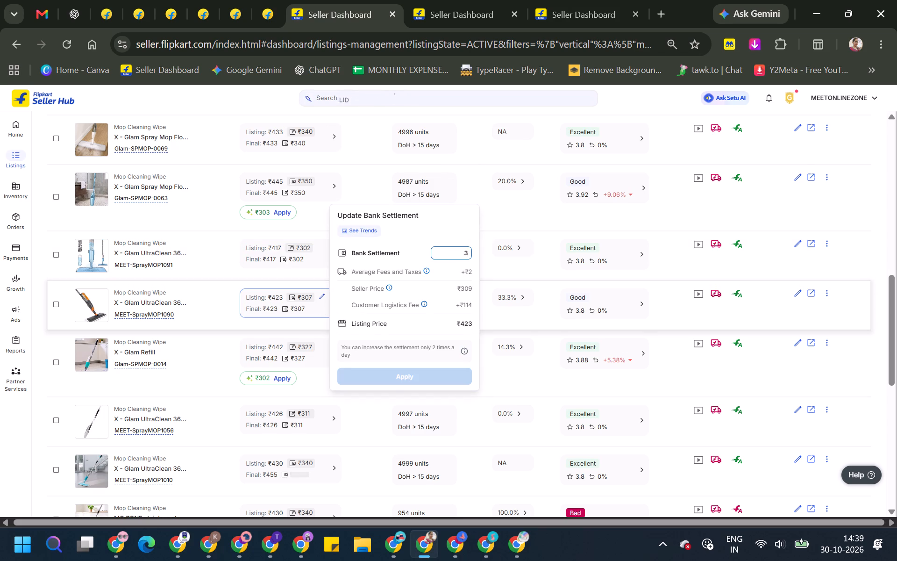
pyautogui.write('40')
pyautogui.press('BackSpace')
pyautogui.press('BackSpace')
pyautogui.write('30')
pyautogui.click(394, 370)
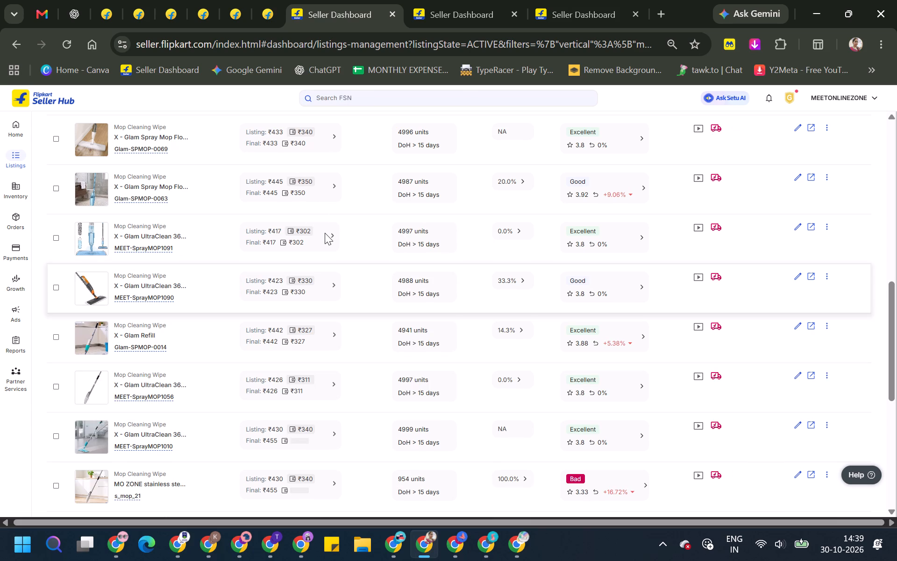
# Set the bank settlement of the X - Glam UltraClean listing MEET-SprayMOP1091 to ₹330.
pyautogui.click(319, 231)
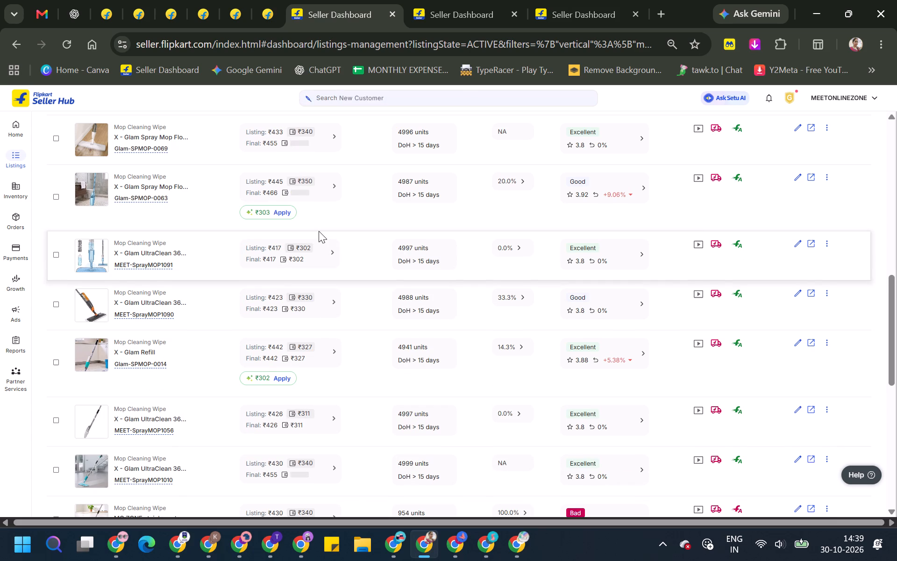
pyautogui.click(319, 250)
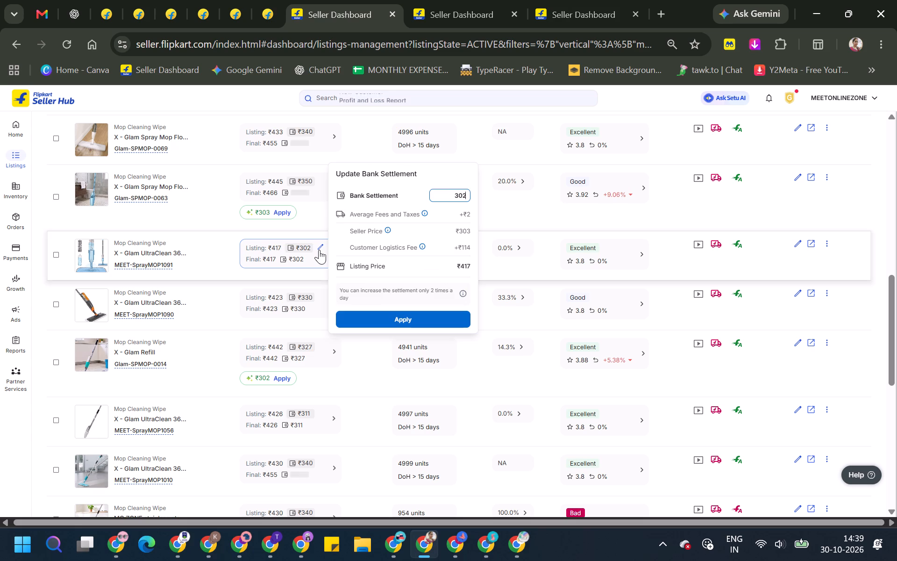
pyautogui.press('BackSpace')
pyautogui.press('BackSpace')
pyautogui.write('30')
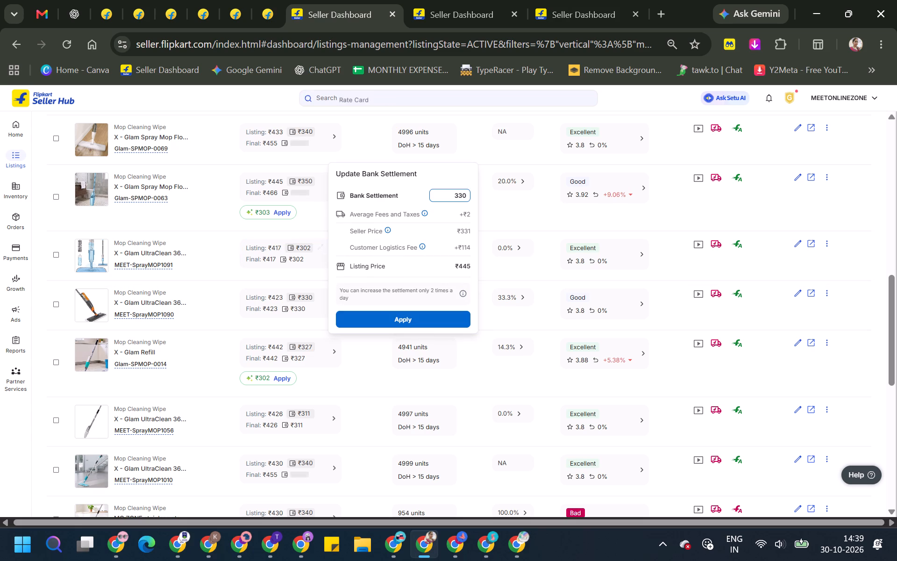
pyautogui.click(372, 319)
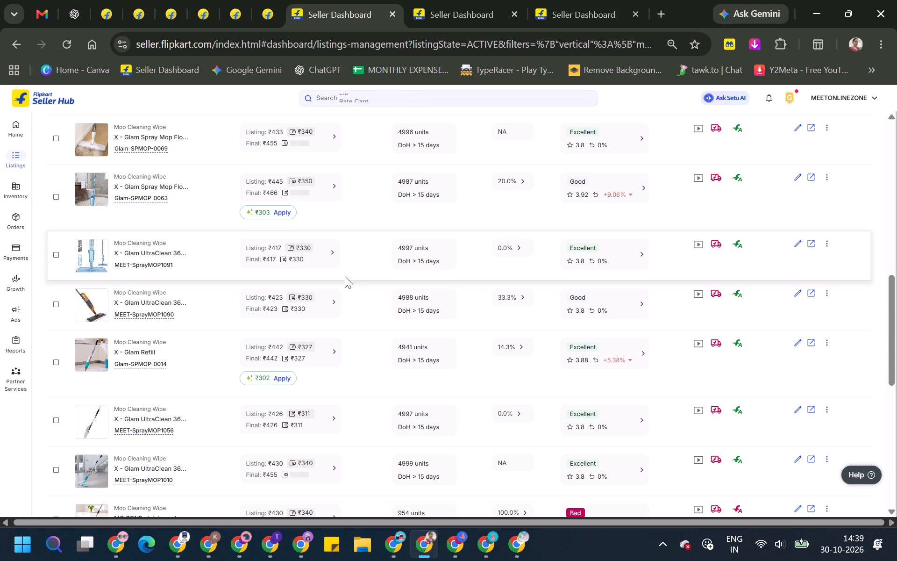
# Set the bank settlement of the X - Glam Refill listing Glam-SPMOP-0014 to ₹350.
pyautogui.scroll(-1, 335, 284)
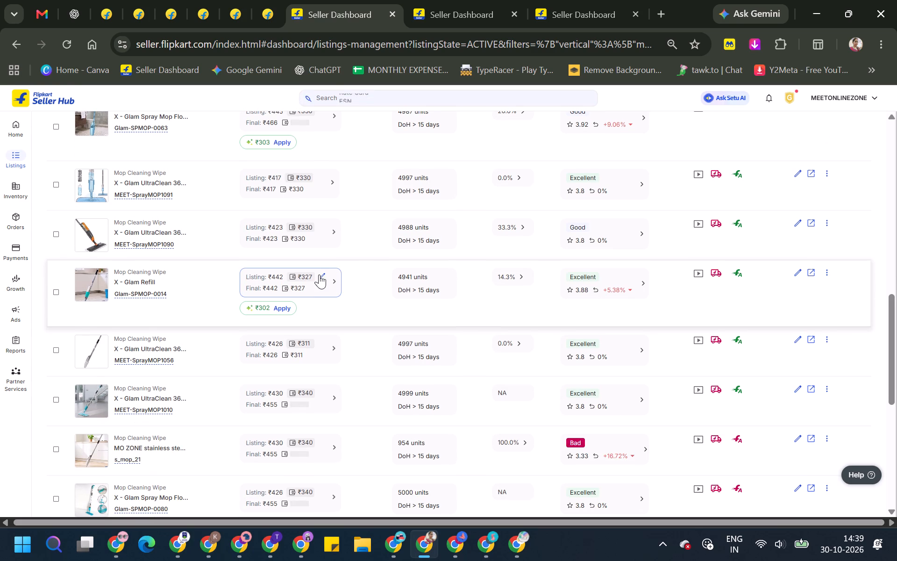
pyautogui.click(319, 274)
pyautogui.press('BackSpace')
pyautogui.press('BackSpace')
pyautogui.write('50')
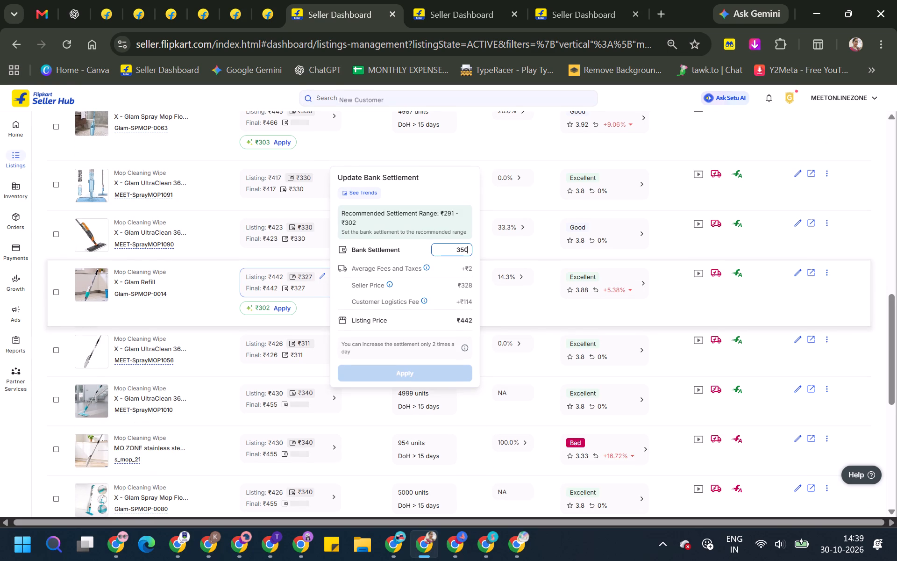
pyautogui.click(401, 375)
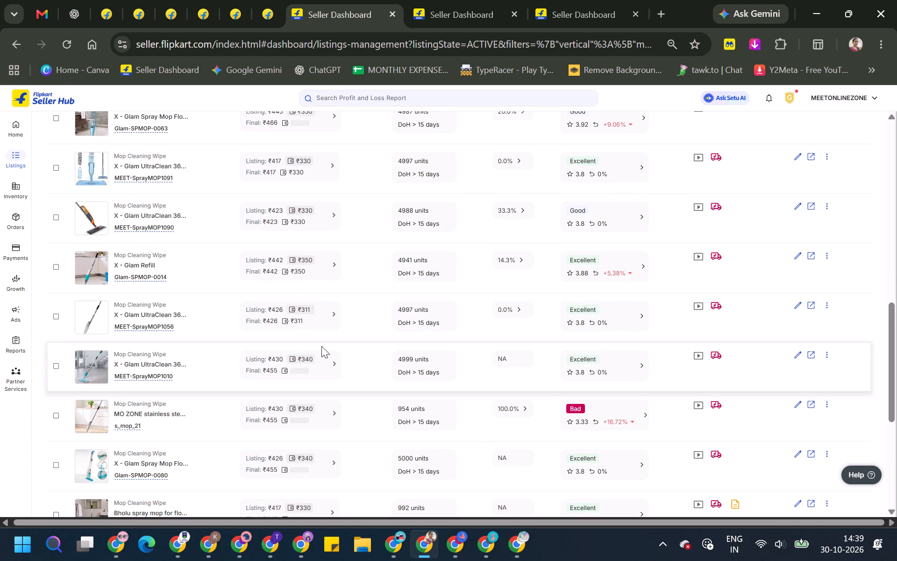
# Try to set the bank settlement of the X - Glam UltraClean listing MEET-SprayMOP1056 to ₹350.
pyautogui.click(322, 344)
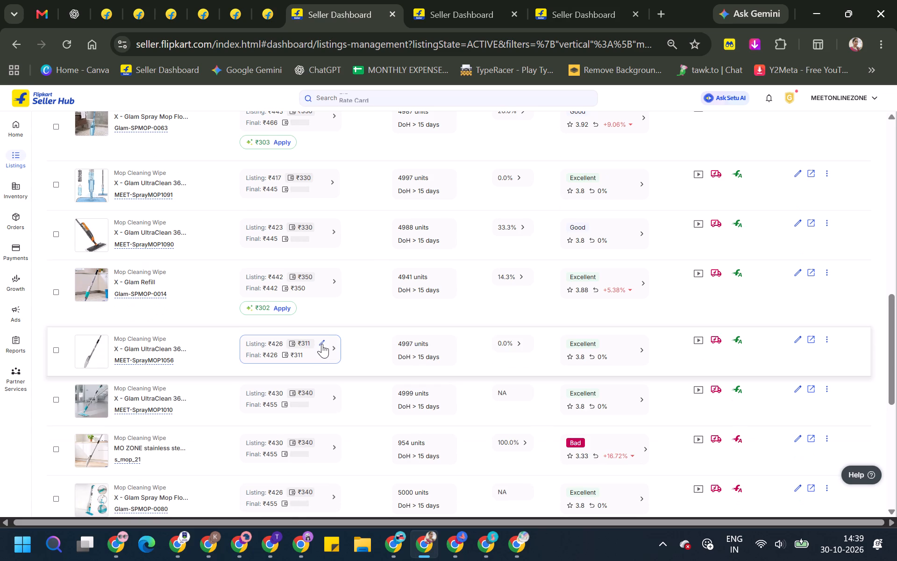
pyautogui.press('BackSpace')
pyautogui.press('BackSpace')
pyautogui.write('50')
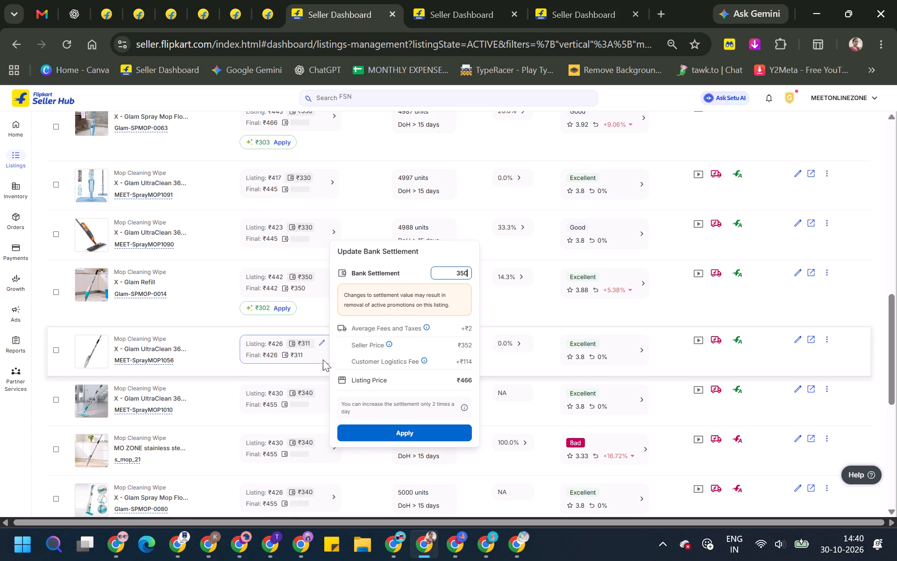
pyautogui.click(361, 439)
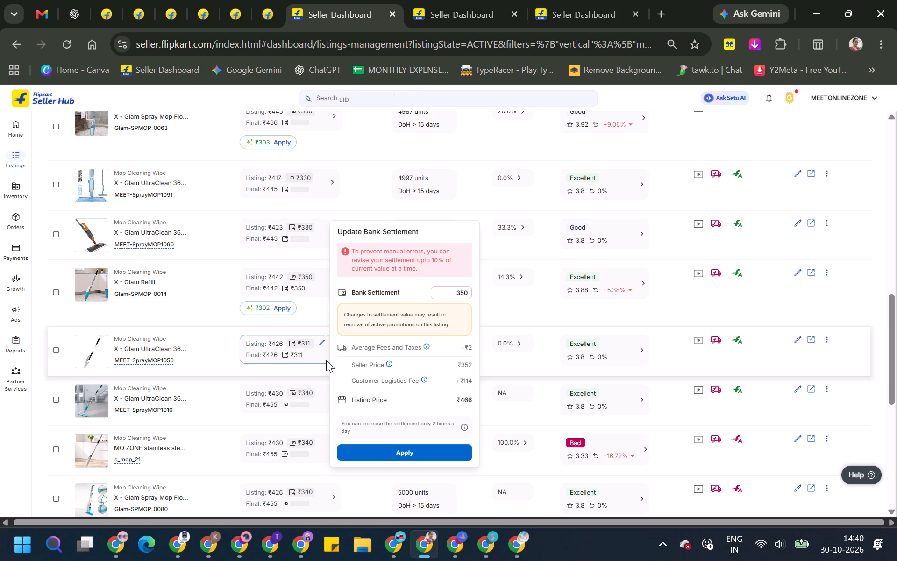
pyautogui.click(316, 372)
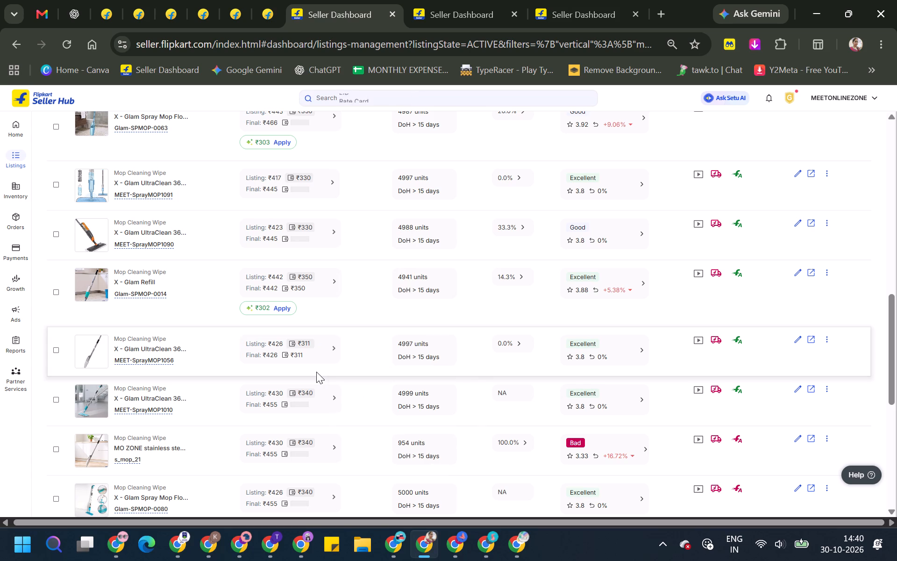
# Set the bank settlement of the X - Glam UltraClean listing MEET-SprayMOP1056 to ₹340.
pyautogui.click(320, 348)
pyautogui.click(316, 345)
pyautogui.click(324, 348)
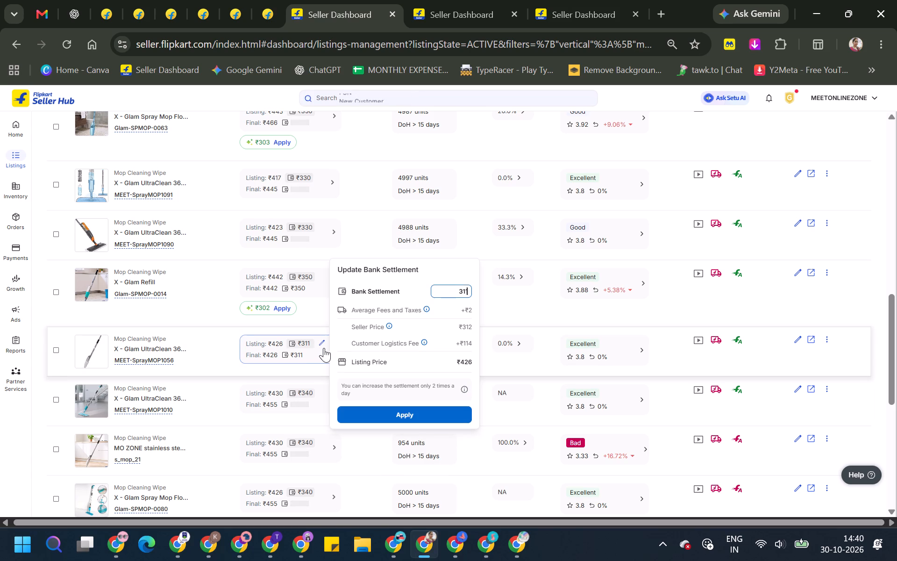
pyautogui.press('BackSpace')
pyautogui.press('BackSpace')
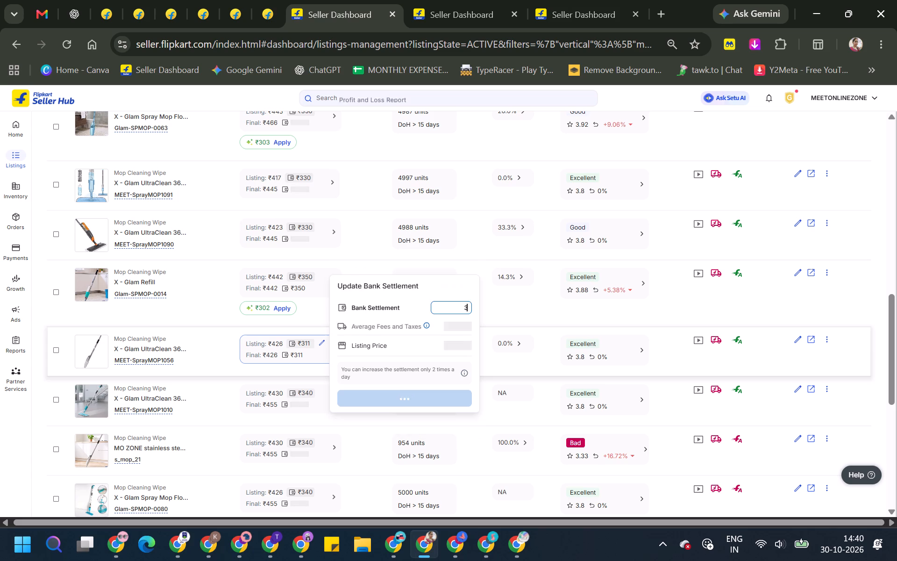
pyautogui.write('40')
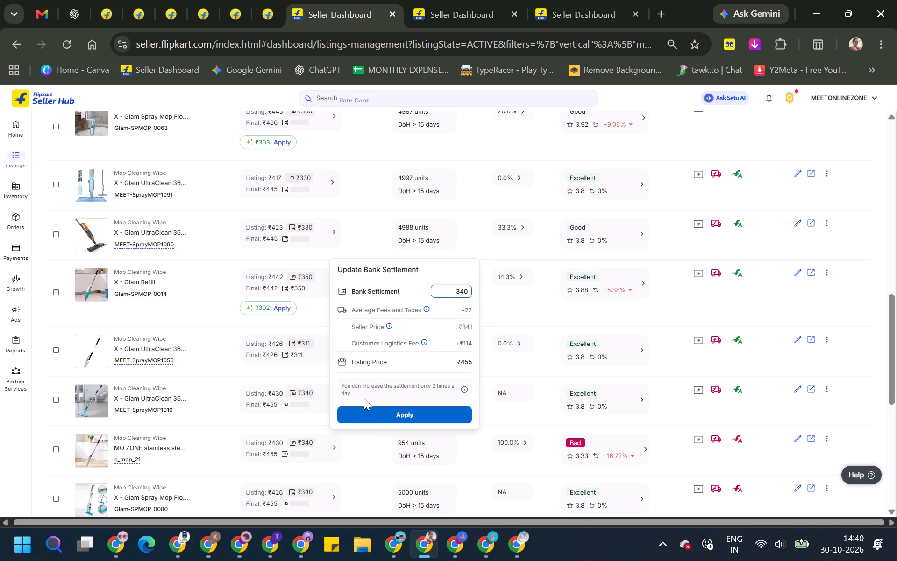
pyautogui.click(377, 407)
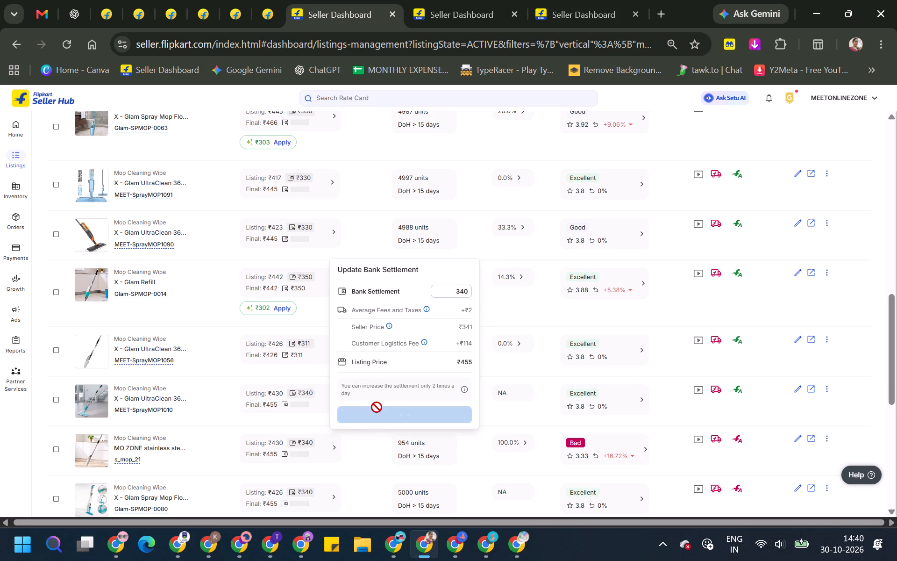
# Set the bank settlement of the X - Glam Spray Mop listing Glam-sankalp-MOP-1 to ₹350.
pyautogui.scroll(-3, 376, 330)
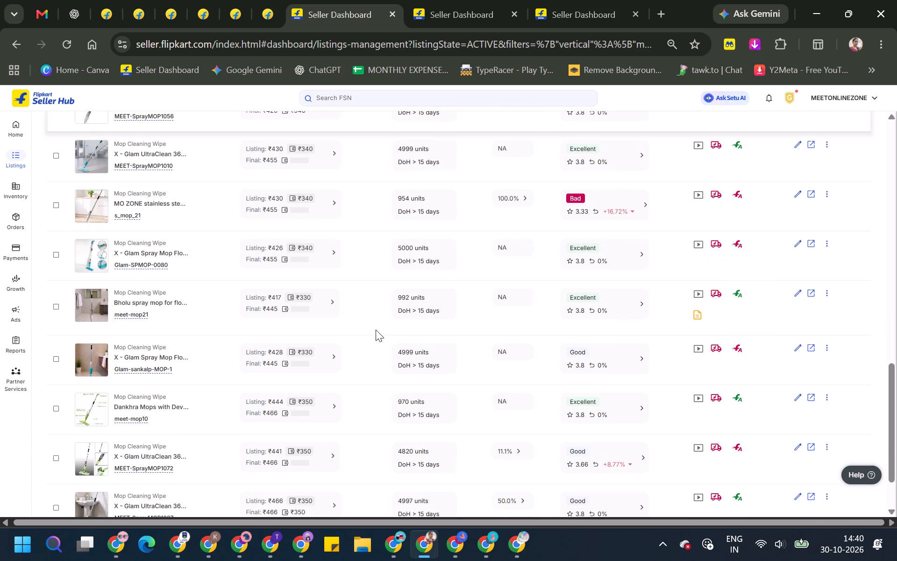
pyautogui.scroll(-5, 376, 330)
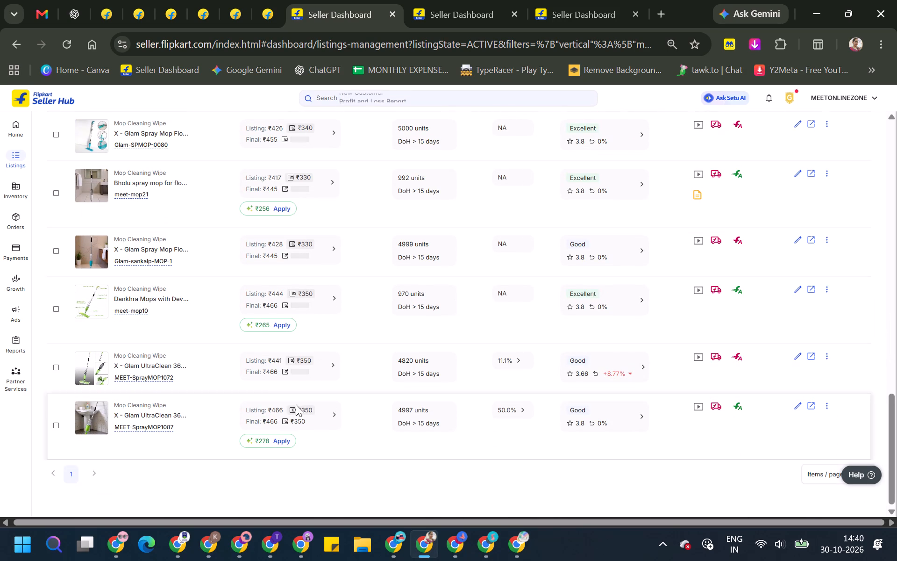
pyautogui.click(321, 245)
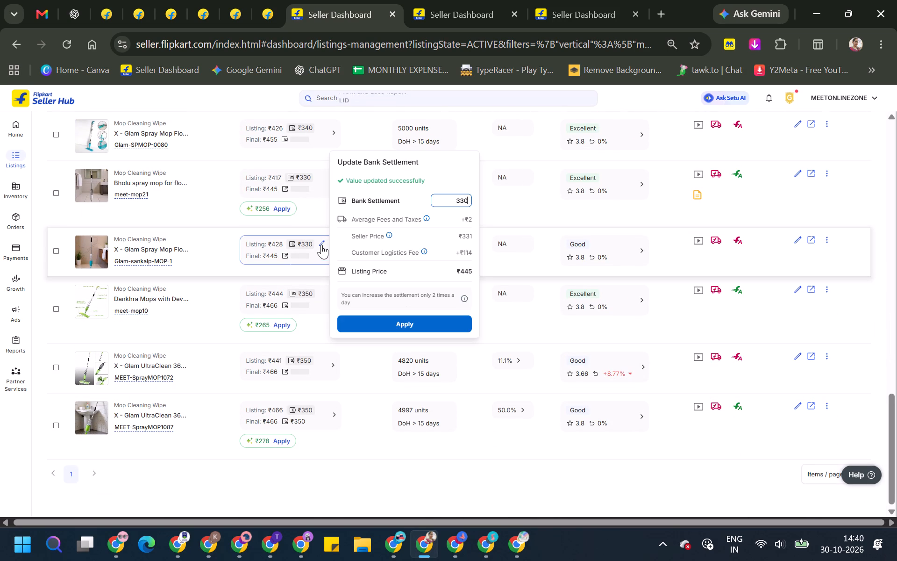
pyautogui.press('BackSpace')
pyautogui.press('BackSpace')
pyautogui.write('50')
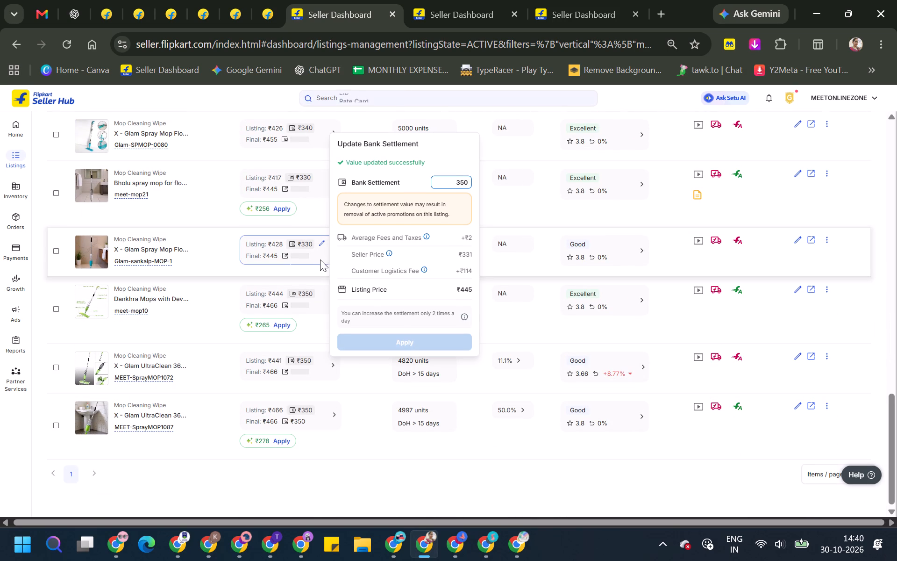
pyautogui.click(393, 343)
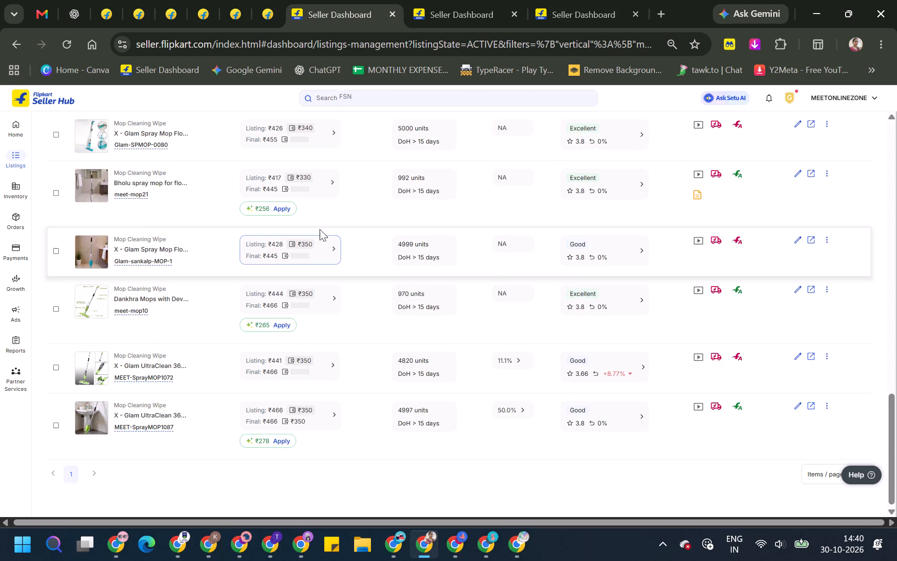
pyautogui.click(323, 240)
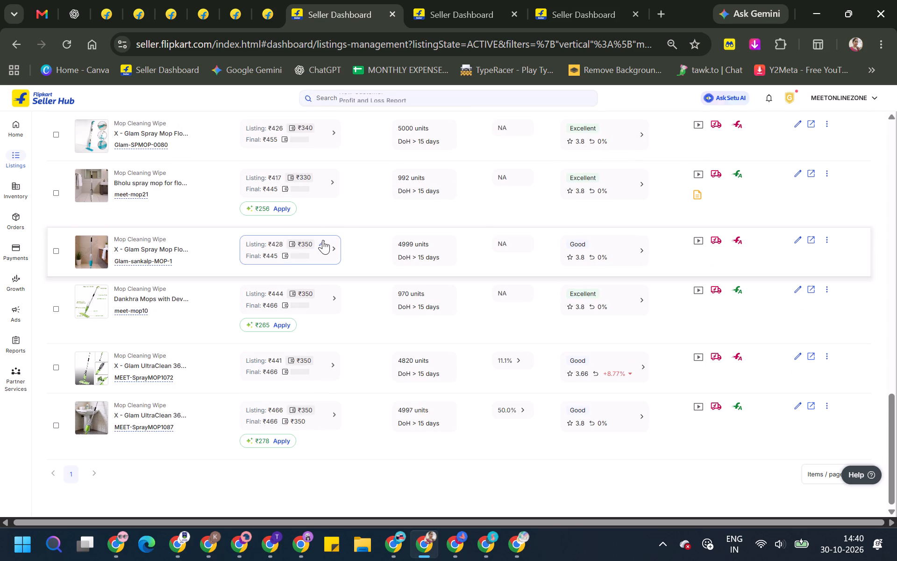
# Set the bank settlement of the Bholu spray mop listing meet-mop21 to ₹350.
pyautogui.click(320, 184)
pyautogui.click(317, 180)
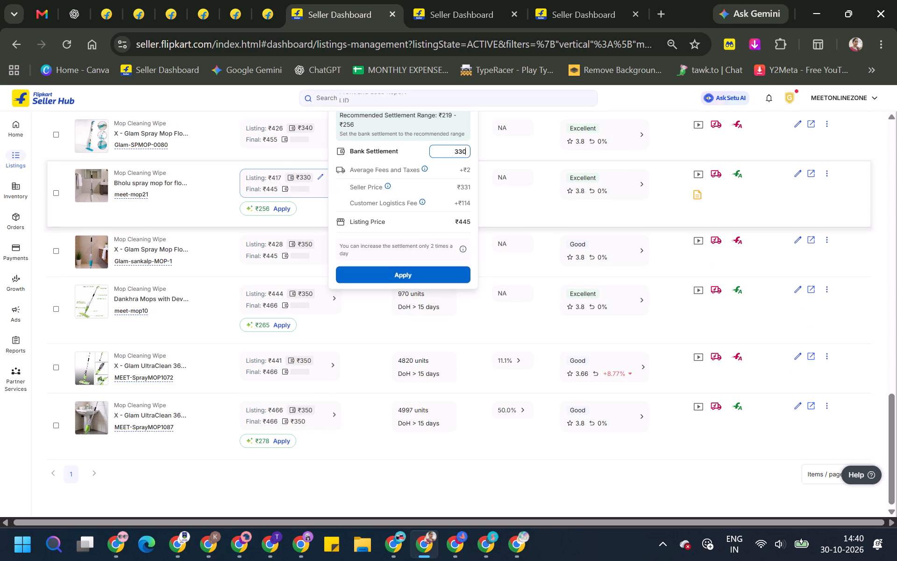
pyautogui.press('BackSpace')
pyautogui.press('BackSpace')
pyautogui.write('50')
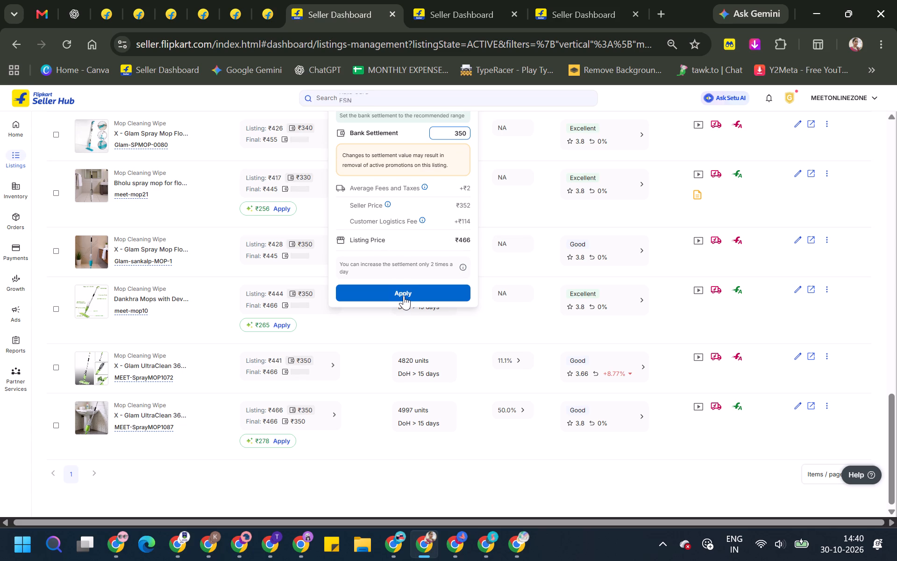
pyautogui.click(404, 295)
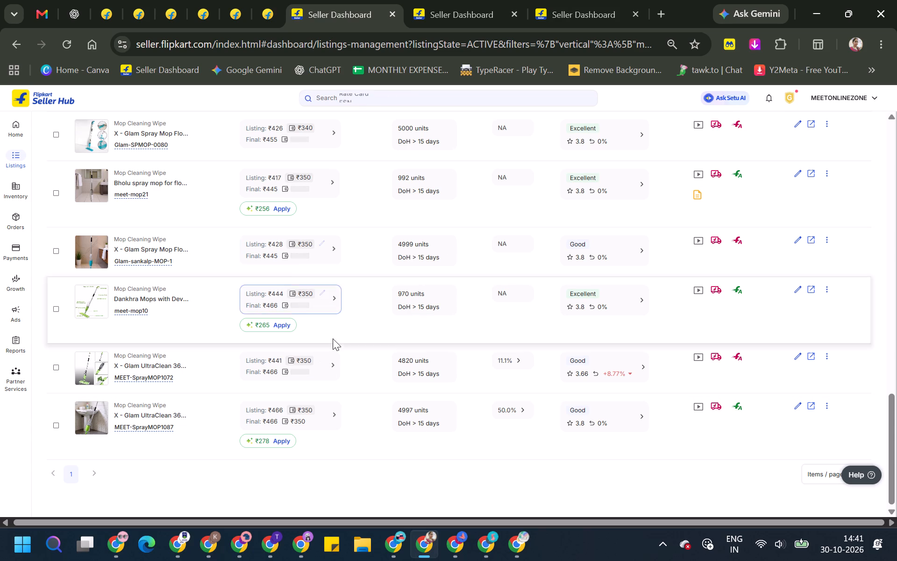
# Set the bank settlement of the X - Glam Spray Mop listing Glam-SPMOP-0080 to ₹350.
pyautogui.scroll(1, 331, 193)
pyautogui.click(322, 198)
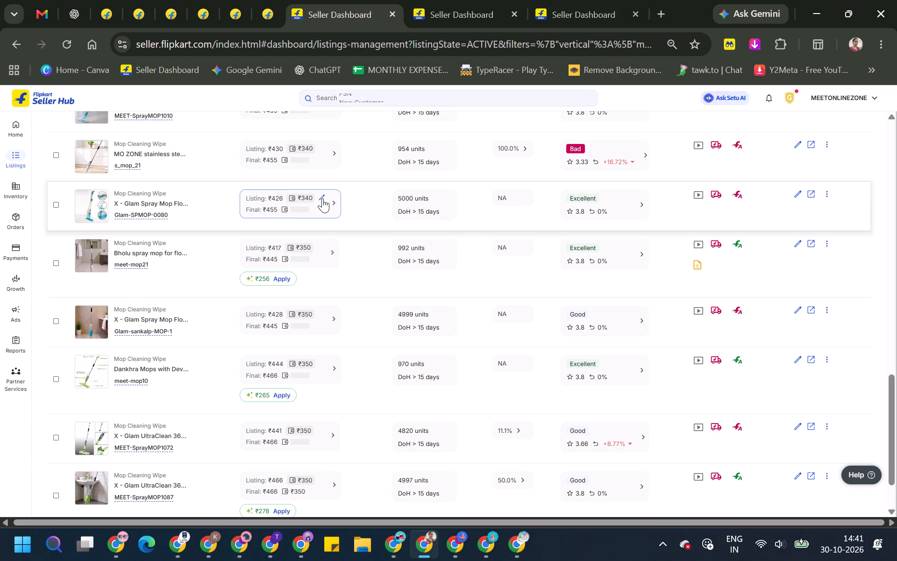
pyautogui.press('BackSpace')
pyautogui.press('BackSpace')
pyautogui.write('50')
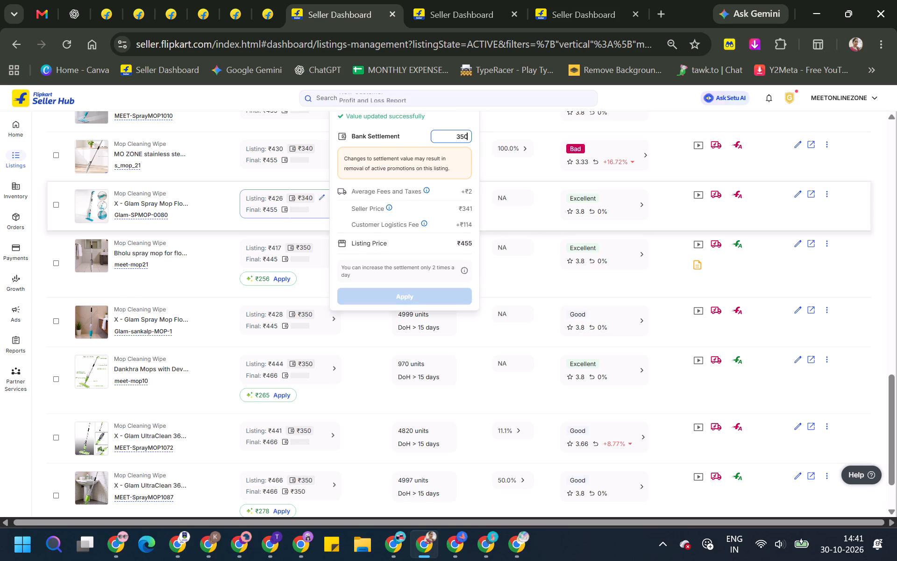
pyautogui.click(380, 291)
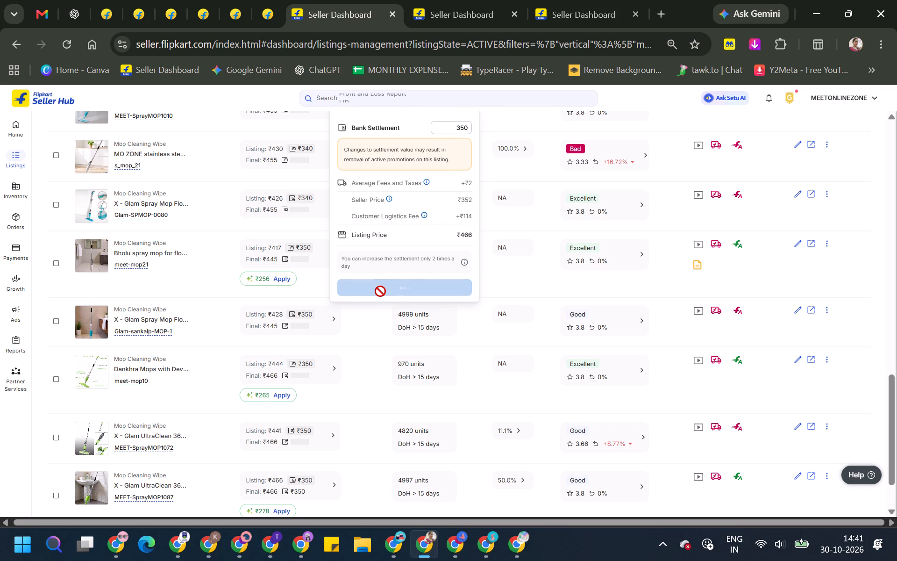
# Set the bank settlement of the MO ZONE stainless steel mop listing s_mop_21 to ₹350.
pyautogui.scroll(1, 328, 270)
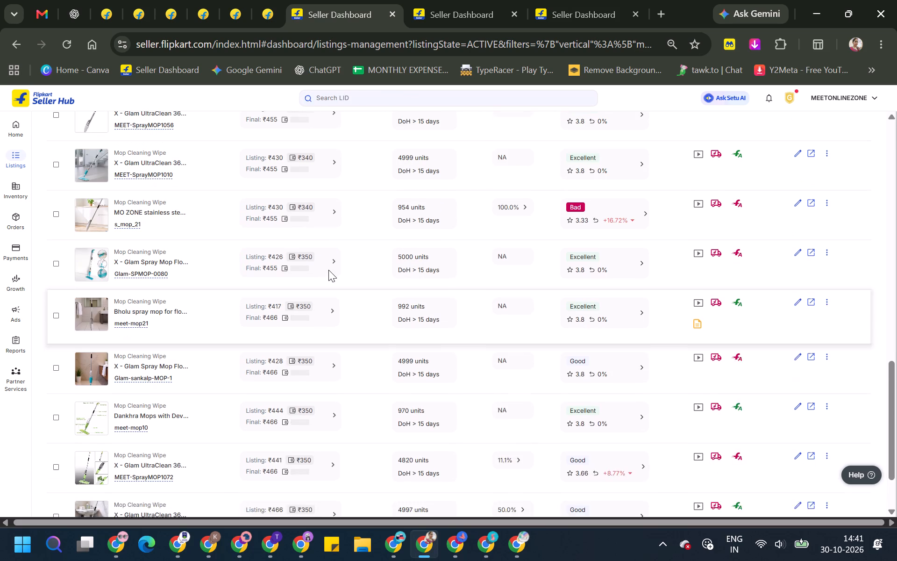
pyautogui.click(326, 217)
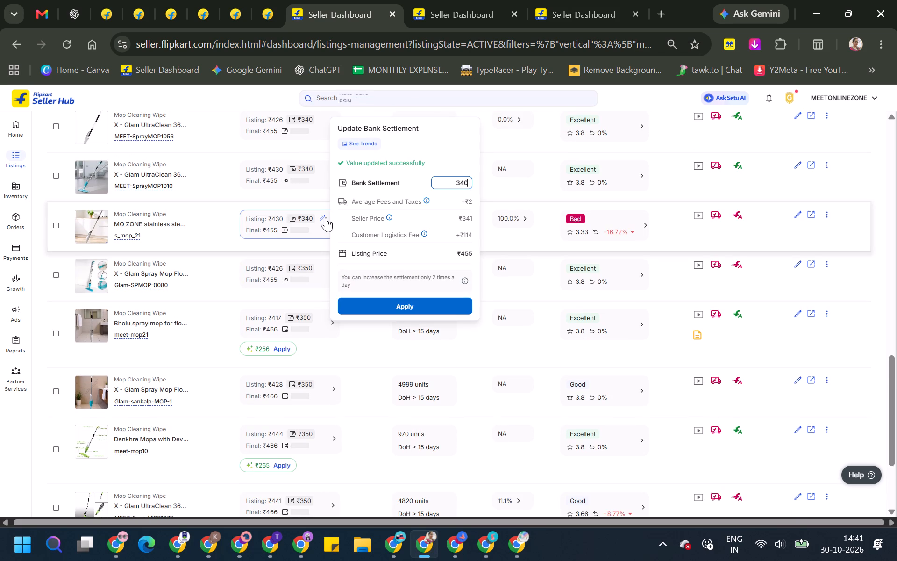
pyautogui.press('BackSpace')
pyautogui.press('BackSpace')
pyautogui.press('0')
pyautogui.press('BackSpace')
pyautogui.write('50')
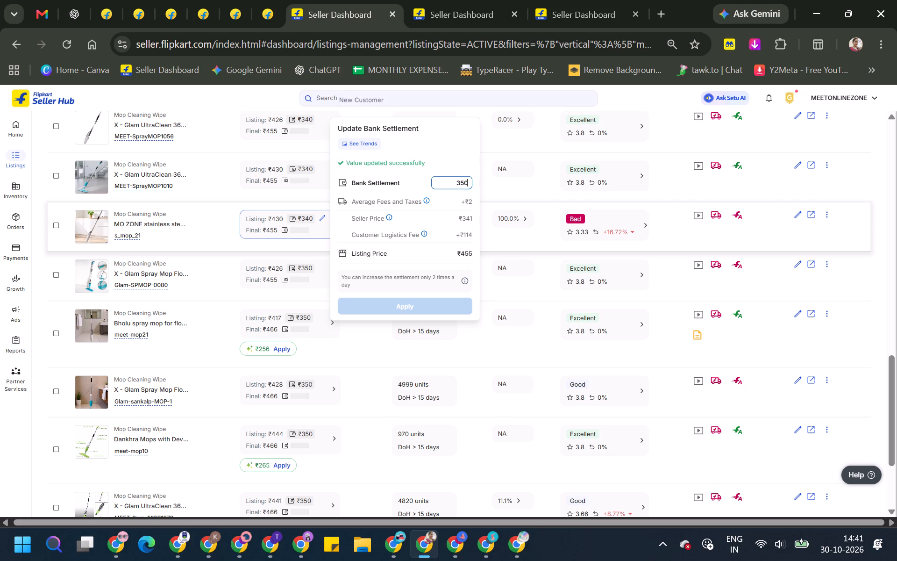
pyautogui.click(390, 302)
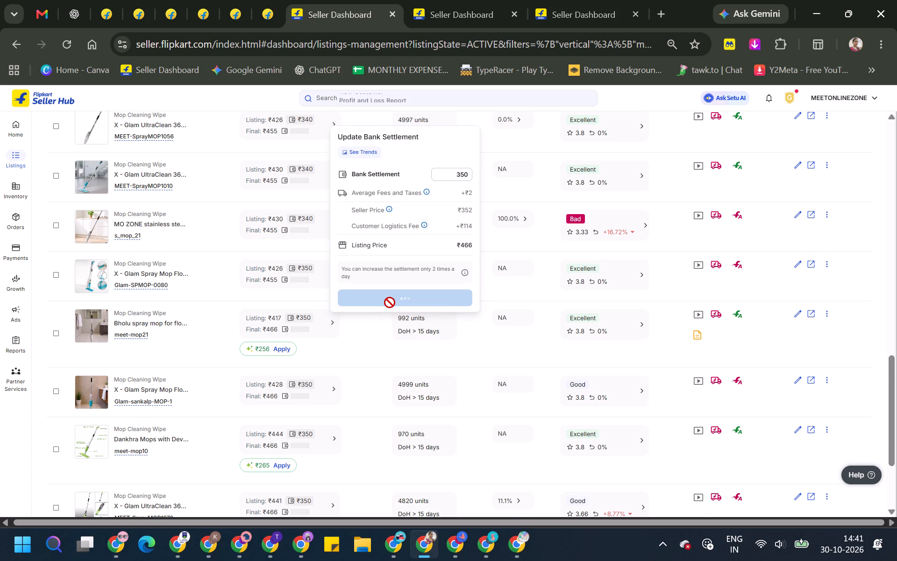
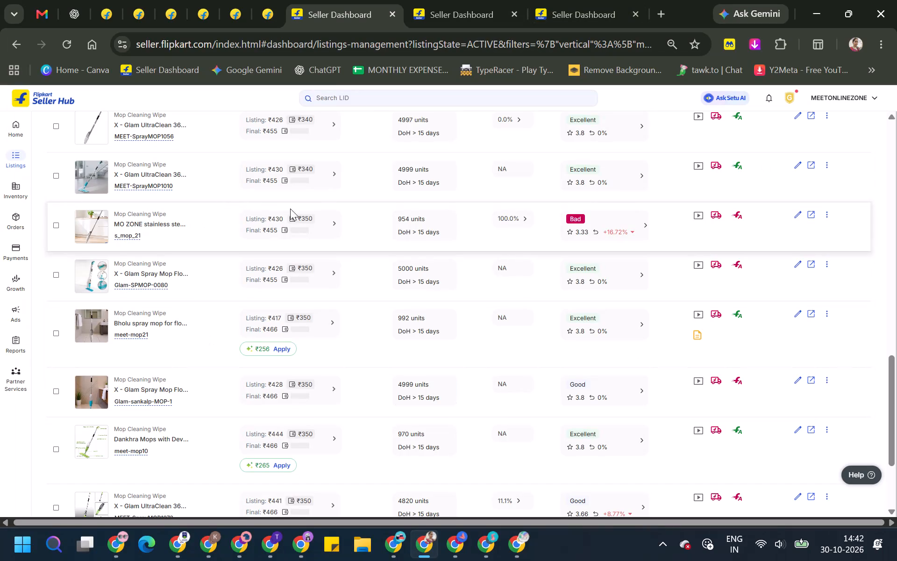
# Set the bank settlement of the X - Glam UltraClean listing MEET-SprayMOP1010 to ₹350.
pyautogui.scroll(1, 320, 219)
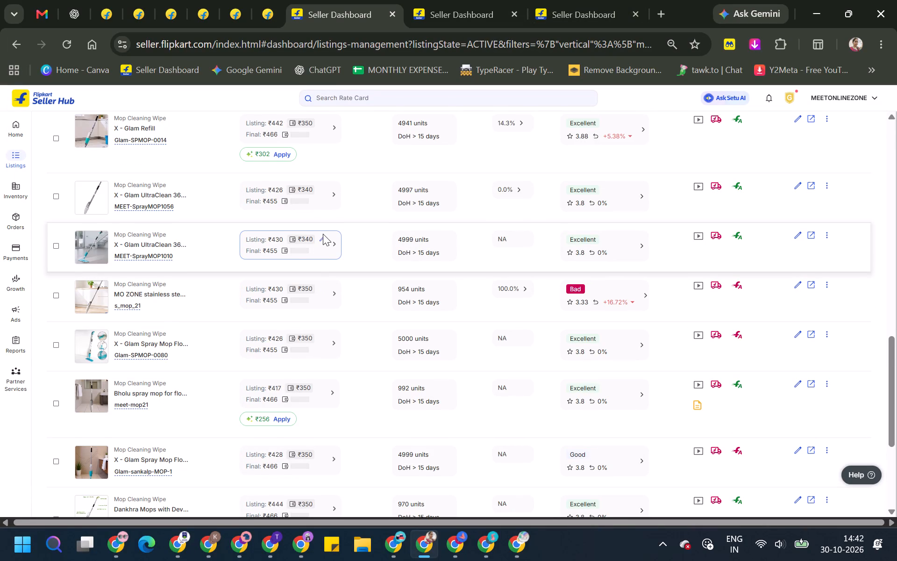
pyautogui.scroll(1, 316, 269)
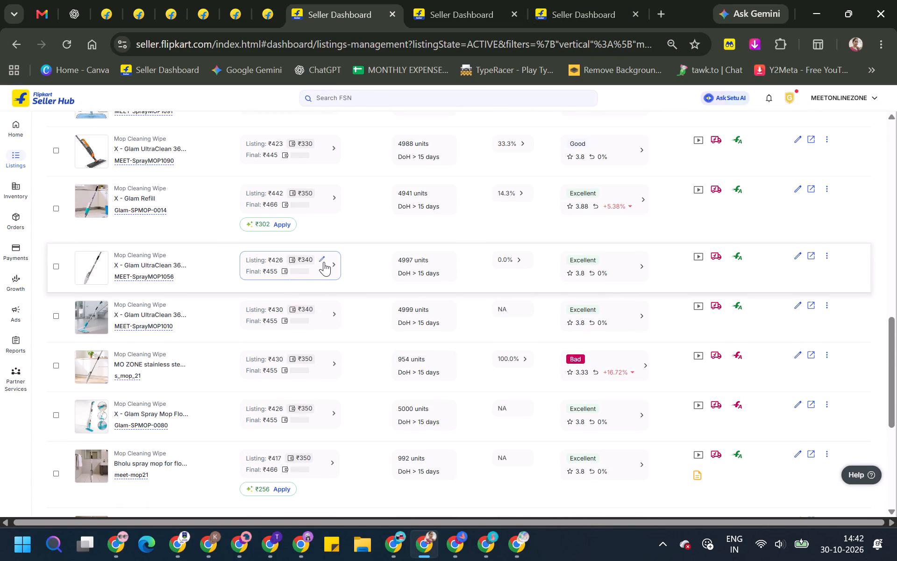
pyautogui.click(322, 307)
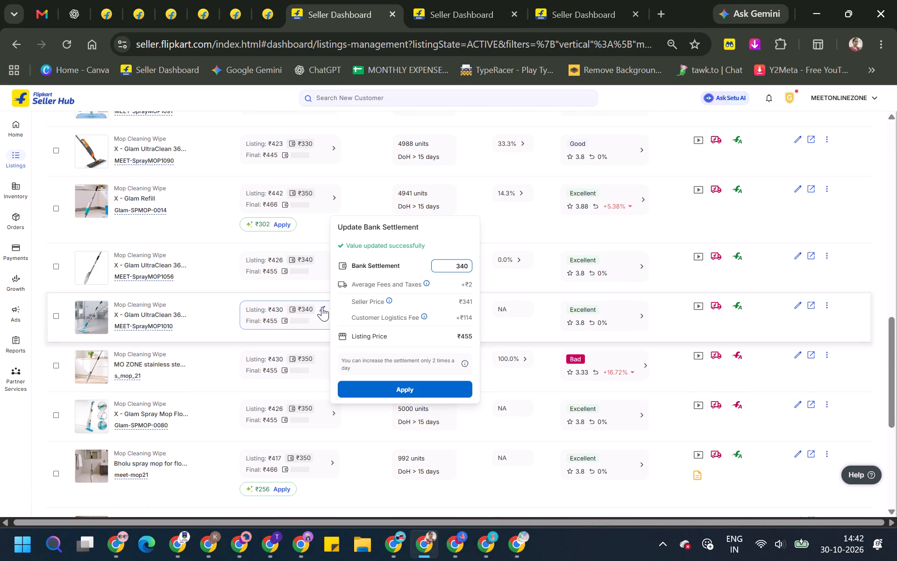
pyautogui.press('BackSpace')
pyautogui.press('BackSpace')
pyautogui.write('50')
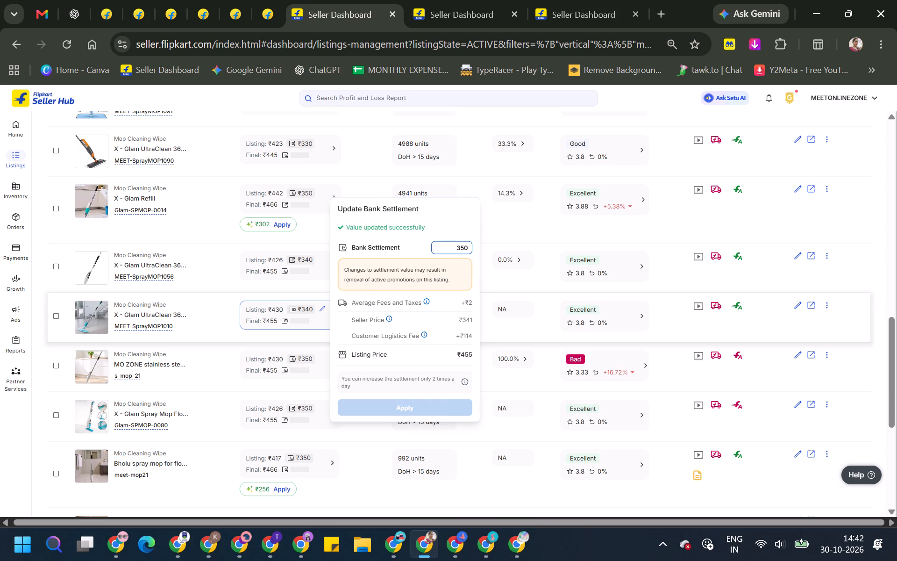
pyautogui.click(402, 413)
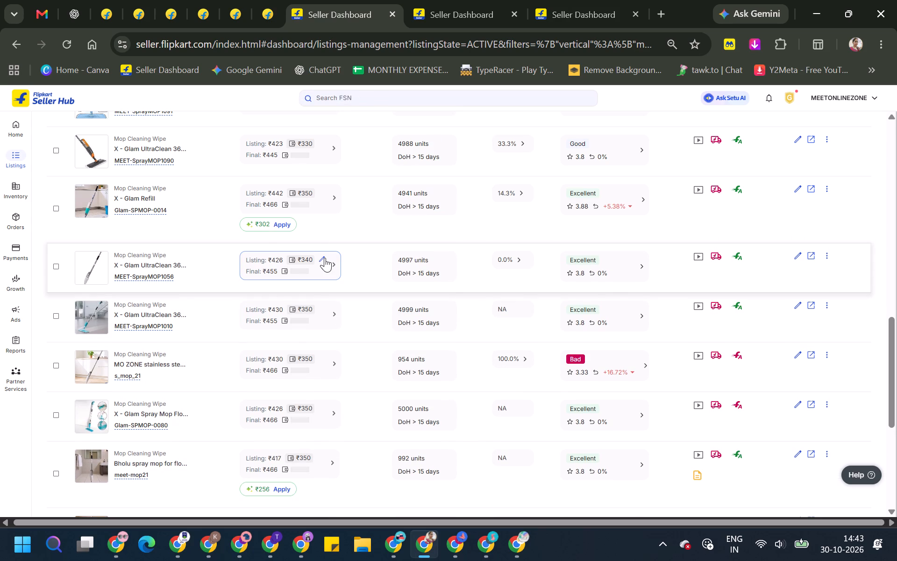
# Set the bank settlement of the X - Glam UltraClean listing MEET-SprayMOP1056 to ₹350.
pyautogui.click(325, 258)
pyautogui.press('BackSpace')
pyautogui.press('BackSpace')
pyautogui.write('50')
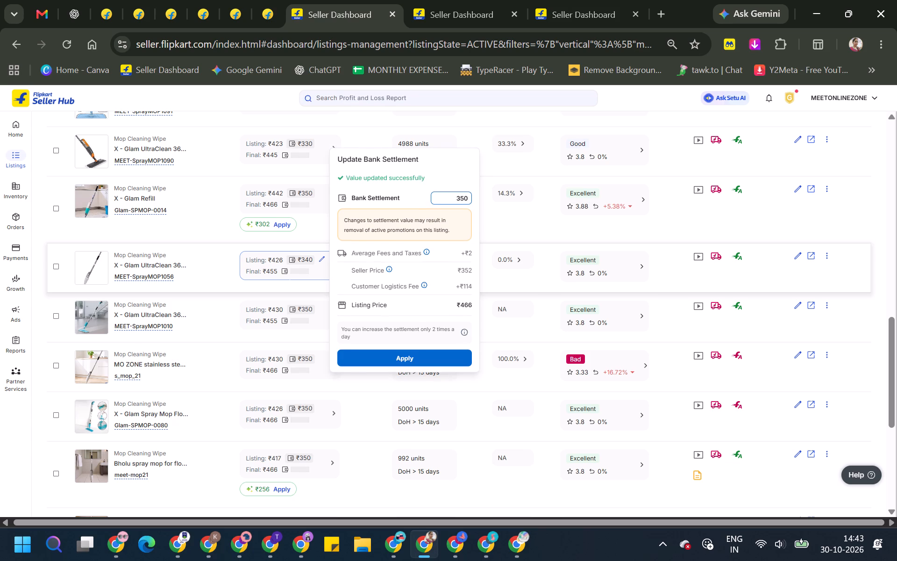
pyautogui.click(358, 354)
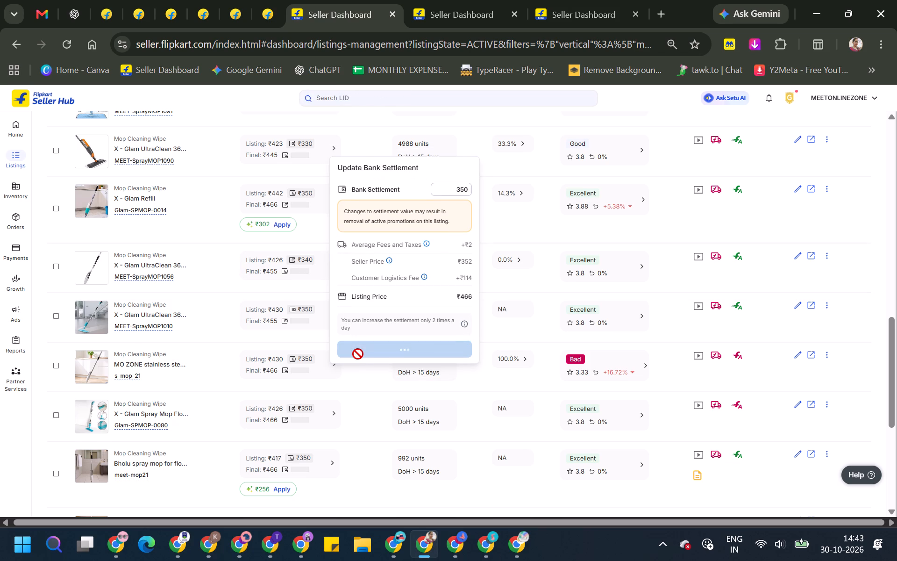
# Set the bank settlement of the X - Glam UltraClean listing MEET-SprayMOP1090 to ₹350.
pyautogui.scroll(1, 320, 196)
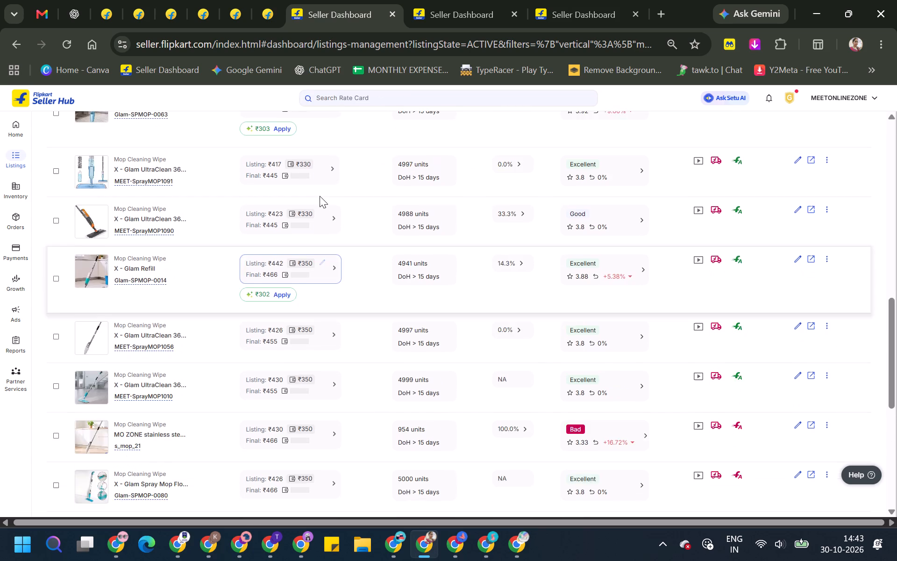
pyautogui.scroll(1, 320, 196)
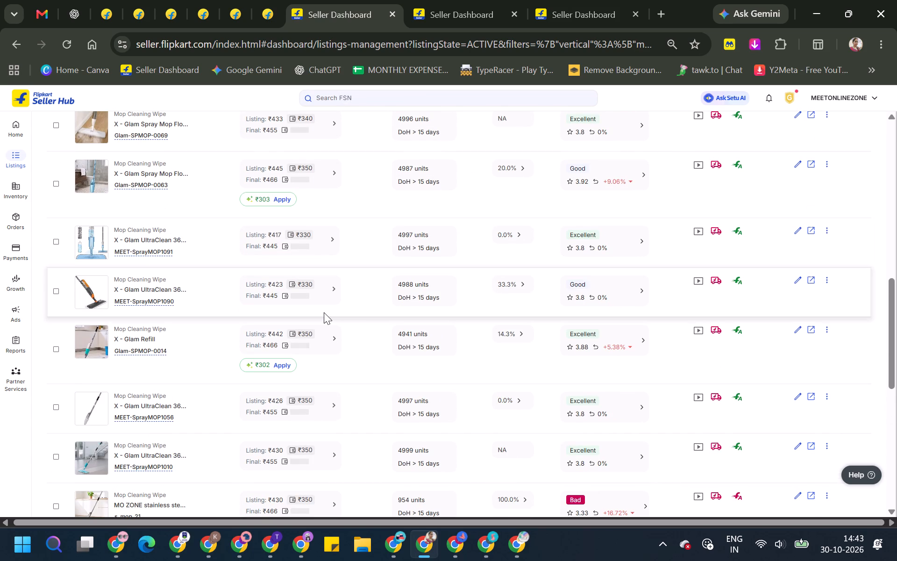
pyautogui.click(324, 284)
pyautogui.press('BackSpace')
pyautogui.press('BackSpace')
pyautogui.write('50')
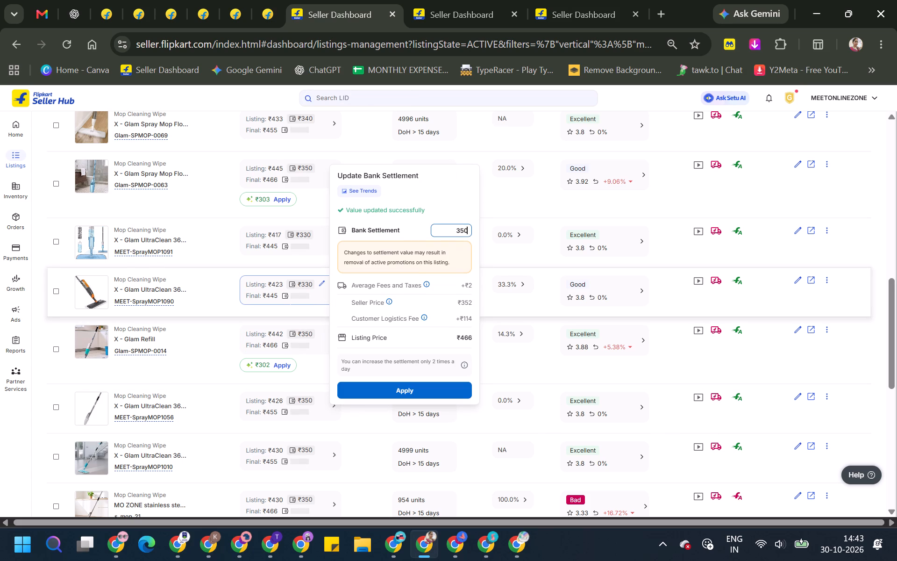
pyautogui.click(373, 388)
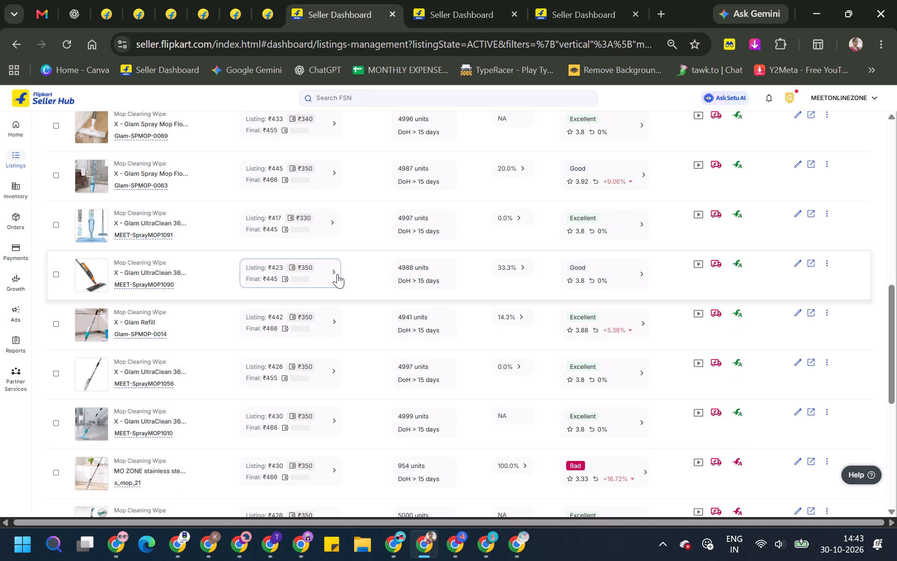
# Set the bank settlement of the X - Glam UltraClean listing MEET-SprayMOP1091 to ₹350.
pyautogui.click(322, 231)
pyautogui.press('BackSpace')
pyautogui.press('BackSpace')
pyautogui.write('50')
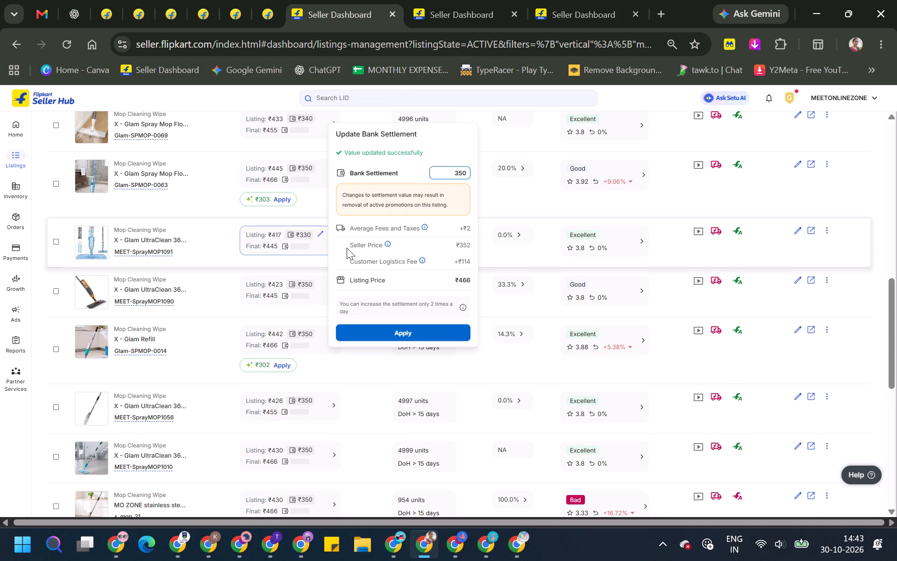
pyautogui.click(425, 328)
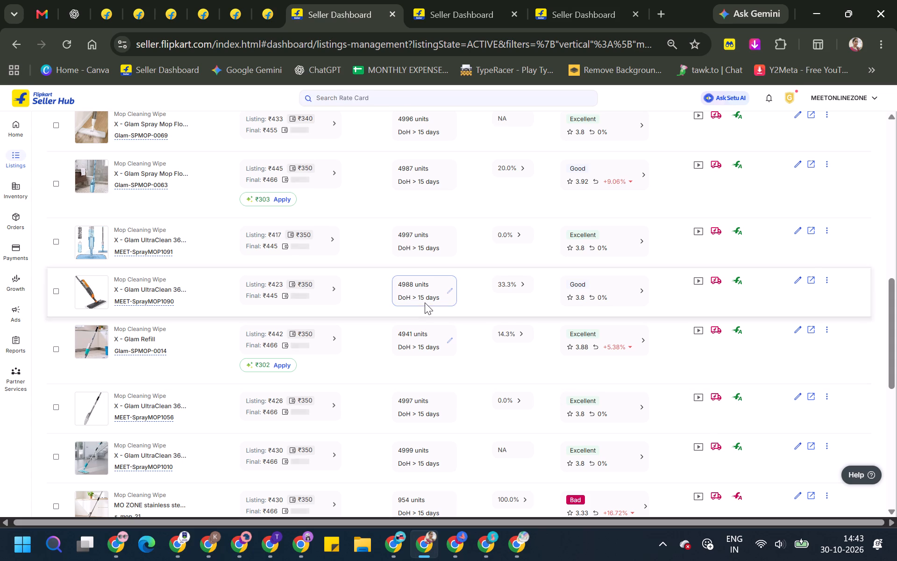
# Set the bank settlement of the X - Glam Spray Mop listing Glam-SPMOP-0069 to ₹350.
pyautogui.scroll(1, 337, 165)
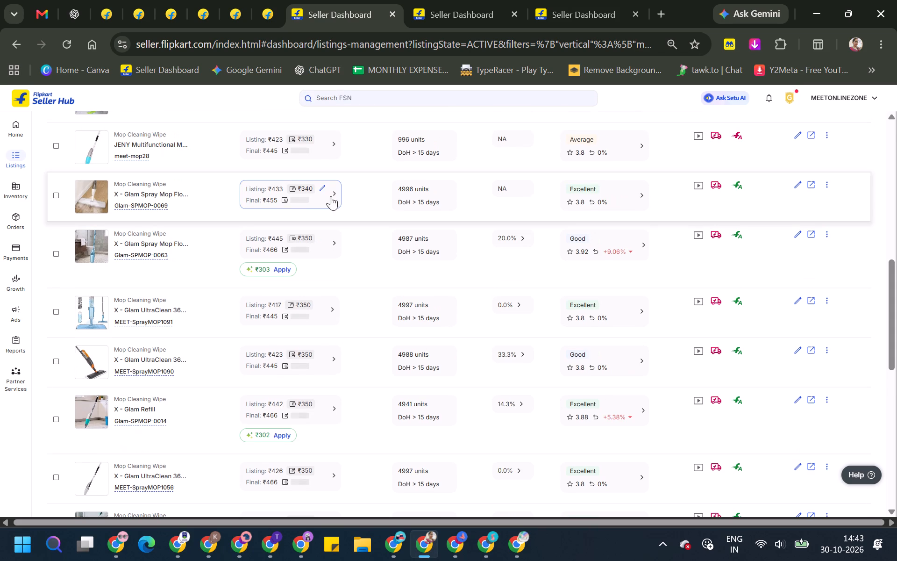
pyautogui.click(323, 187)
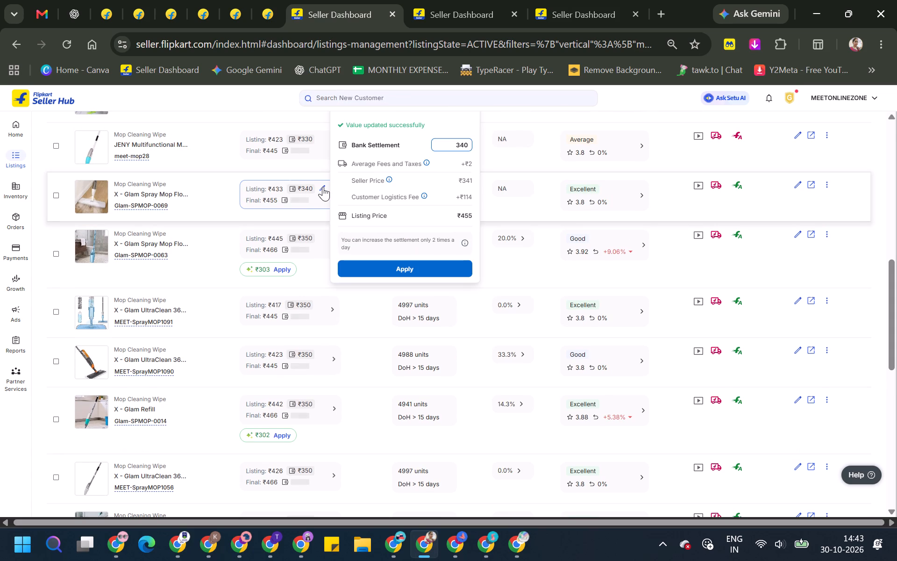
pyautogui.press('BackSpace')
pyautogui.press('BackSpace')
pyautogui.write('50')
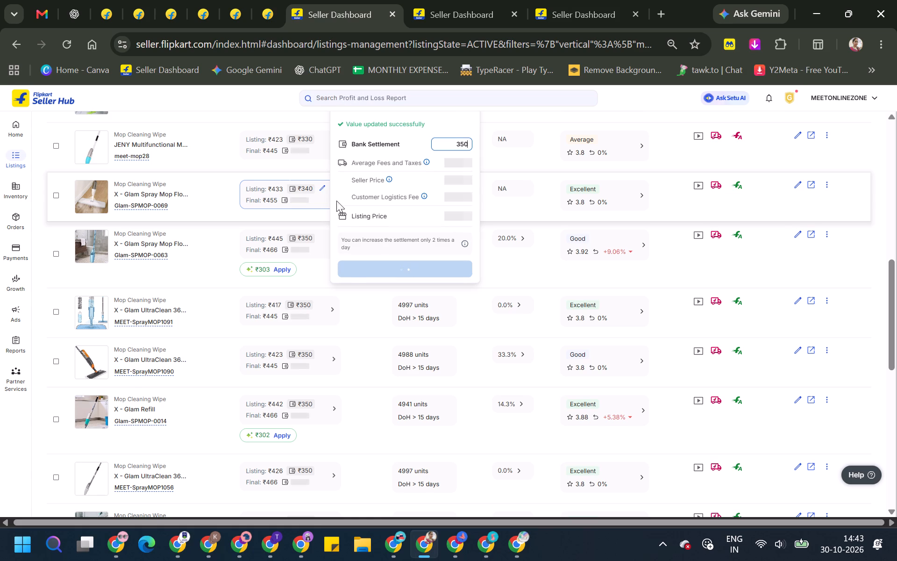
pyautogui.click(359, 269)
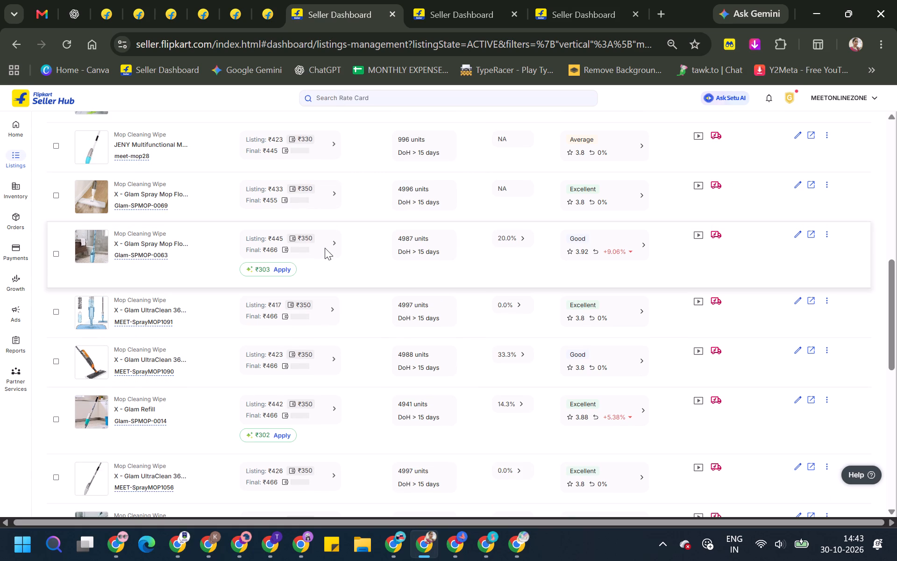
# Set the bank settlement of the JENY Multifunctional Mop listing meet-mop28 to ₹350.
pyautogui.scroll(-2, 325, 248)
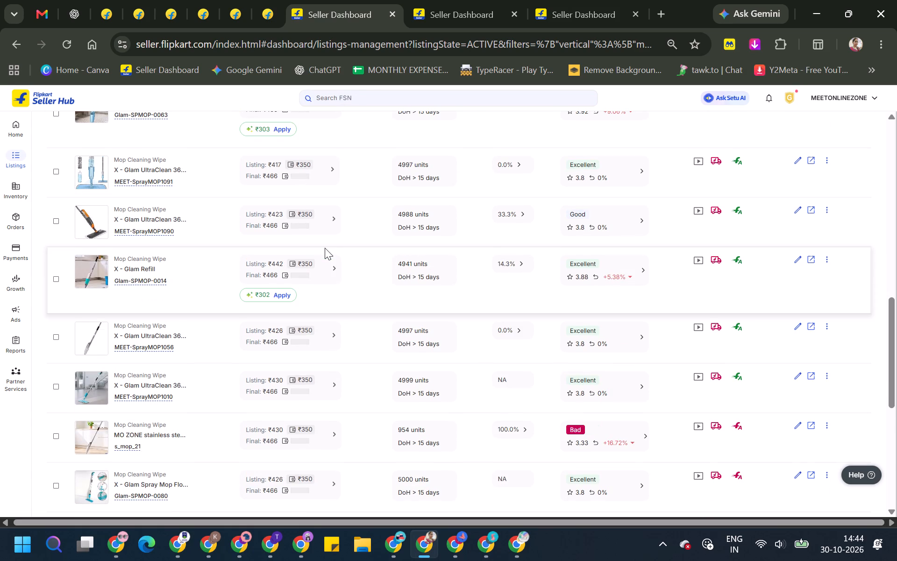
pyautogui.scroll(-3, 325, 248)
pyautogui.scroll(2, 326, 270)
pyautogui.scroll(-1, 326, 270)
pyautogui.scroll(2, 326, 270)
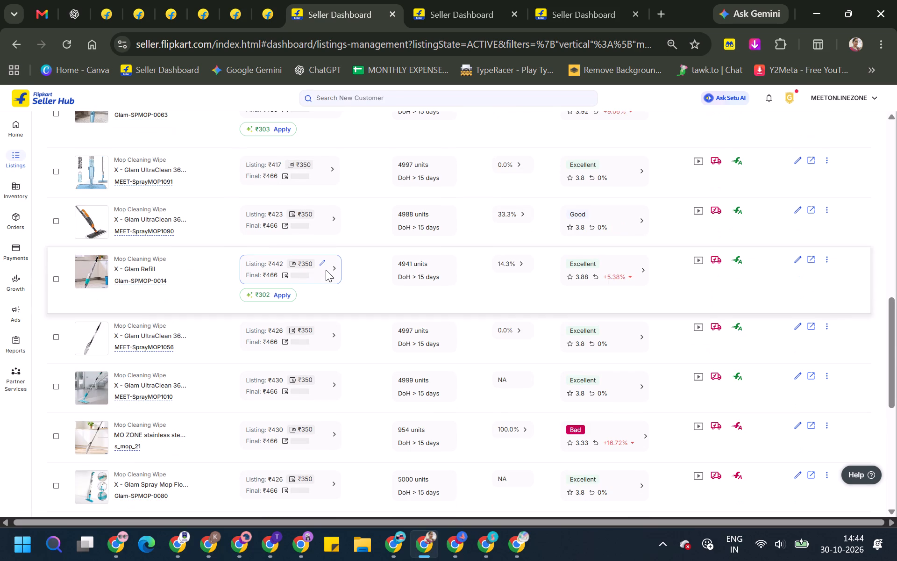
pyautogui.scroll(3, 325, 237)
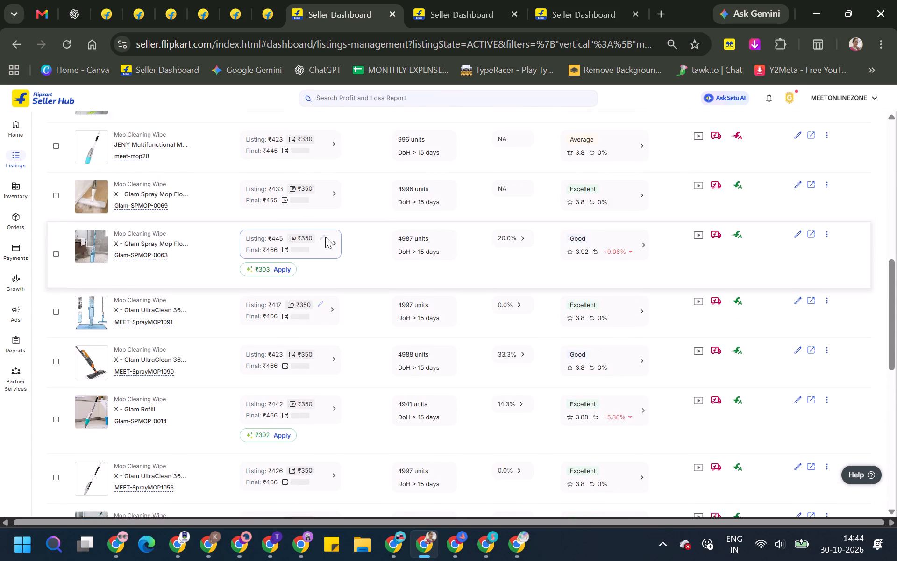
pyautogui.scroll(1, 325, 247)
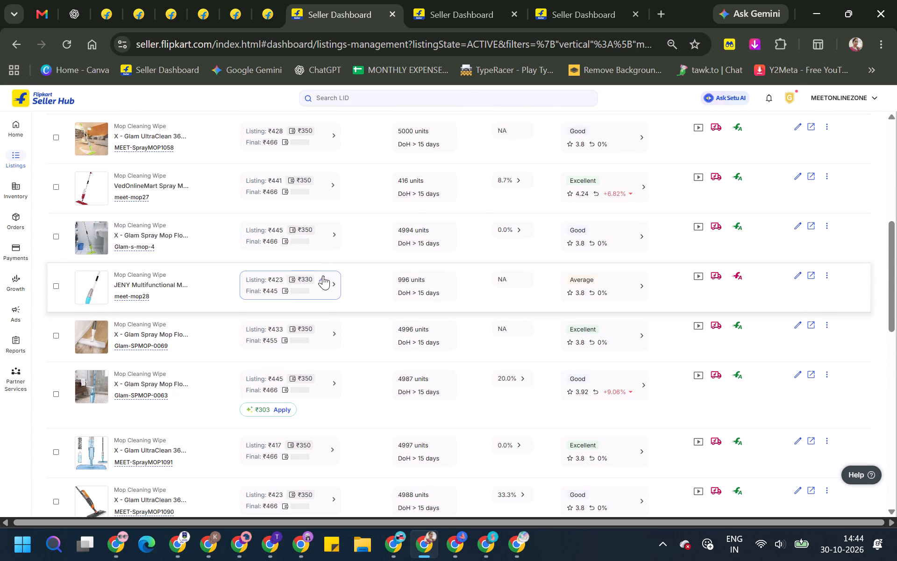
pyautogui.click(323, 275)
pyautogui.press('BackSpace')
pyautogui.press('BackSpace')
pyautogui.write('50')
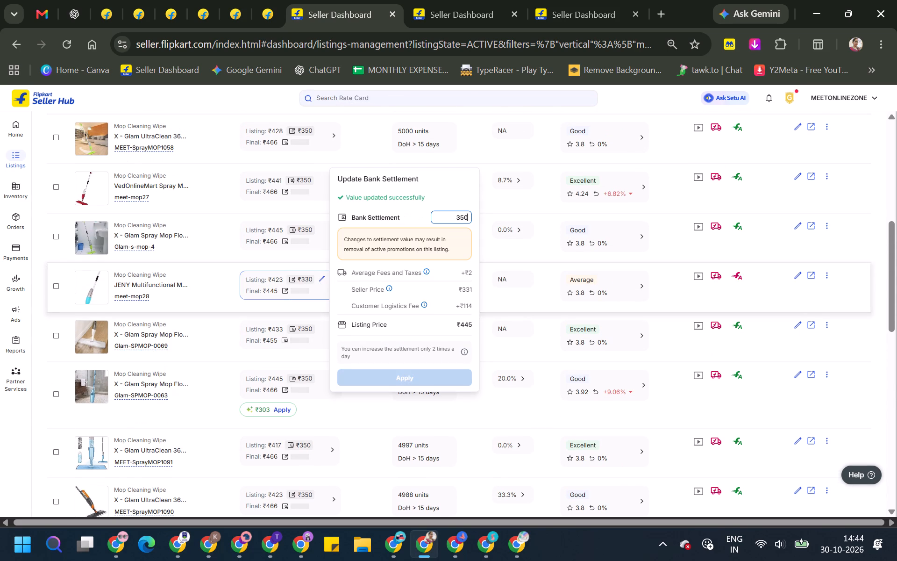
pyautogui.click(382, 375)
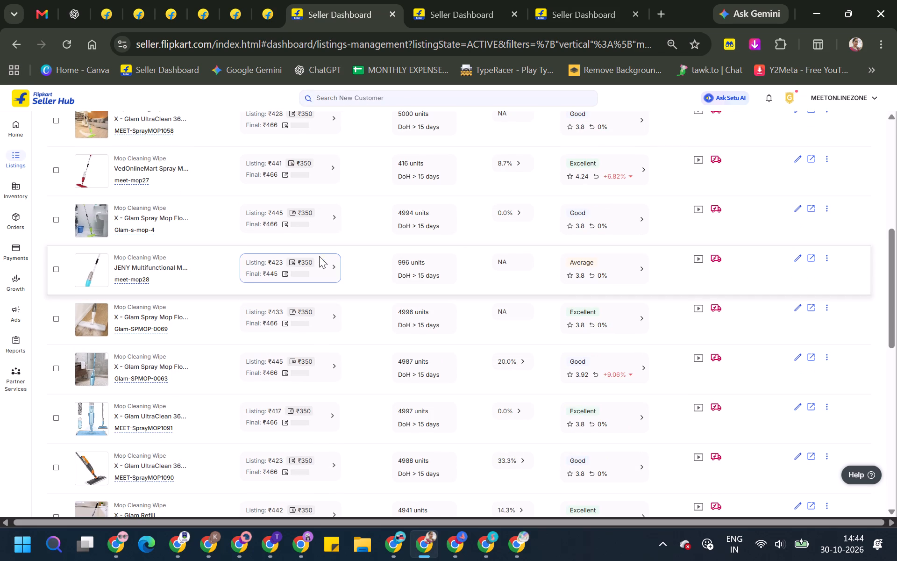
# Review the mop listings from first to last for bank settlements still below ₹350, including MEET-SprayMOP1058.
pyautogui.scroll(2, 326, 222)
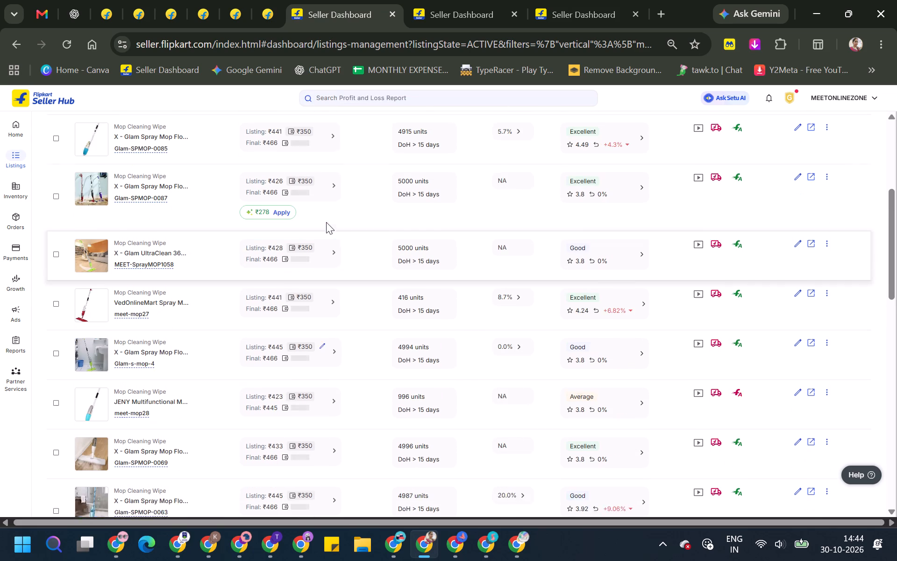
pyautogui.click(324, 269)
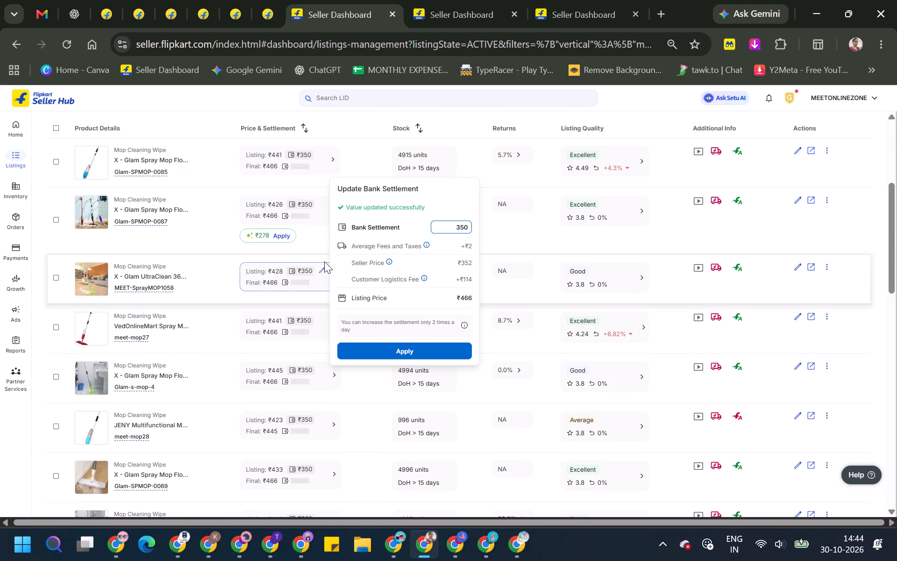
pyautogui.click(324, 258)
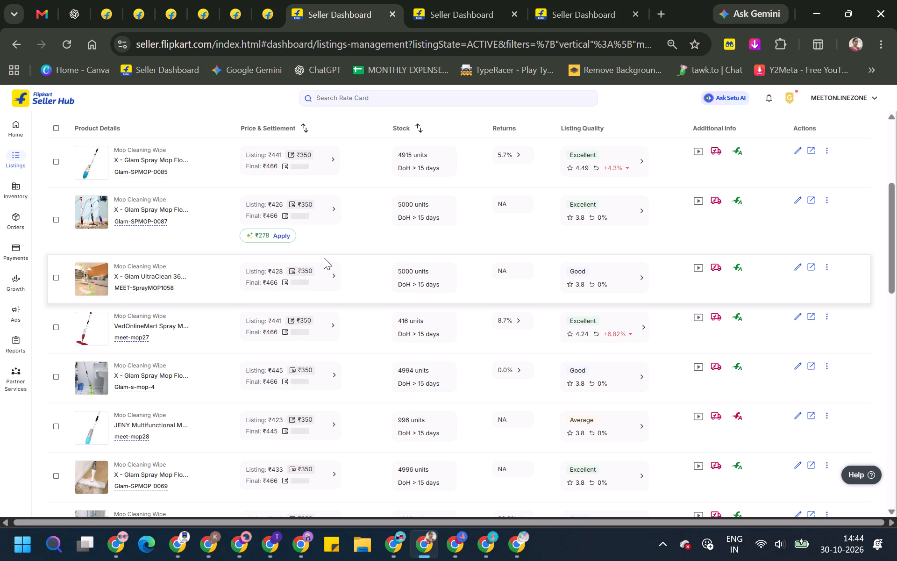
pyautogui.scroll(1, 324, 258)
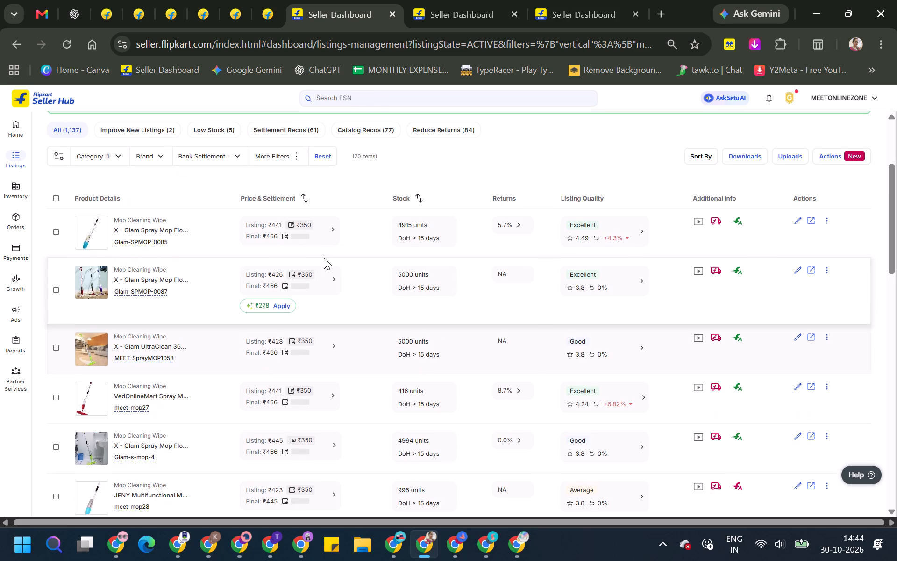
pyautogui.scroll(-17, 394, 229)
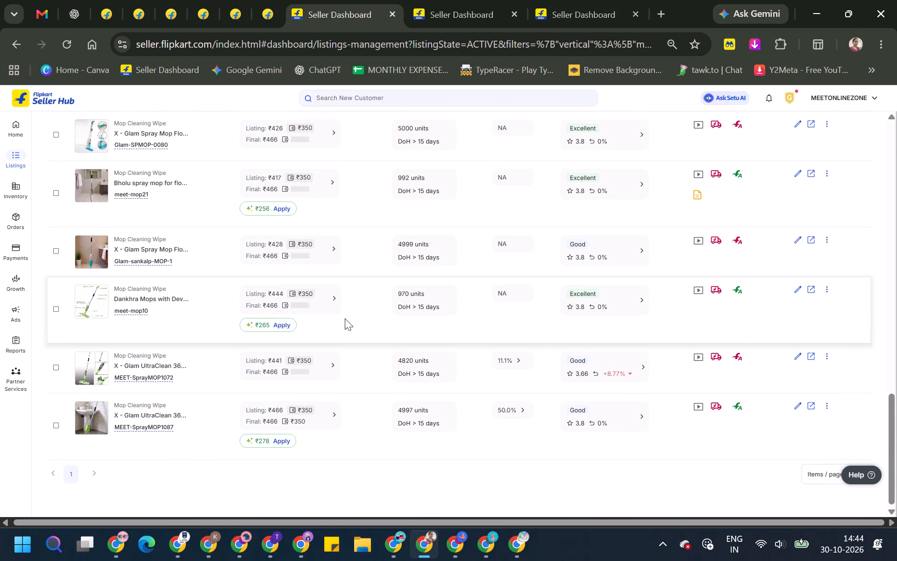
# Reload the listings page and check which mop listings remain under the current filters.
pyautogui.hotkey('ctrl', 'r')
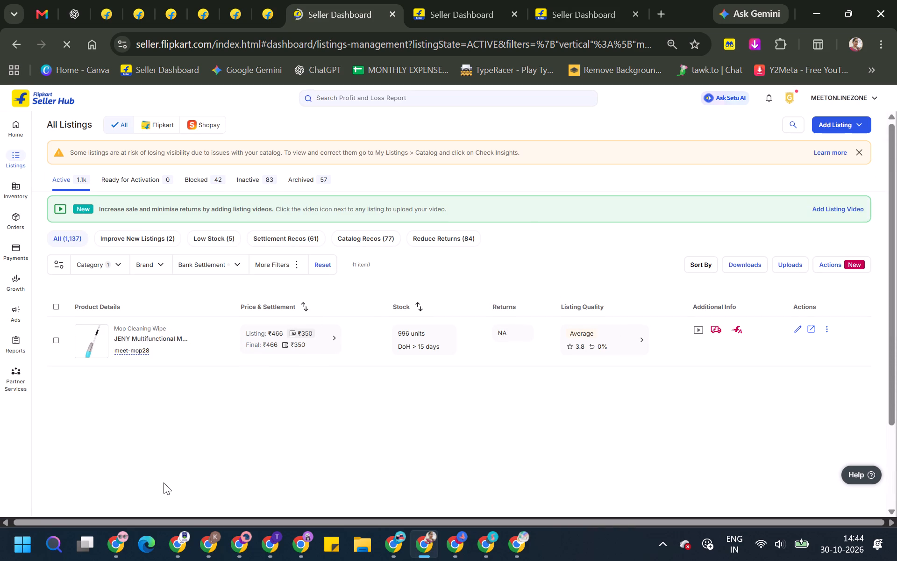
pyautogui.scroll(-1, 291, 419)
pyautogui.scroll(1, 291, 419)
pyautogui.scroll(-6, 291, 419)
pyautogui.scroll(2, 314, 365)
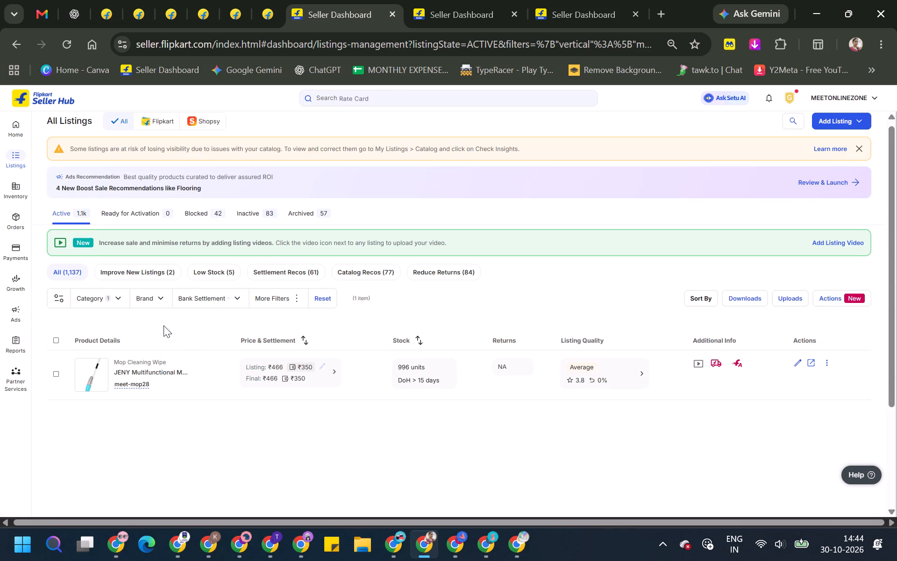
# Check the minimum and maximum of the Bank Settlement filter, and reload the listings page.
pyautogui.click(191, 300)
pyautogui.click(210, 356)
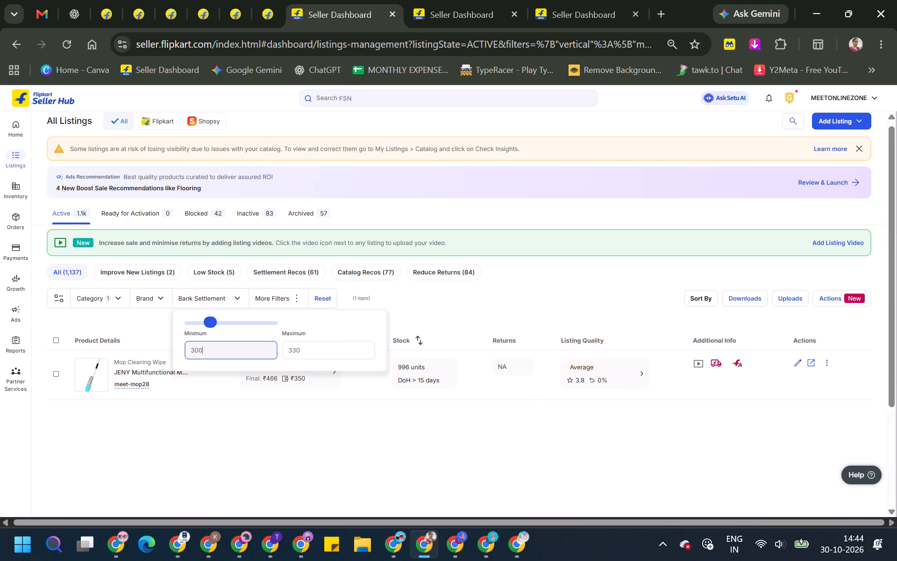
pyautogui.click(253, 444)
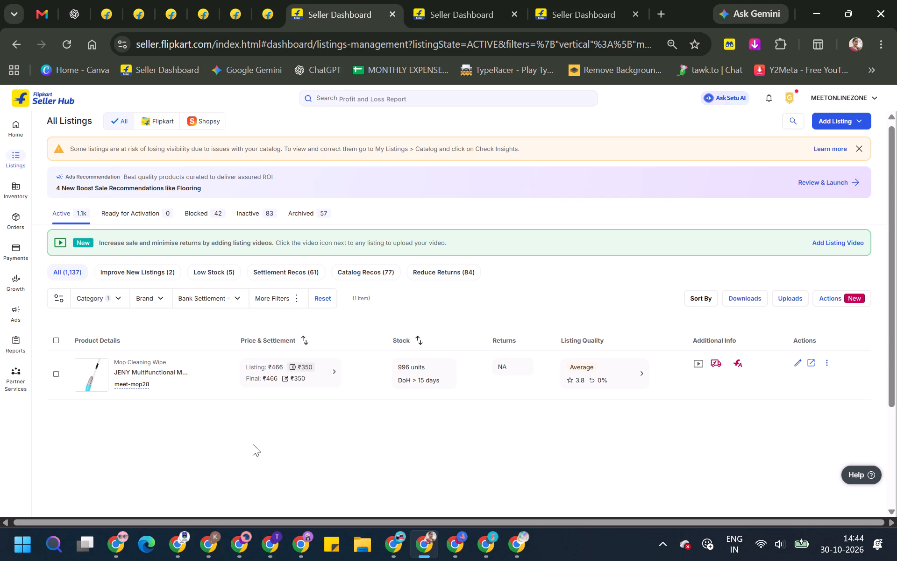
pyautogui.hotkey('ctrl', 'r')
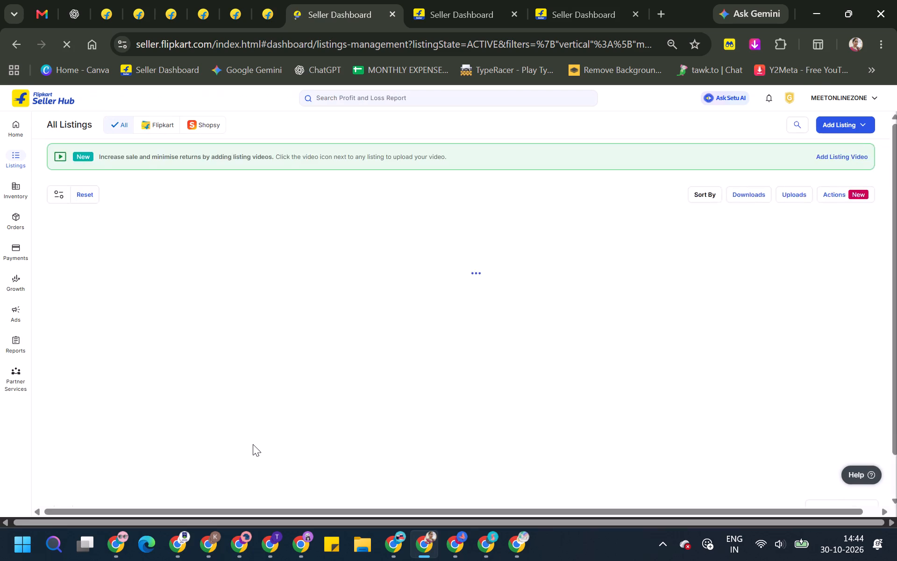
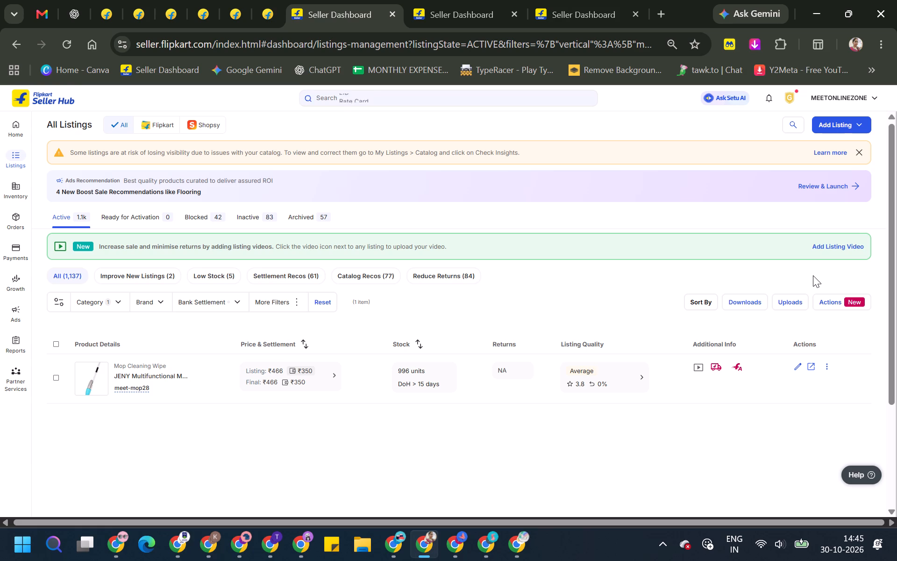
# Set the maximum of the Bank Settlement filter to 300 and apply it to the mop listings.
pyautogui.scroll(-2, 421, 216)
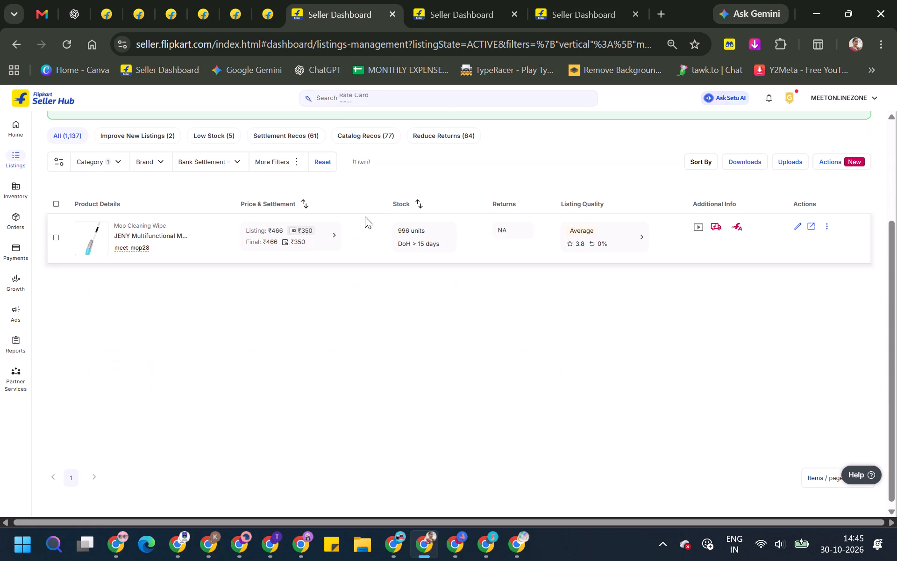
pyautogui.click(241, 169)
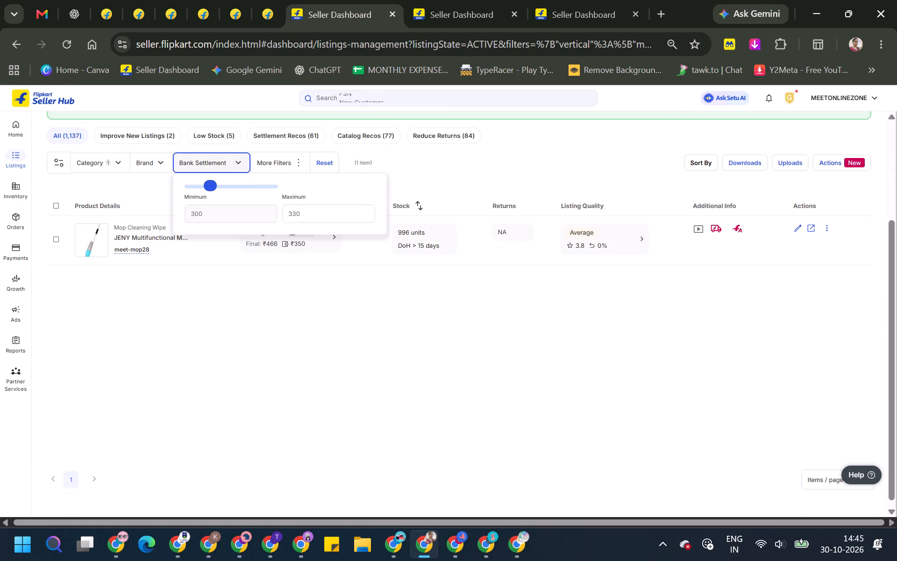
pyautogui.doubleClick(297, 213)
pyautogui.write('300')
pyautogui.click(322, 167)
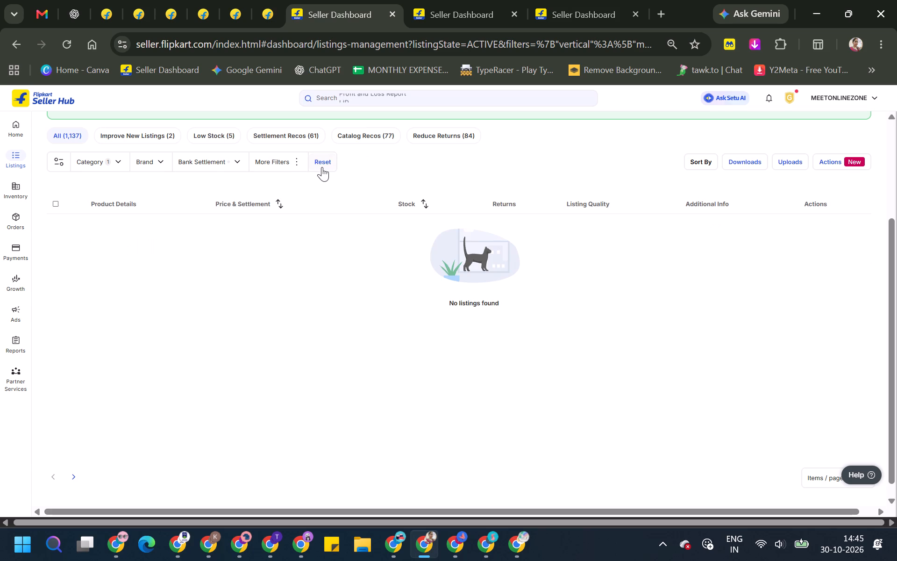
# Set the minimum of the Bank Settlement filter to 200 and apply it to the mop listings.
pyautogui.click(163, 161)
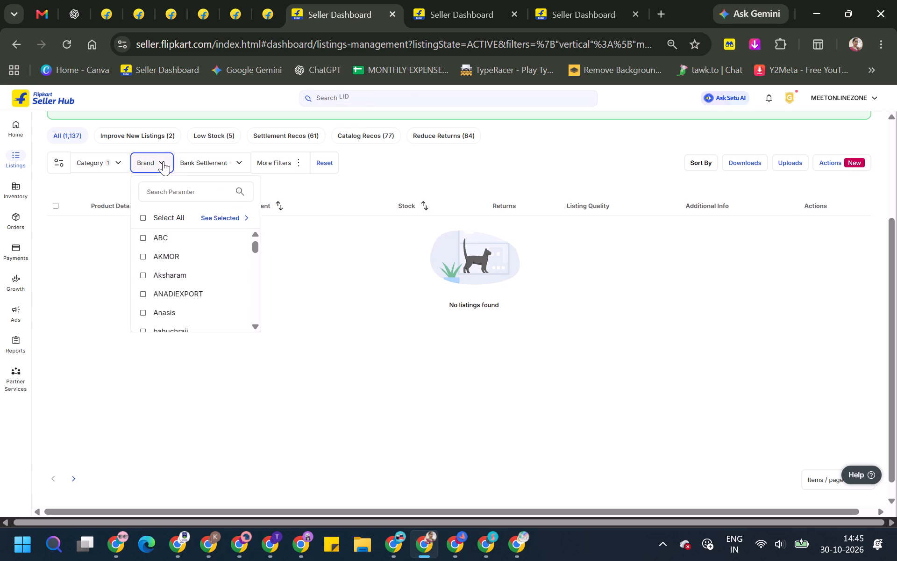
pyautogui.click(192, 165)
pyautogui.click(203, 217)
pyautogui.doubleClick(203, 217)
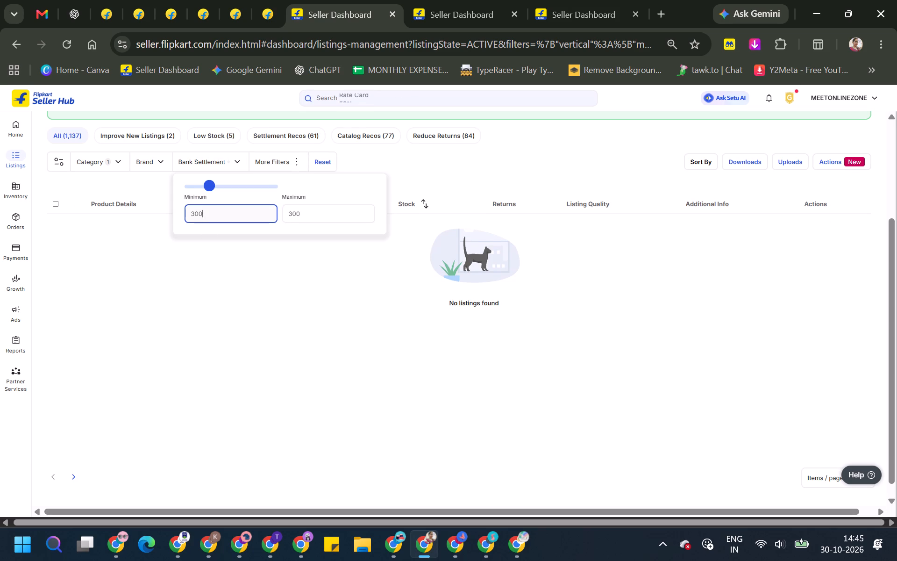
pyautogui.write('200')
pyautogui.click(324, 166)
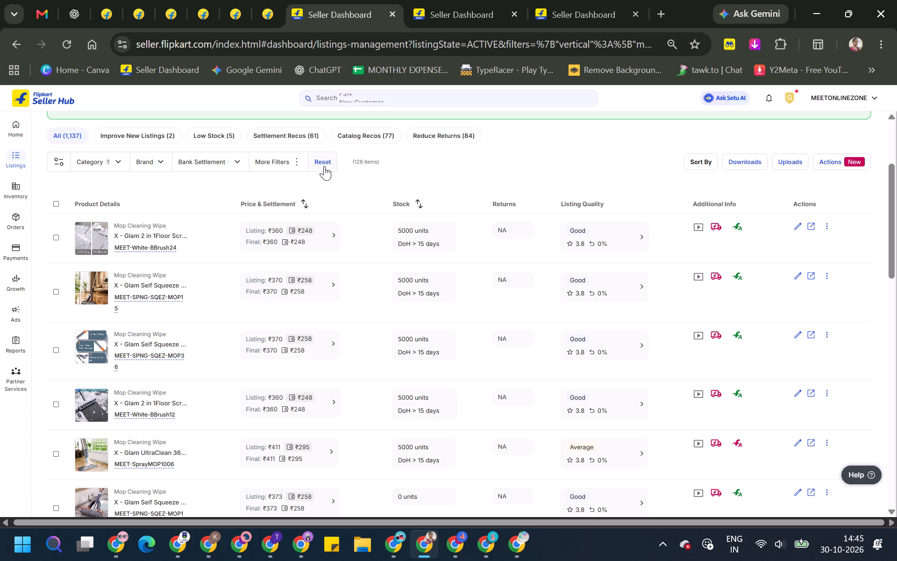
# Set the minimum of the Bank Settlement filter to 289 and apply it to the mop listings.
pyautogui.scroll(-12, 324, 257)
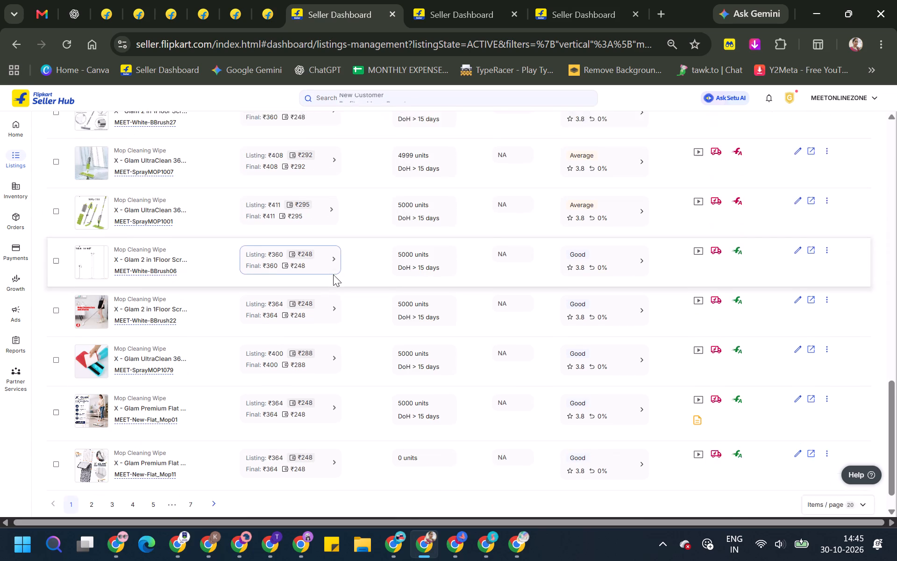
pyautogui.scroll(-7, 333, 274)
pyautogui.scroll(9, 339, 347)
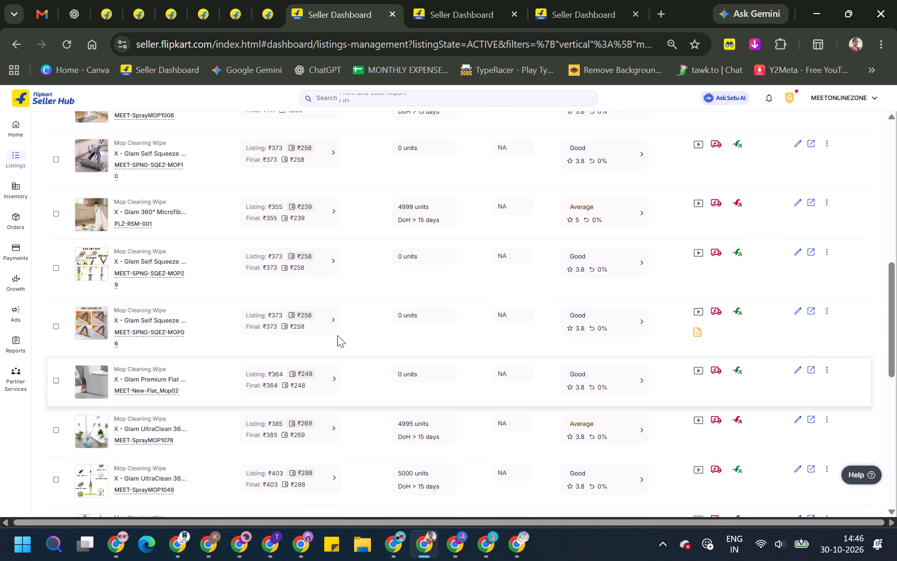
pyautogui.scroll(4, 276, 273)
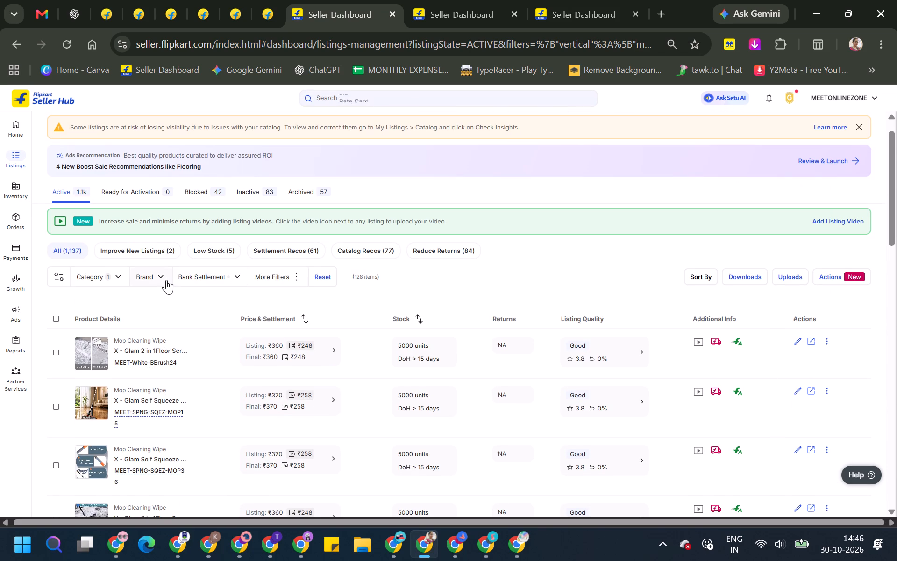
pyautogui.click(166, 280)
pyautogui.click(190, 277)
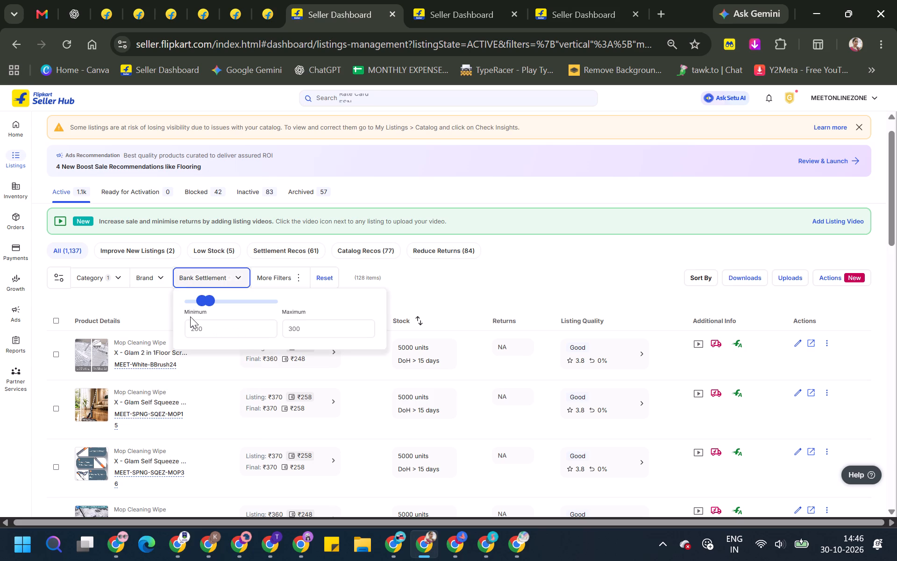
pyautogui.click(199, 326)
pyautogui.tripleClick(209, 329)
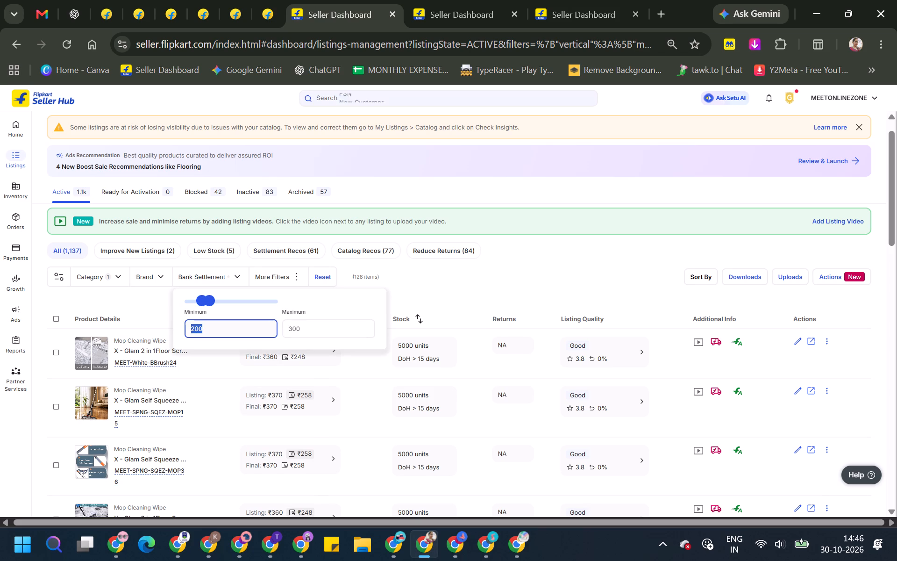
pyautogui.click(215, 330)
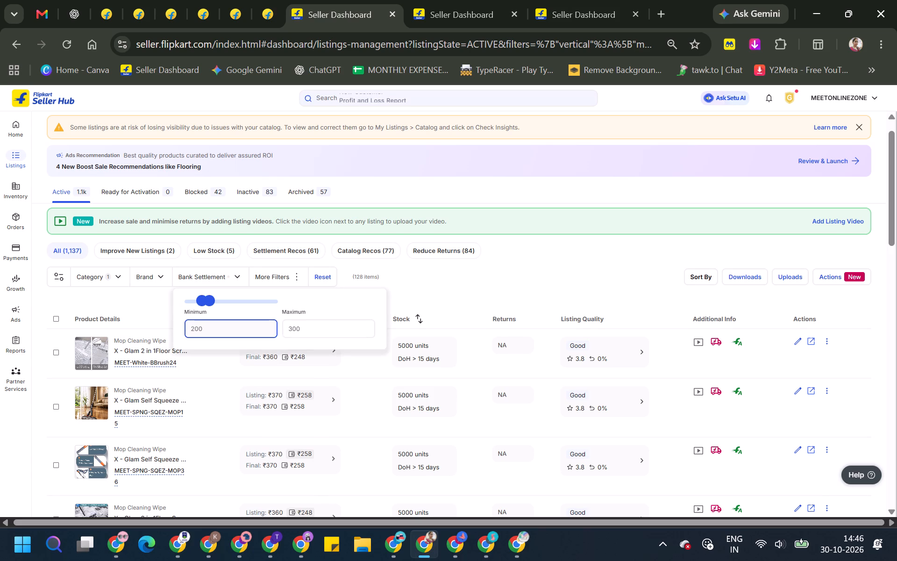
pyautogui.press('BackSpace')
pyautogui.press('BackSpace')
pyautogui.write('89')
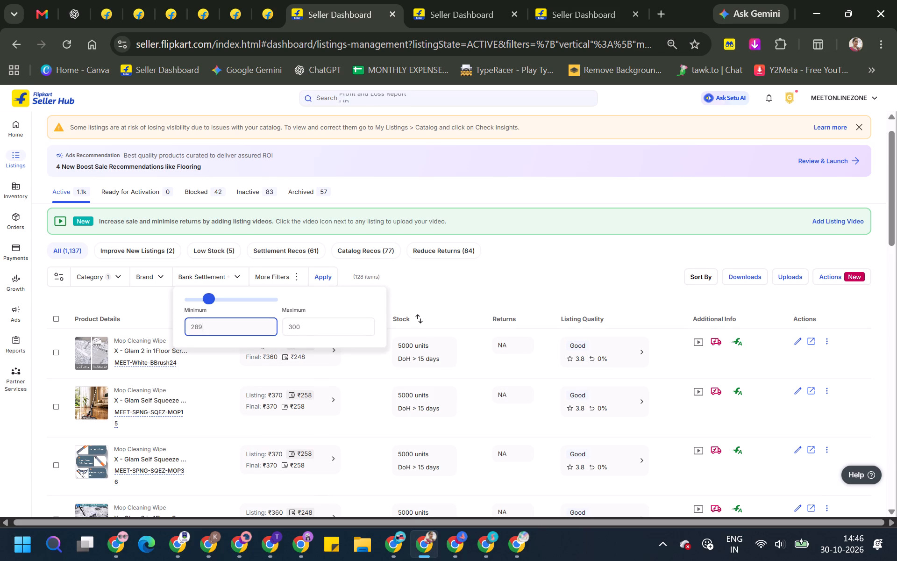
pyautogui.click(335, 280)
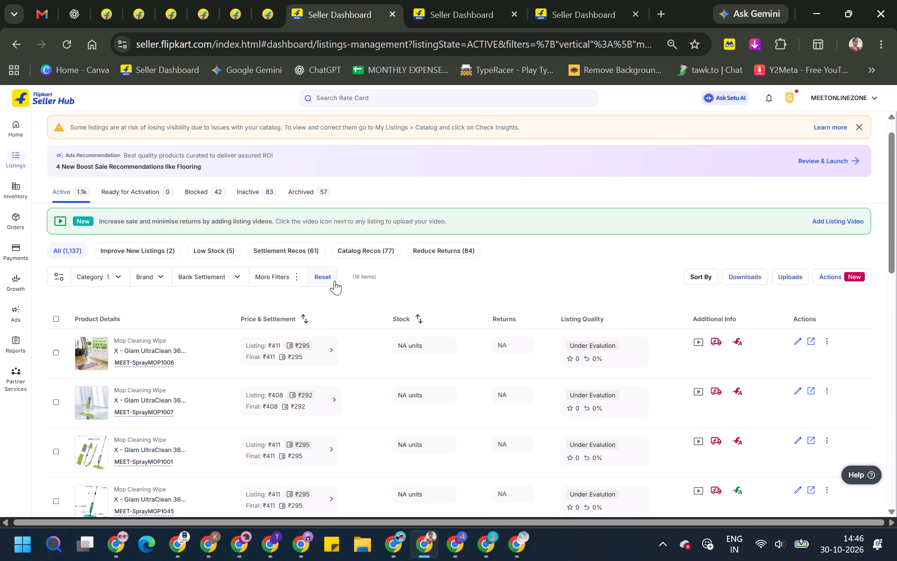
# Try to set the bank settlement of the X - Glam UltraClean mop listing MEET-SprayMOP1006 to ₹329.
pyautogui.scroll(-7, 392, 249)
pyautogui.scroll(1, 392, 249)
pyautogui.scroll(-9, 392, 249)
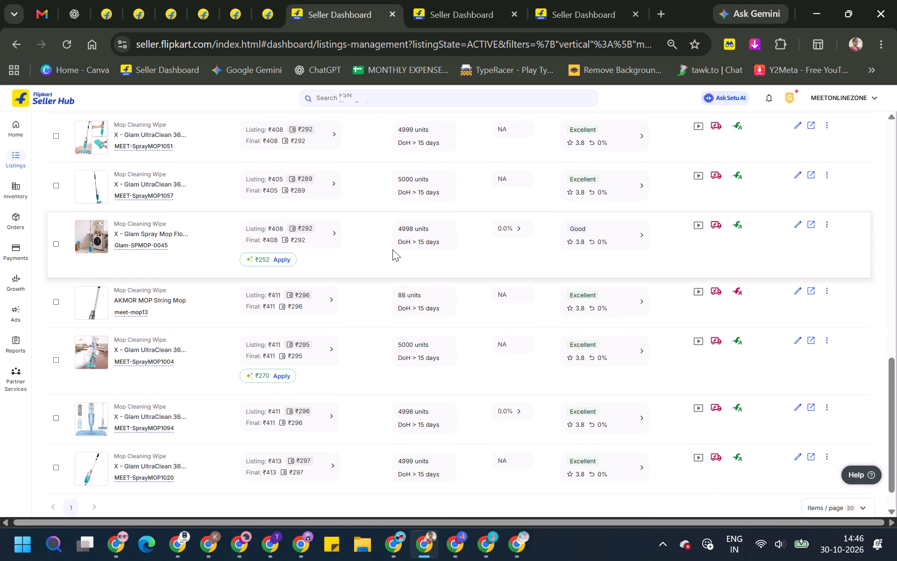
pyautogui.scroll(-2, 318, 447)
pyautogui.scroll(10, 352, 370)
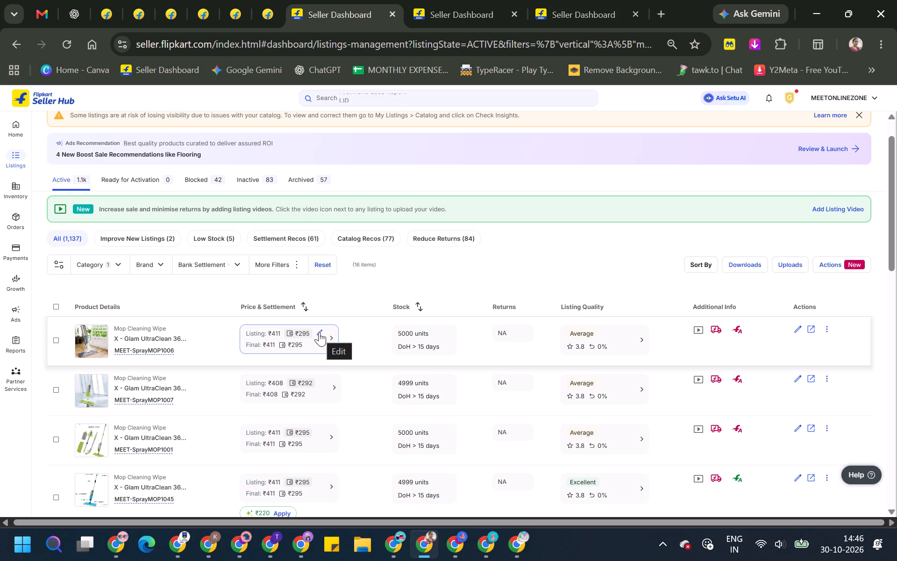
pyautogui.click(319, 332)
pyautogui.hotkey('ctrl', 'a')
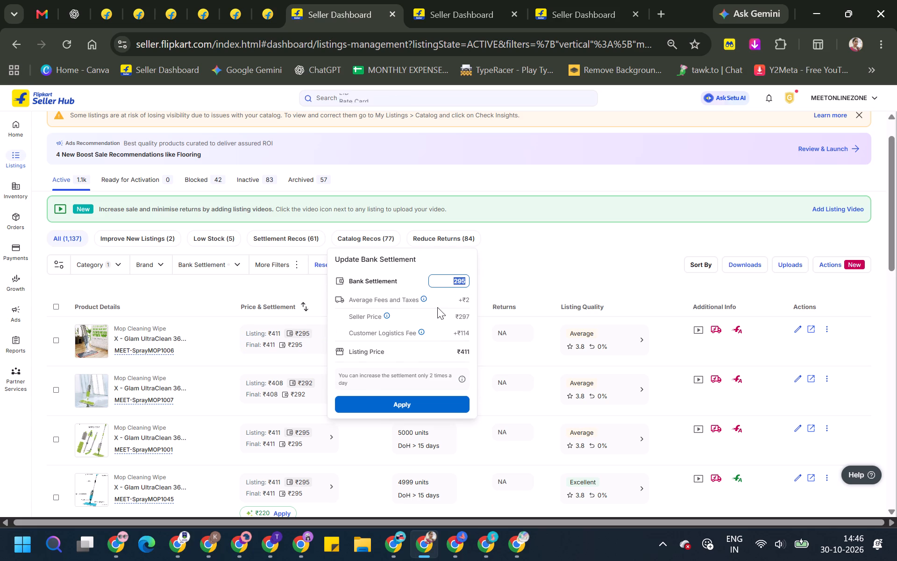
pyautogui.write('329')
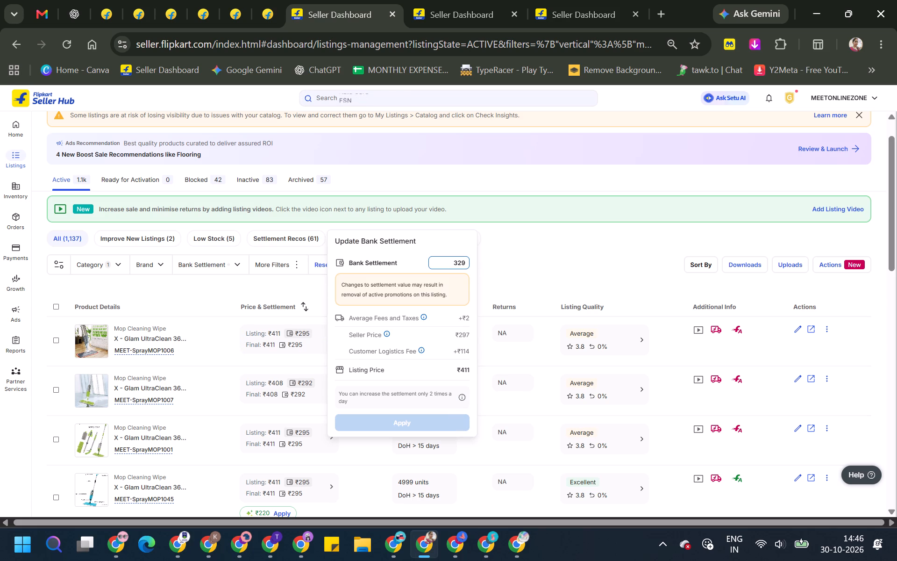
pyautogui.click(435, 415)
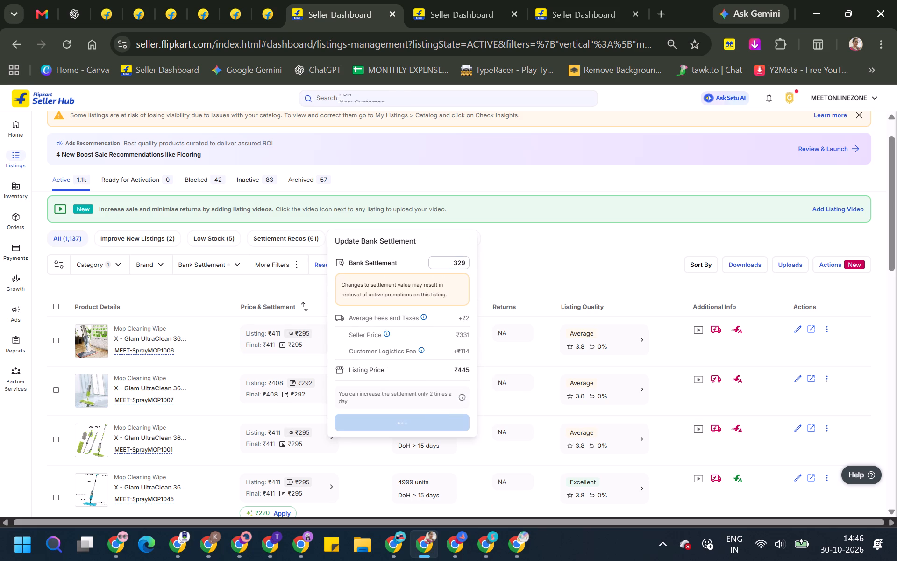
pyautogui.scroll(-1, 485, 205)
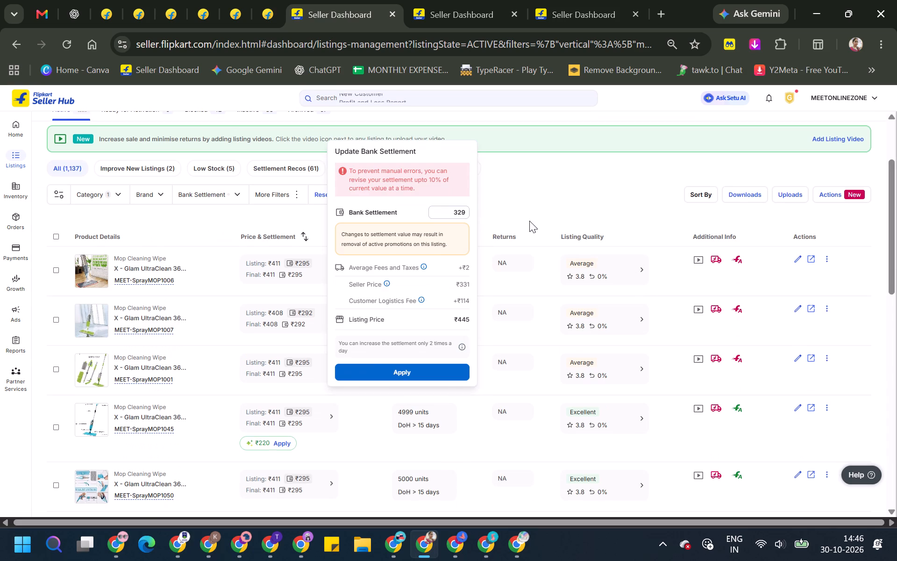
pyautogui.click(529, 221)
# Set the bank settlement of the X - Glam UltraClean mop listing MEET-SprayMOP1006 to ₹319.
pyautogui.click(316, 263)
pyautogui.hotkey('ctrl', 'a')
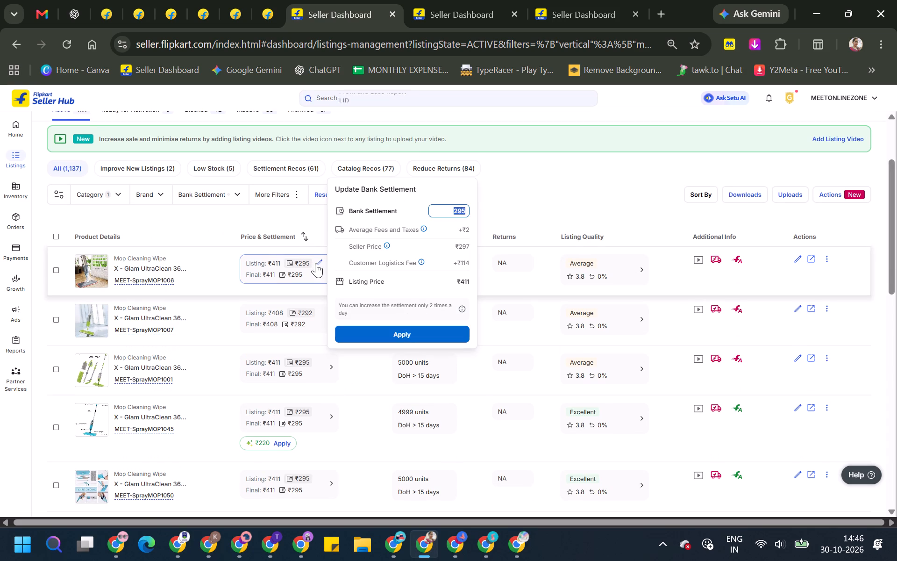
pyautogui.write('319')
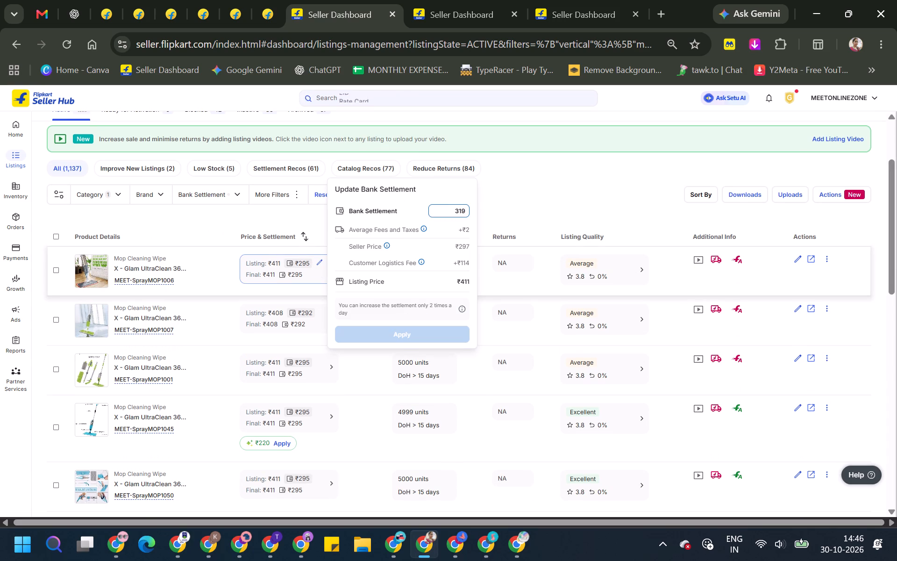
pyautogui.click(369, 332)
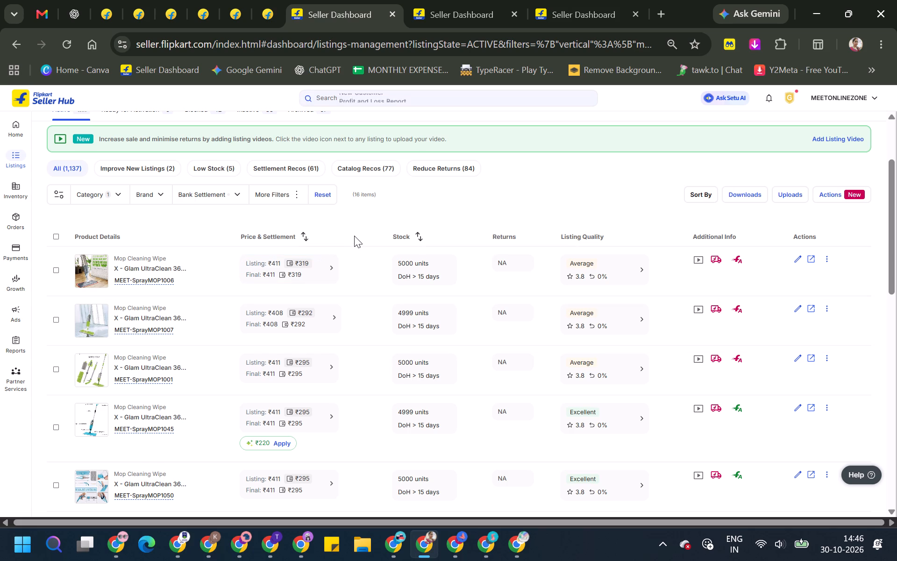
# Set the bank settlement of the X - Glam UltraClean mop listing MEET-SprayMOP1007 to ₹319.
pyautogui.click(323, 313)
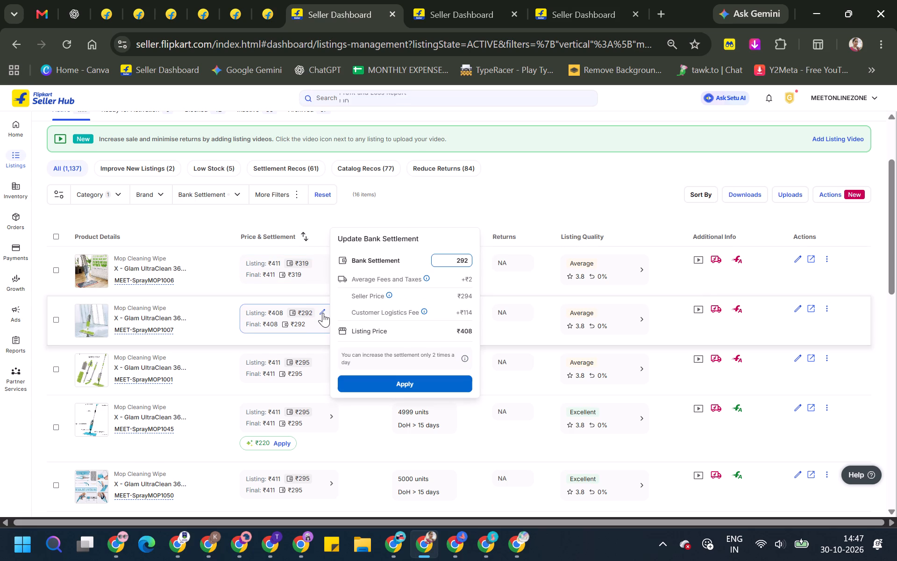
pyautogui.hotkey('ctrl', 'a')
pyautogui.write('319')
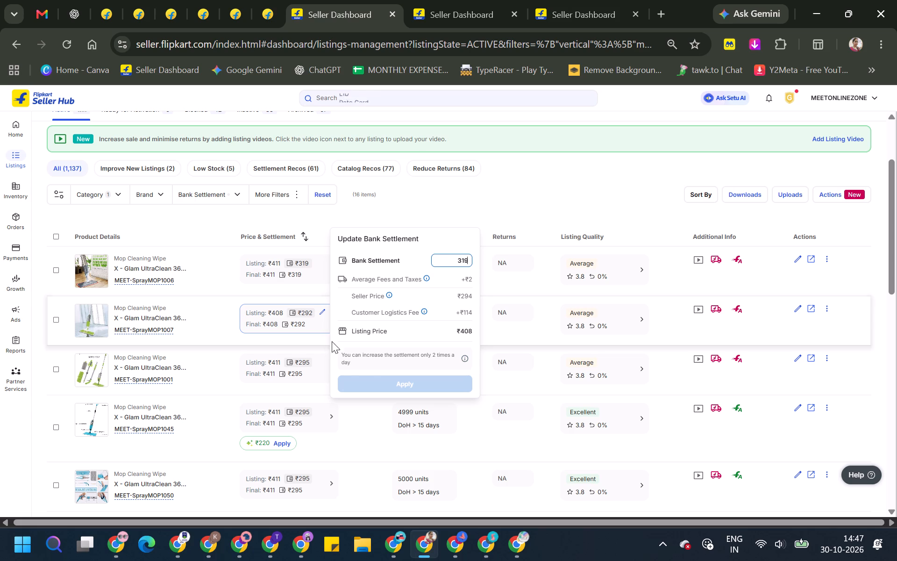
pyautogui.click(372, 385)
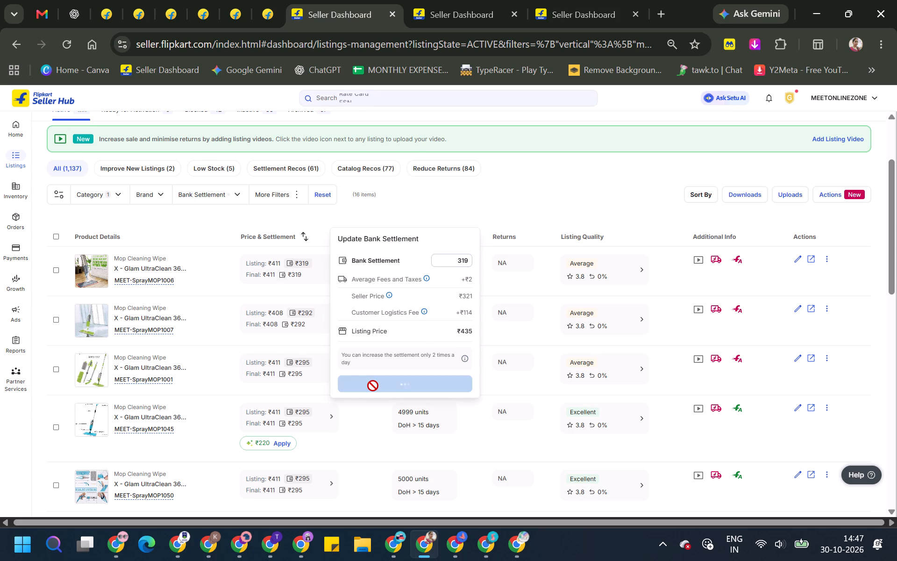
# Set the bank settlement of the X - Glam UltraClean mop listing MEET-SprayMOP1001 to ₹320.
pyautogui.click(318, 363)
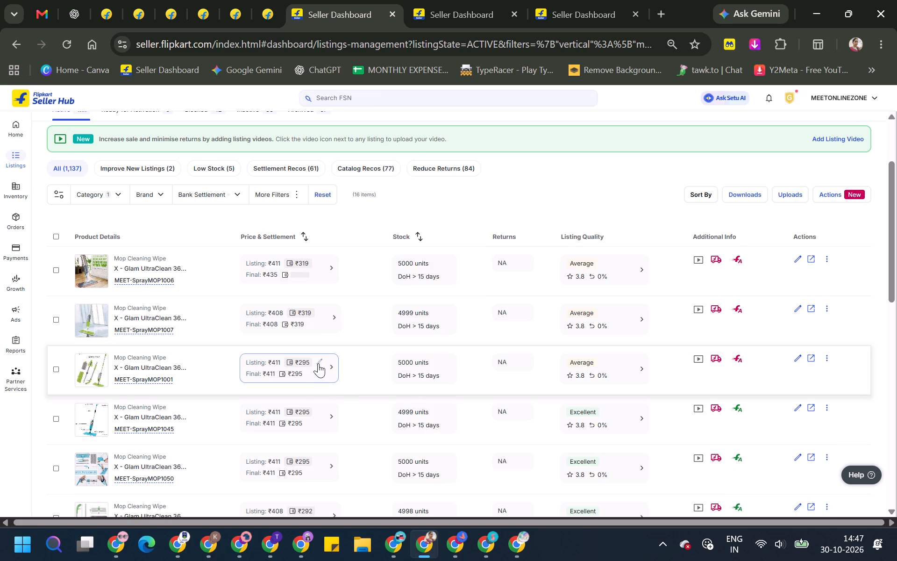
pyautogui.click(318, 363)
pyautogui.hotkey('ctrl', 'a')
pyautogui.write('320')
pyautogui.press('BackSpace')
pyautogui.press('0')
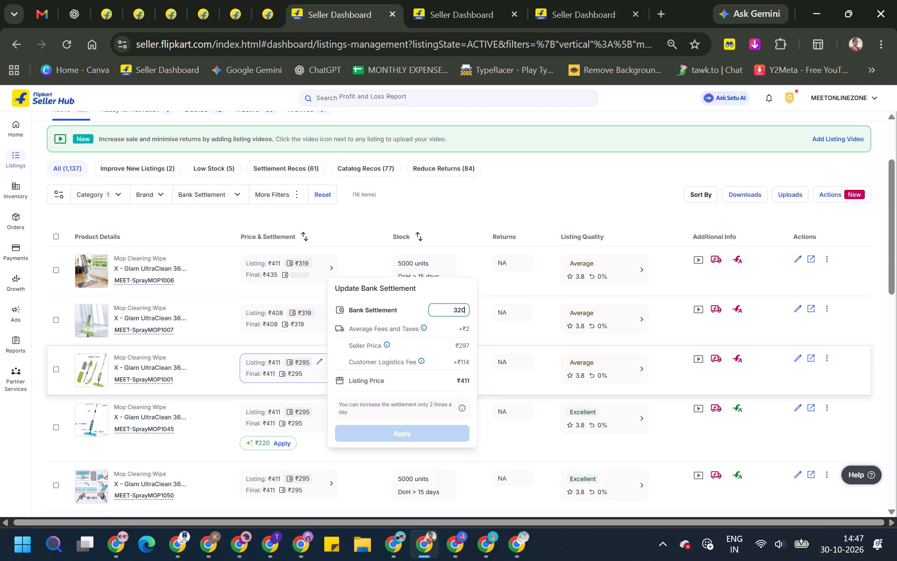
pyautogui.press('BackSpace')
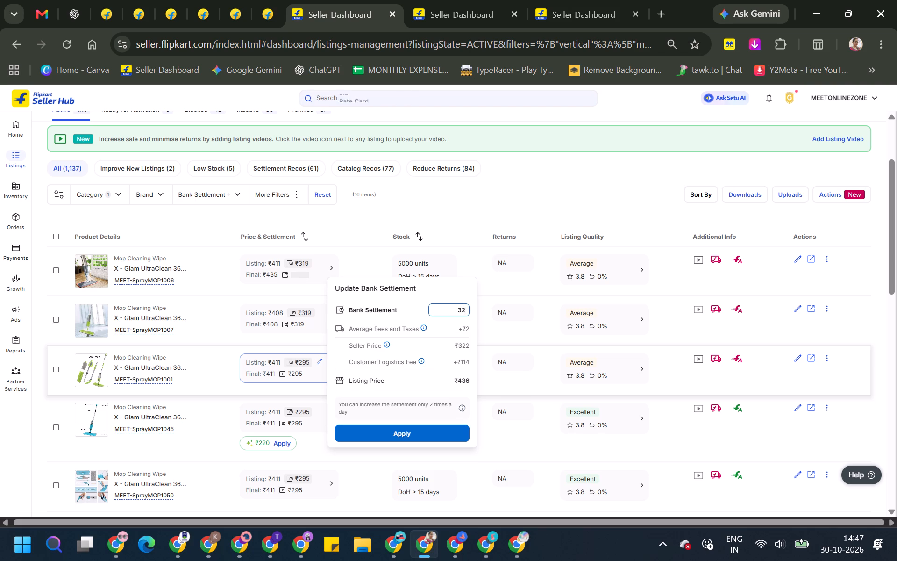
pyautogui.press('9')
pyautogui.press('BackSpace')
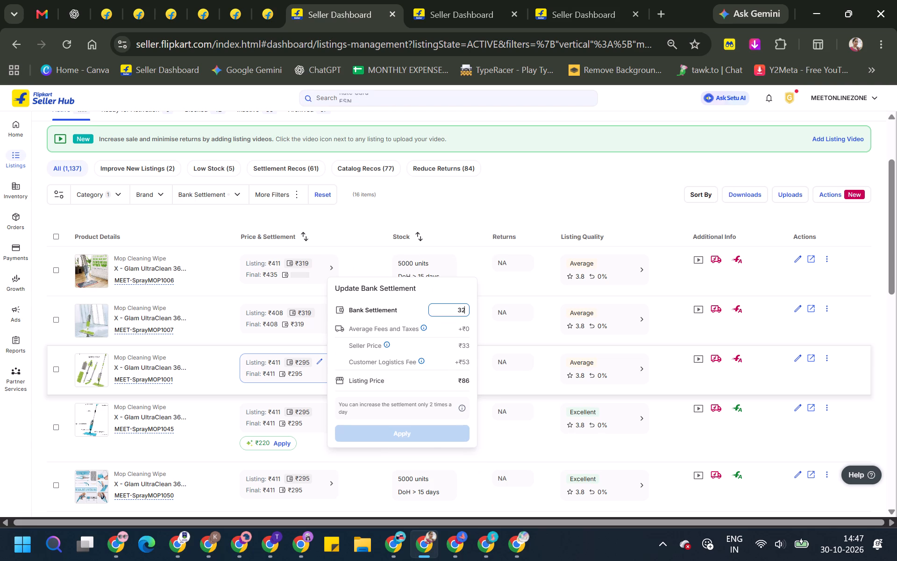
pyautogui.press('-')
pyautogui.press('BackSpace')
pyautogui.press('0')
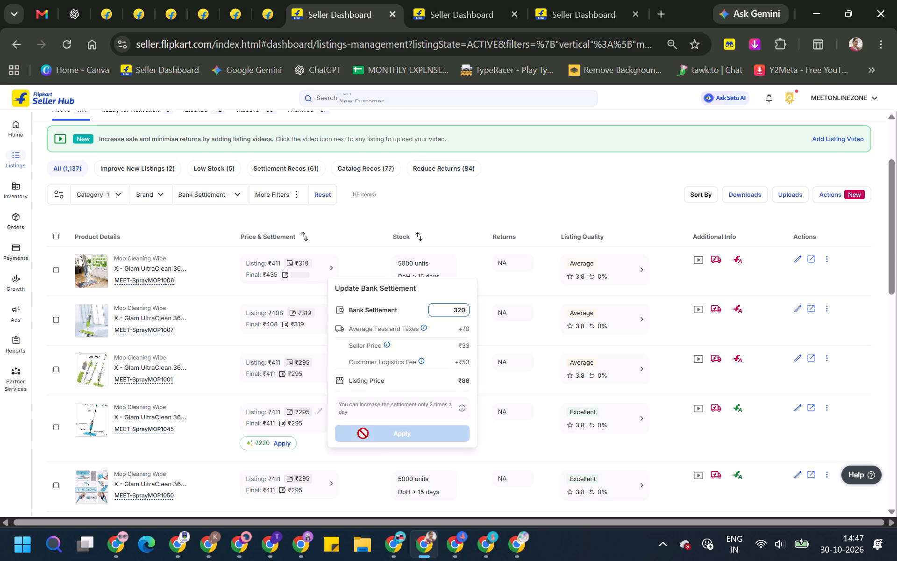
pyautogui.click(413, 433)
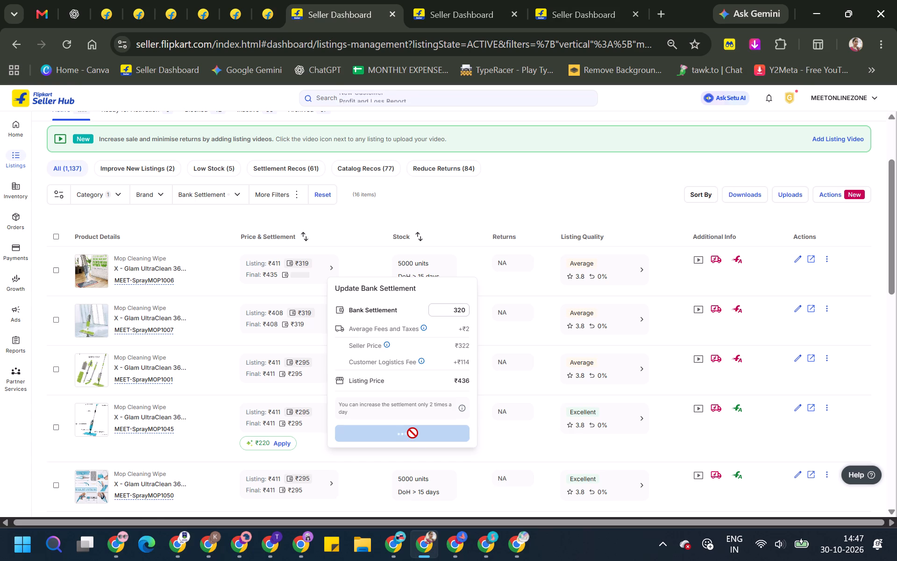
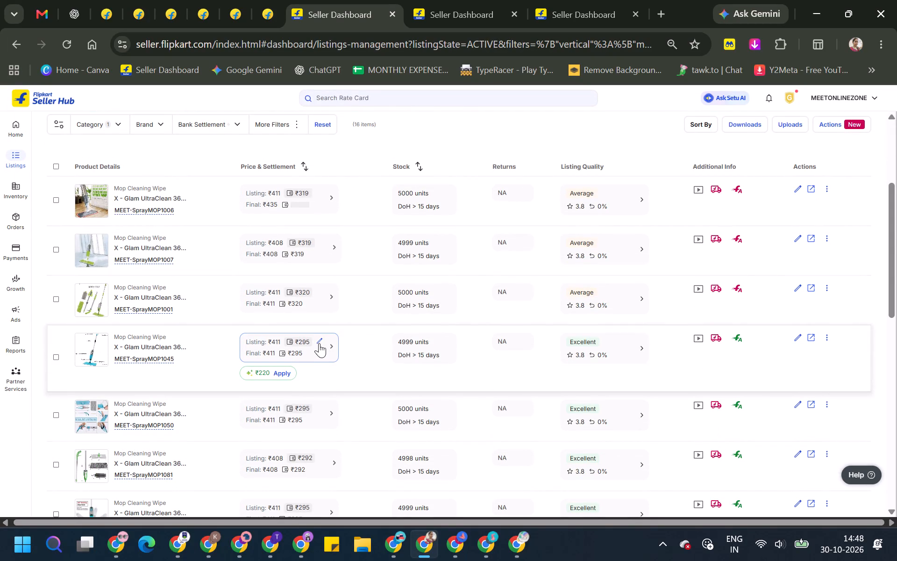
# Set the bank settlement of the X - Glam UltraClean mop listing MEET-SprayMOP1045 to ₹320.
pyautogui.click(319, 343)
pyautogui.hotkey('ctrl', 'a')
pyautogui.write('320')
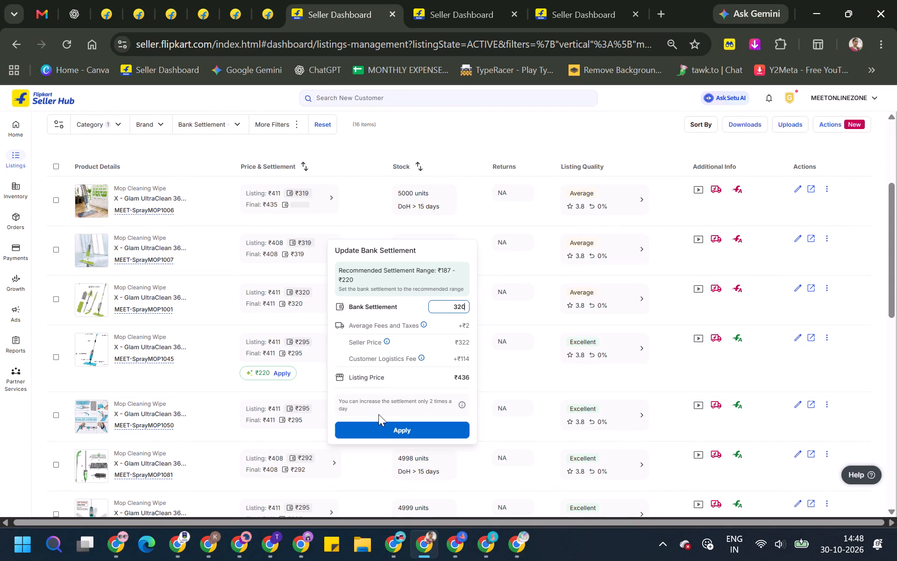
pyautogui.click(383, 425)
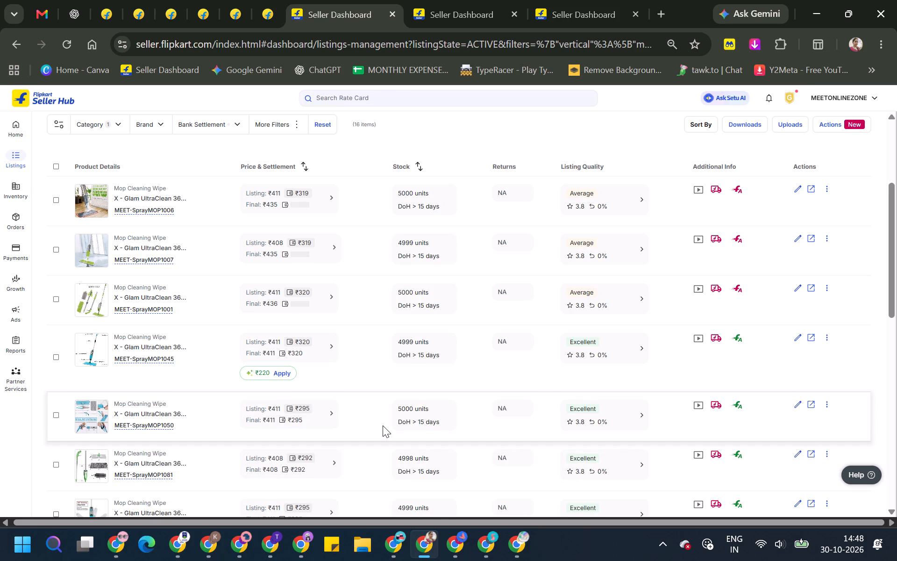
# Set the bank settlement of the X - Glam UltraClean mop listing MEET-SprayMOP1050 to ₹320.
pyautogui.scroll(-3, 320, 358)
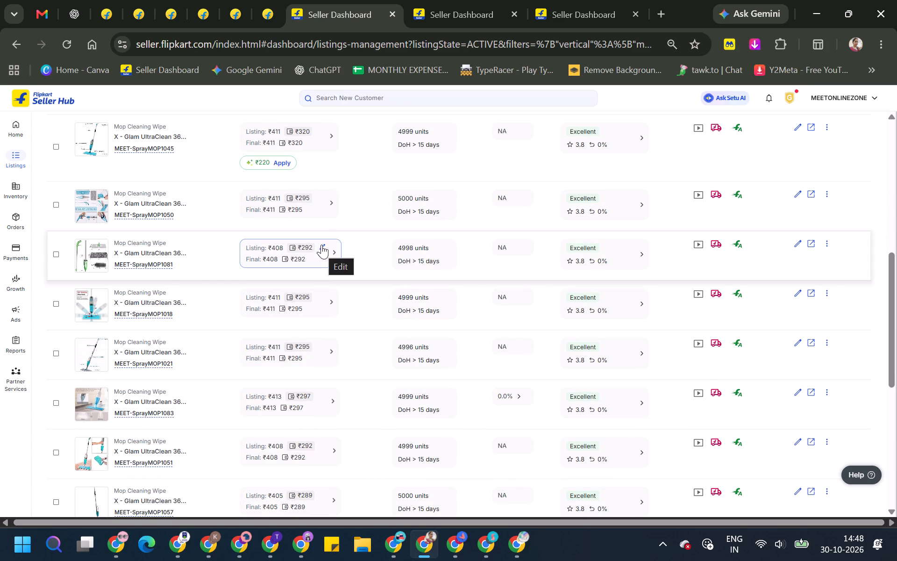
pyautogui.click(320, 194)
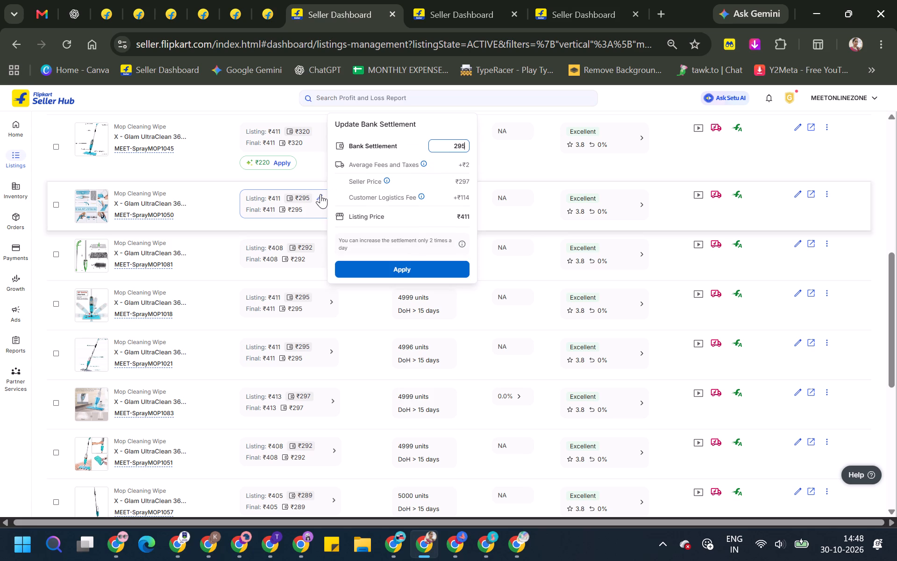
pyautogui.hotkey('ctrl', 'a')
pyautogui.press('2')
pyautogui.press('BackSpace')
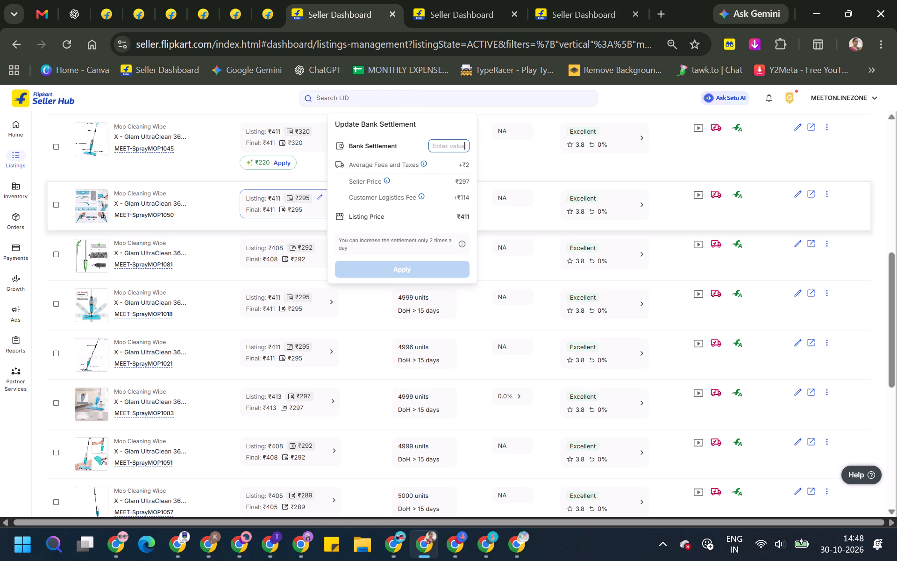
pyautogui.write('320')
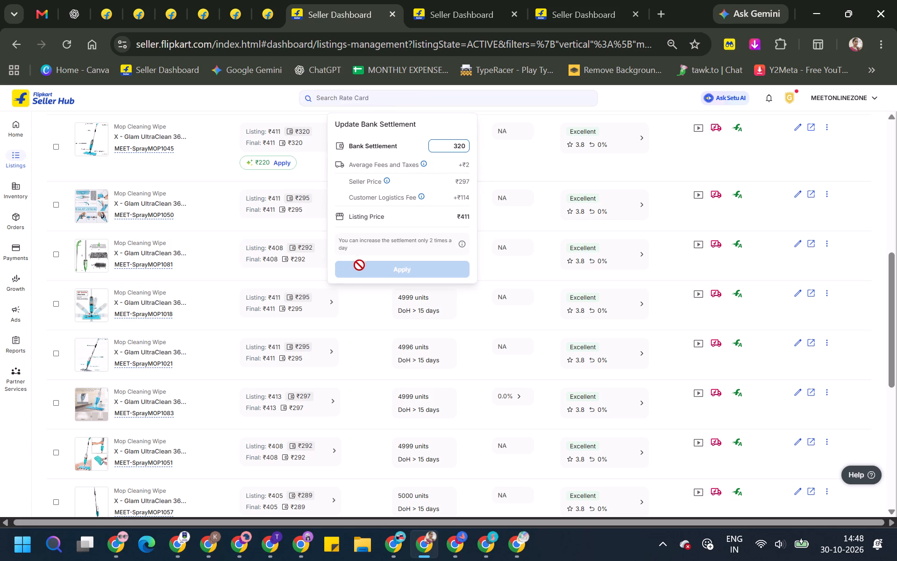
pyautogui.click(369, 271)
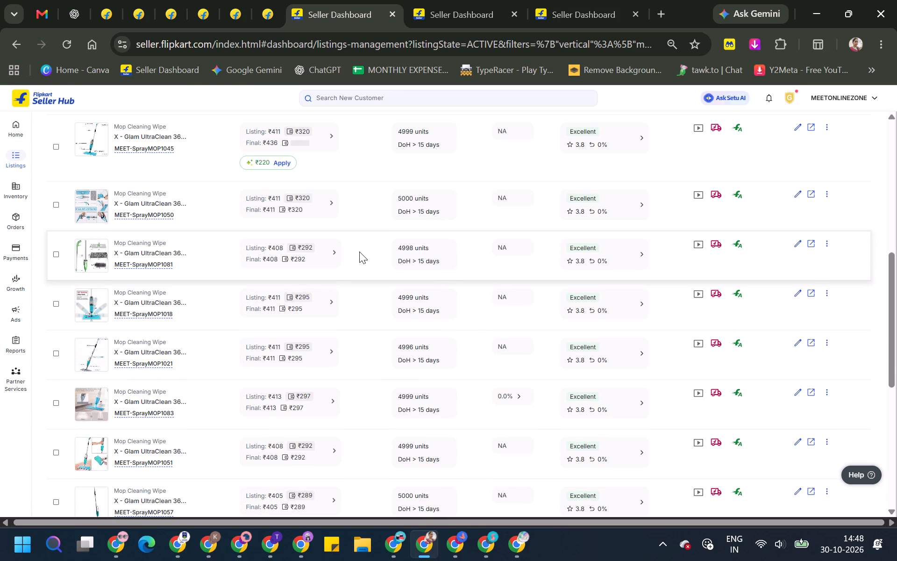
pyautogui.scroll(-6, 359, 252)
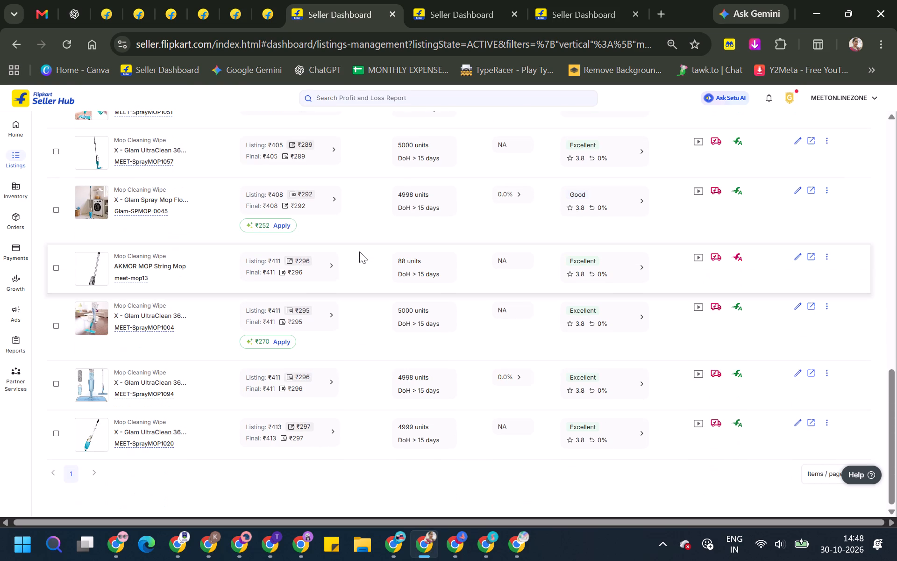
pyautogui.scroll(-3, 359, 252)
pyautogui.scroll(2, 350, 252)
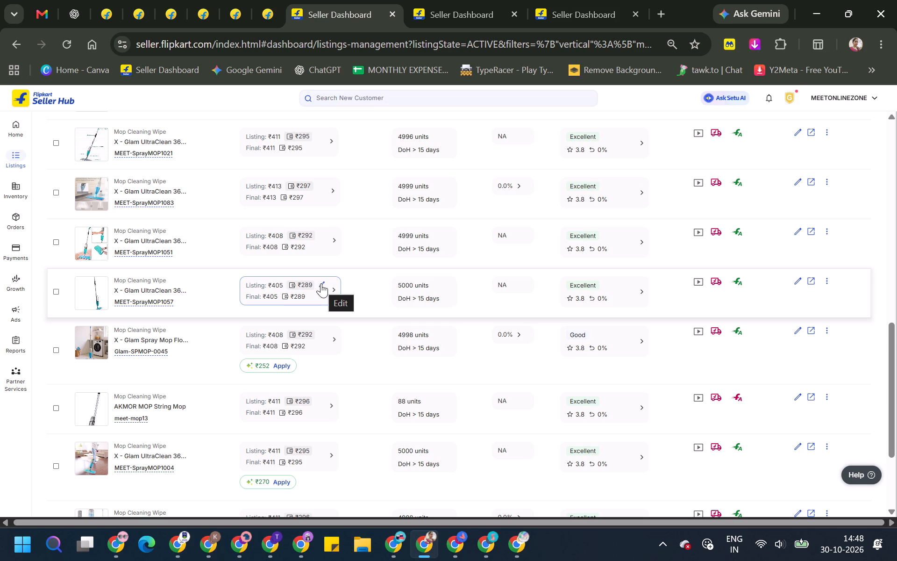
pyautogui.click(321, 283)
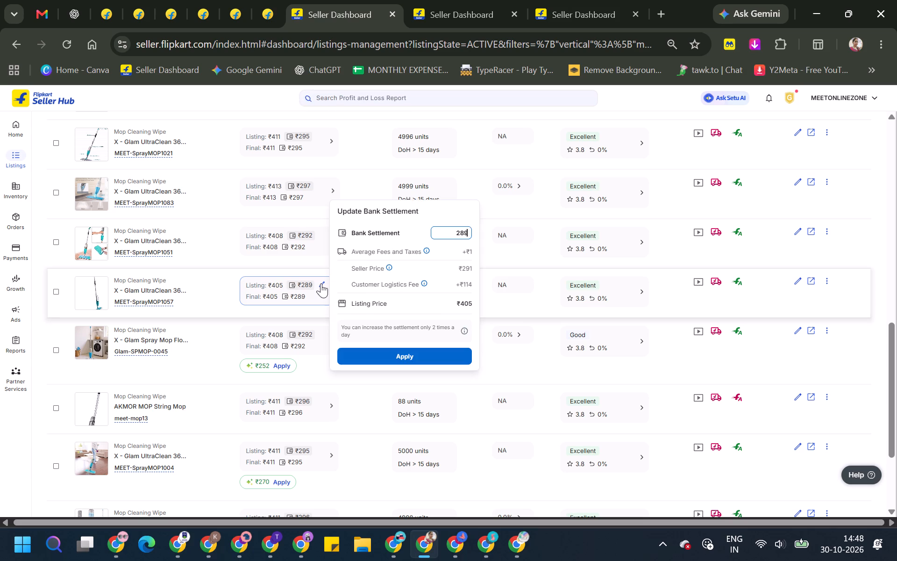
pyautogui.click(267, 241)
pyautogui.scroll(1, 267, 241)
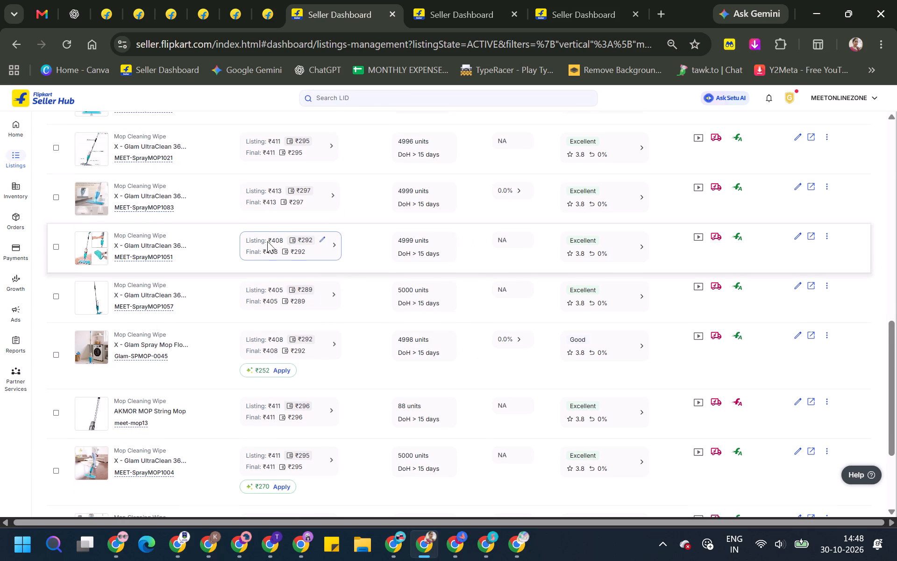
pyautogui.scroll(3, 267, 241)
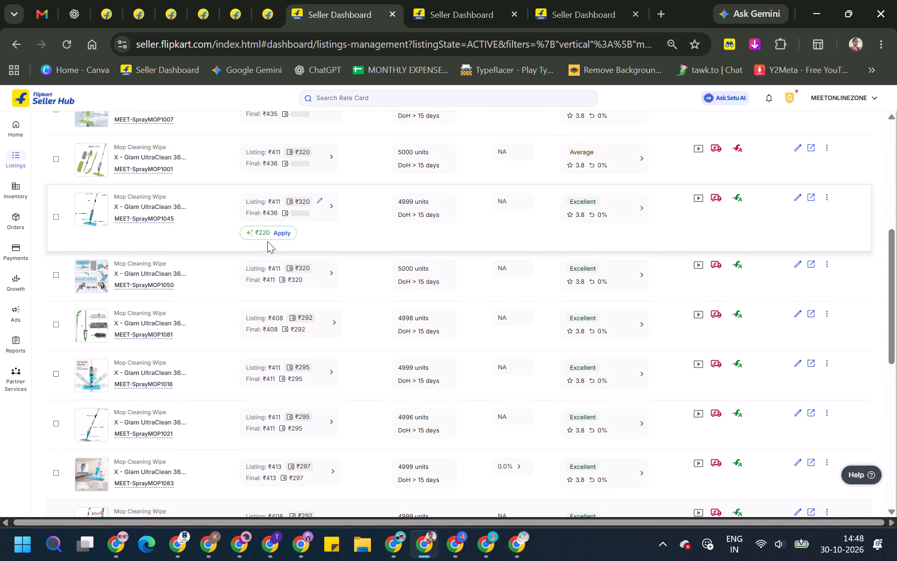
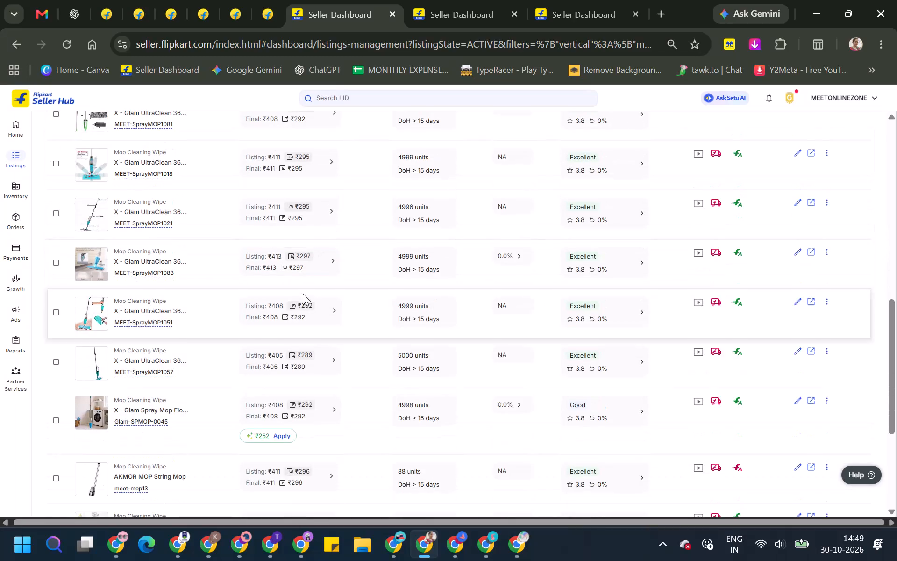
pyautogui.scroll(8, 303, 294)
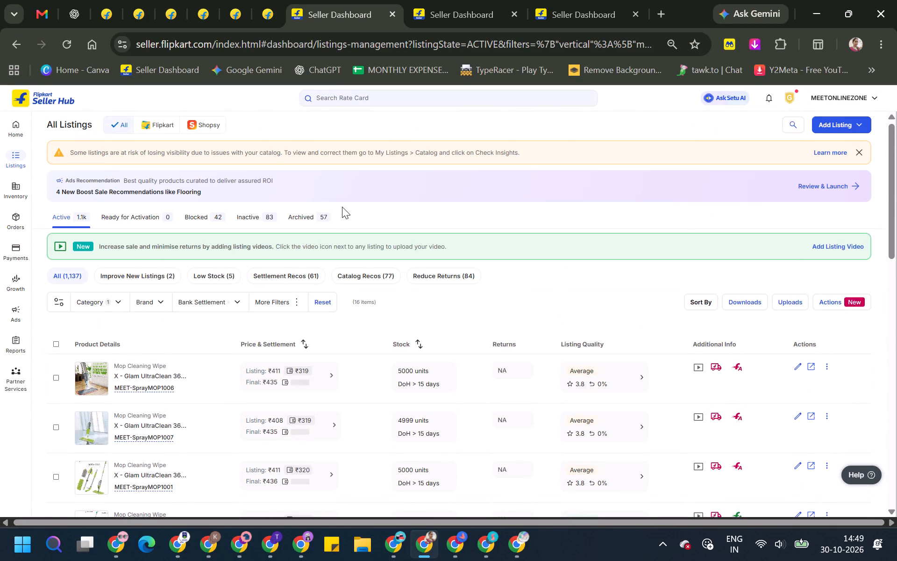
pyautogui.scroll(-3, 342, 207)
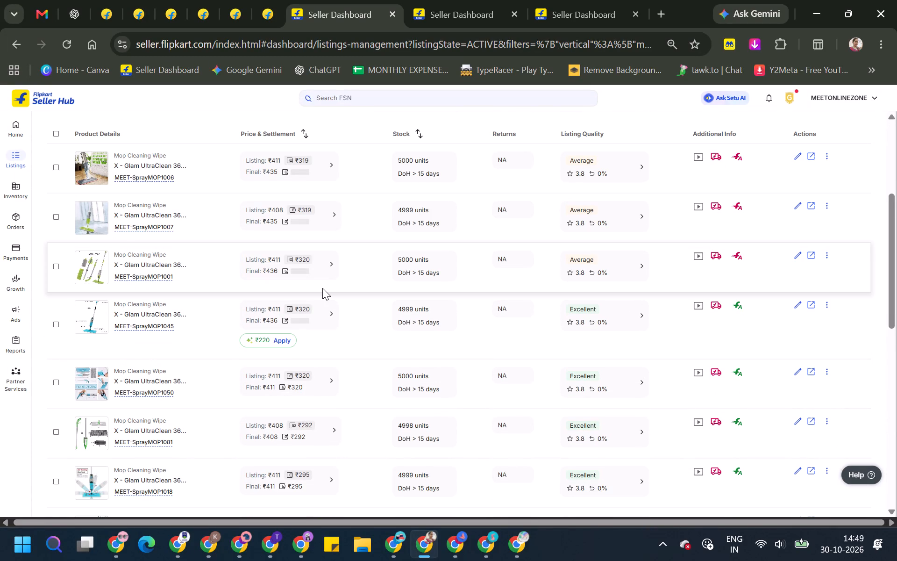
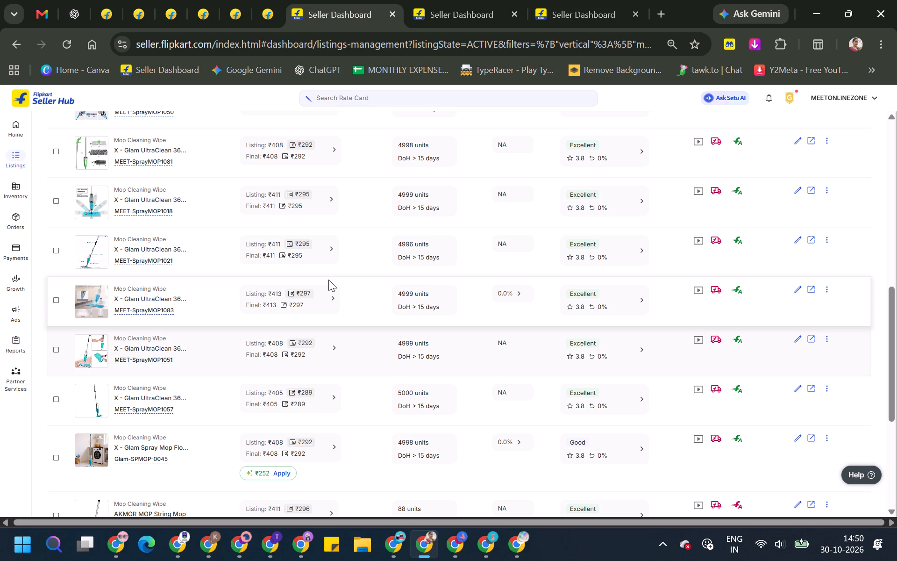
# Set the bank settlement of listing MEET-SprayMOP1081 to ₹320 and apply it.
pyautogui.scroll(2, 357, 206)
pyautogui.scroll(3, 336, 259)
pyautogui.scroll(-4, 336, 259)
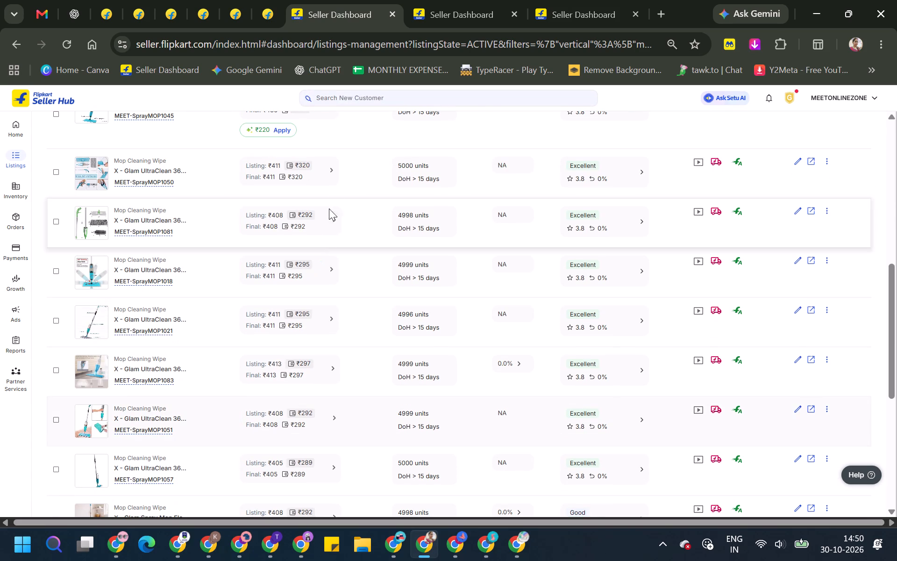
pyautogui.click(324, 215)
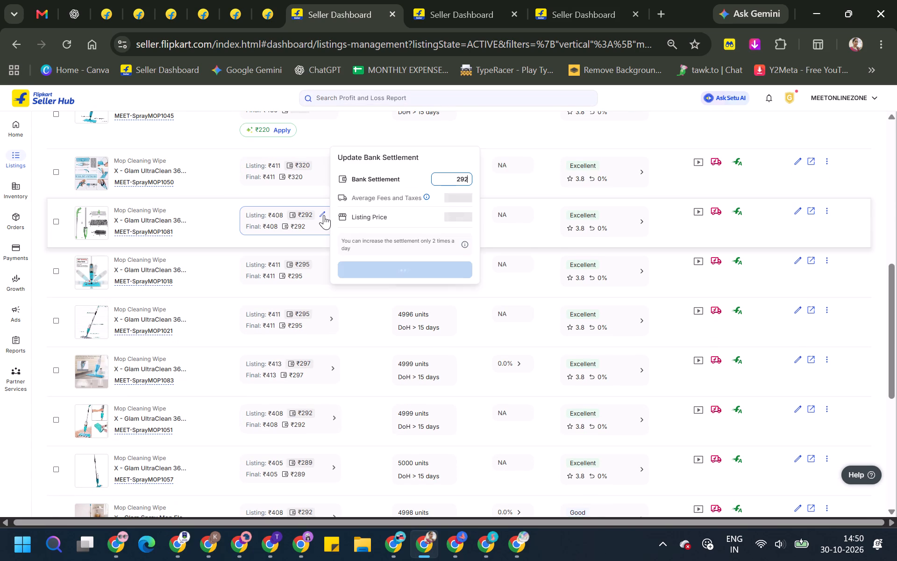
pyautogui.hotkey('ctrl', 'a')
pyautogui.press('2')
pyautogui.press('BackSpace')
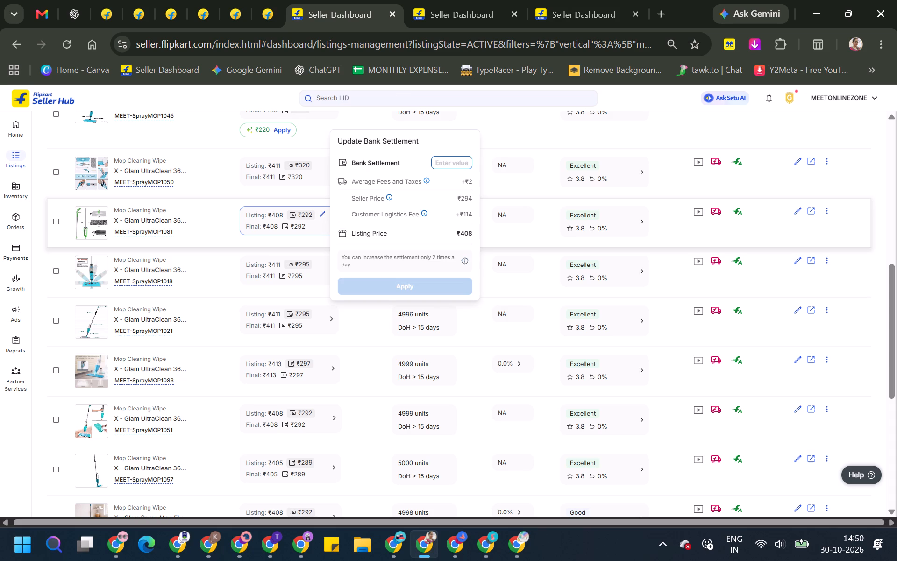
pyautogui.write('320')
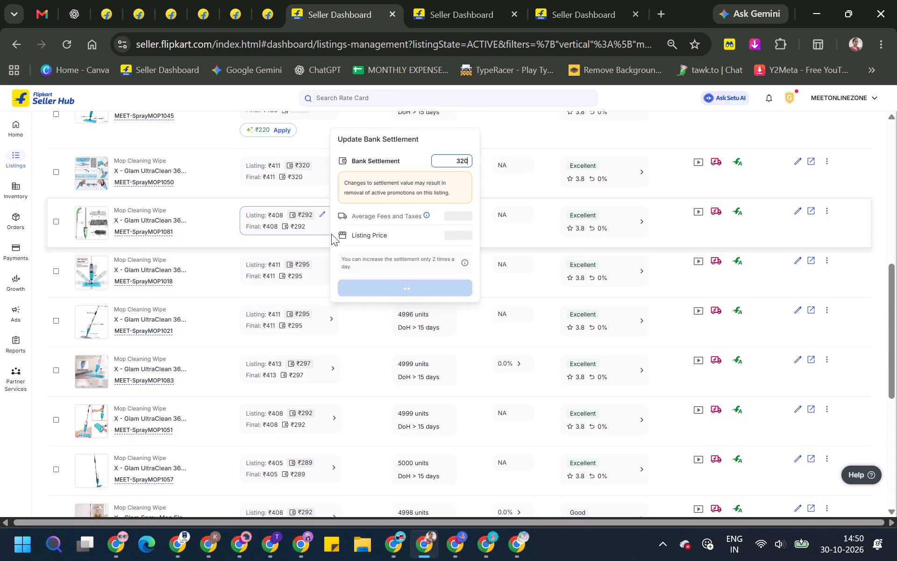
pyautogui.click(369, 300)
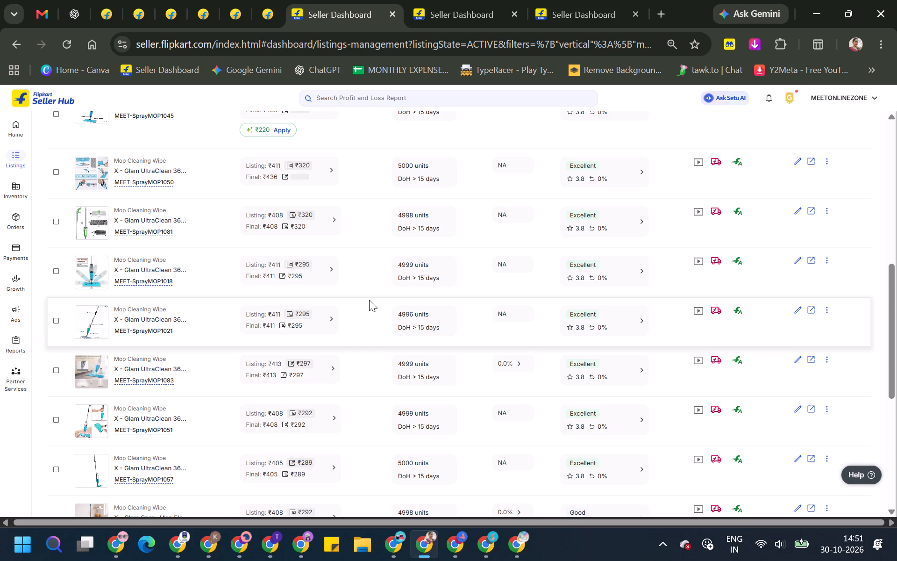
# Set the bank settlement of listing MEET-SprayMOP1018 to ₹320 and apply it.
pyautogui.scroll(-1, 349, 272)
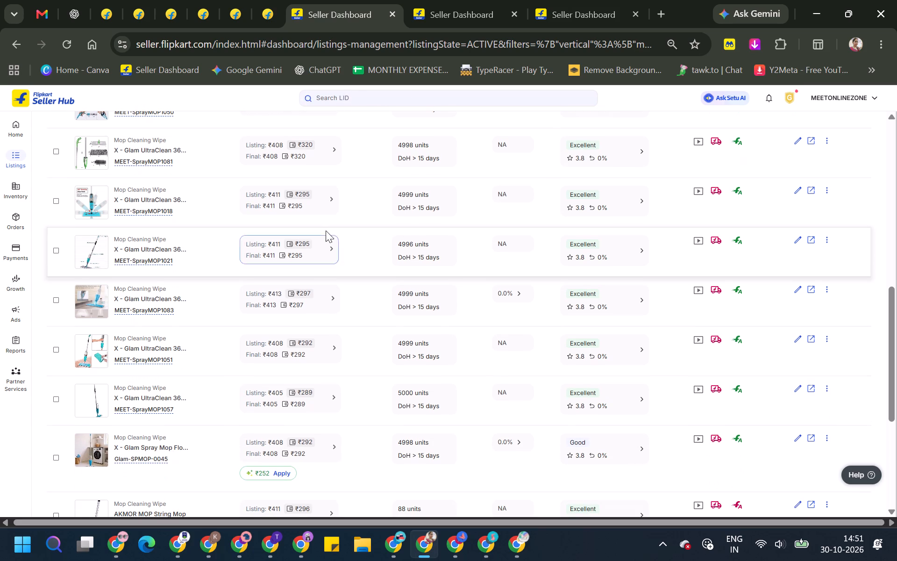
pyautogui.click(320, 191)
pyautogui.hotkey('ctrl', 'a')
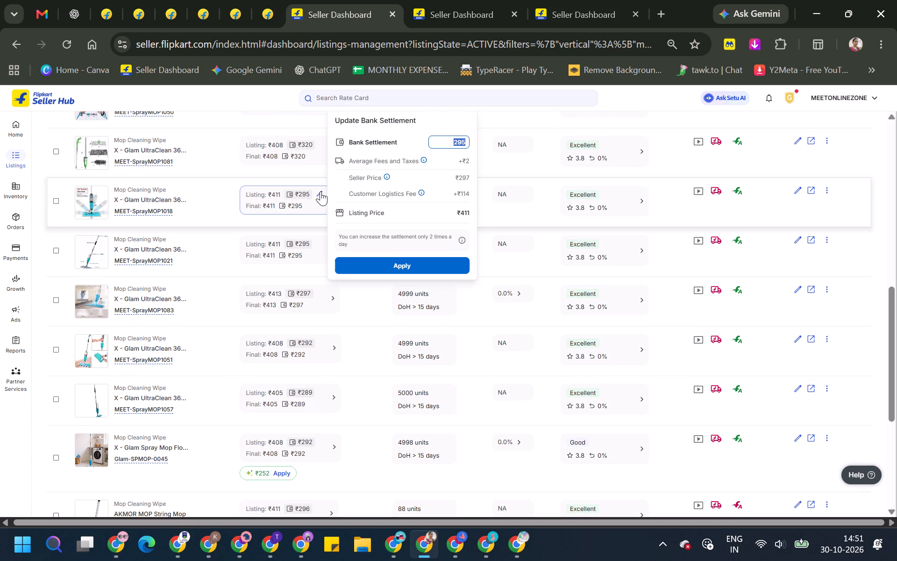
pyautogui.write('320')
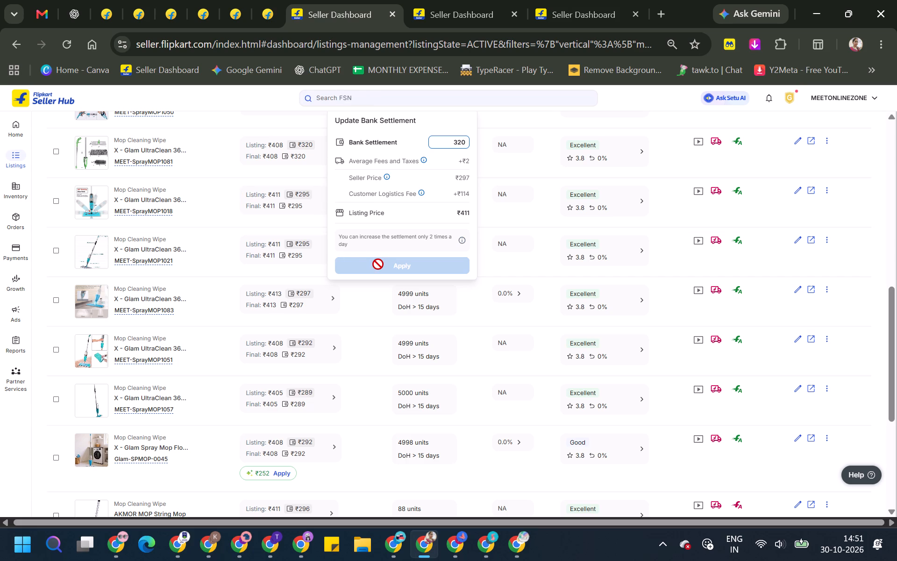
pyautogui.click(378, 264)
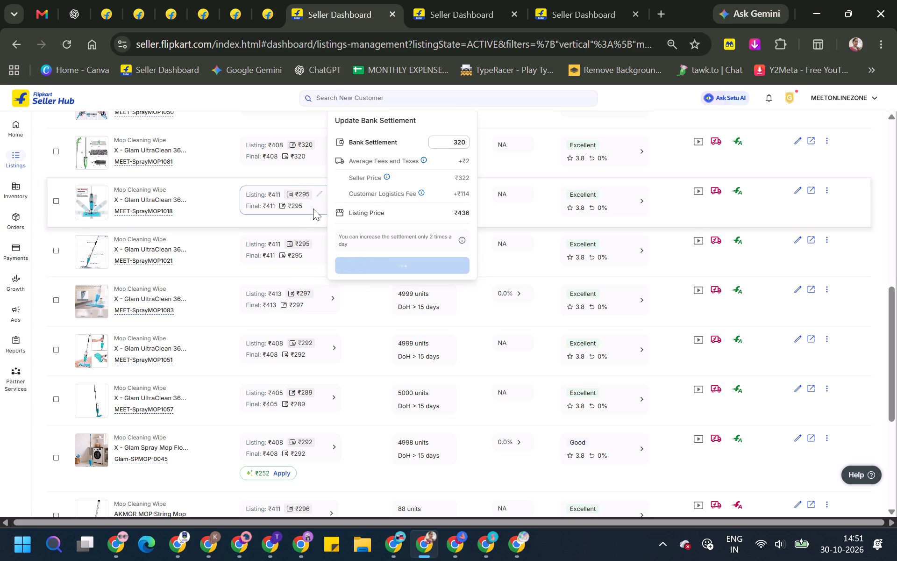
# Set the bank settlement of listing MEET-SprayMOP1021 to ₹320 and apply it.
pyautogui.click(320, 241)
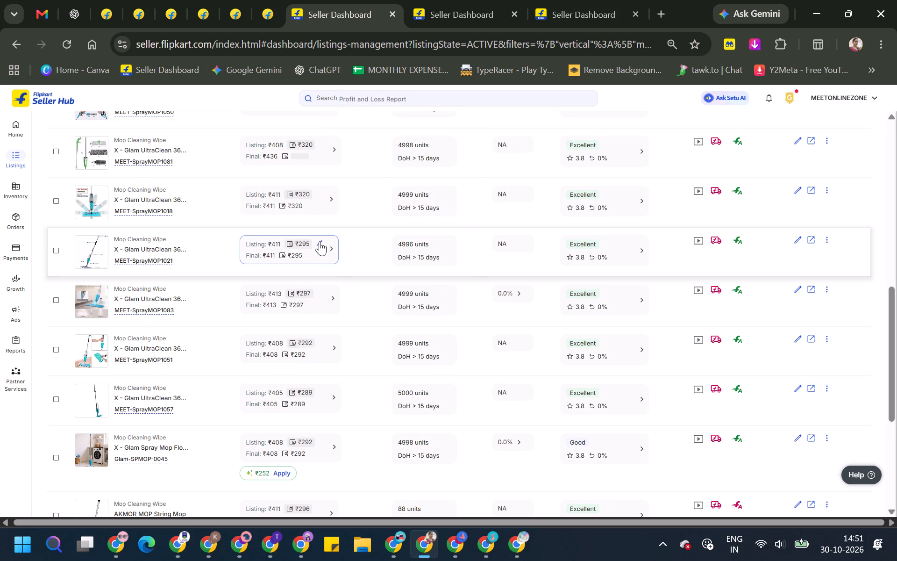
pyautogui.hotkey('ctrl', 'a')
pyautogui.write('320')
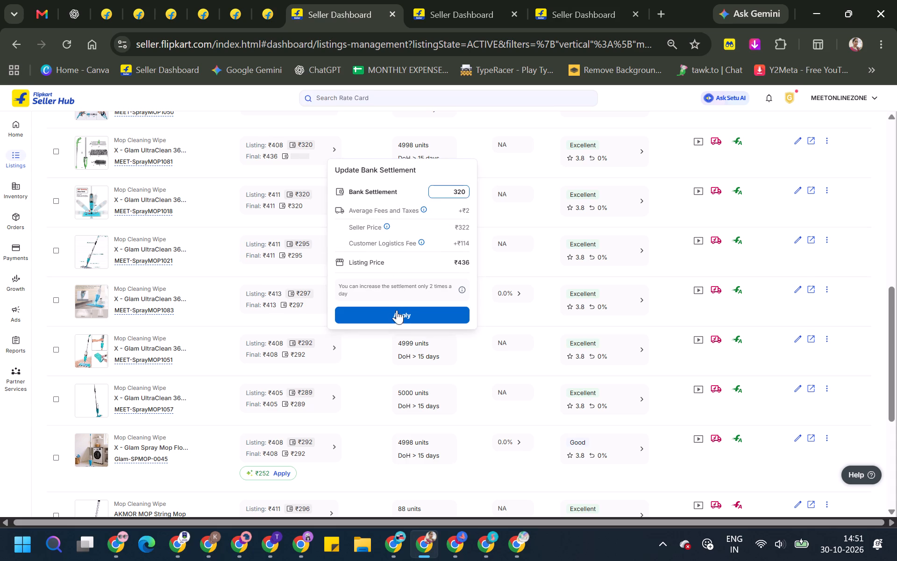
pyautogui.click(397, 315)
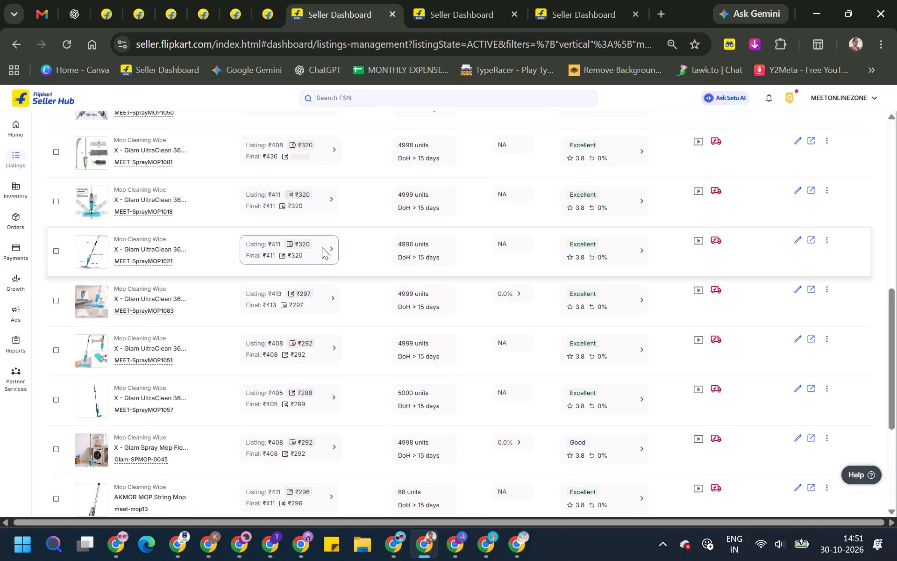
# Set the bank settlement of listing MEET-SprayMOP1083 to ₹320 and apply it.
pyautogui.click(319, 292)
pyautogui.click(319, 292)
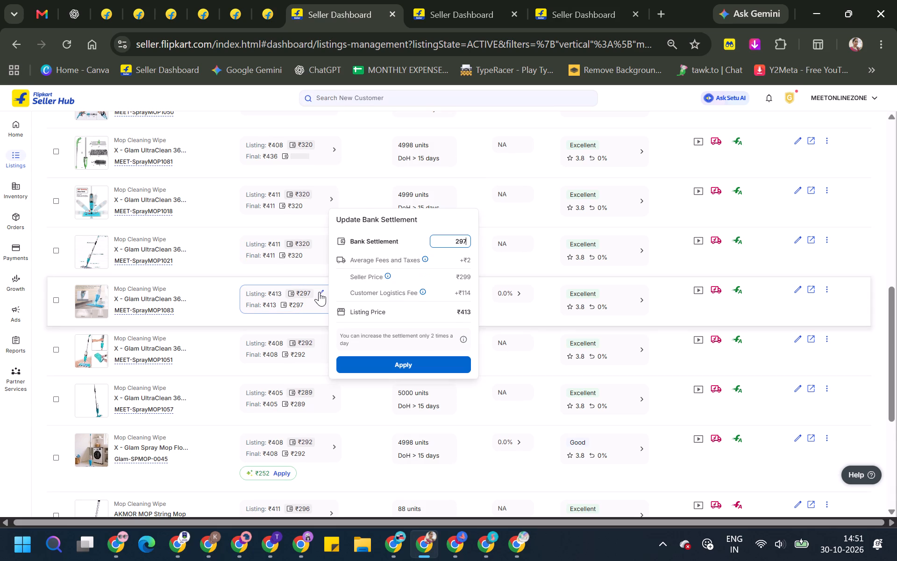
pyautogui.hotkey('ctrl', 'a')
pyautogui.write('320')
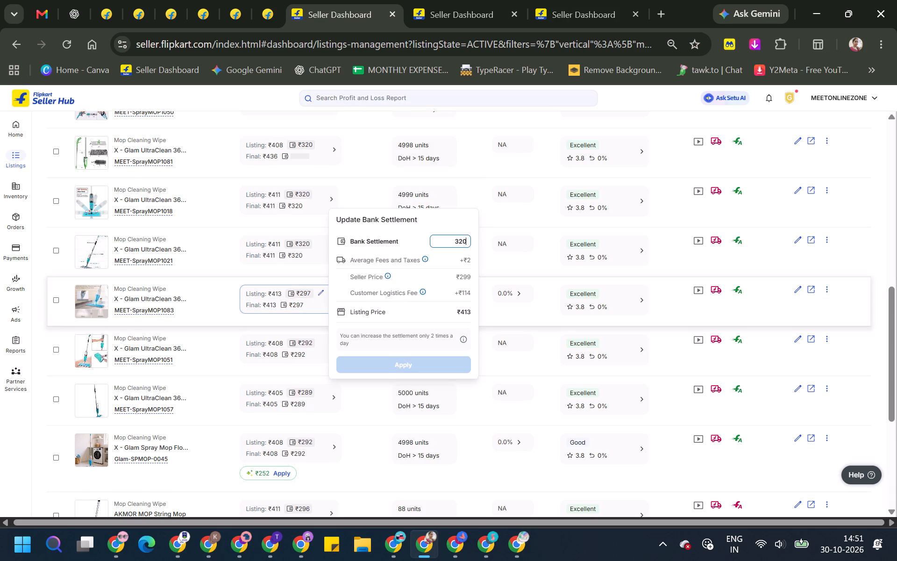
pyautogui.click(414, 367)
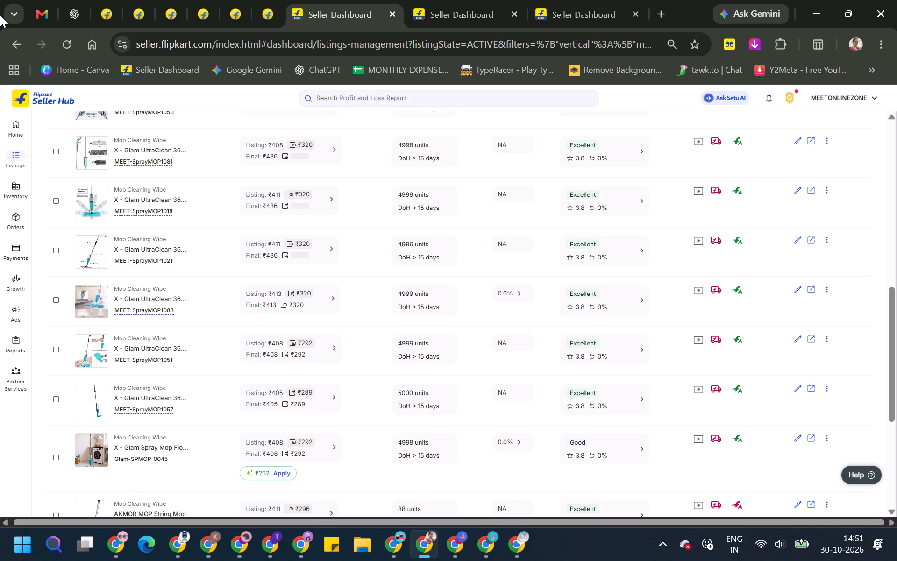
# Set the bank settlement of listing MEET-SprayMOP1051 to ₹320 and apply it.
pyautogui.scroll(-1, 294, 374)
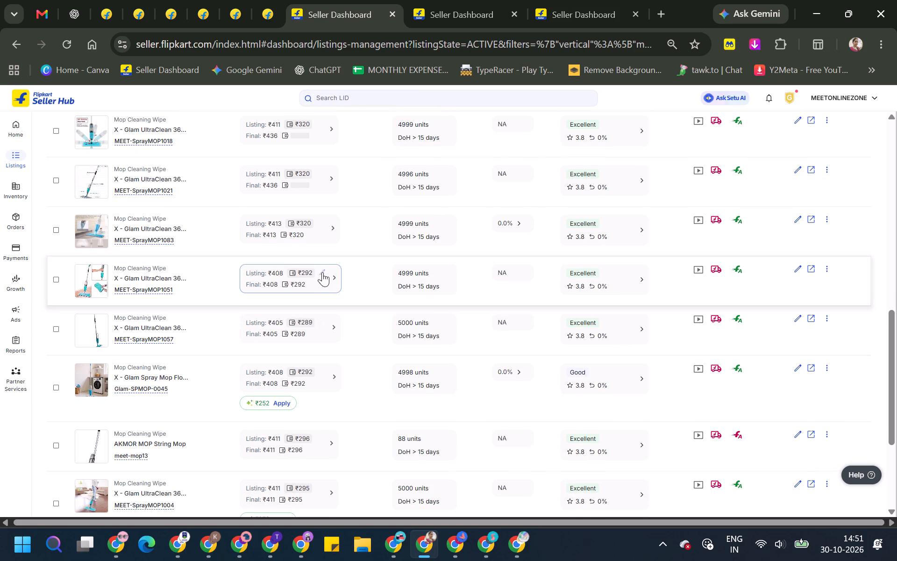
pyautogui.click(321, 272)
pyautogui.hotkey('ctrl', 'a')
pyautogui.write('320')
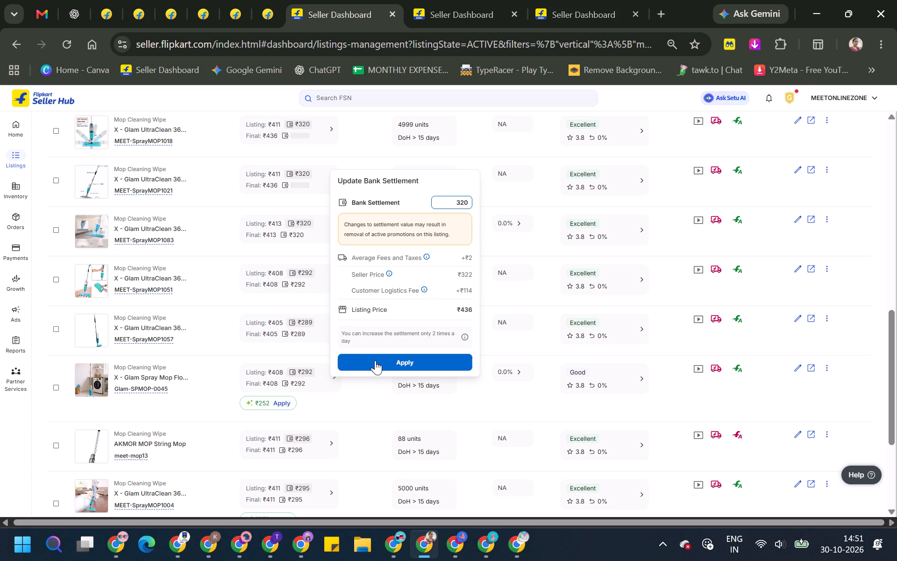
pyautogui.click(375, 360)
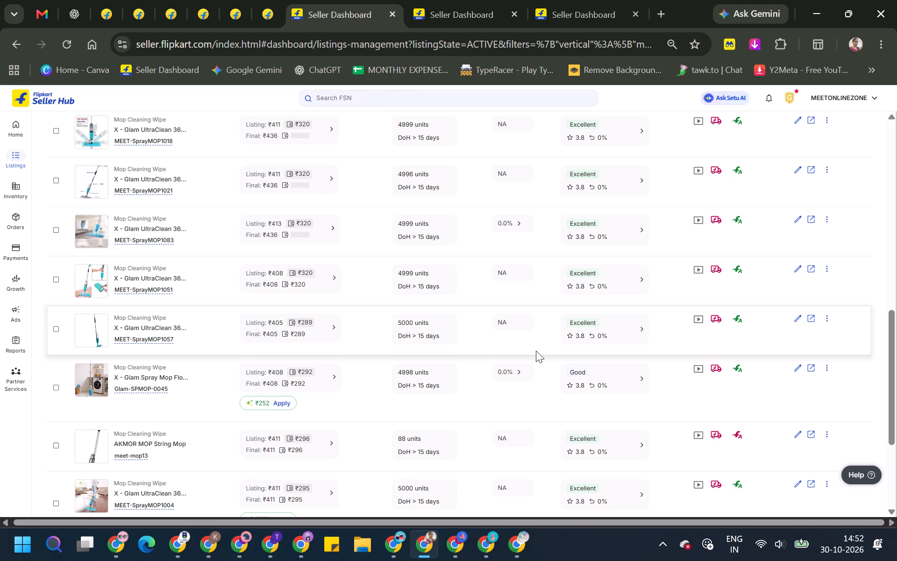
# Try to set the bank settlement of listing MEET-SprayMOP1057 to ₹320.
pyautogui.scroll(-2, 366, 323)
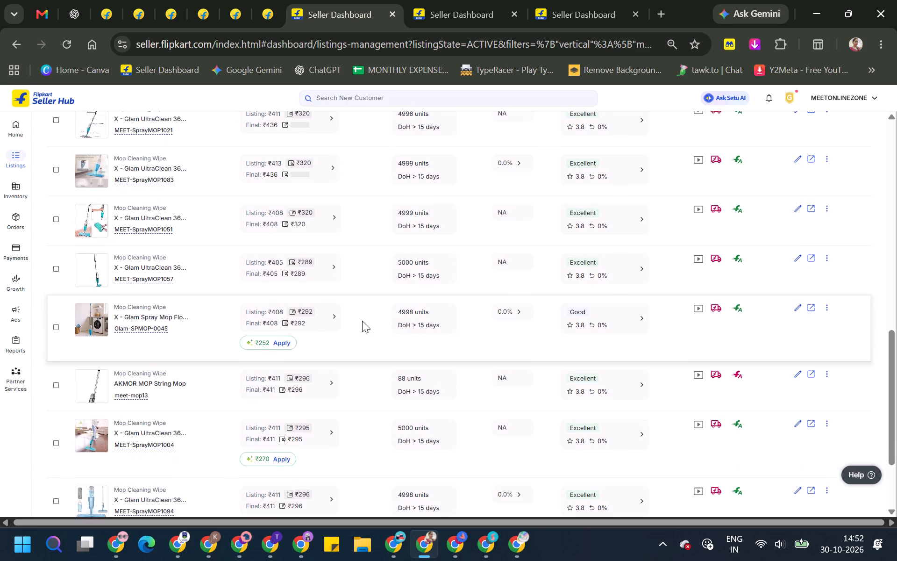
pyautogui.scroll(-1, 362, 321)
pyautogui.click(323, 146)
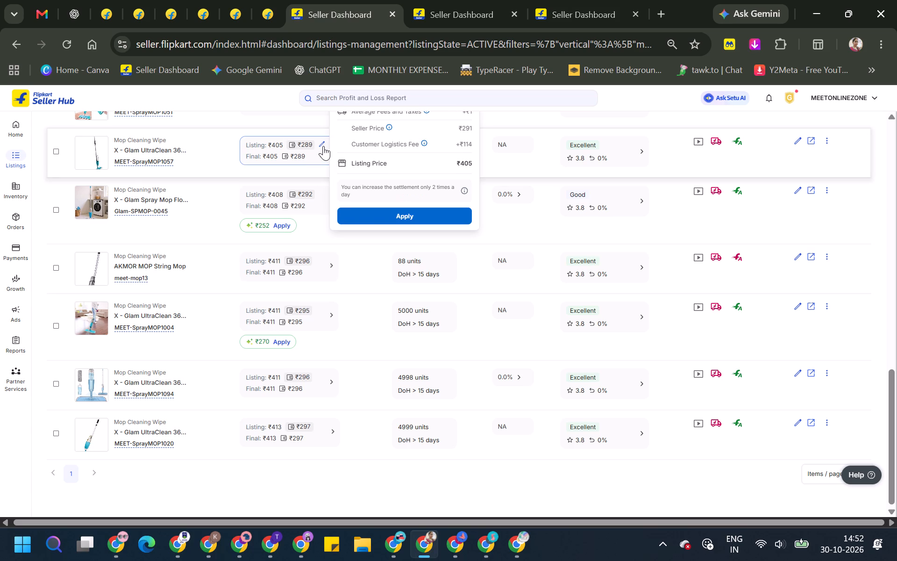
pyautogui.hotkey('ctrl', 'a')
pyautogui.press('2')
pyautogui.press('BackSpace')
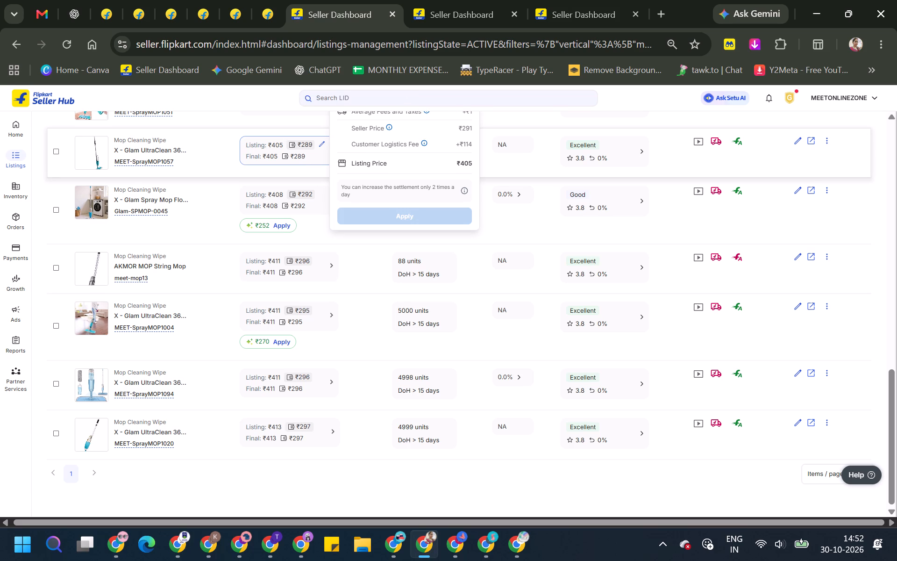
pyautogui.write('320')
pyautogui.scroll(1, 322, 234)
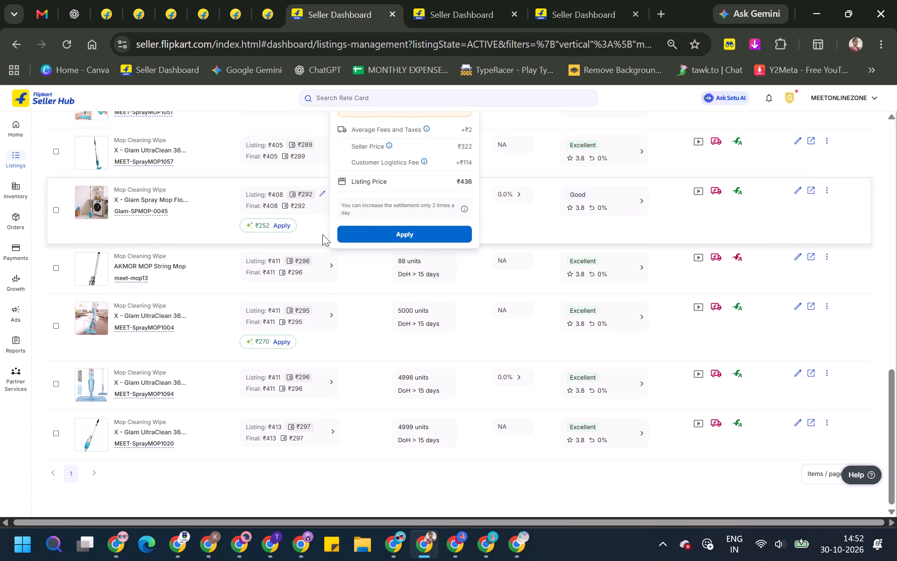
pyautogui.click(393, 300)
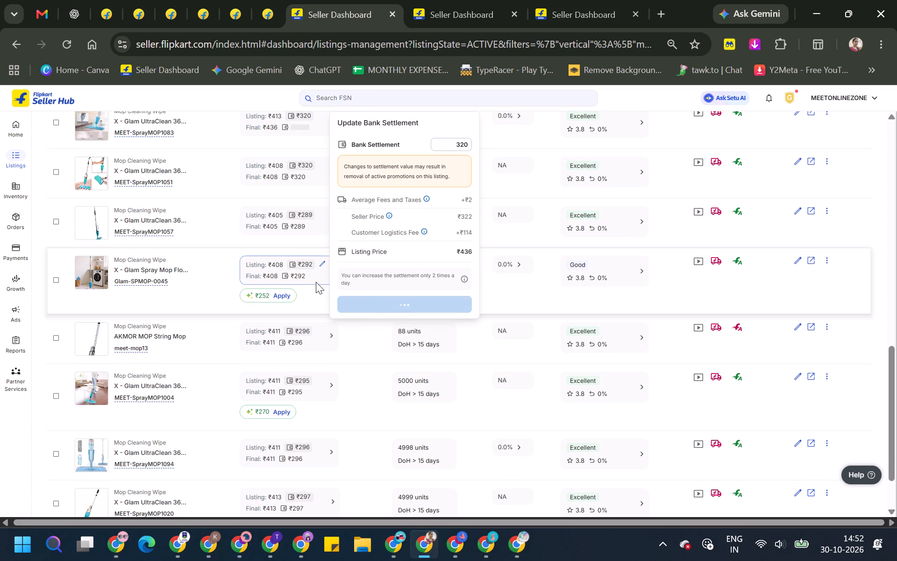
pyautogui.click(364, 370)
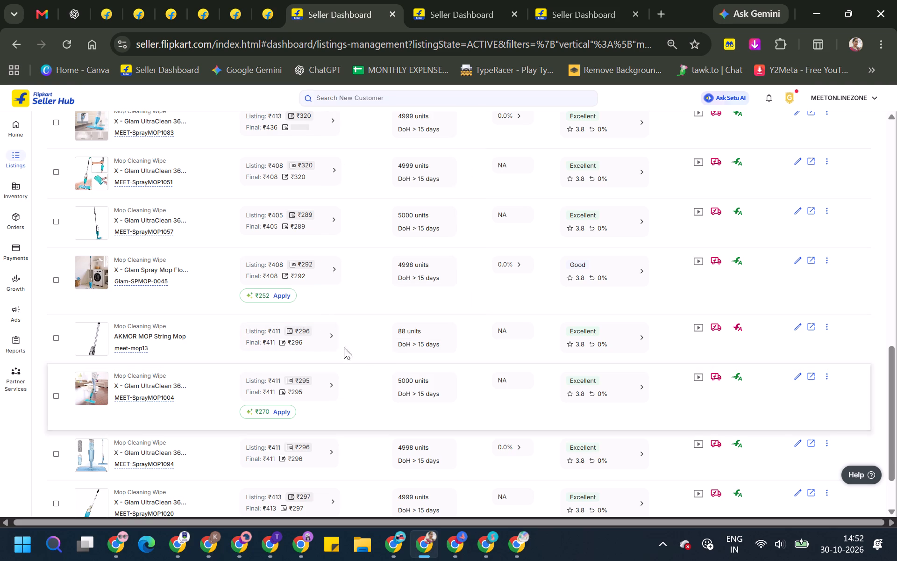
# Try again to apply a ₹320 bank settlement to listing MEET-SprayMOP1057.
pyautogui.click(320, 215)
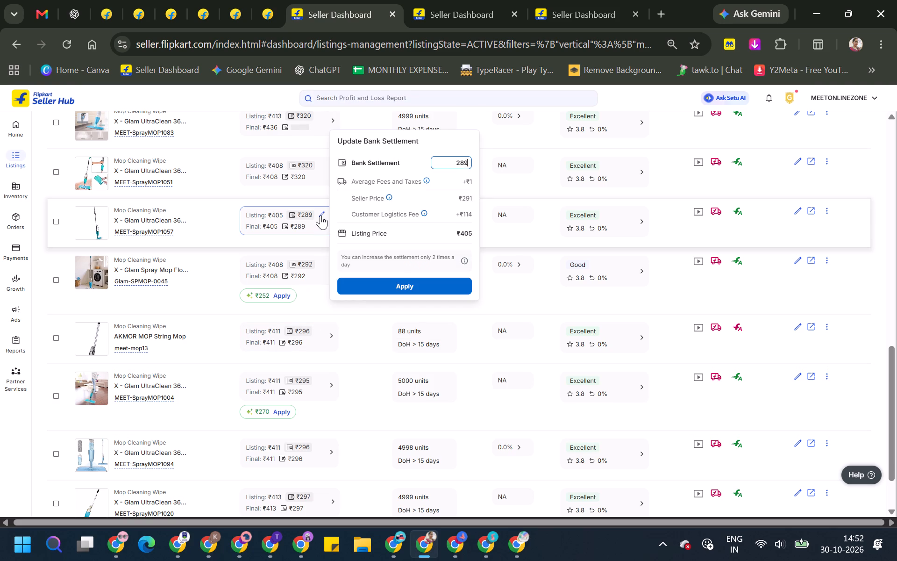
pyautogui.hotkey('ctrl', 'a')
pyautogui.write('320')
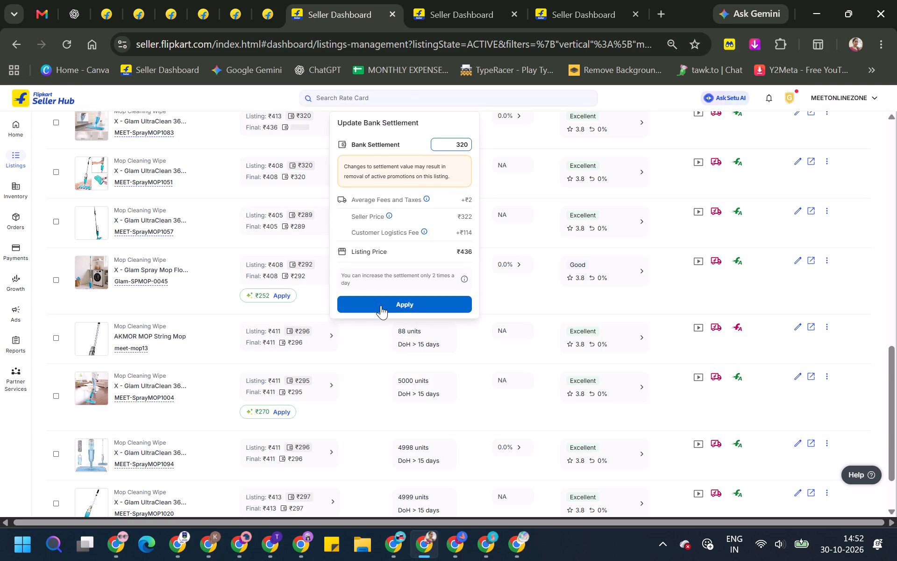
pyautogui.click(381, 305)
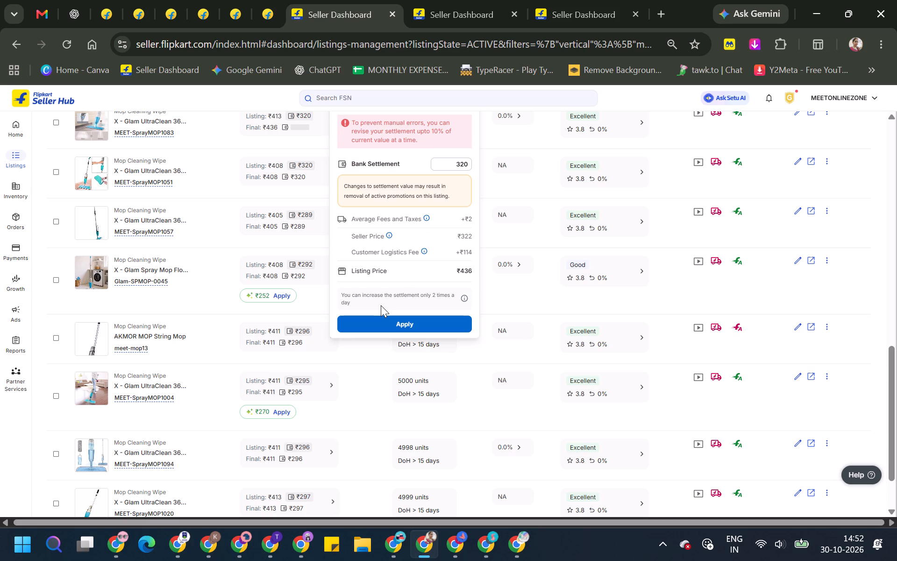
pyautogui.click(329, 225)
# Set the bank settlement of listing MEET-SprayMOP1057 to ₹310 and apply it.
pyautogui.click(322, 210)
pyautogui.hotkey('ctrl', 'a')
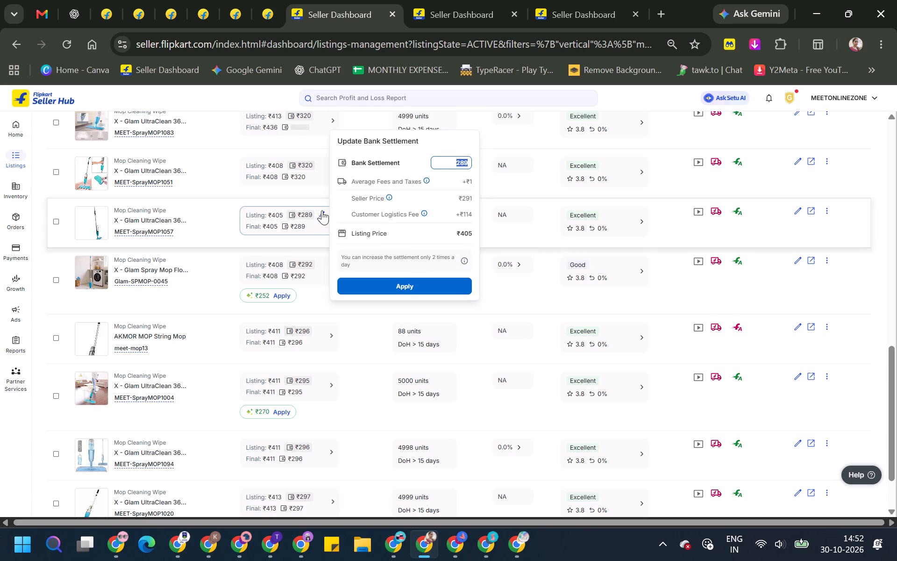
pyautogui.write('310')
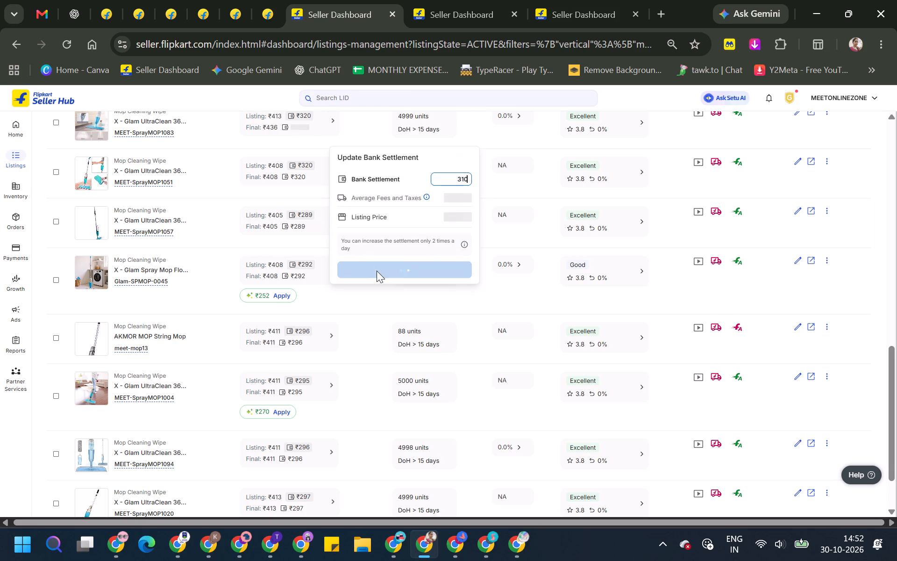
pyautogui.click(423, 282)
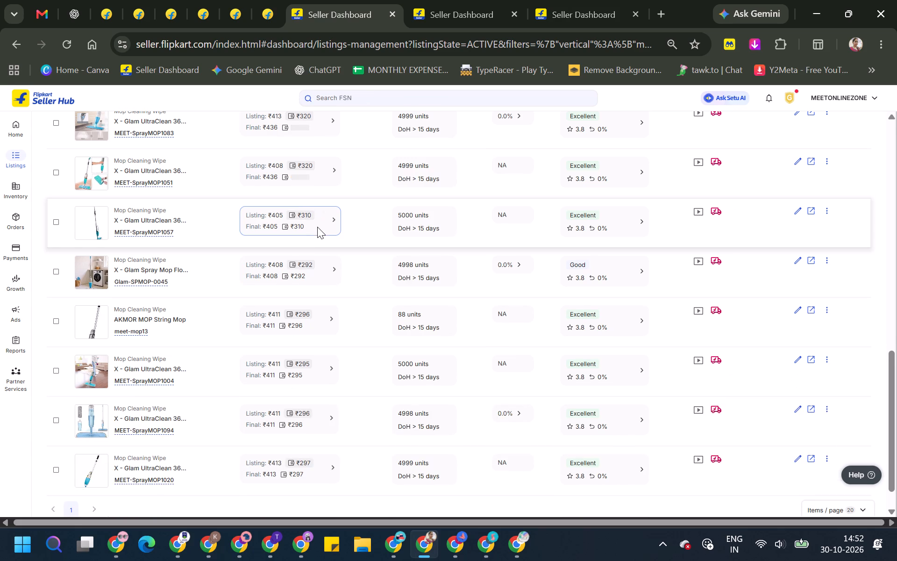
# Set the bank settlement of the Spray Mop listing Glam-SPMOP-0045 to ₹320 and apply it.
pyautogui.click(323, 262)
pyautogui.hotkey('ctrl', 'a')
pyautogui.write('320')
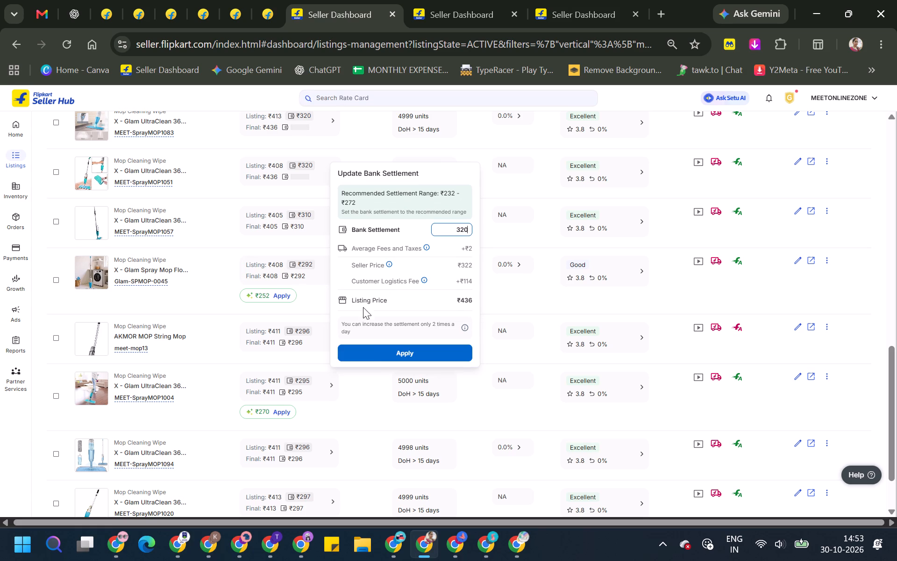
pyautogui.click(375, 353)
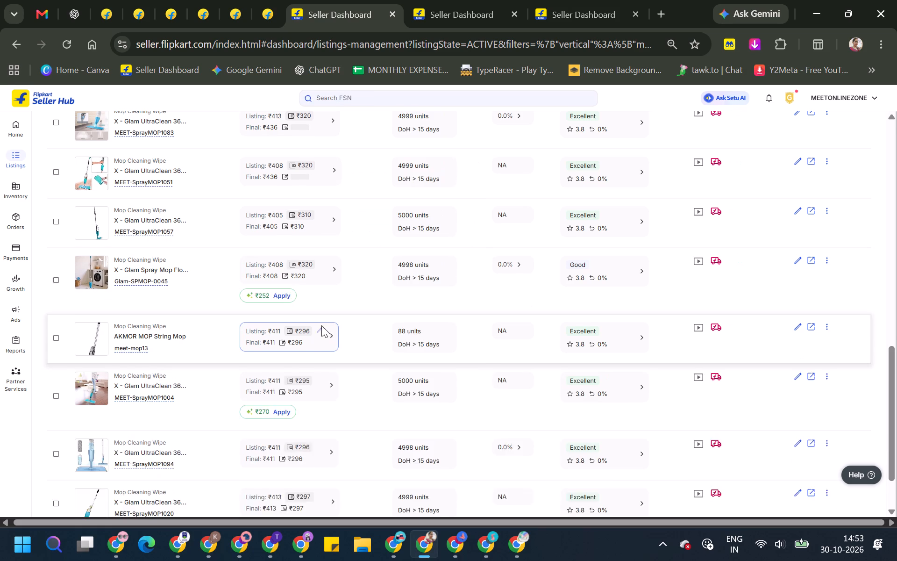
# Set the bank settlement of the AKMOR MOP String Mop listing meet-mop13 to ₹320 and apply it.
pyautogui.click(318, 314)
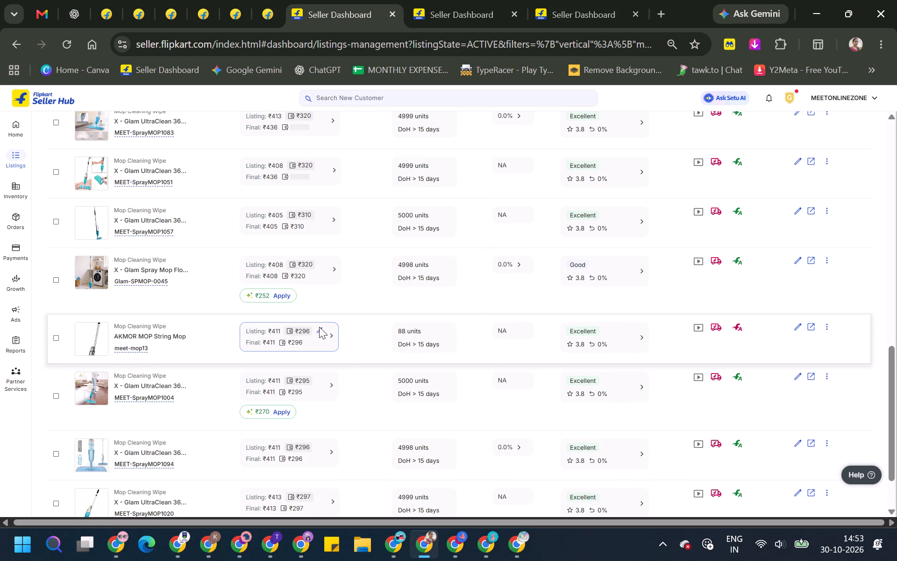
pyautogui.click(319, 328)
pyautogui.hotkey('ctrl', 'a')
pyautogui.write('e3')
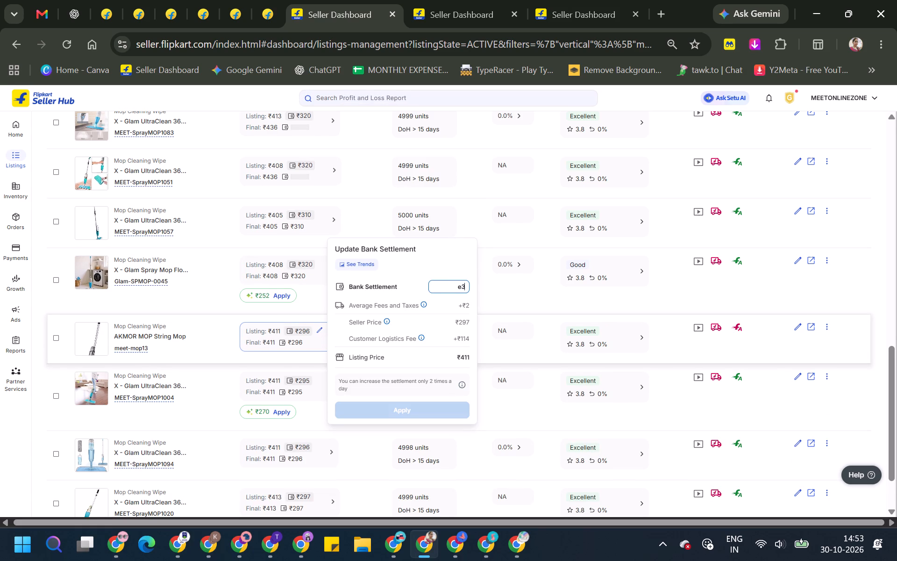
pyautogui.press('BackSpace')
pyautogui.press('BackSpace')
pyautogui.write('329')
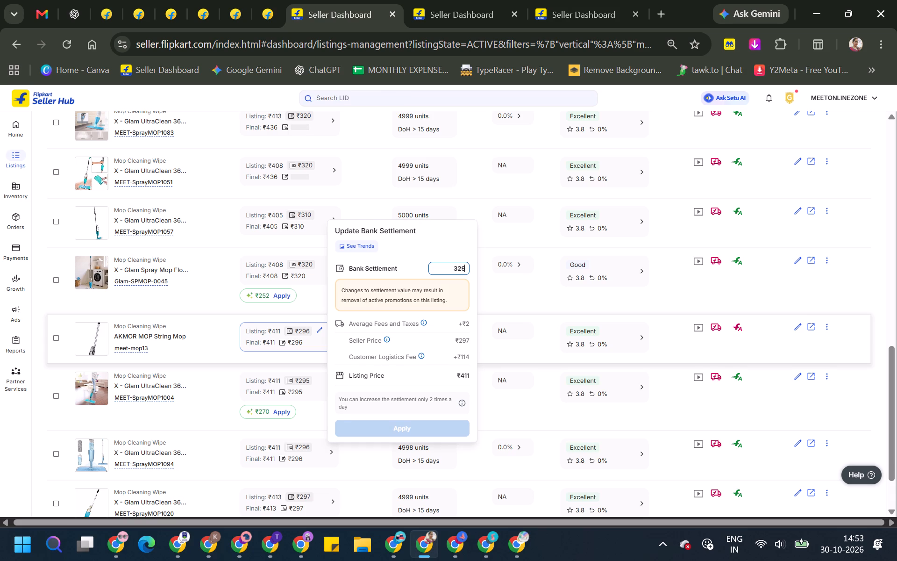
pyautogui.press('BackSpace')
pyautogui.press('0')
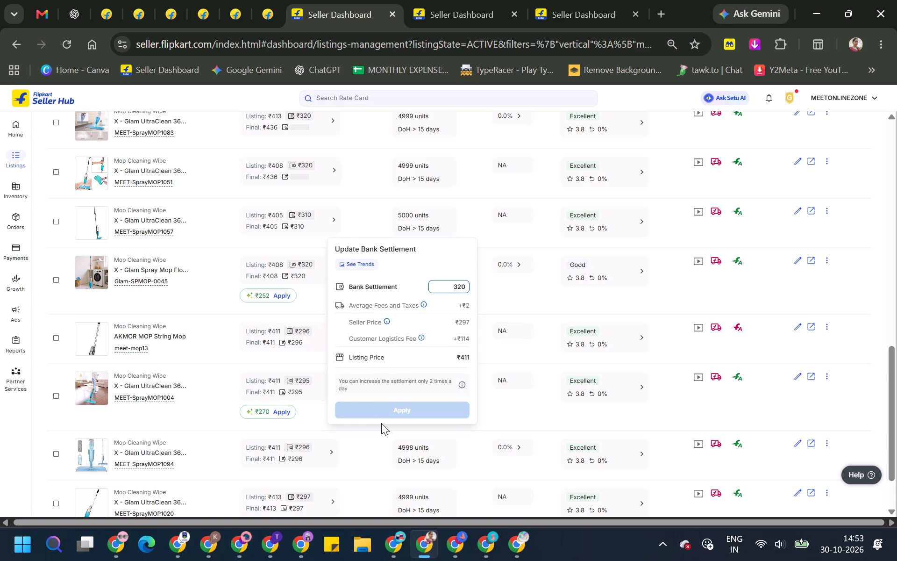
pyautogui.click(382, 414)
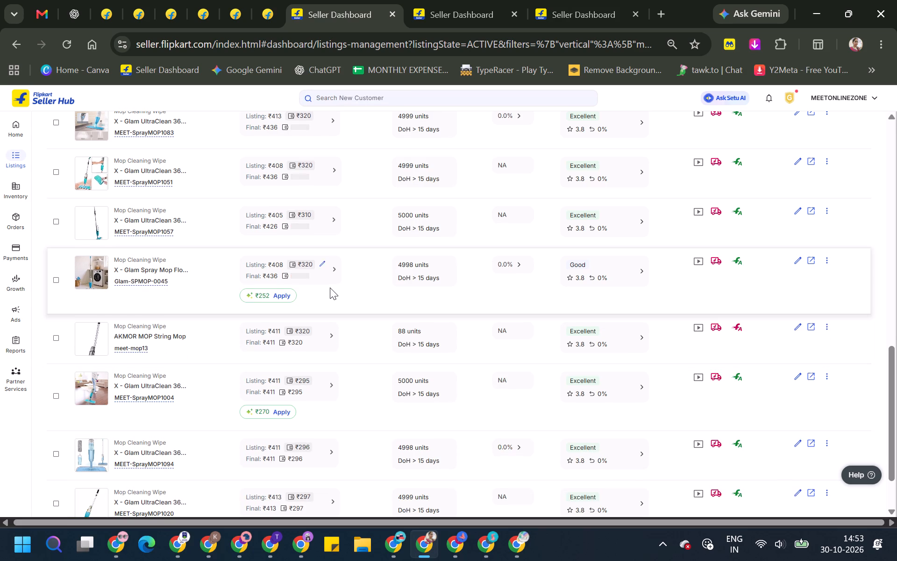
# Set the bank settlement of listing MEET-SprayMOP1004 to ₹320 and apply it.
pyautogui.scroll(-3, 330, 288)
pyautogui.click(319, 309)
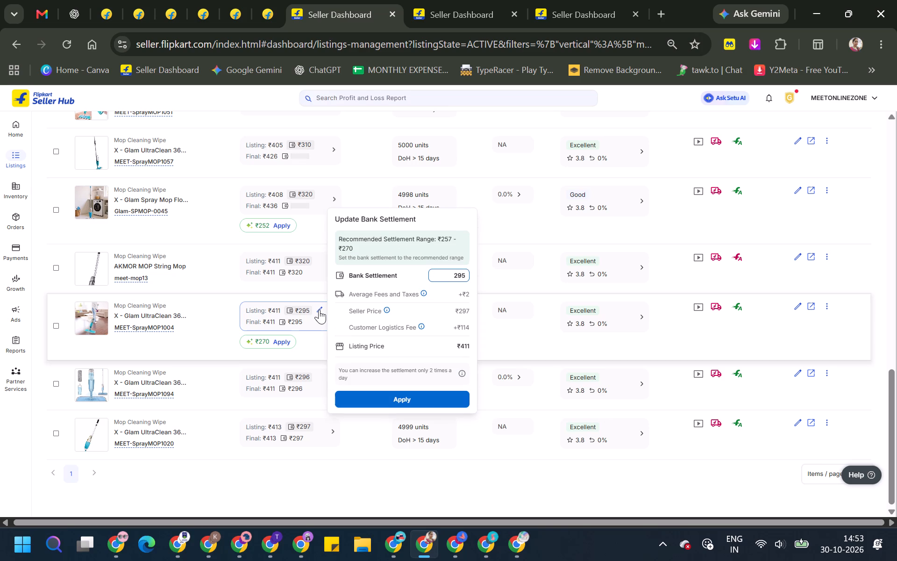
pyautogui.hotkey('ctrl', 'a')
pyautogui.write('320')
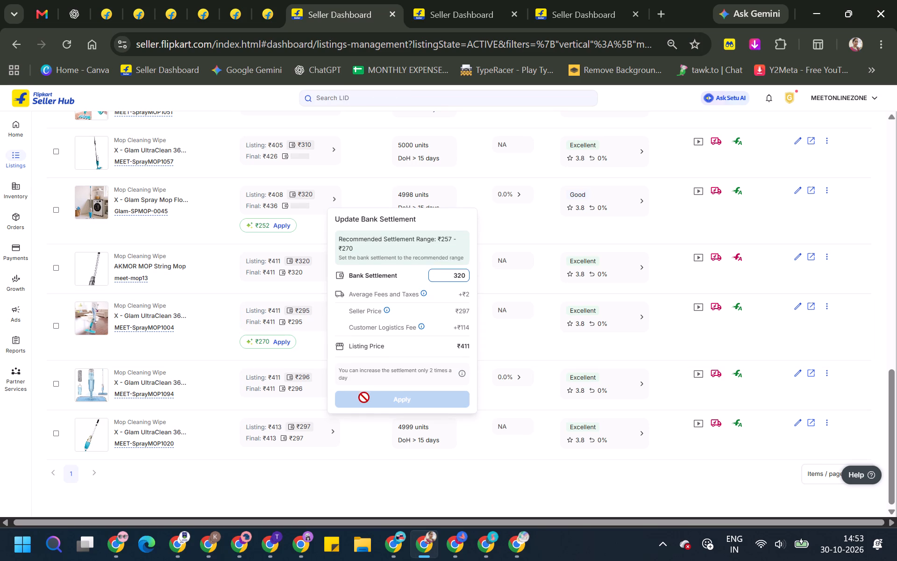
pyautogui.click(369, 402)
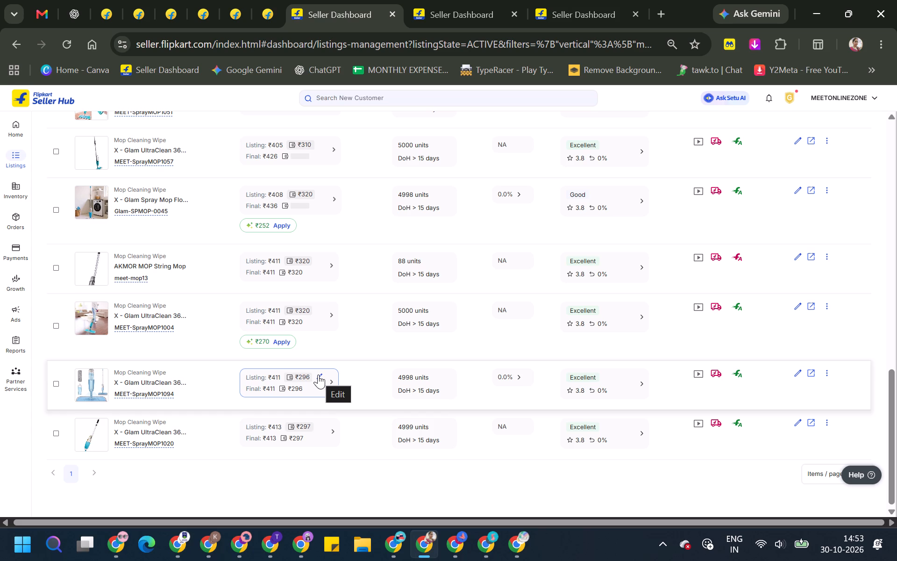
# Set the bank settlement of listing MEET-SprayMOP1094 to ₹320 and apply it.
pyautogui.click(318, 374)
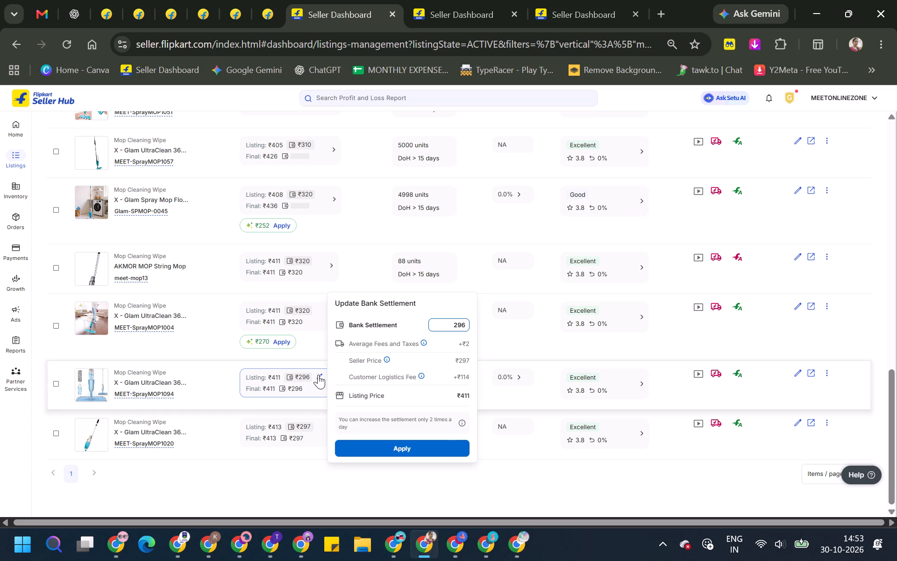
pyautogui.hotkey('ctrl', 'a')
pyautogui.write('320')
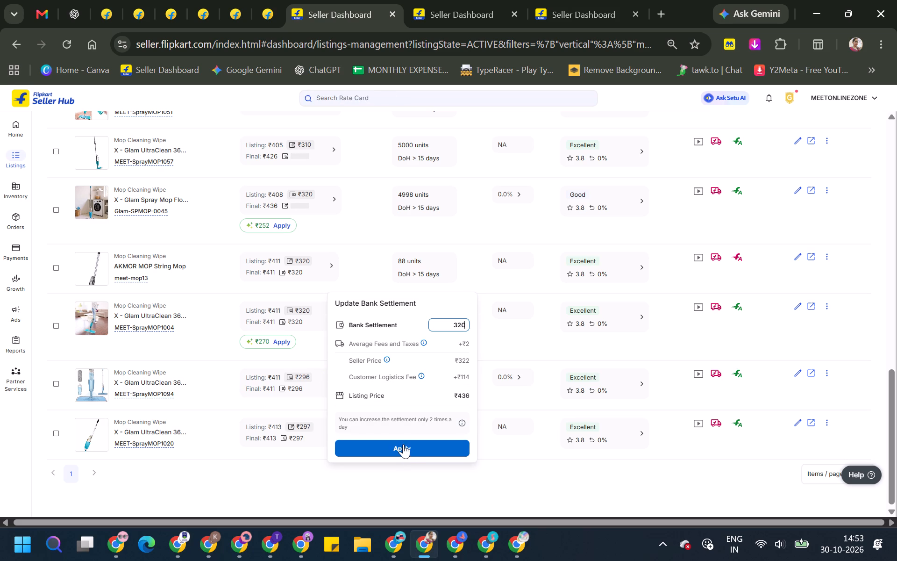
pyautogui.click(404, 445)
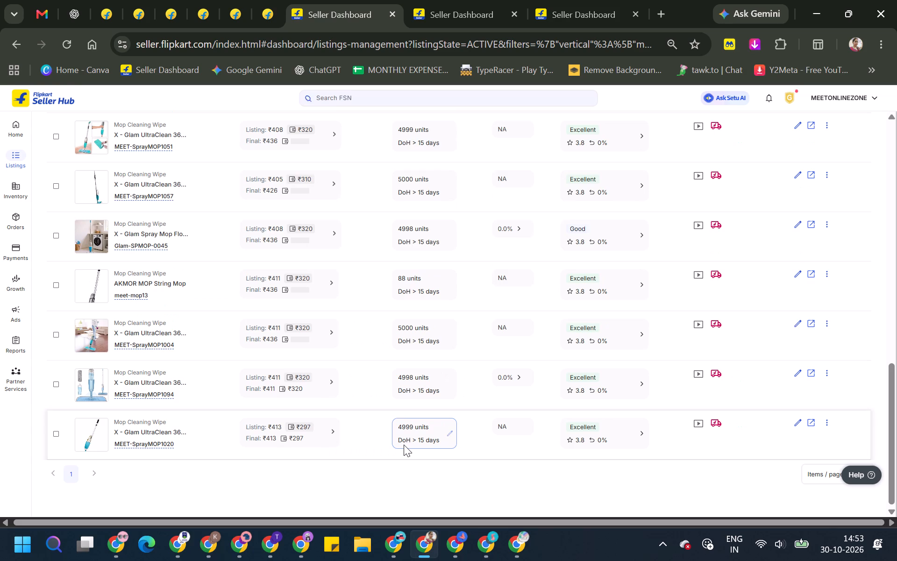
# Set the bank settlement of listing MEET-SprayMOP1020 to ₹320 and apply it.
pyautogui.click(323, 423)
pyautogui.hotkey('ctrl', 'a')
pyautogui.write('320')
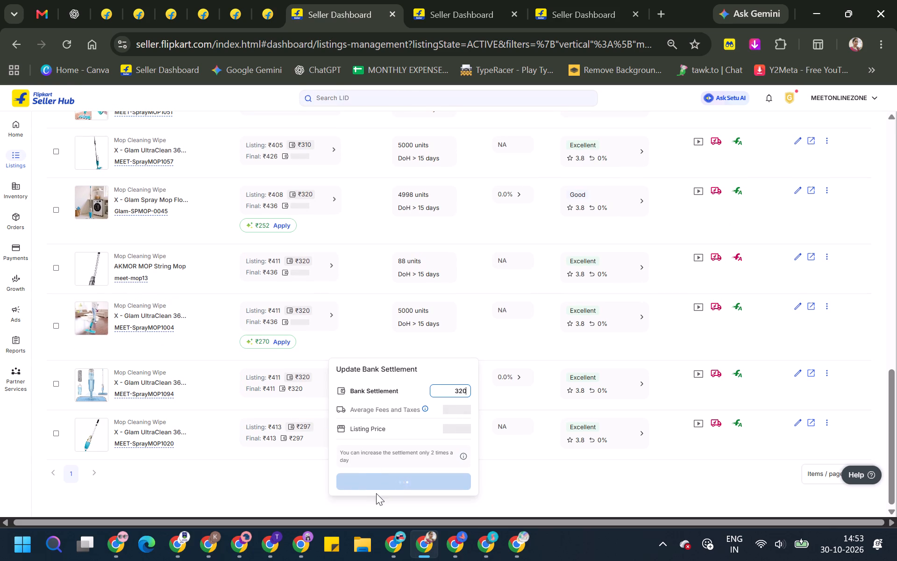
pyautogui.click(376, 493)
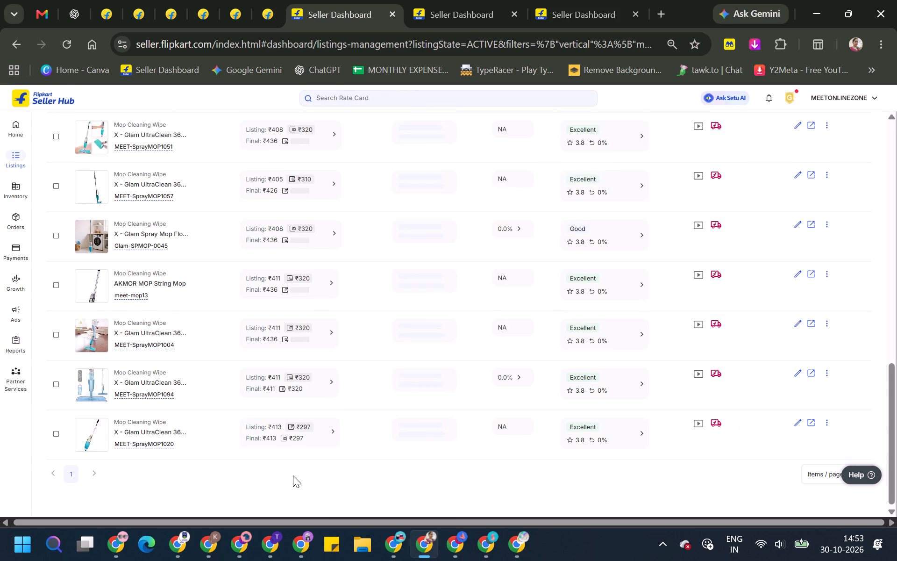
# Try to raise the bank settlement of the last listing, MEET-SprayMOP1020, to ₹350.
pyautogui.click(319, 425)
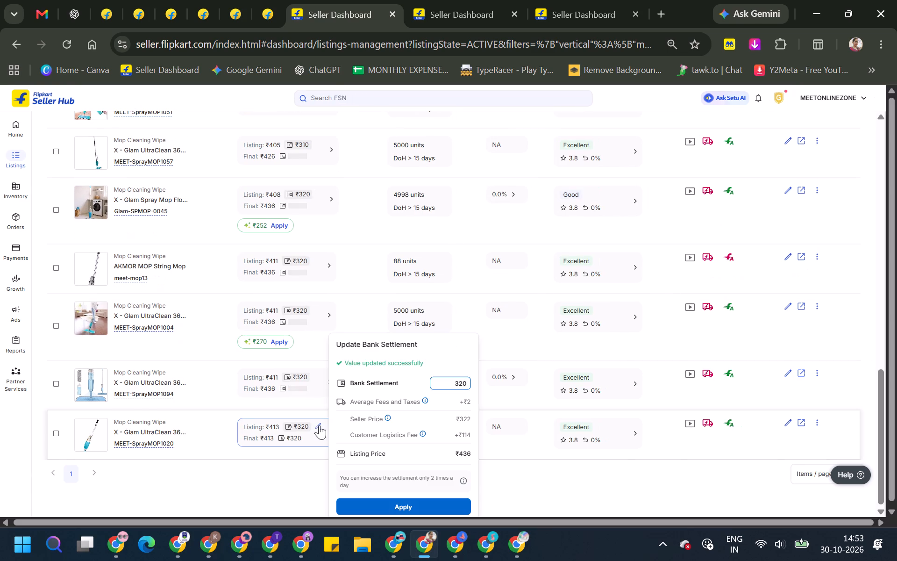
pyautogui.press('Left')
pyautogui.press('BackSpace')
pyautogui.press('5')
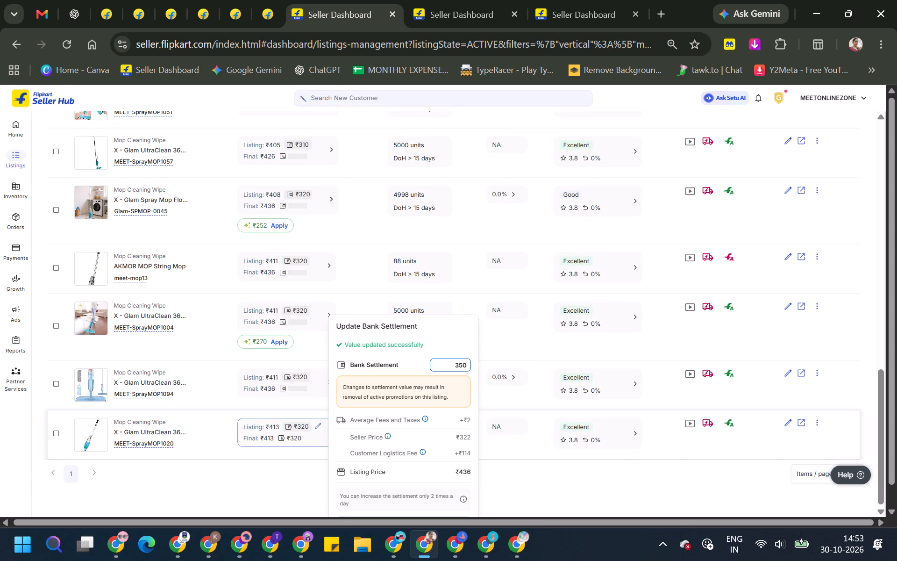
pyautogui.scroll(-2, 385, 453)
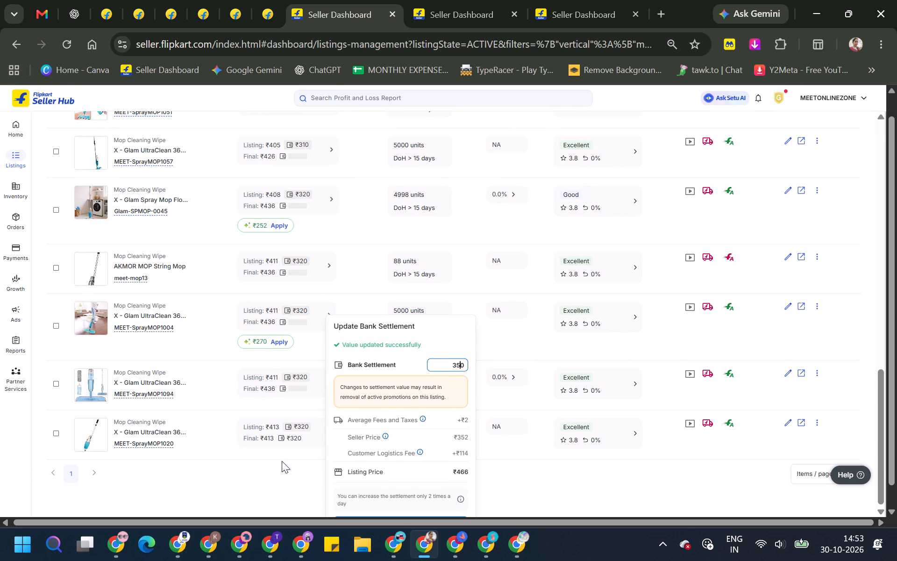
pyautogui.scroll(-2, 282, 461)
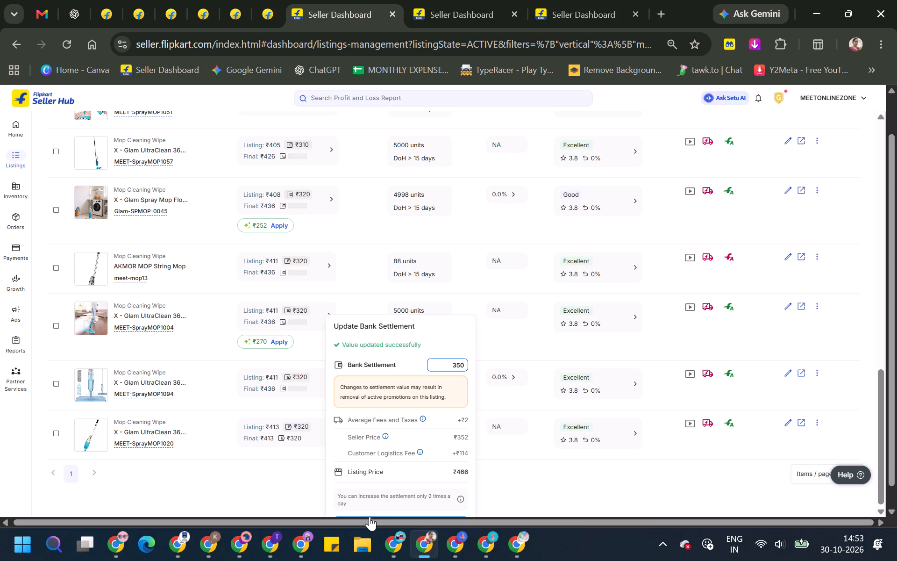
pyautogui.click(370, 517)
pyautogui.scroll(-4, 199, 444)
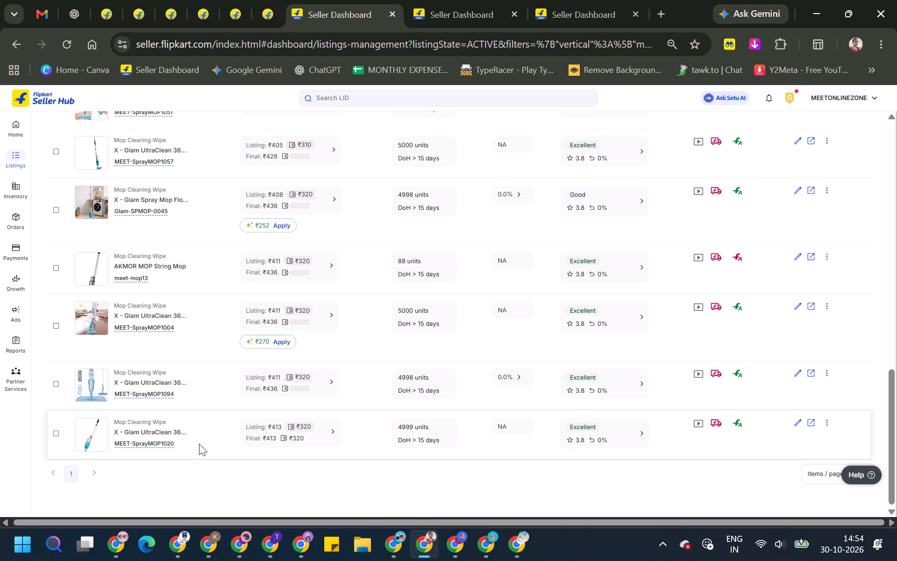
# Set the bank settlement of listing MEET-SprayMOP1020 to ₹350 and apply it.
pyautogui.click(319, 425)
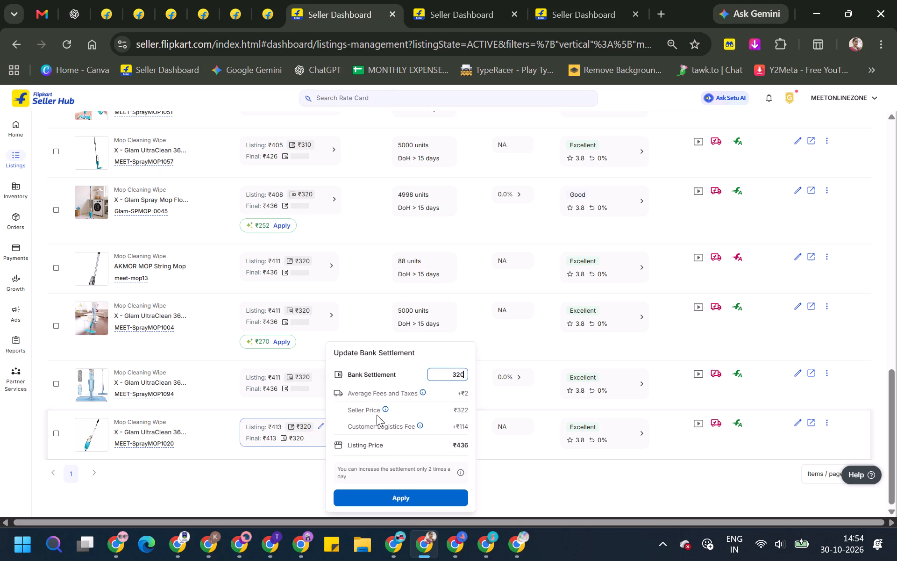
pyautogui.doubleClick(459, 375)
pyautogui.click(458, 377)
pyautogui.press('5')
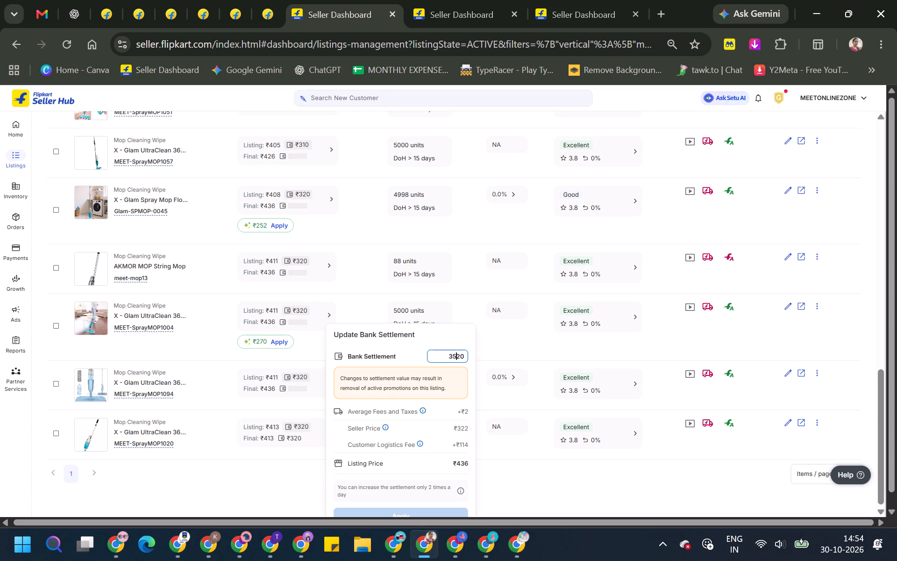
pyautogui.press('Delete')
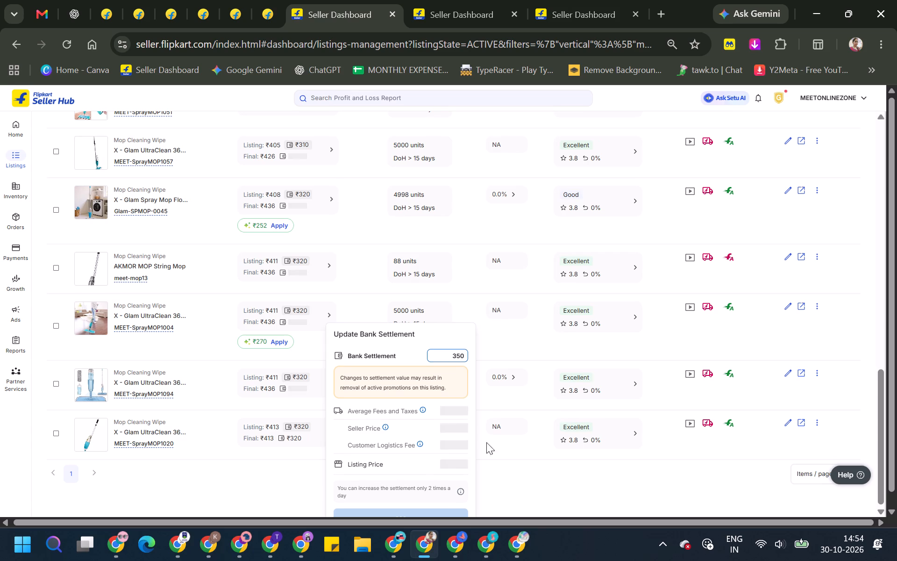
pyautogui.click(452, 509)
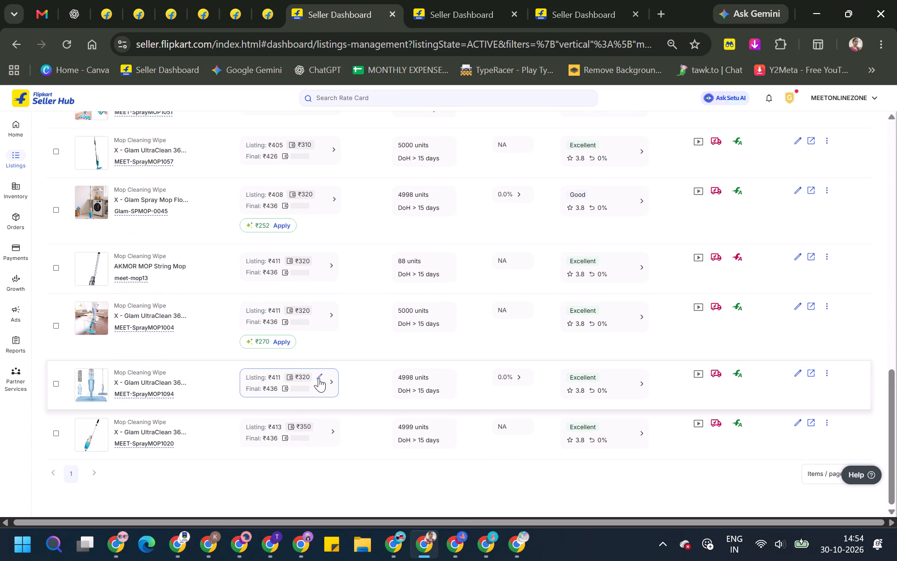
# Raise the bank settlement of listing MEET-SprayMOP1094 to ₹350 and apply it.
pyautogui.click(319, 378)
pyautogui.press('Left')
pyautogui.press('BackSpace')
pyautogui.press('5')
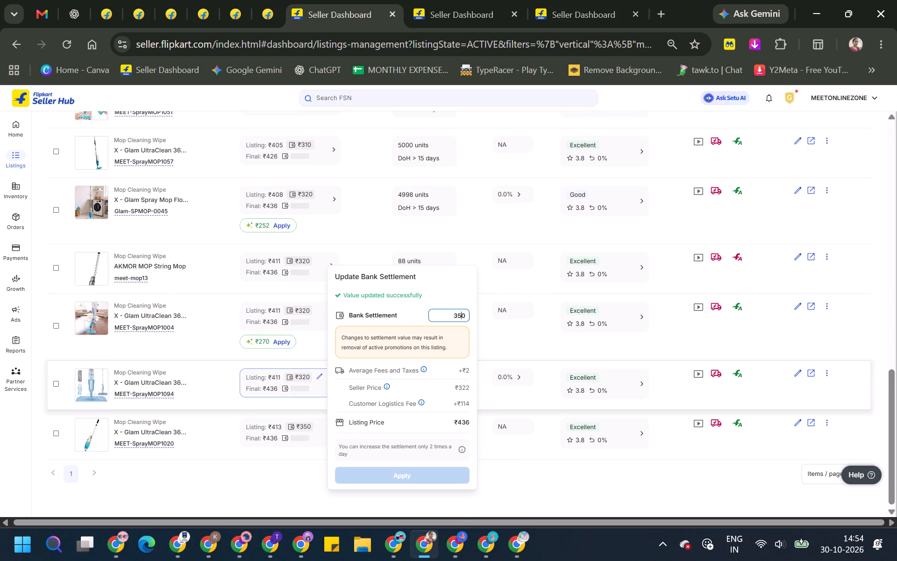
pyautogui.click(411, 479)
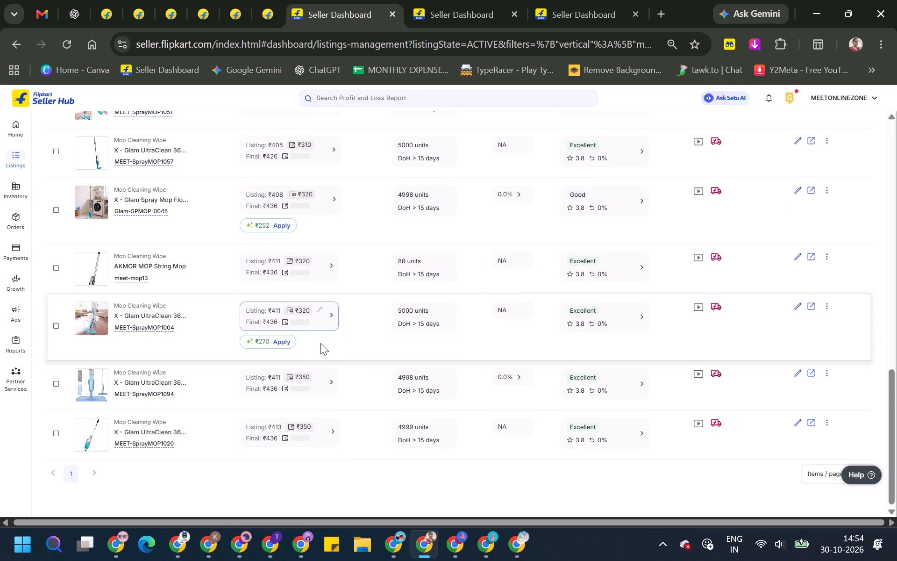
# Raise the bank settlement of listing MEET-SprayMOP1004 to ₹350 and apply it.
pyautogui.click(318, 313)
pyautogui.press('Left')
pyautogui.press('BackSpace')
pyautogui.press('5')
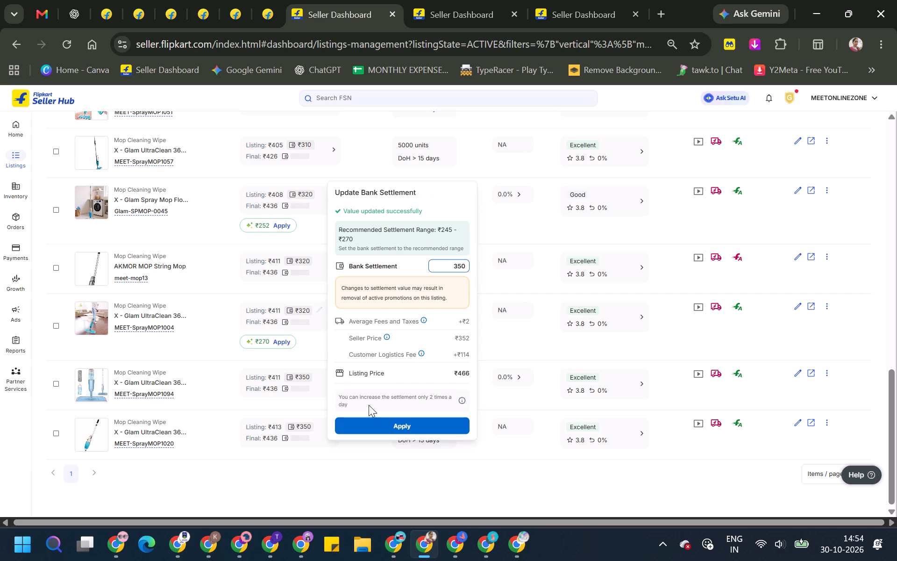
pyautogui.click(387, 421)
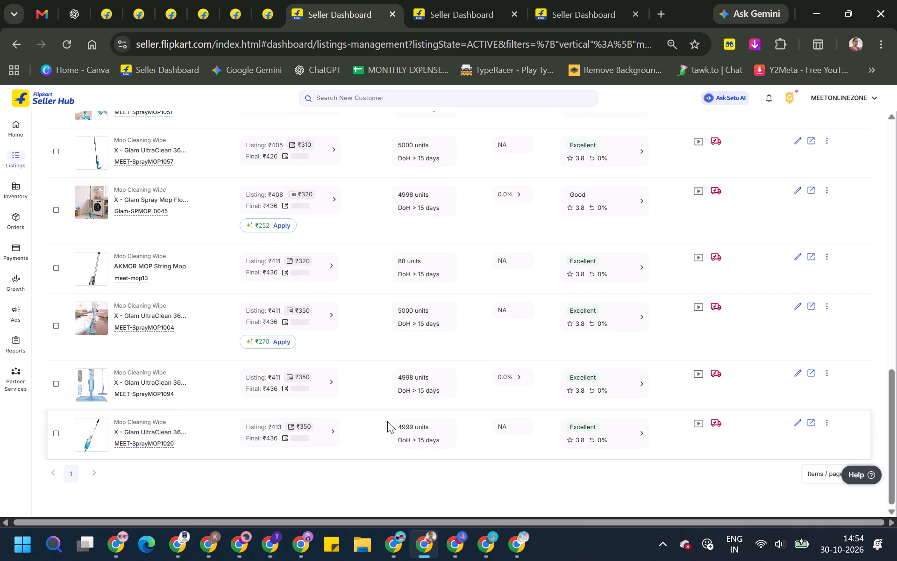
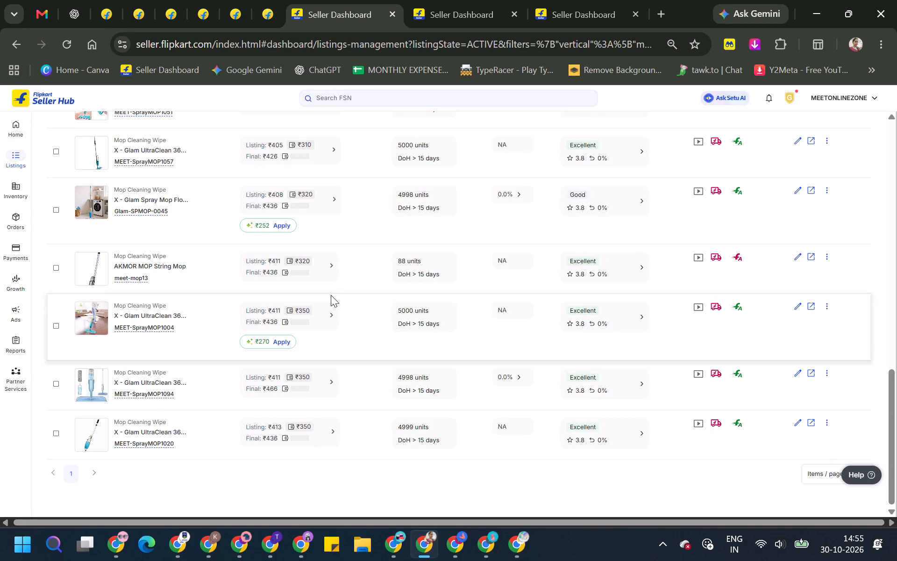
# Raise the bank settlement of listing meet-mop13 to ₹350 and apply it.
pyautogui.click(321, 261)
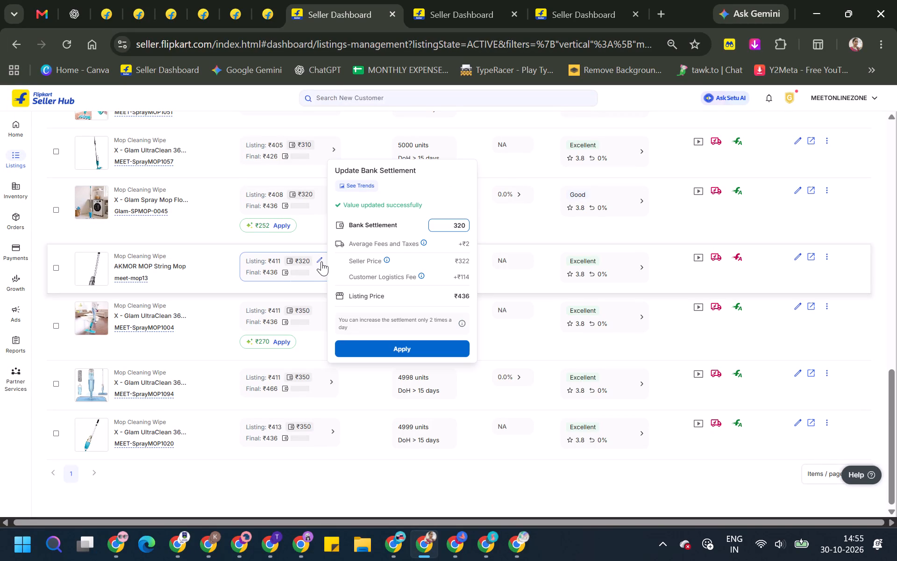
pyautogui.press('Left')
pyautogui.press('BackSpace')
pyautogui.press('5')
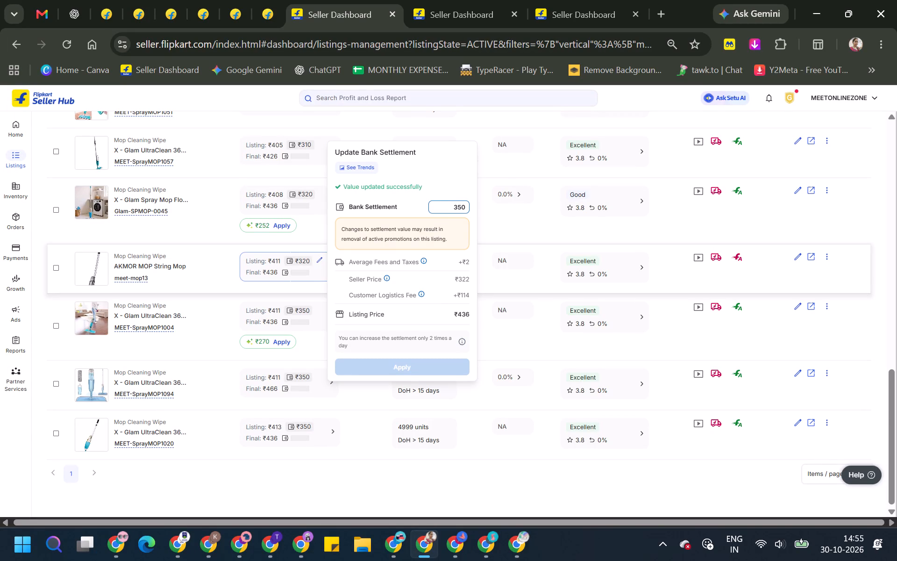
pyautogui.click(375, 361)
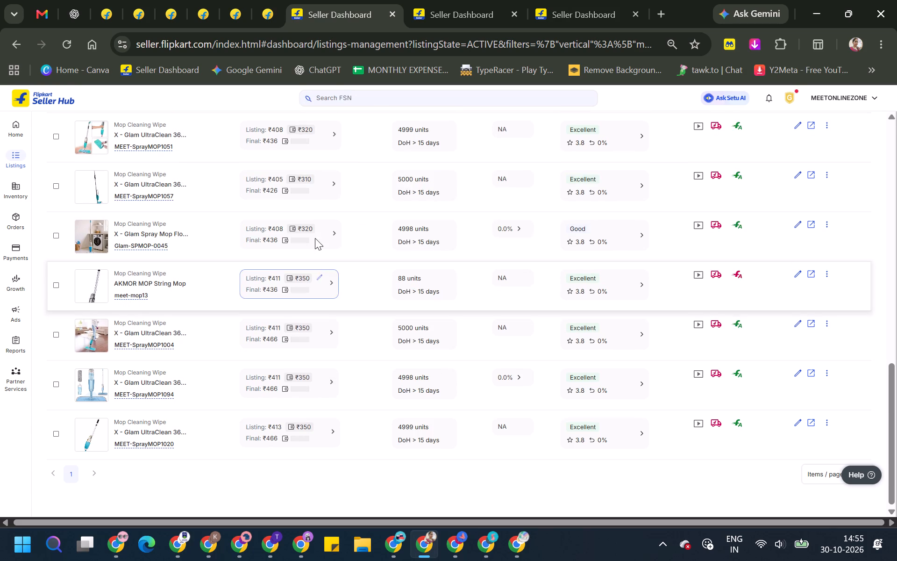
# Raise the bank settlement of listing Glam-SPMOP-0045 to ₹350 and apply it.
pyautogui.scroll(1, 333, 268)
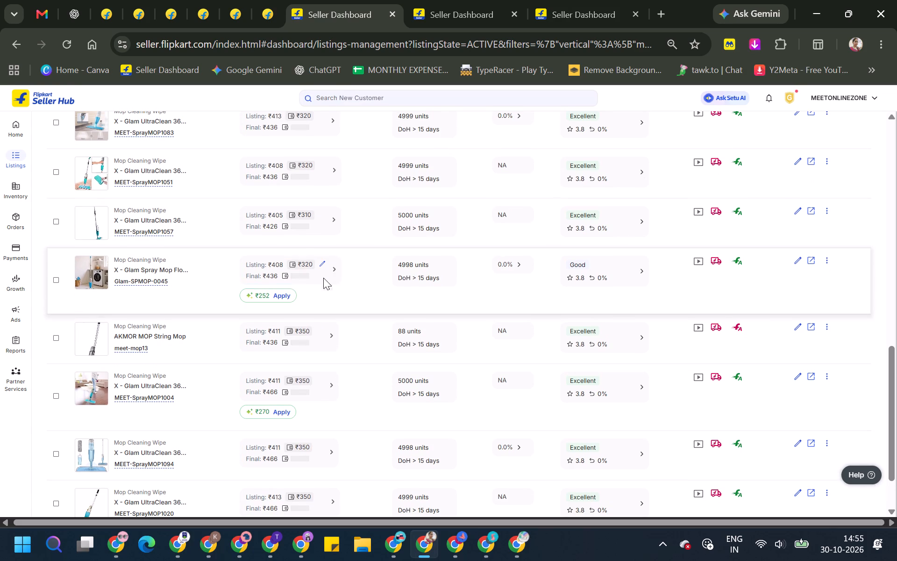
pyautogui.click(324, 264)
pyautogui.press('Left')
pyautogui.press('BackSpace')
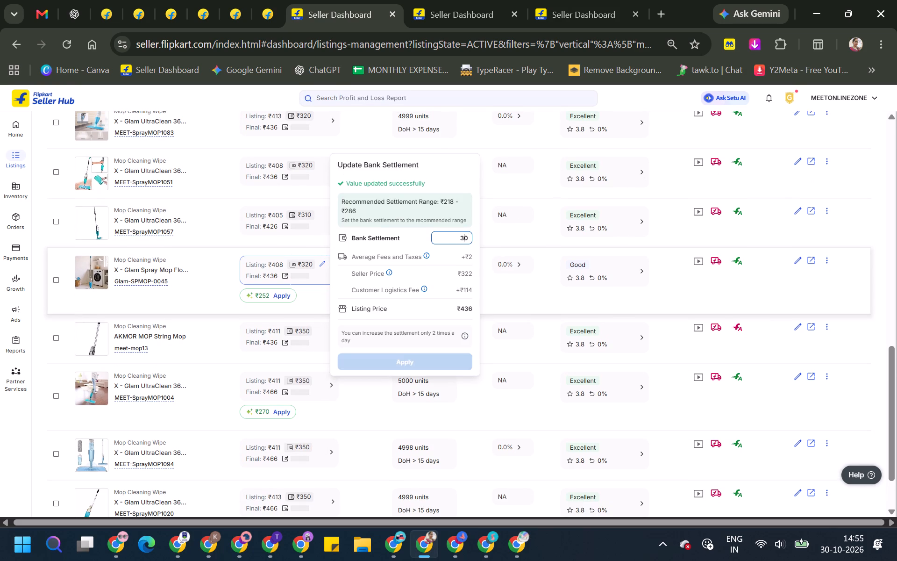
pyautogui.press('5')
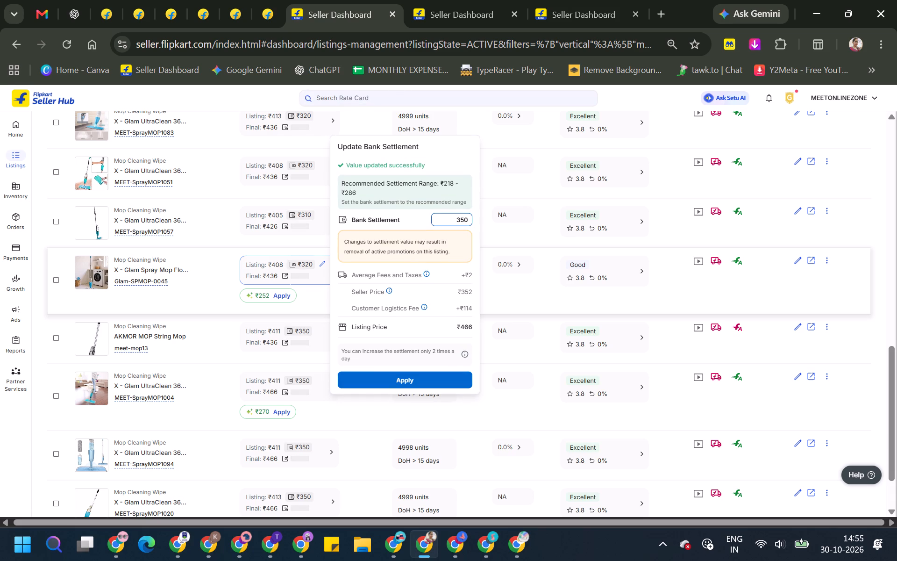
pyautogui.click(364, 375)
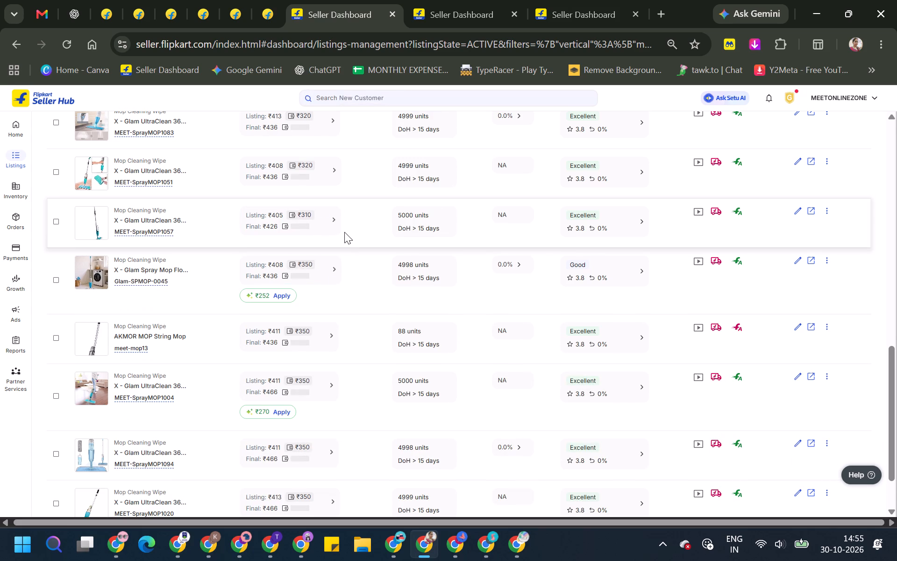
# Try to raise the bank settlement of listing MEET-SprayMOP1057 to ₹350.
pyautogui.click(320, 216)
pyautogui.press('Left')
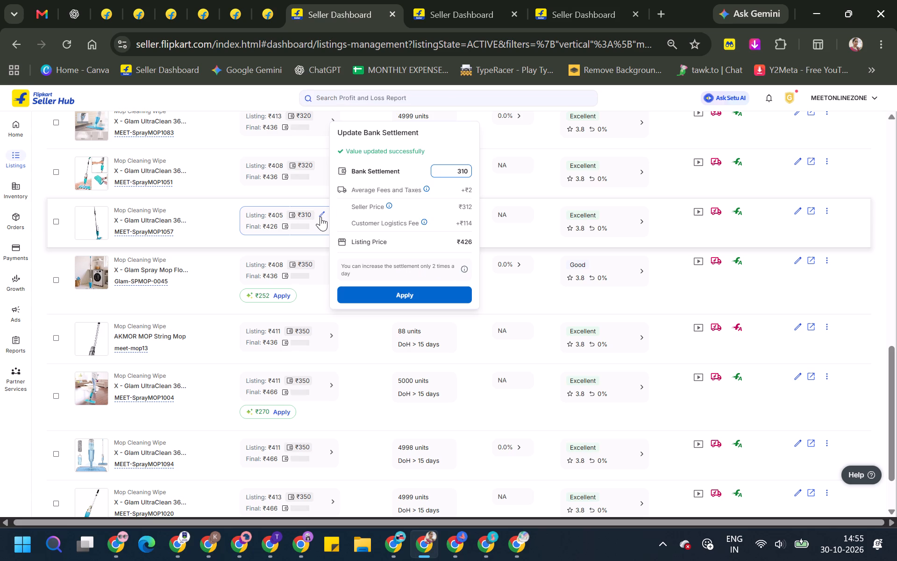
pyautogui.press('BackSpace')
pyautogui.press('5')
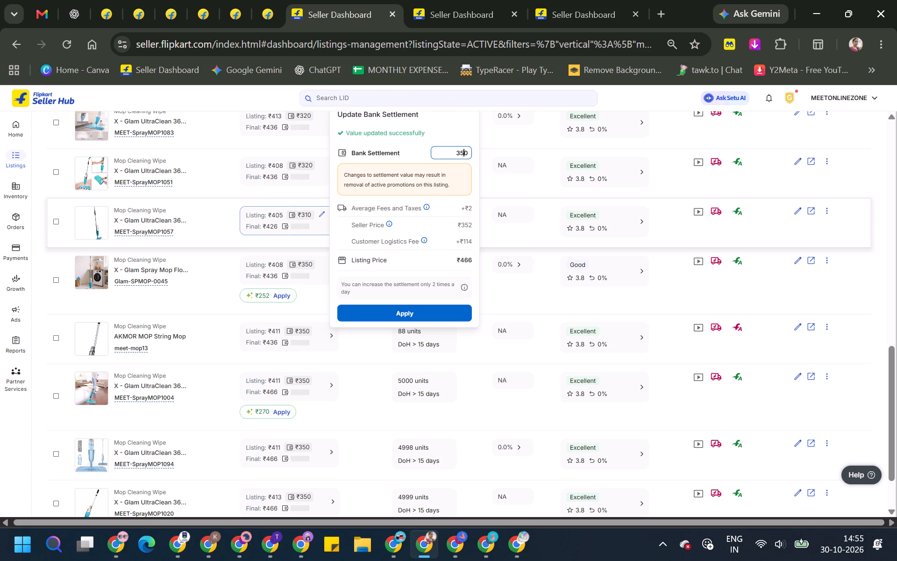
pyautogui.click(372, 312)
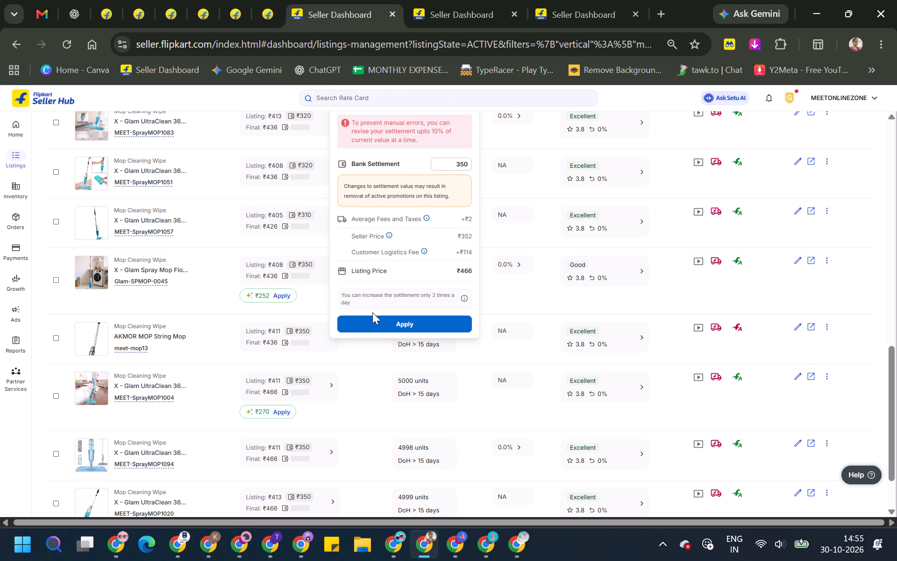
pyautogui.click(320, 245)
# Set the bank settlement of listing MEET-SprayMOP1057 to ₹340 and apply it.
pyautogui.scroll(2, 319, 282)
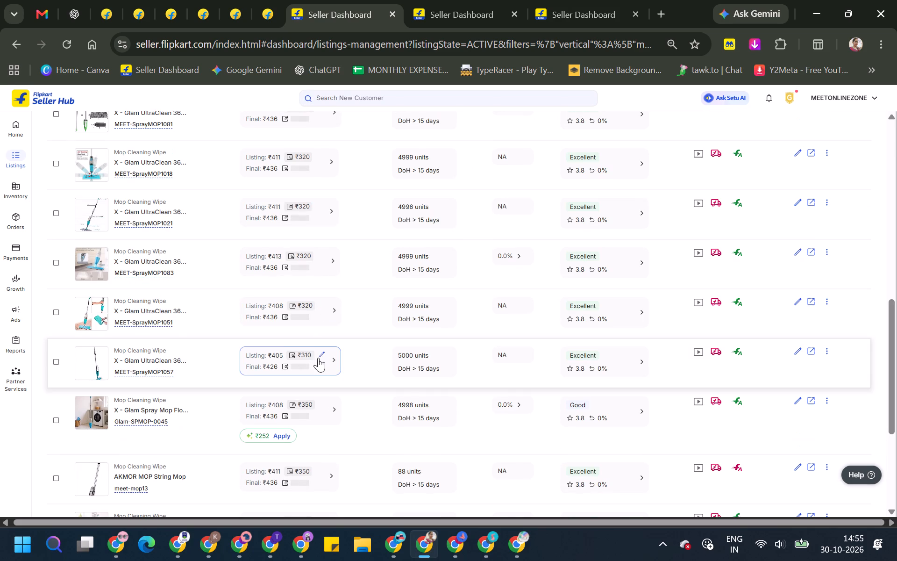
pyautogui.click(320, 356)
pyautogui.press('Left')
pyautogui.press('BackSpace')
pyautogui.press('4')
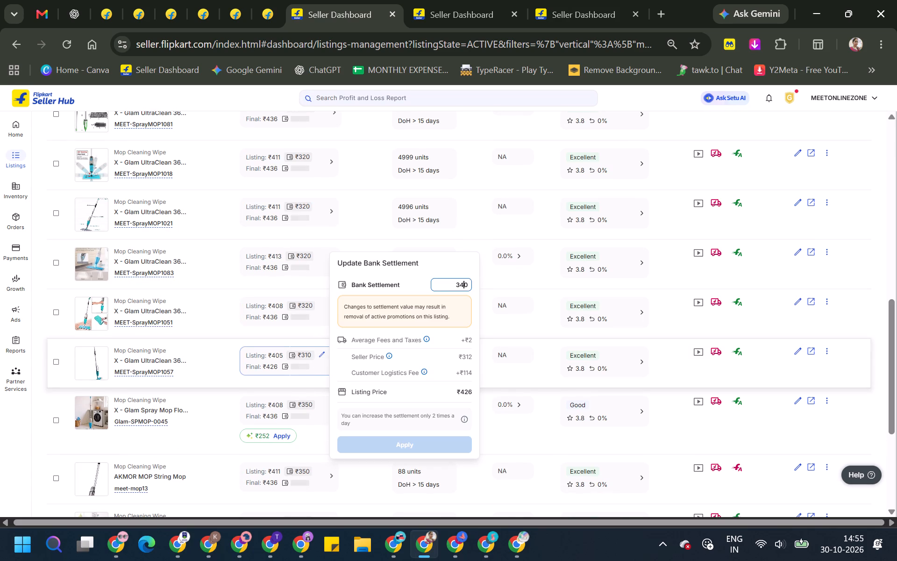
pyautogui.click(403, 446)
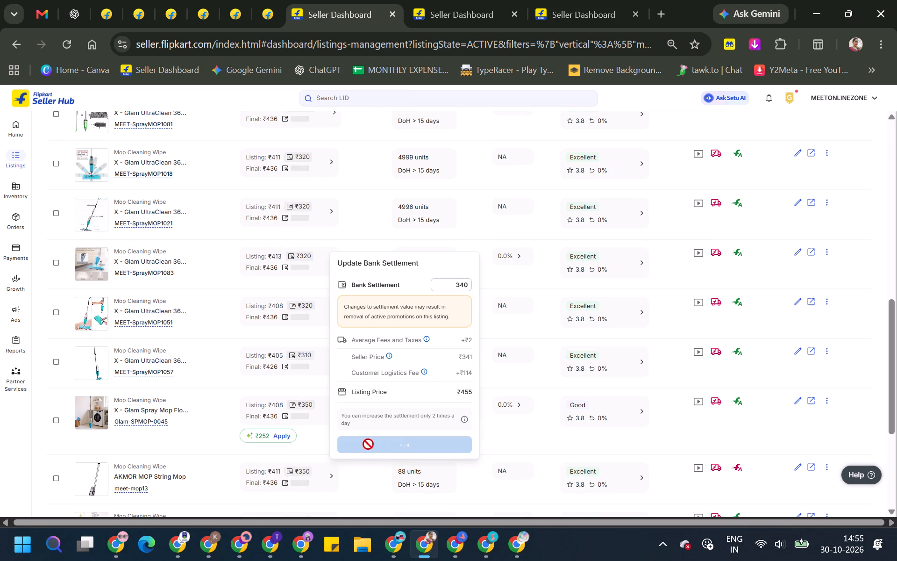
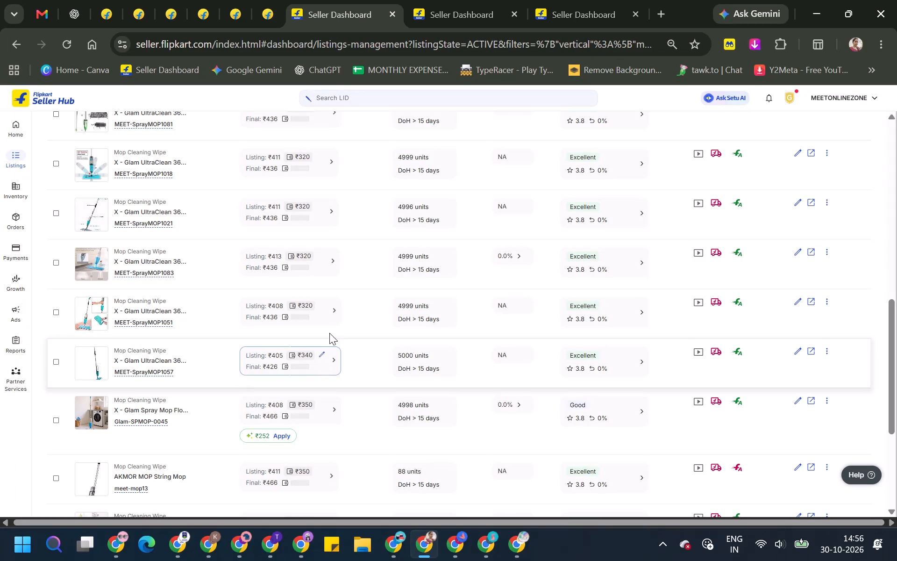
# Raise the bank settlement of listing MEET-SprayMOP1051 to ₹350 and apply it.
pyautogui.scroll(-2, 336, 322)
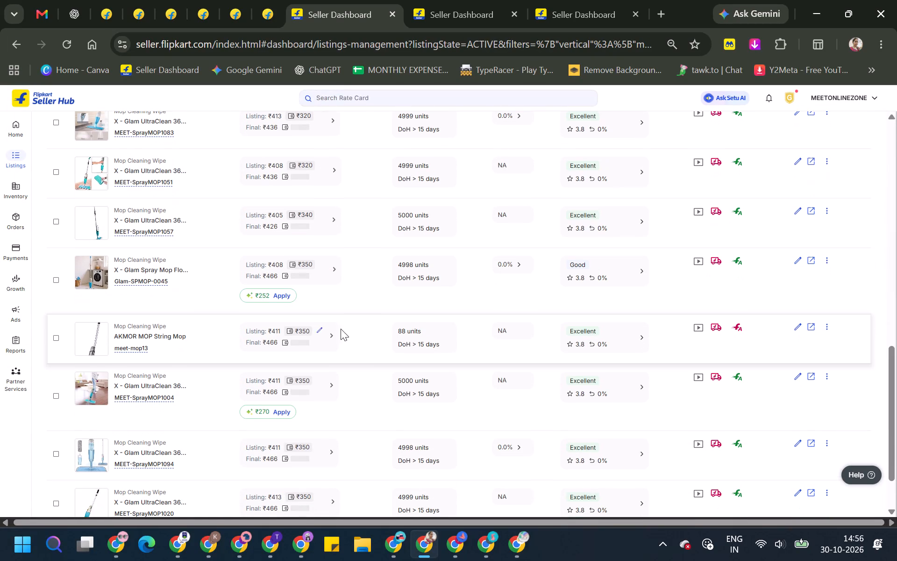
pyautogui.scroll(1, 325, 317)
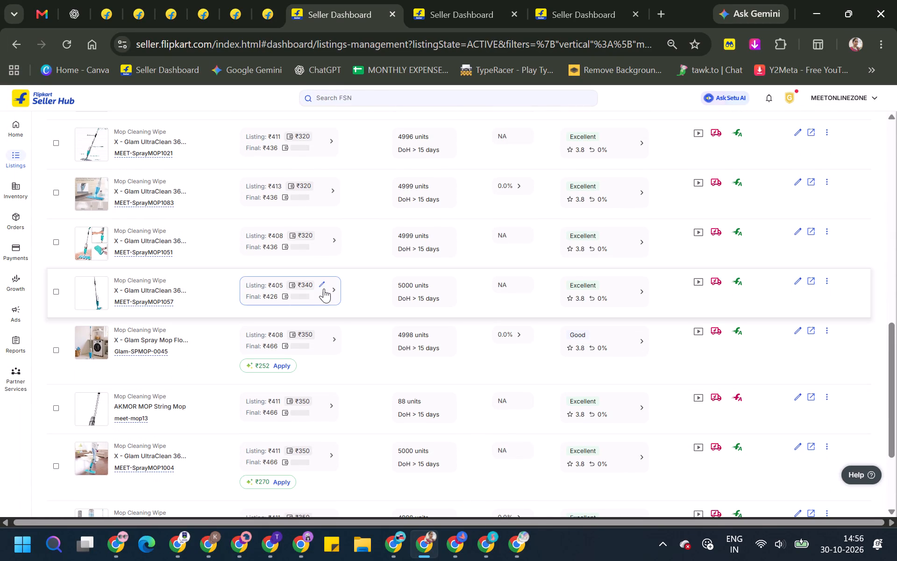
pyautogui.click(322, 236)
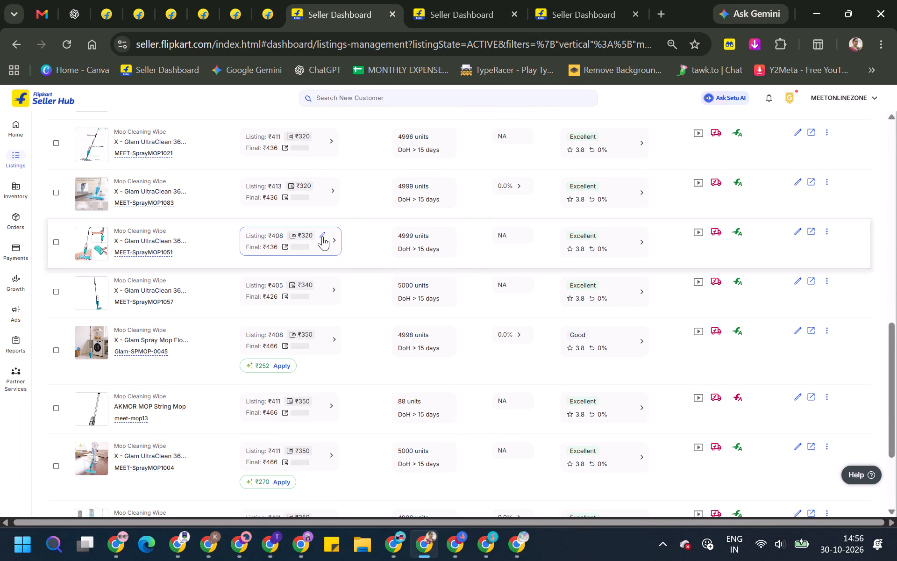
pyautogui.press('Left')
pyautogui.press('BackSpace')
pyautogui.press('5')
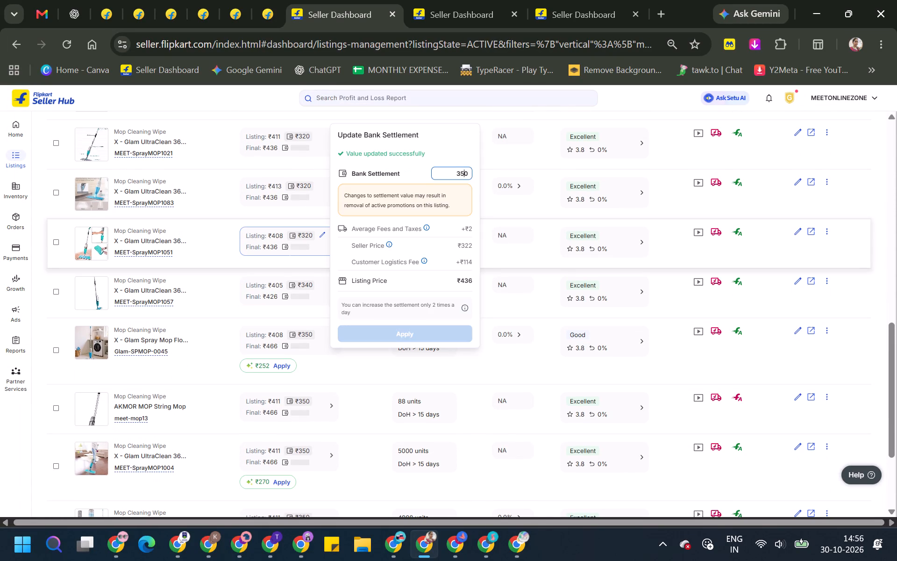
pyautogui.click(373, 325)
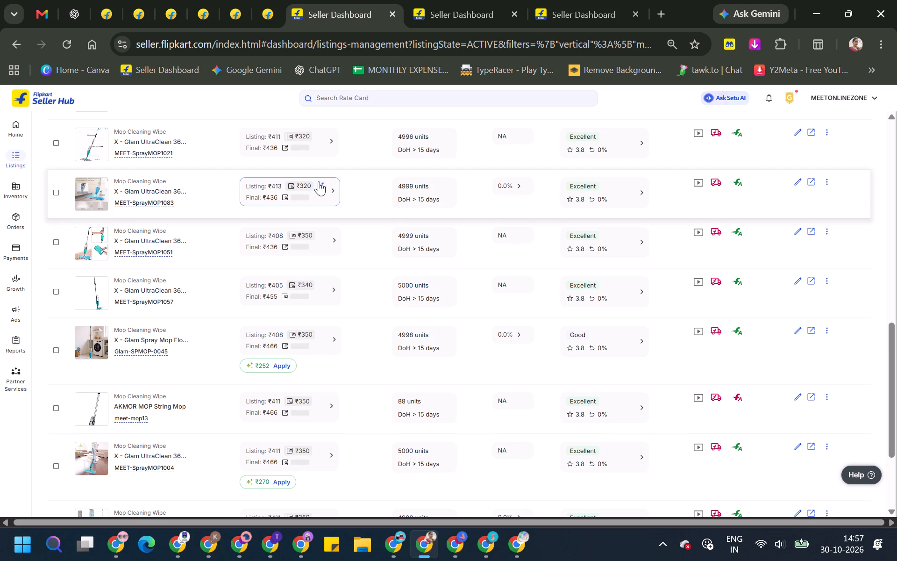
# Raise the bank settlement of listing MEET-SprayMOP1083 to ₹350 and apply it.
pyautogui.scroll(3, 319, 184)
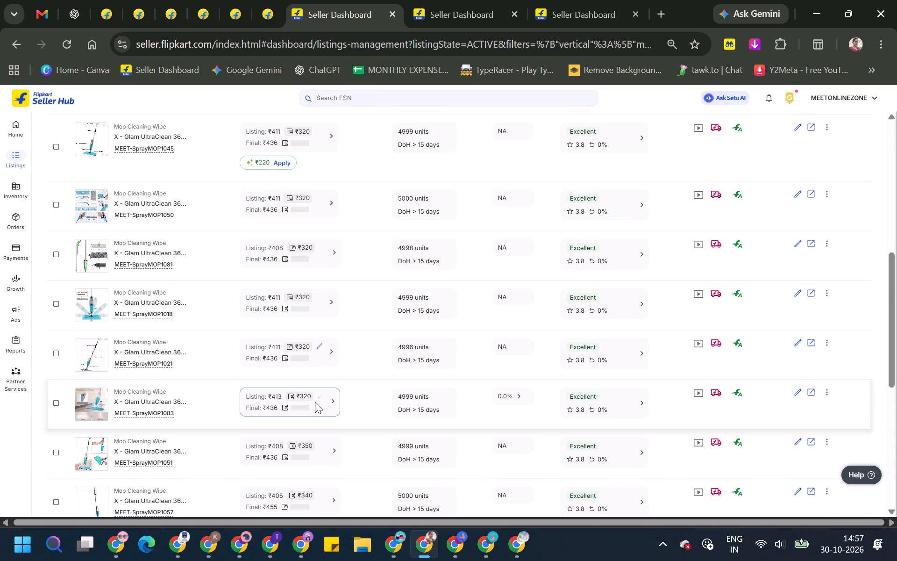
pyautogui.click(317, 396)
pyautogui.press('Left')
pyautogui.press('BackSpace')
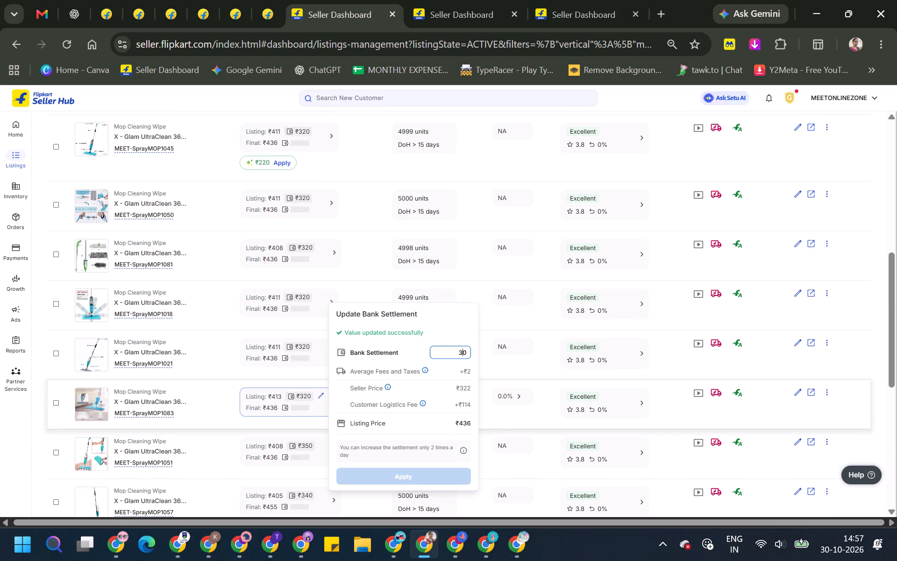
pyautogui.press('5')
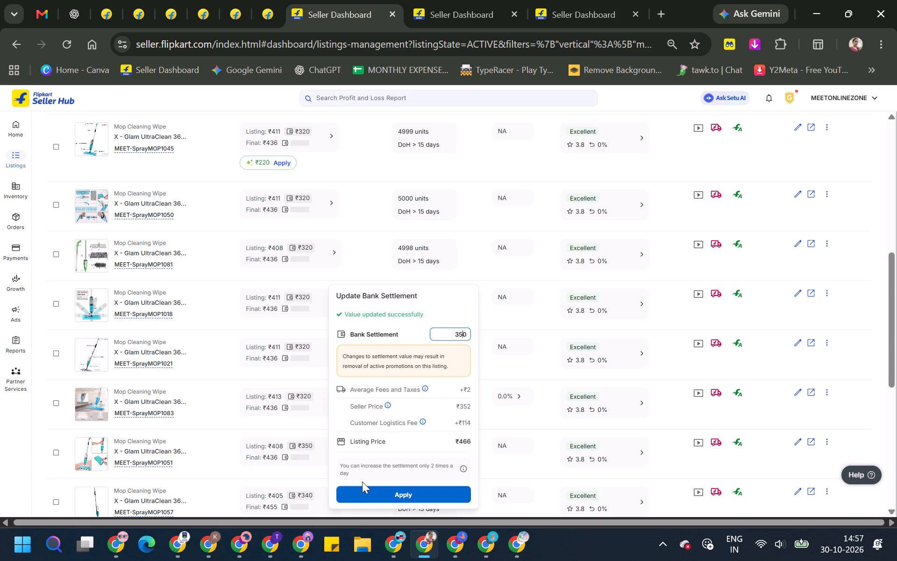
pyautogui.click(368, 491)
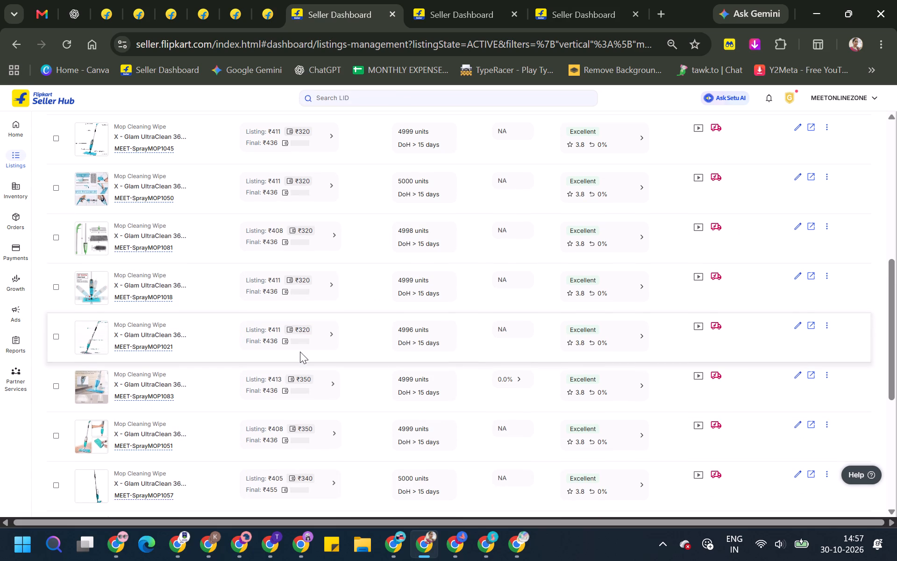
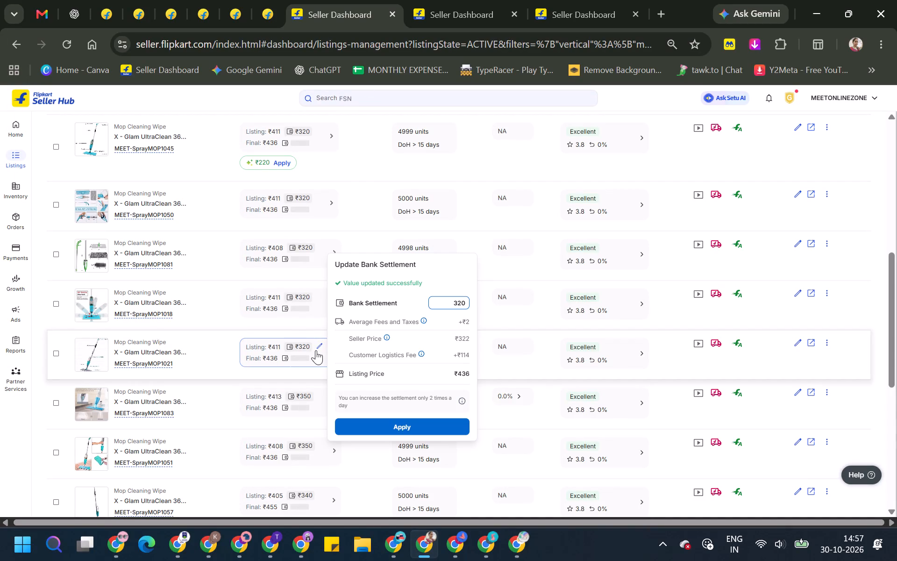
# Raise the bank settlement of listing MEET-SprayMOP1021 to ₹350 and apply it.
pyautogui.press('Left')
pyautogui.press('BackSpace')
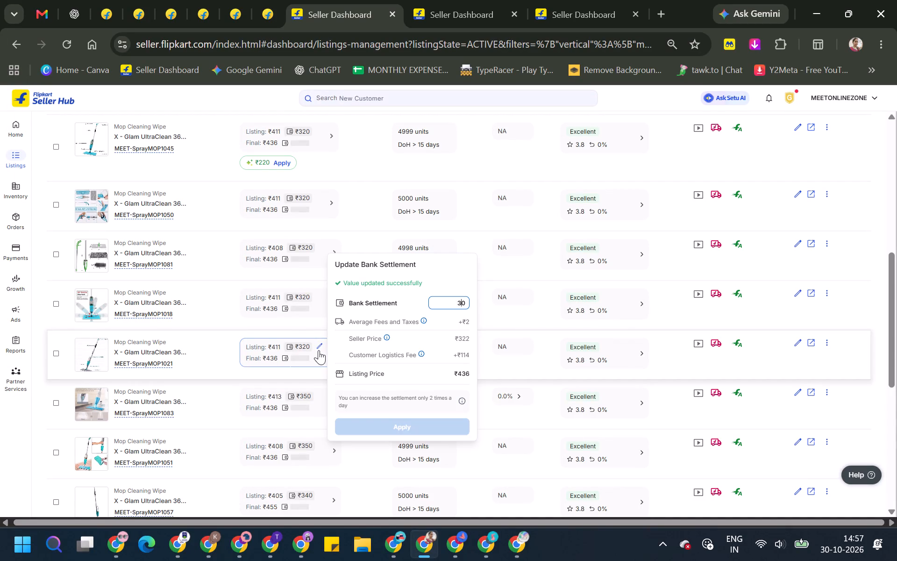
pyautogui.press('5')
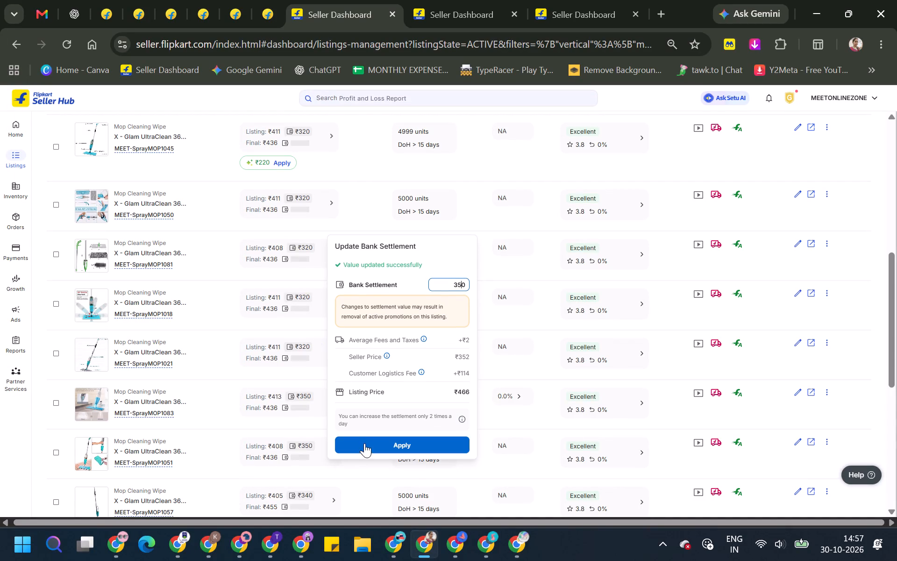
pyautogui.click(364, 447)
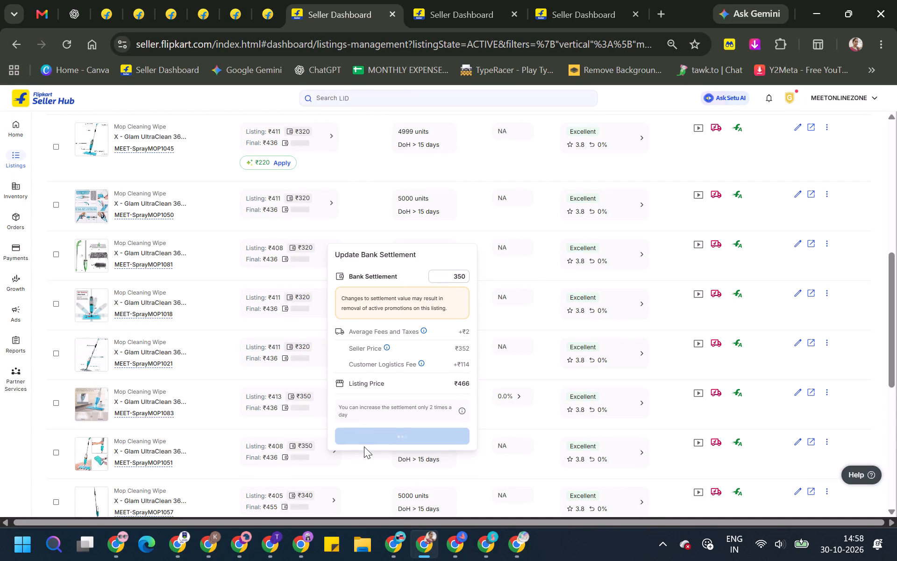
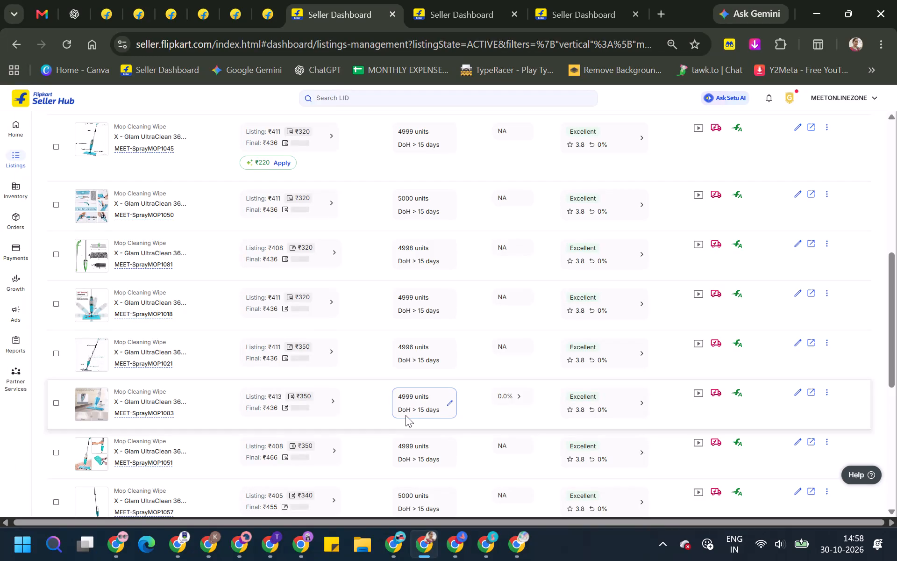
# Raise the bank settlement of listing MEET-SprayMOP1018 to ₹350 and apply it.
pyautogui.click(320, 297)
pyautogui.press('Left')
pyautogui.press('BackSpace')
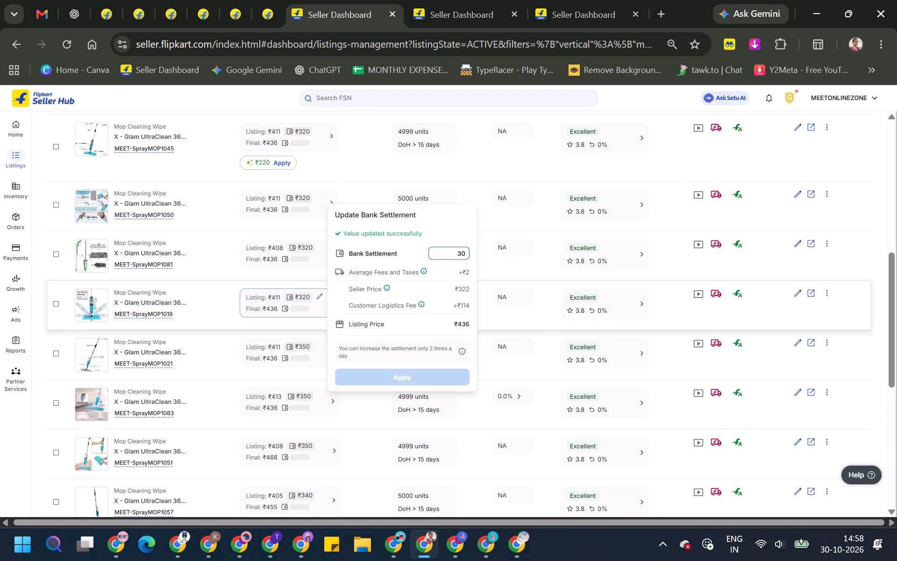
pyautogui.press('5')
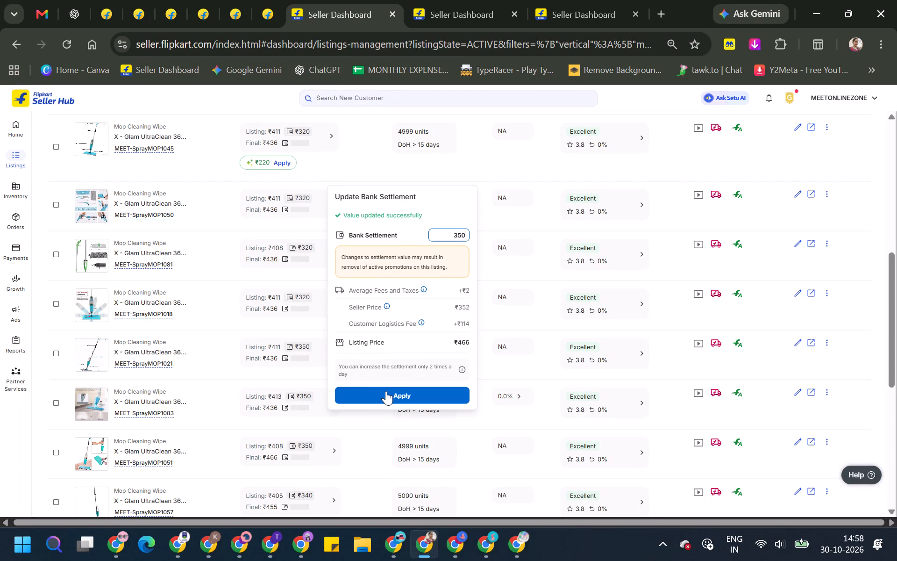
pyautogui.click(387, 393)
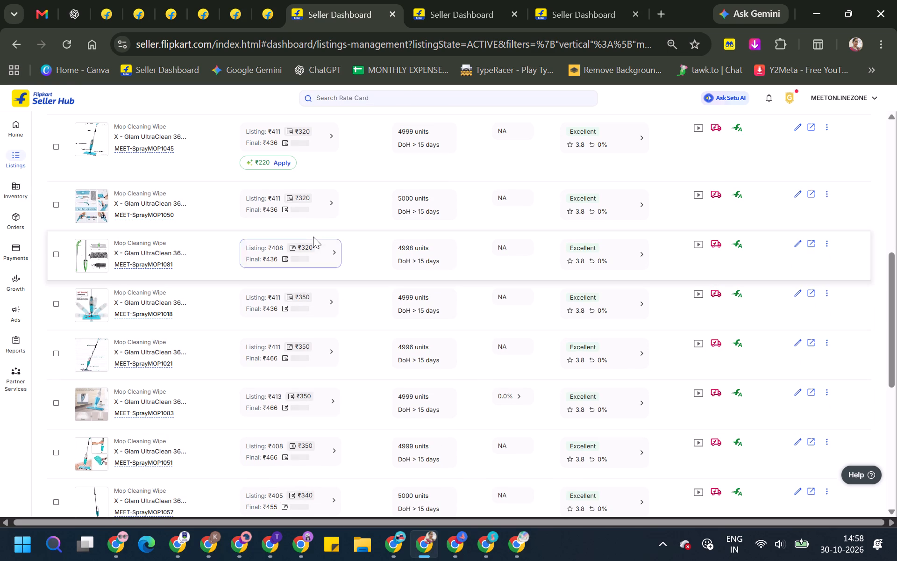
# Raise the bank settlement of listing MEET-SprayMOP1081 to ₹350 and apply it.
pyautogui.click(320, 247)
pyautogui.press('Left')
pyautogui.press('BackSpace')
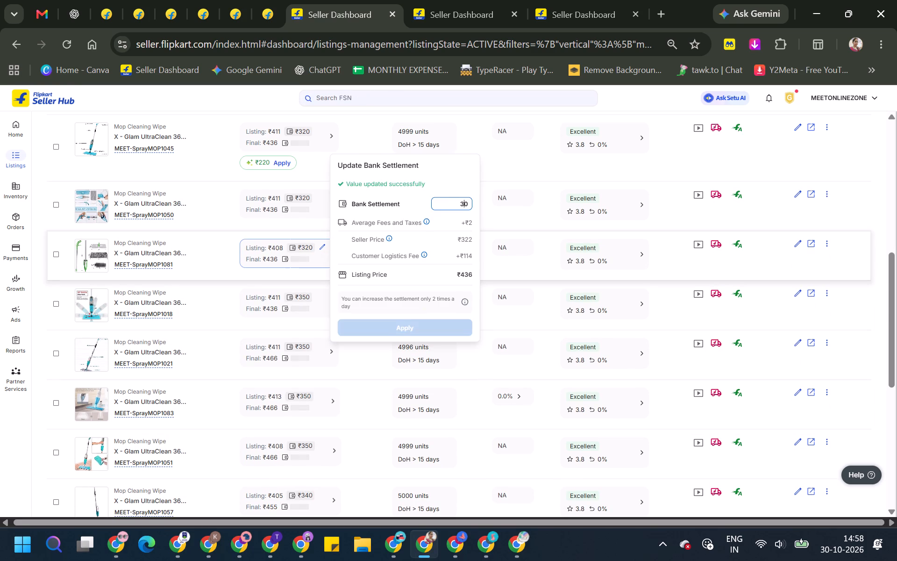
pyautogui.press('5')
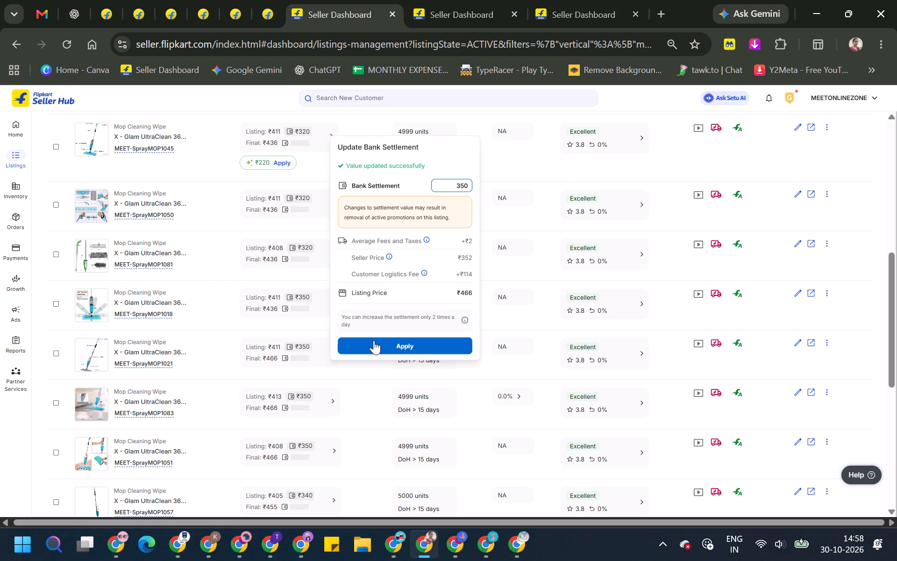
pyautogui.click(374, 340)
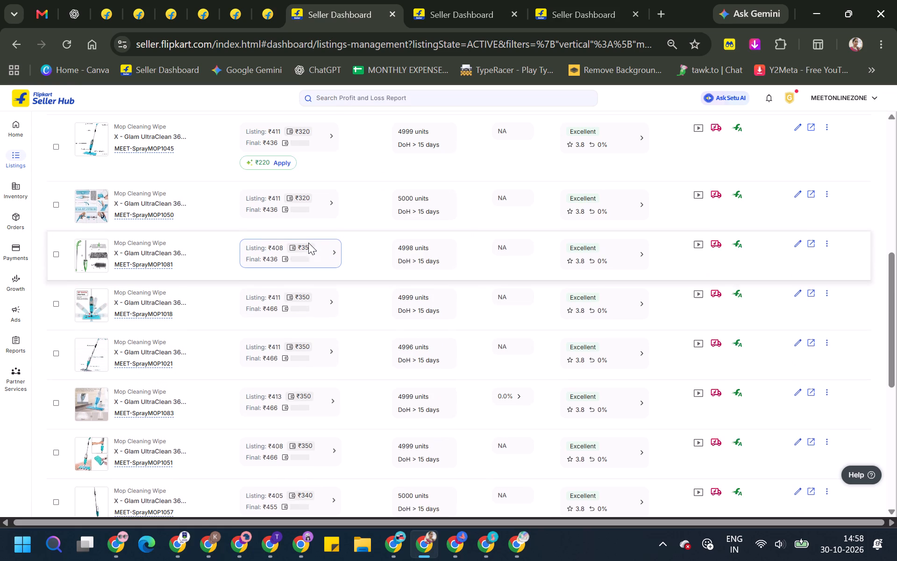
# Raise the bank settlement of listing MEET-SprayMOP1050 to ₹350 and apply it.
pyautogui.click(320, 199)
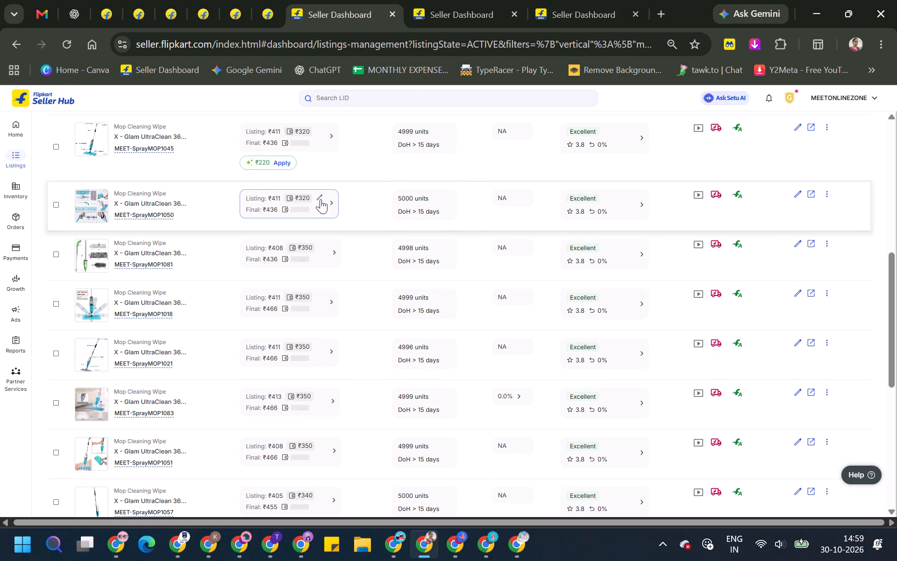
pyautogui.press('Left')
pyautogui.press('BackSpace')
pyautogui.press('5')
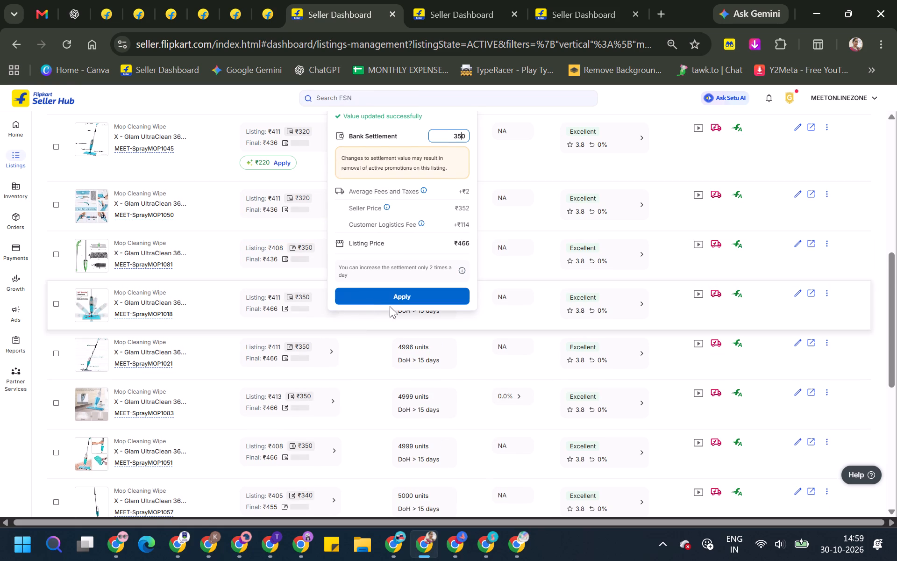
pyautogui.click(389, 295)
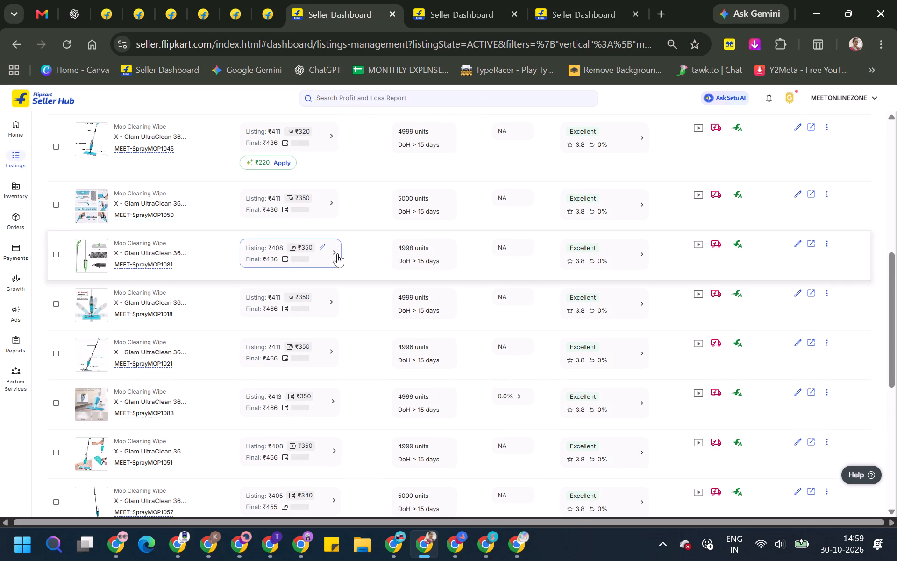
# Raise the bank settlement of listing MEET-SprayMOP1045 to ₹350 and apply it.
pyautogui.scroll(2, 340, 257)
pyautogui.click(319, 270)
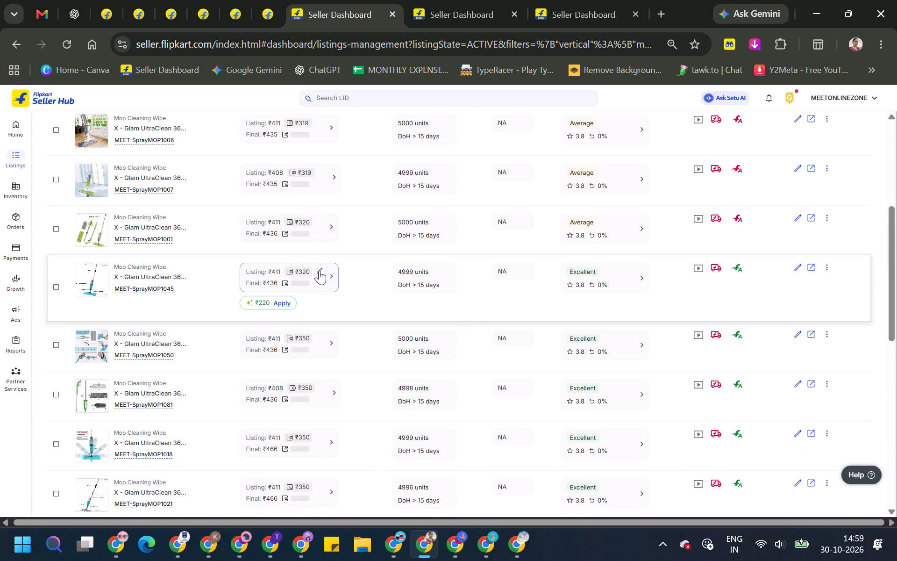
pyautogui.press('Left')
pyautogui.press('BackSpace')
pyautogui.press('5')
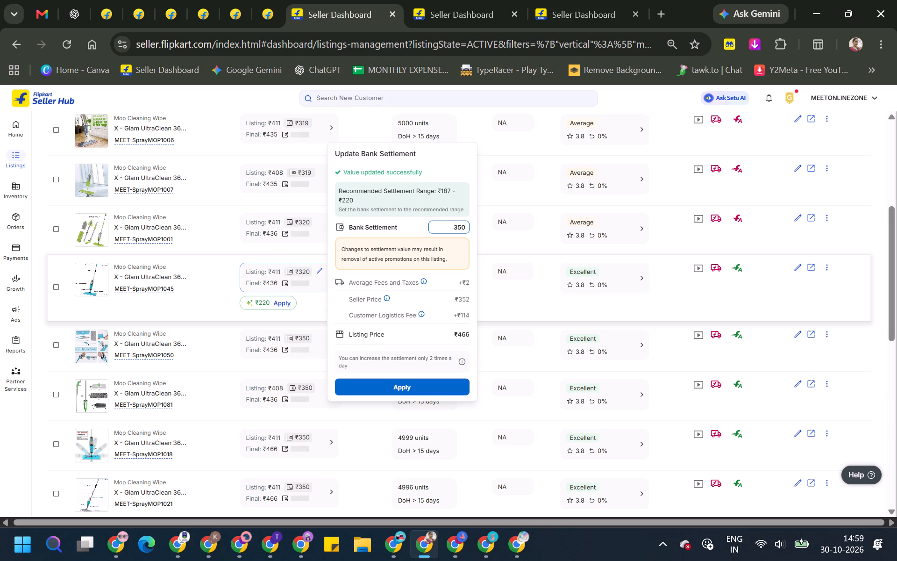
pyautogui.click(403, 386)
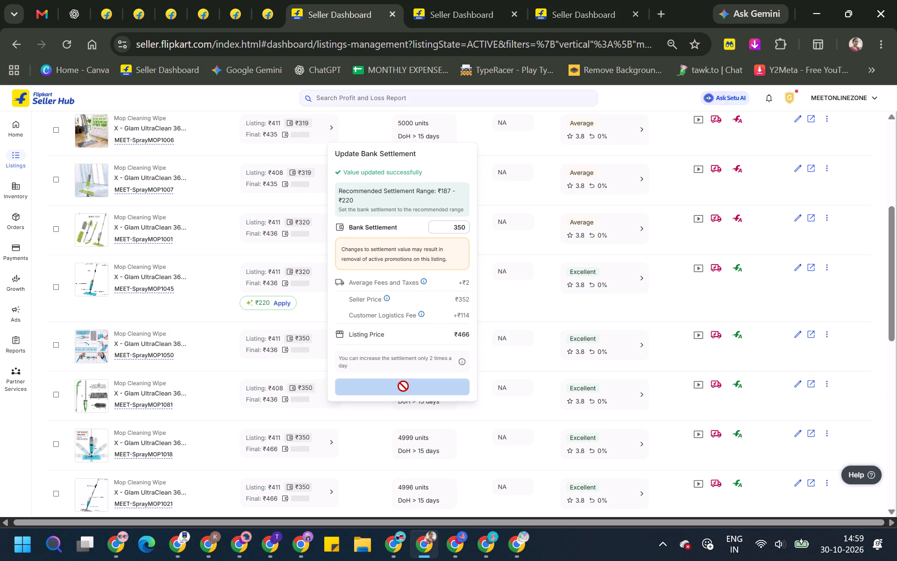
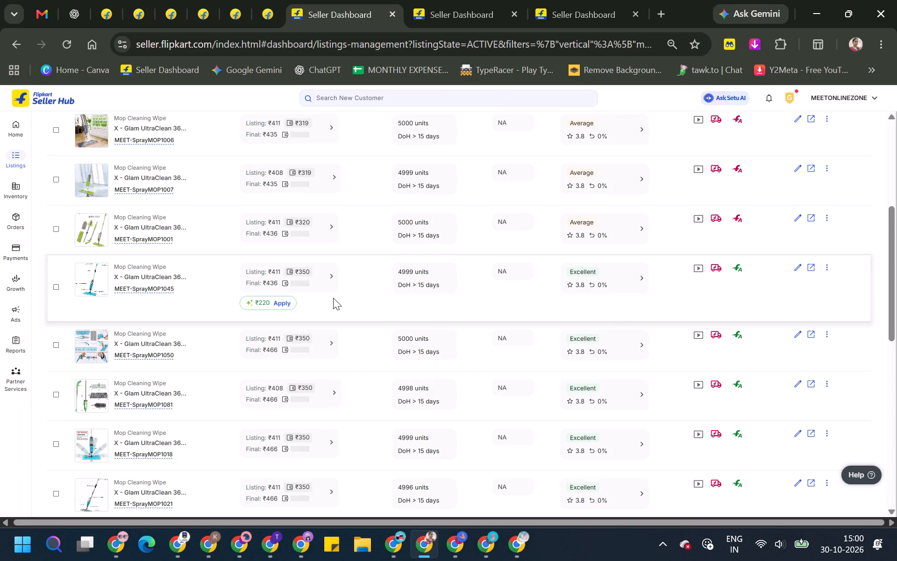
# Raise the bank settlement of listing MEET-SprayMOP1001 to ₹350 and apply it.
pyautogui.scroll(2, 327, 259)
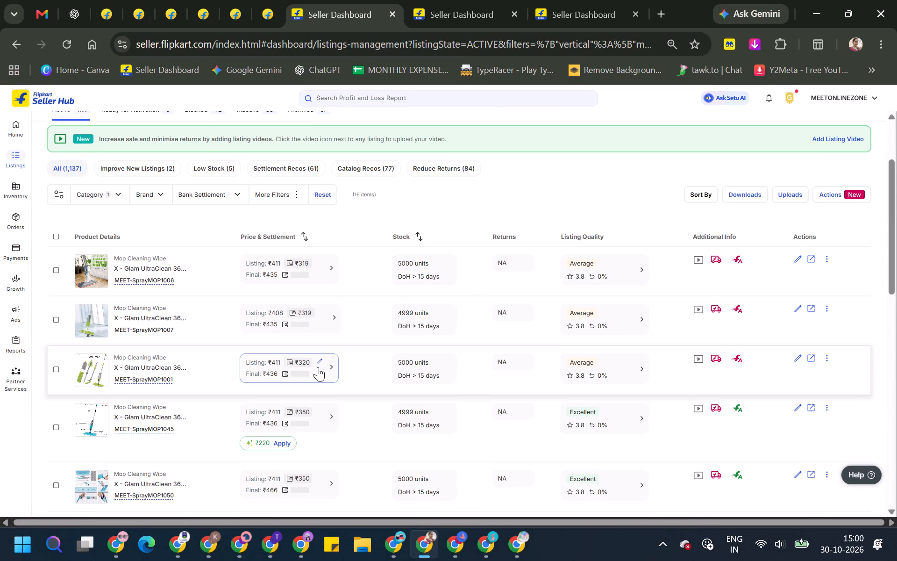
pyautogui.click(318, 365)
pyautogui.press('Left')
pyautogui.press('BackSpace')
pyautogui.press('5')
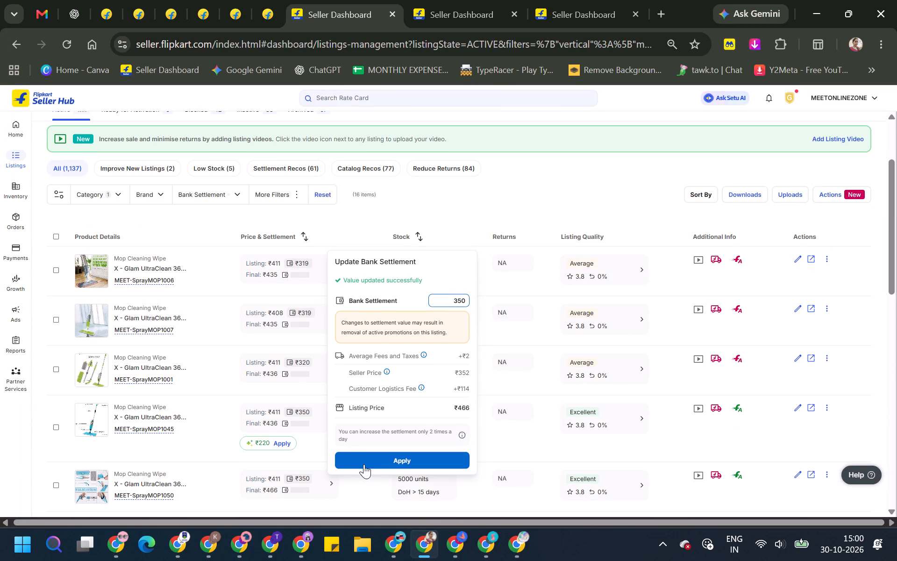
pyautogui.click(364, 464)
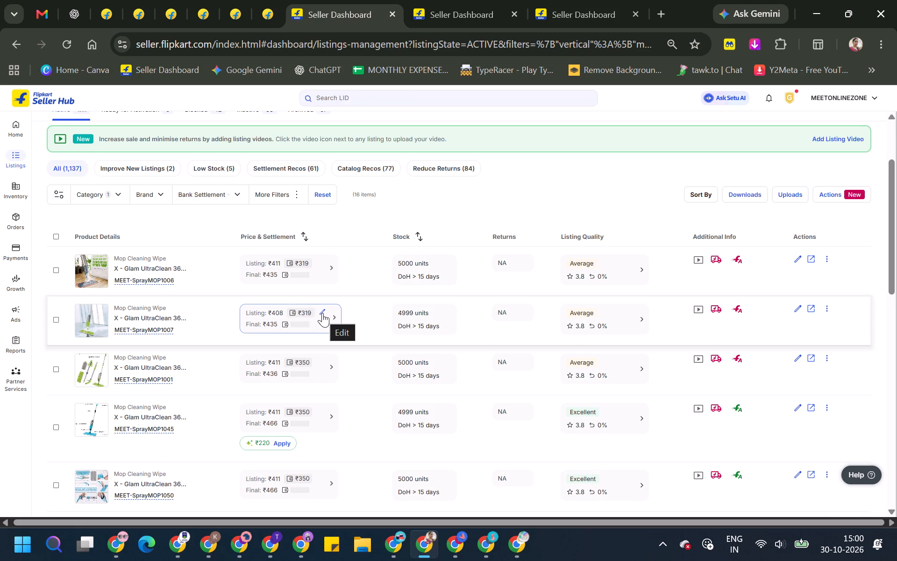
# Raise the bank settlement of listing MEET-SprayMOP1007 to ₹350 and apply it.
pyautogui.click(322, 313)
pyautogui.press('Left')
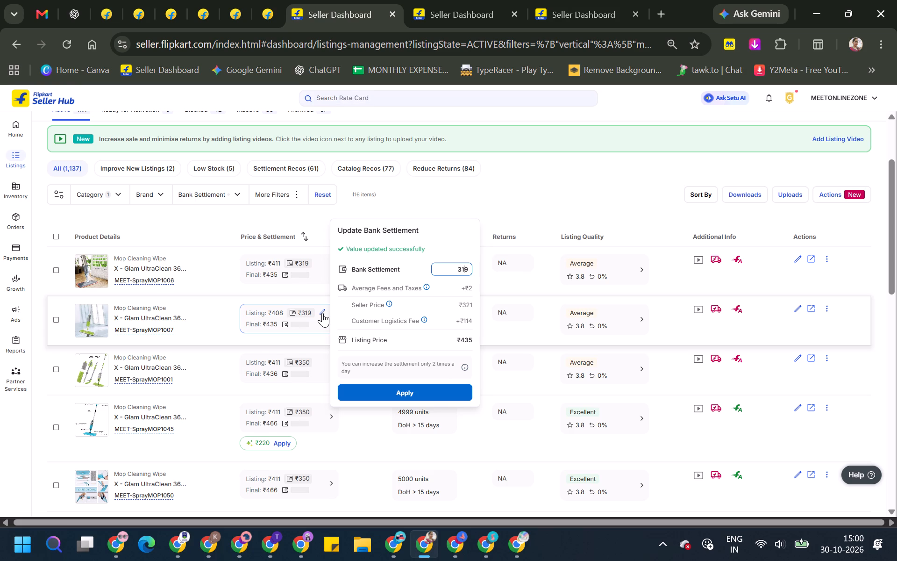
pyautogui.press('BackSpace')
pyautogui.press('Delete')
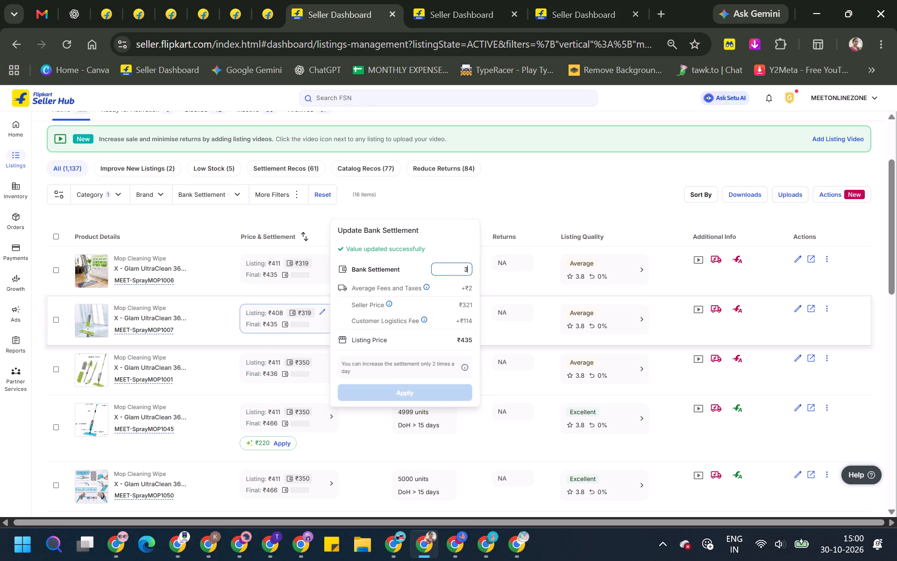
pyautogui.write('590')
pyautogui.press('BackSpace')
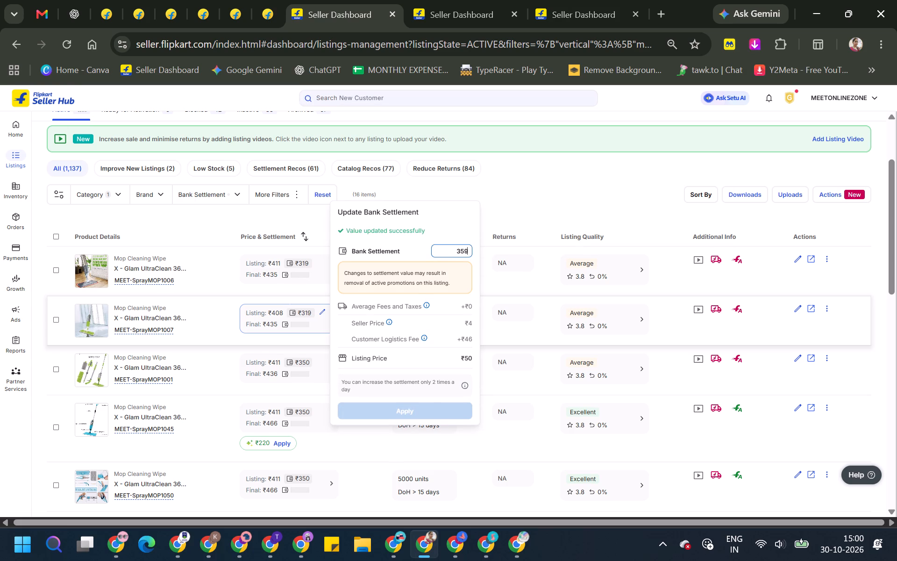
pyautogui.press('BackSpace')
pyautogui.press('0')
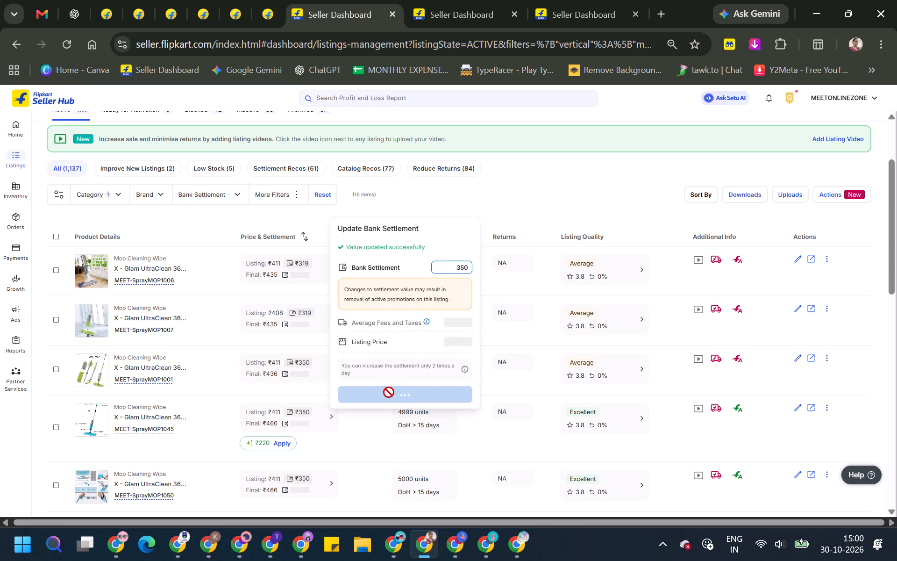
pyautogui.click(403, 409)
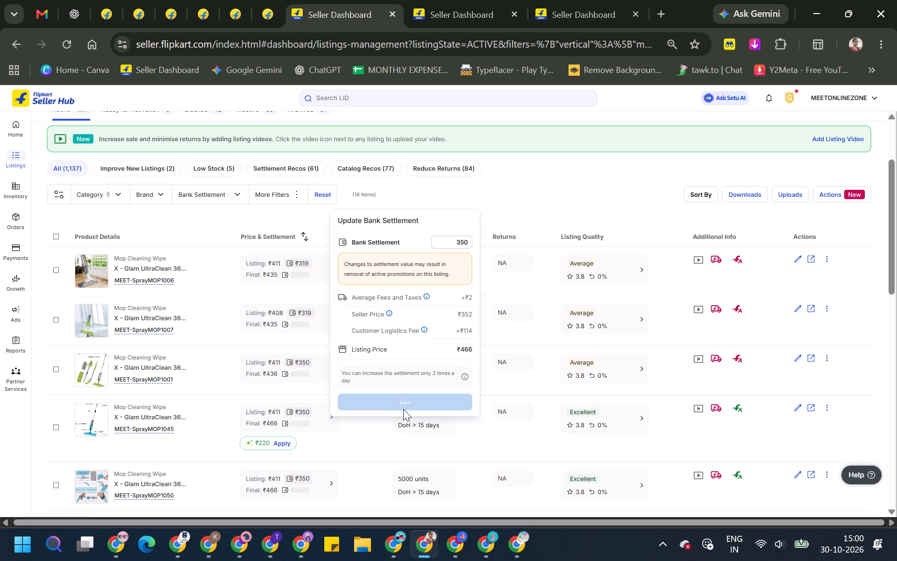
# Raise the bank settlement of listing MEET-SprayMOP1006 to ₹350 and apply it.
pyautogui.click(318, 260)
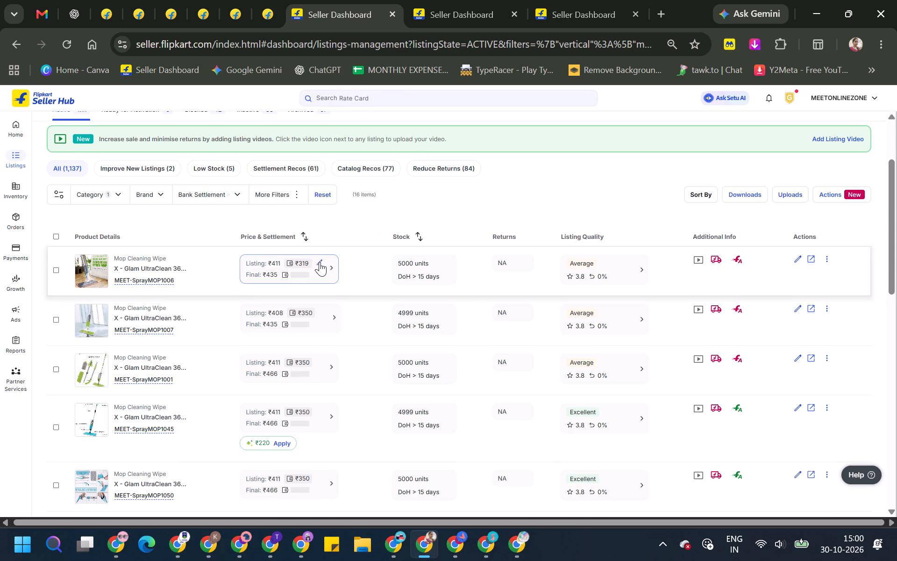
pyautogui.click(320, 262)
pyautogui.press('Left')
pyautogui.press('BackSpace')
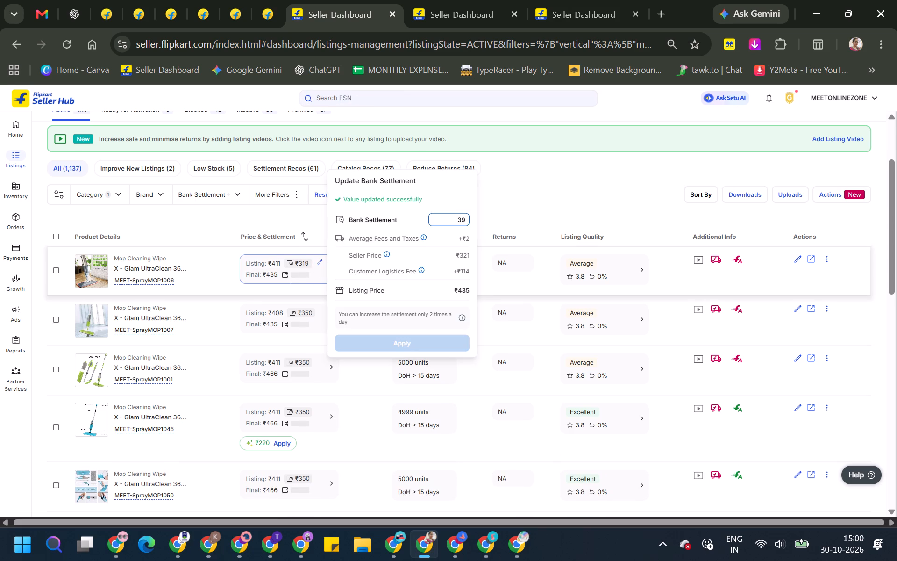
pyautogui.press('Delete')
pyautogui.write('50')
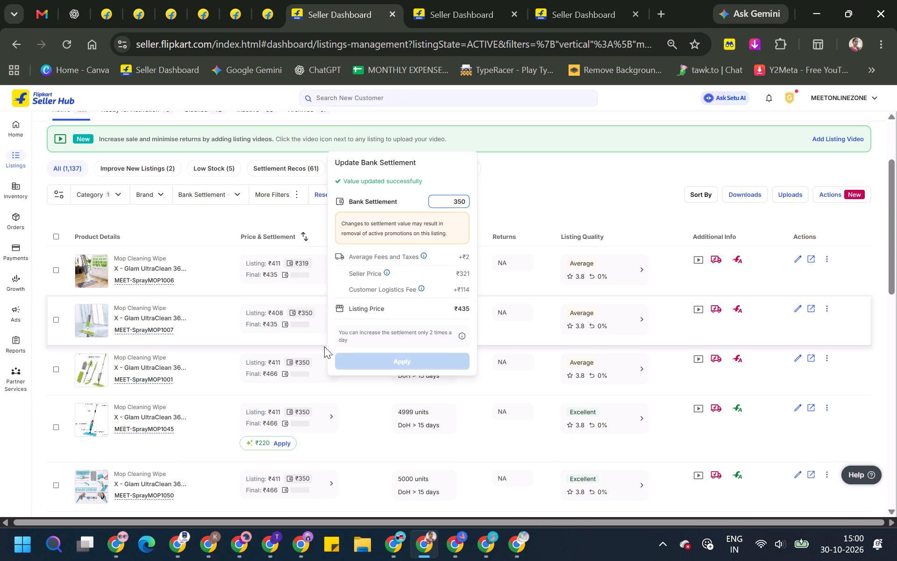
pyautogui.click(372, 359)
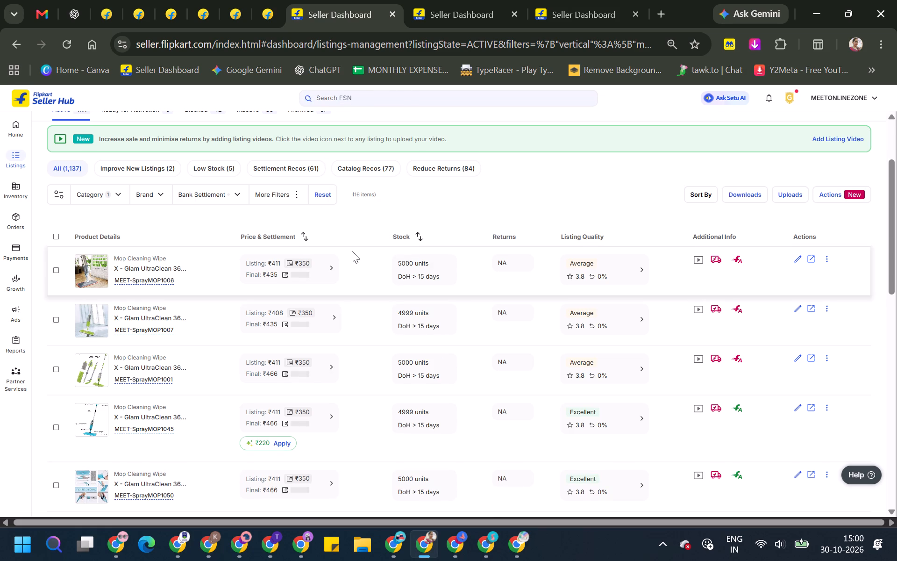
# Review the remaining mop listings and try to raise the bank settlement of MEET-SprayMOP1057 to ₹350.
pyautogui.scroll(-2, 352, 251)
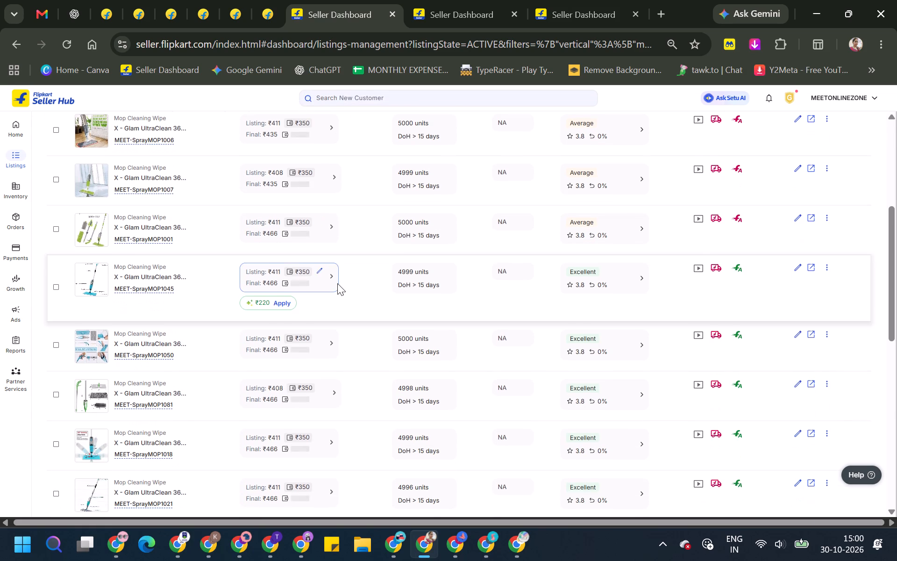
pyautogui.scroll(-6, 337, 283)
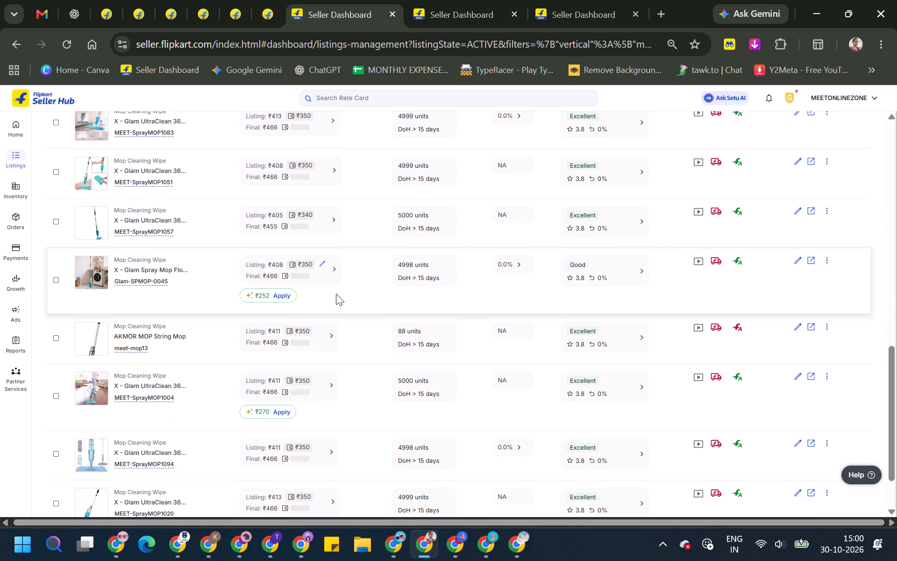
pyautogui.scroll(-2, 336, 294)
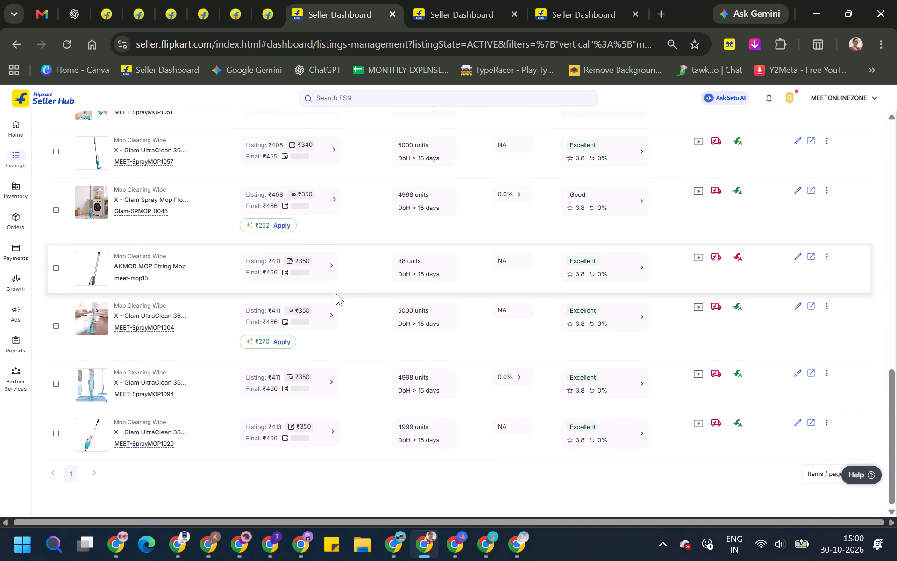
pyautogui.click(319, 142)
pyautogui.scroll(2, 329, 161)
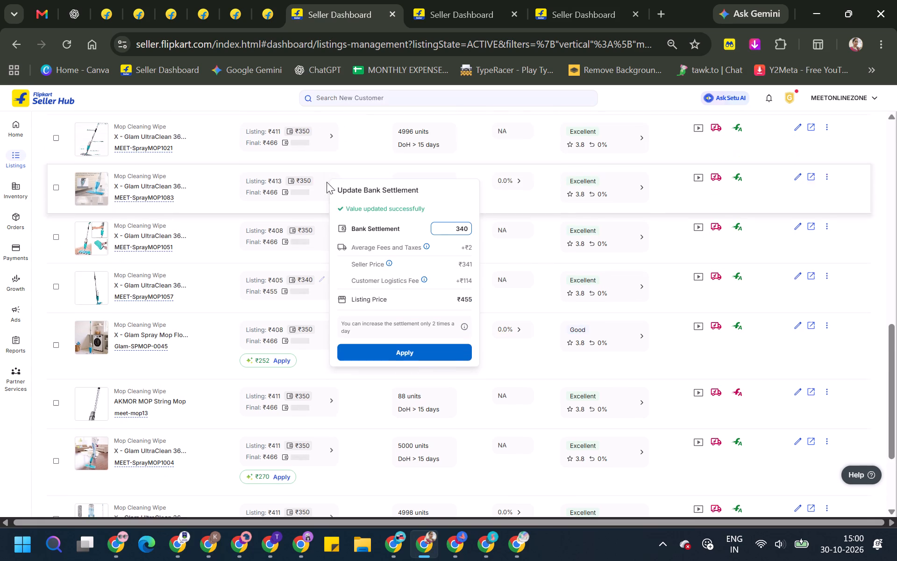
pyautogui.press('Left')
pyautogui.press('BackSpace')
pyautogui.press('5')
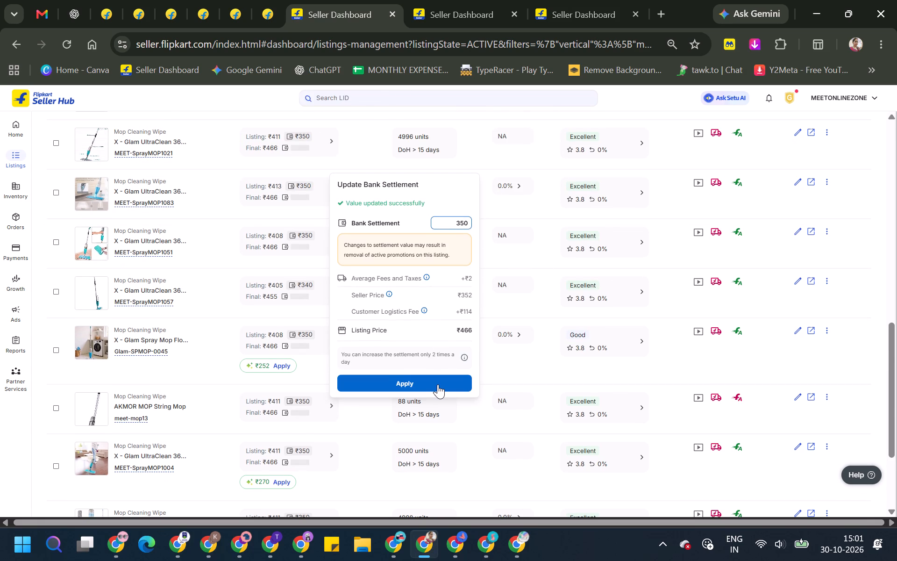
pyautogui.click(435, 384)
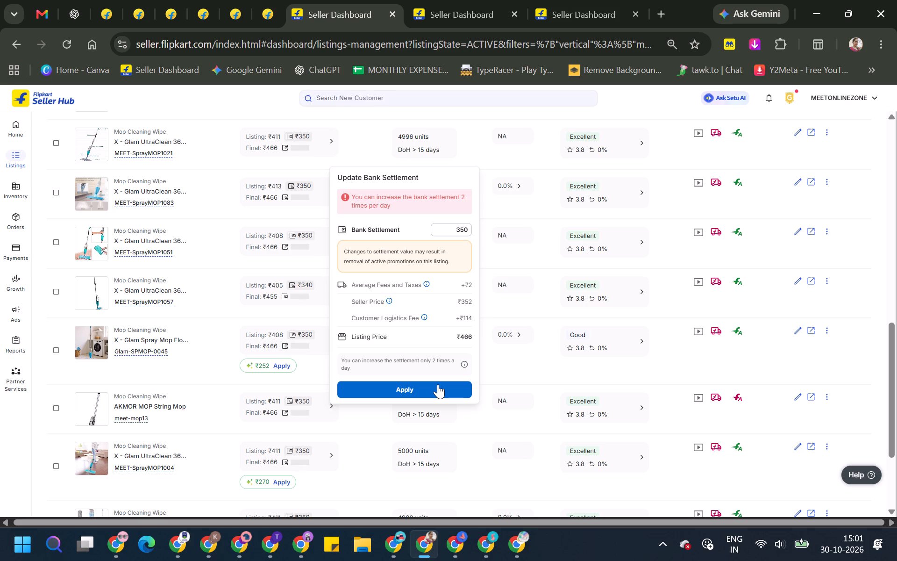
# Reload the filtered mop listings page.
pyautogui.hotkey('ctrl', 'r')
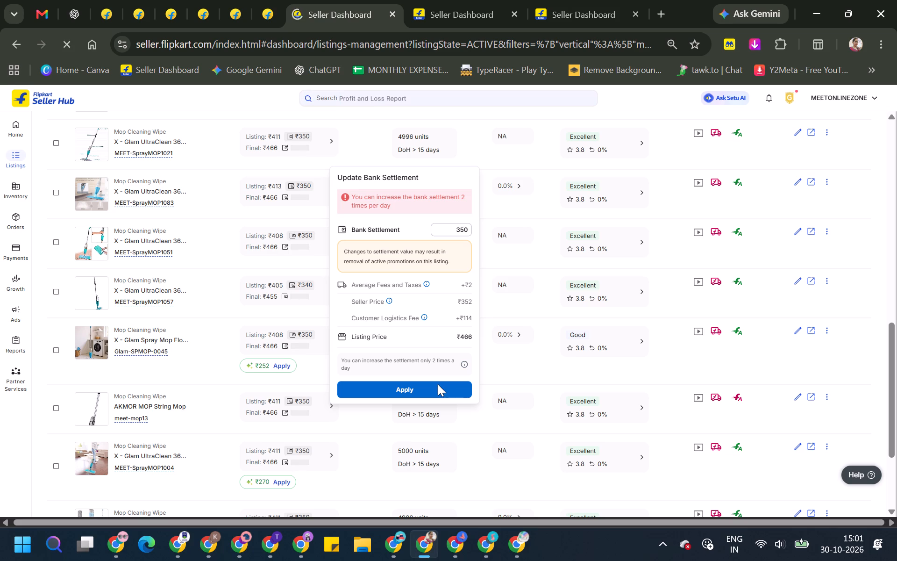
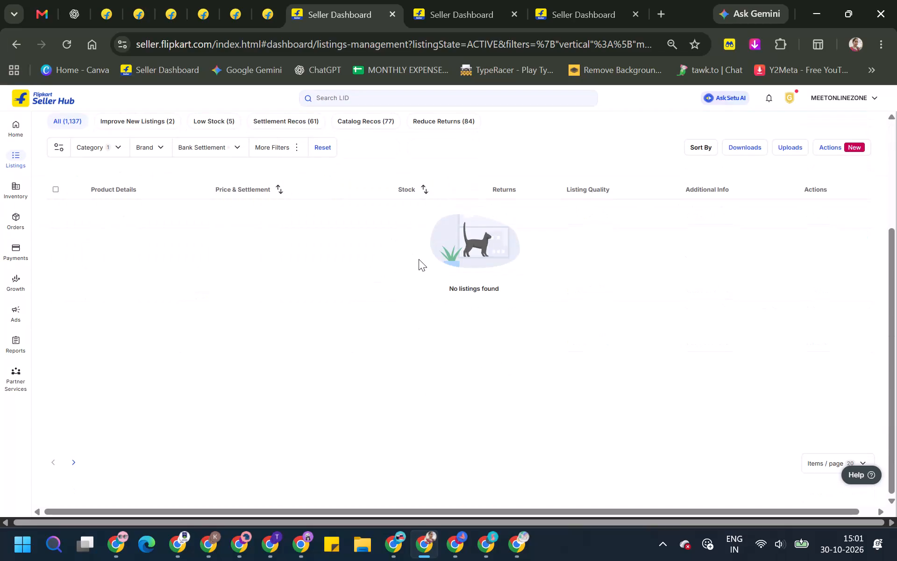
# Set the maximum of the bank settlement filter to 340 and apply it to the mop listings.
pyautogui.scroll(-3, 413, 255)
pyautogui.scroll(4, 421, 266)
pyautogui.scroll(-2, 313, 294)
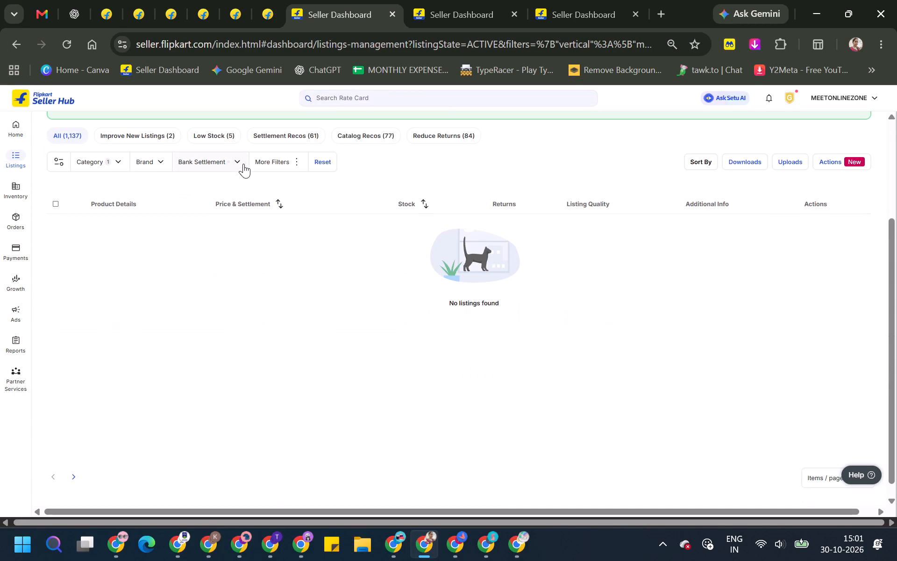
pyautogui.click(243, 163)
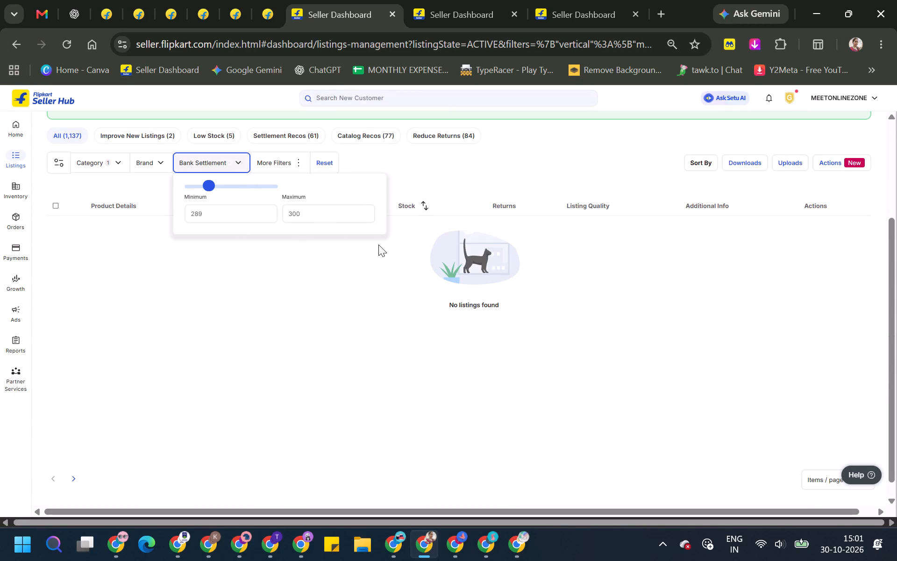
pyautogui.click(297, 216)
pyautogui.press('4')
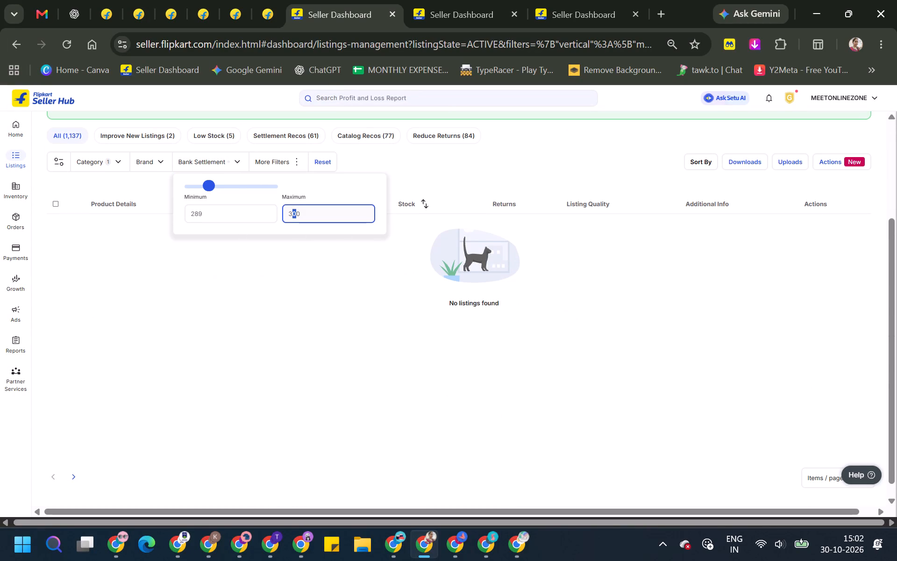
pyautogui.click(327, 158)
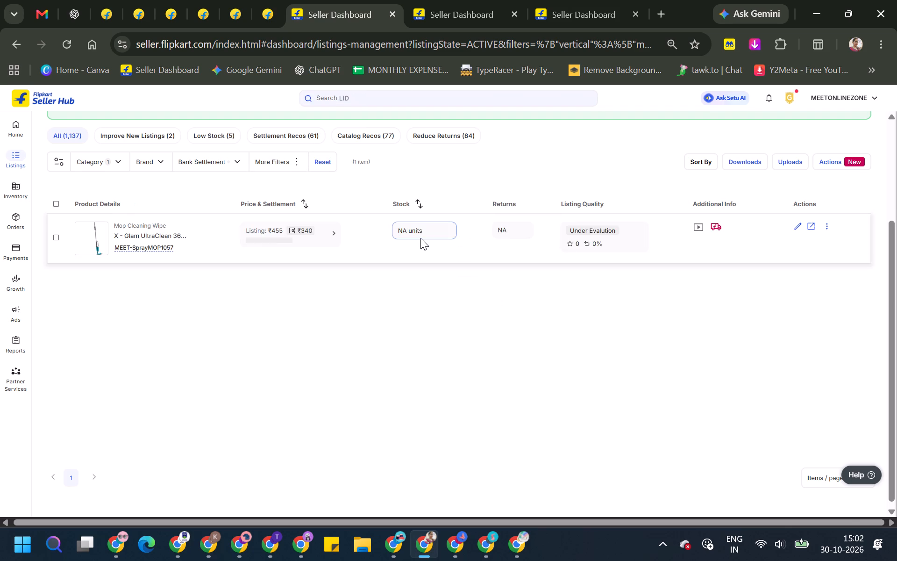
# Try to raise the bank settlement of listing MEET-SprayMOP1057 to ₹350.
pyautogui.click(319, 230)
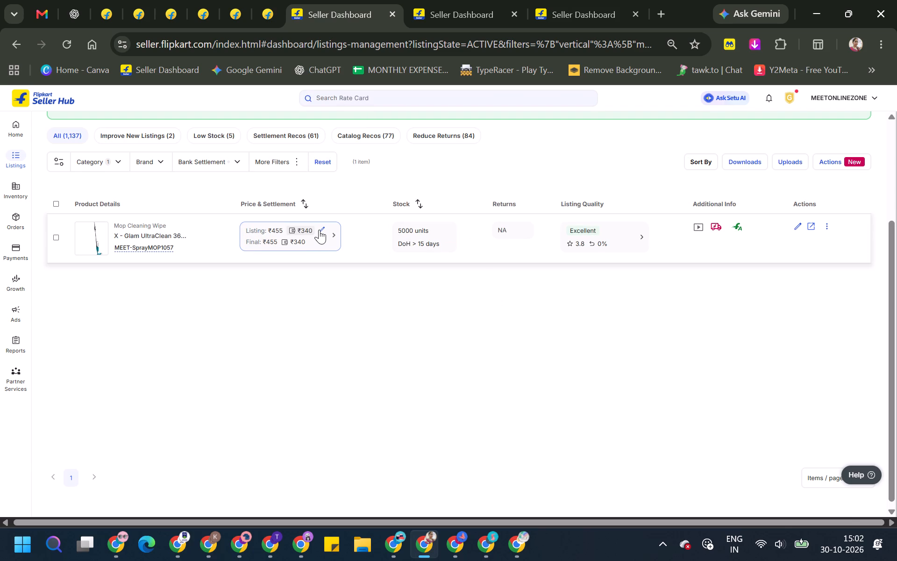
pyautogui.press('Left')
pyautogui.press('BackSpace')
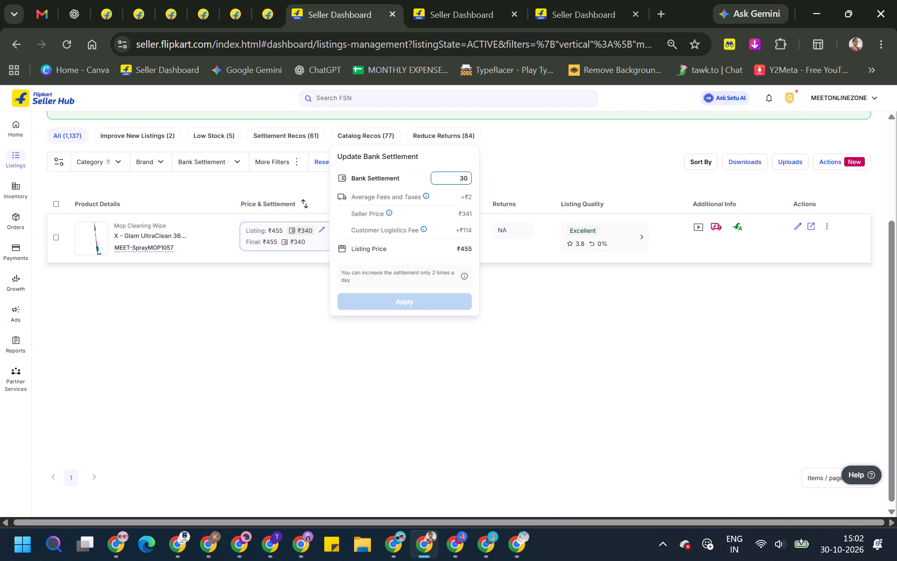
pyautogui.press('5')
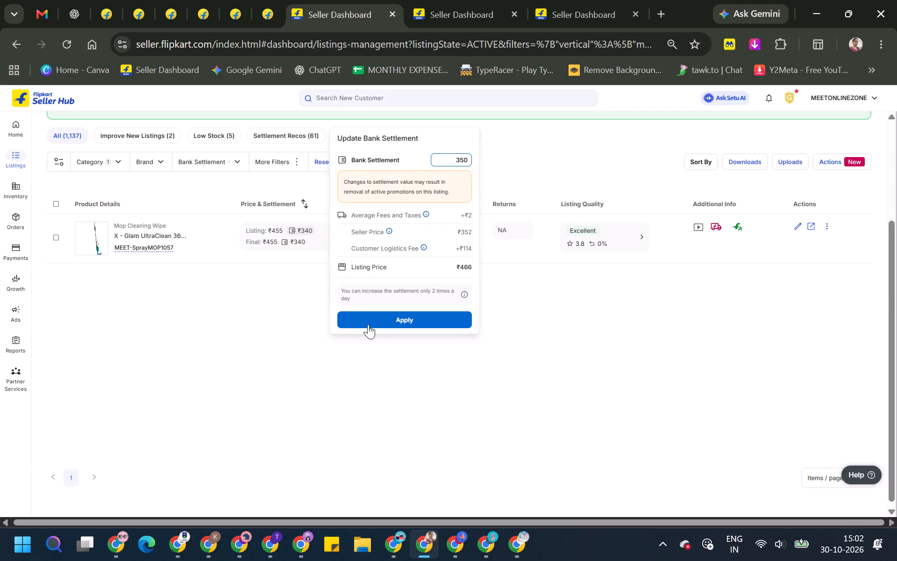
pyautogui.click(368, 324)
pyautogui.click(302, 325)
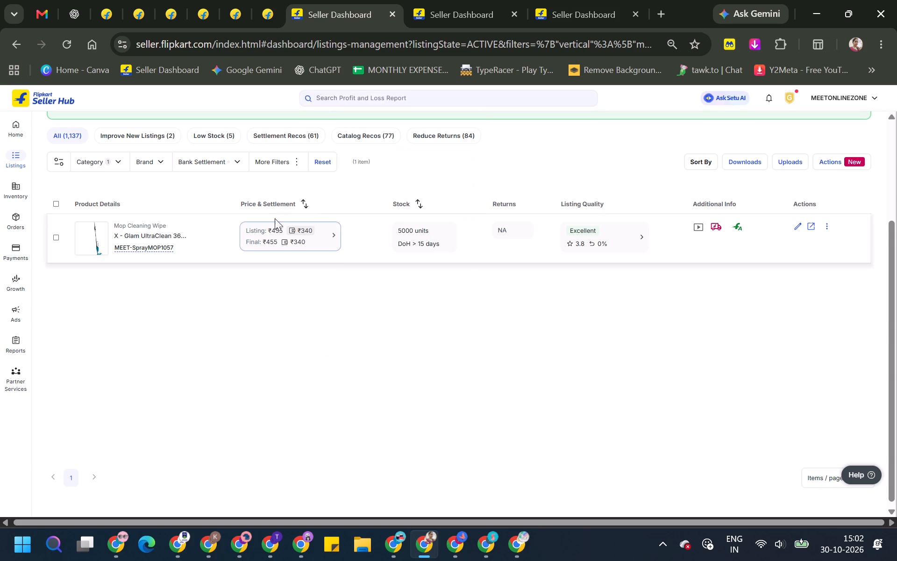
# Set the minimum of the bank settlement filter to 270 and apply it to the mop listings.
pyautogui.click(227, 165)
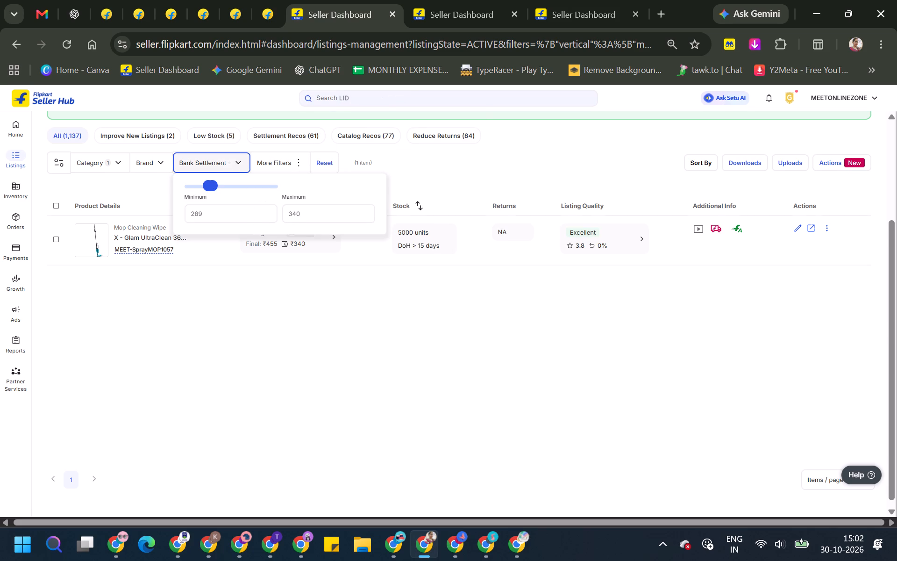
pyautogui.click(228, 215)
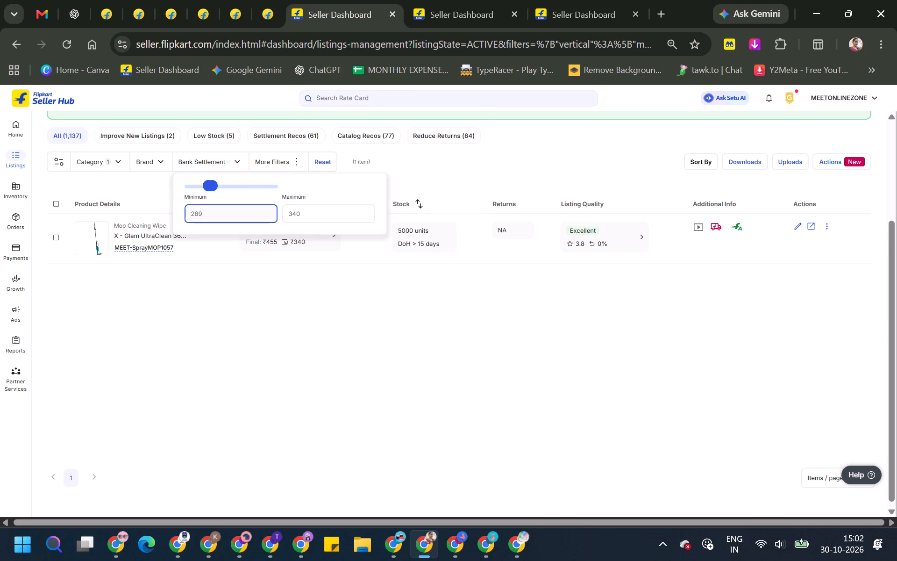
pyautogui.press('Left')
pyautogui.press('BackSpace')
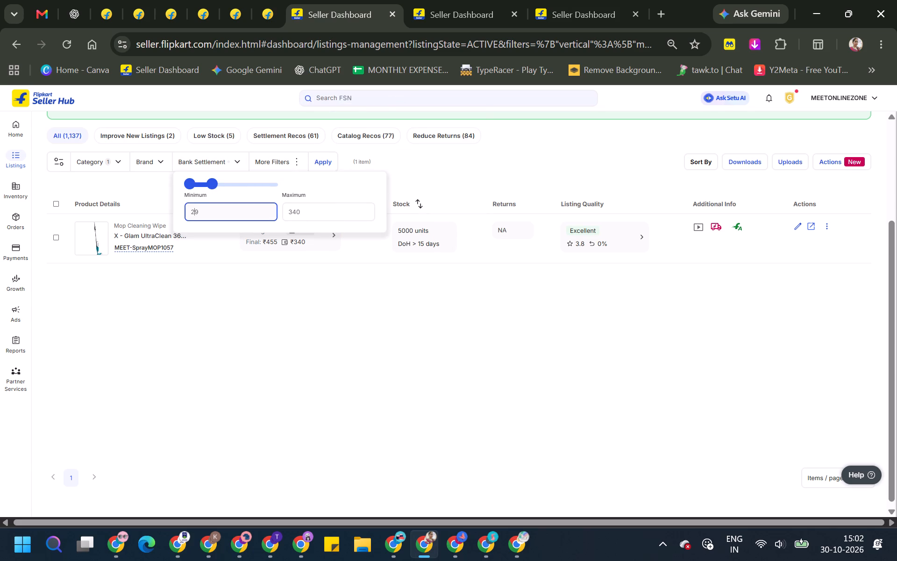
pyautogui.press('Delete')
pyautogui.write('70')
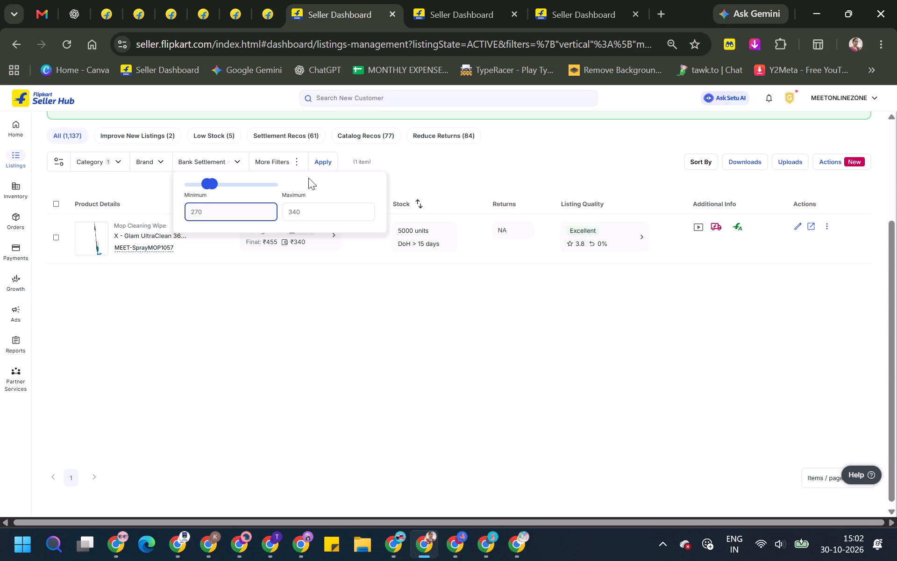
pyautogui.click(323, 165)
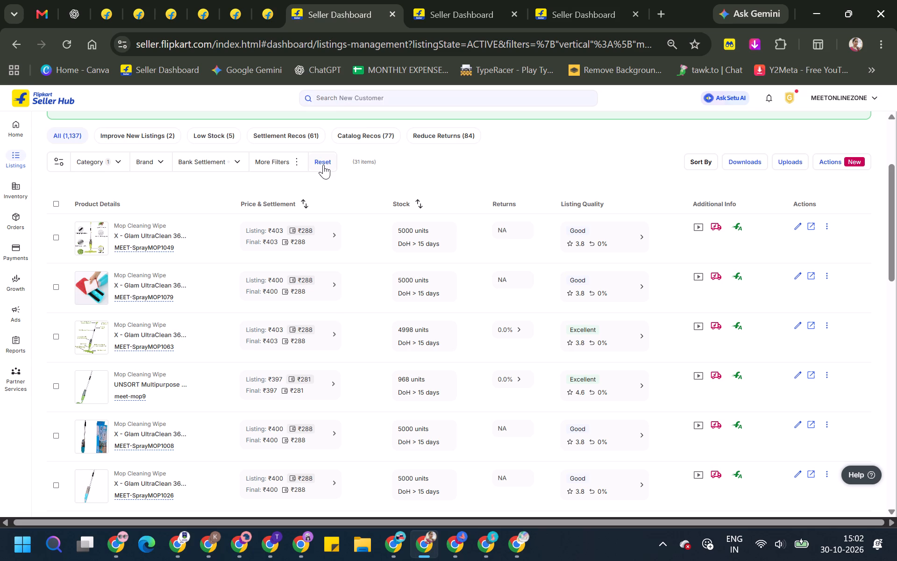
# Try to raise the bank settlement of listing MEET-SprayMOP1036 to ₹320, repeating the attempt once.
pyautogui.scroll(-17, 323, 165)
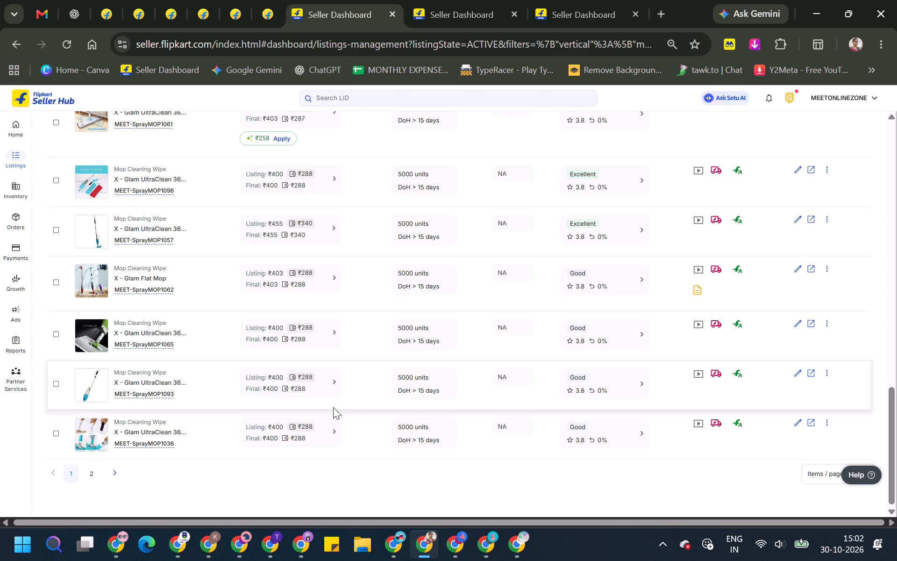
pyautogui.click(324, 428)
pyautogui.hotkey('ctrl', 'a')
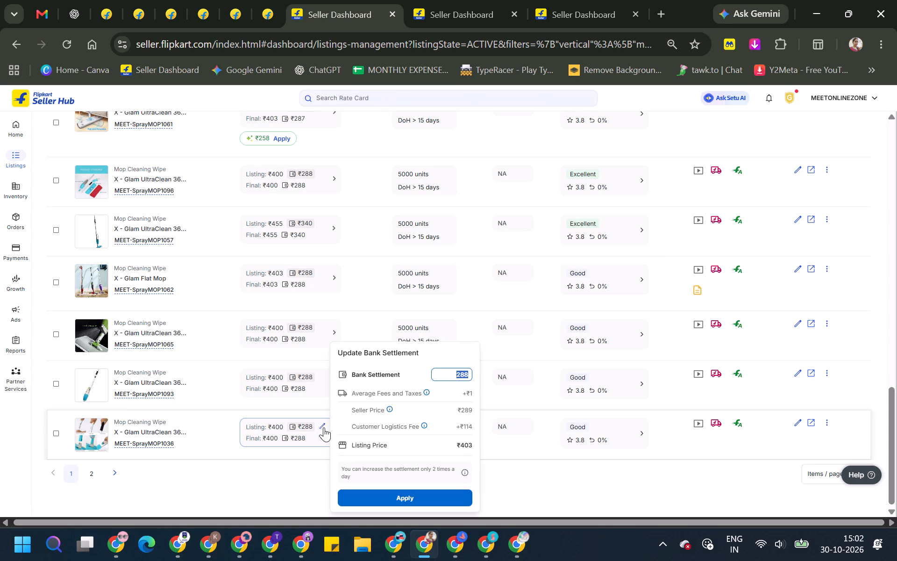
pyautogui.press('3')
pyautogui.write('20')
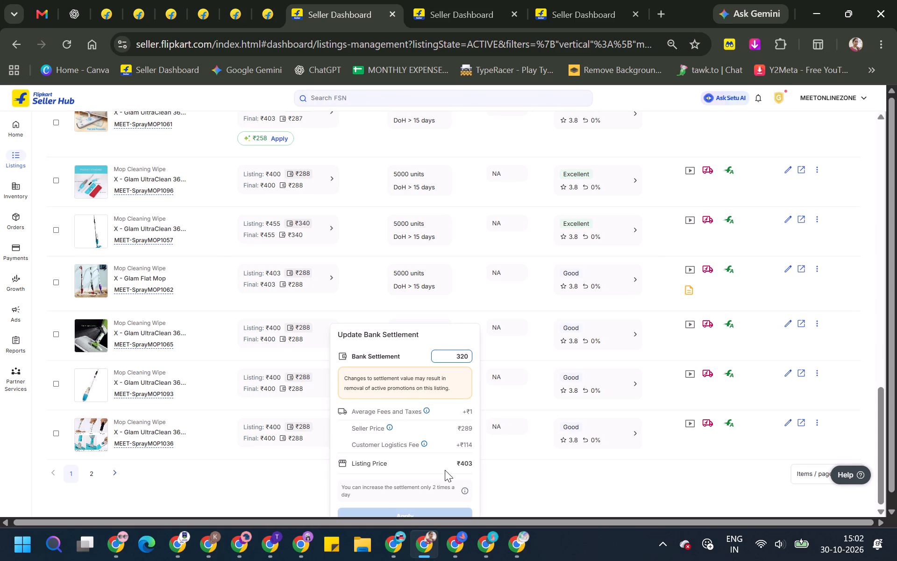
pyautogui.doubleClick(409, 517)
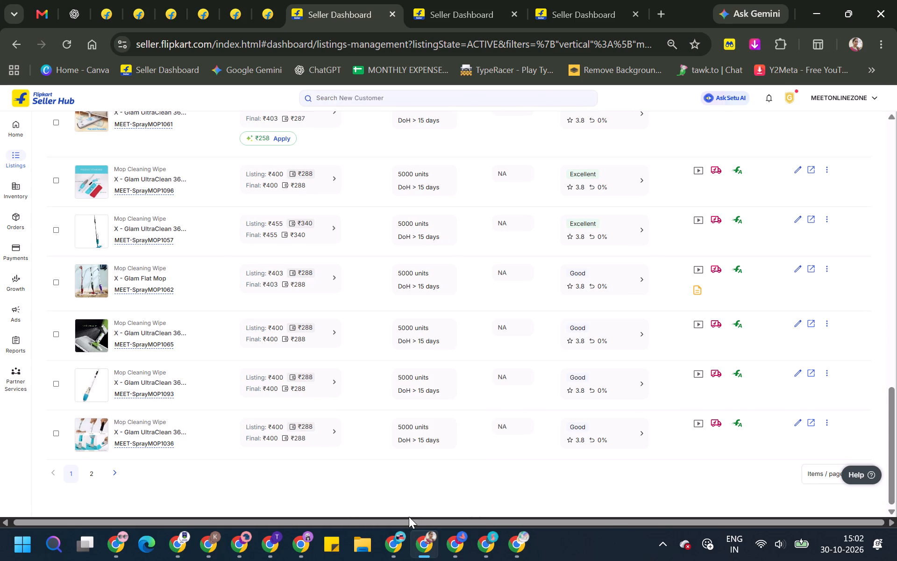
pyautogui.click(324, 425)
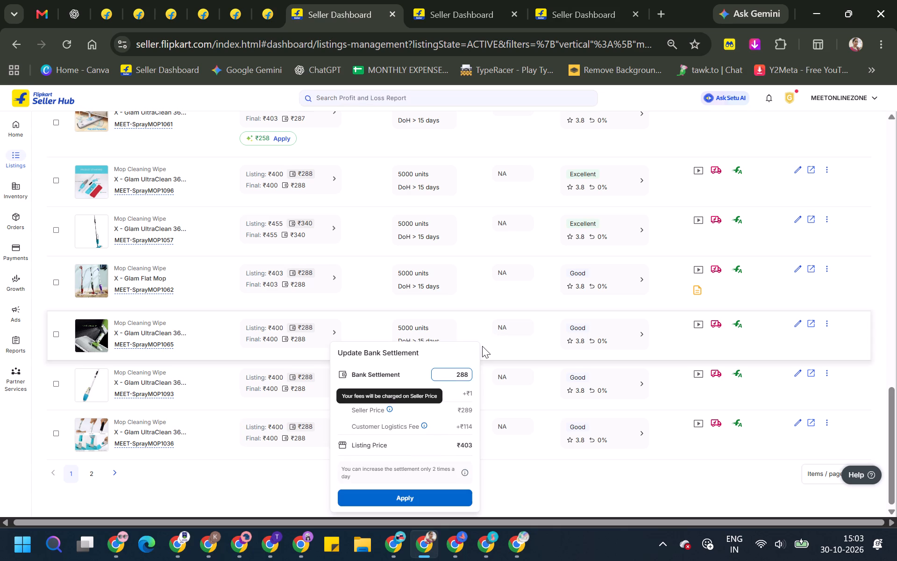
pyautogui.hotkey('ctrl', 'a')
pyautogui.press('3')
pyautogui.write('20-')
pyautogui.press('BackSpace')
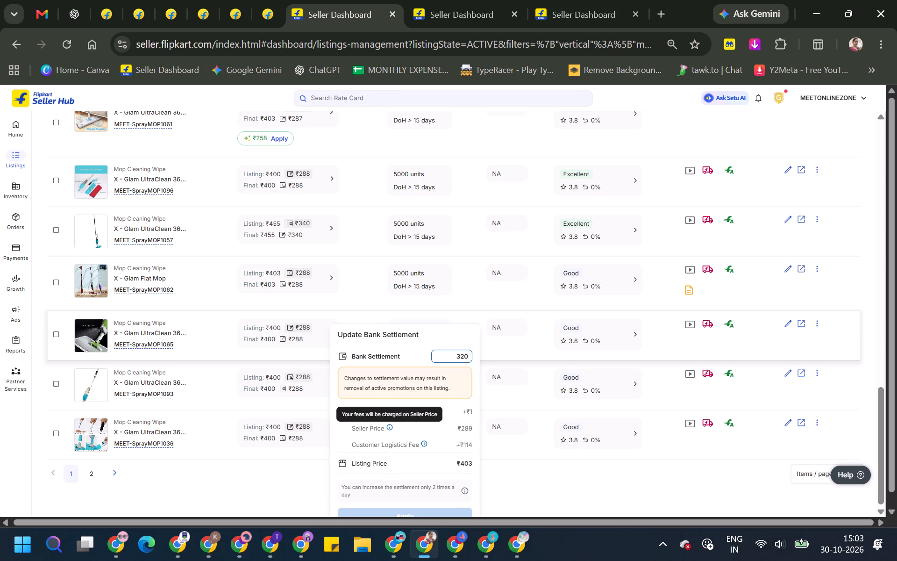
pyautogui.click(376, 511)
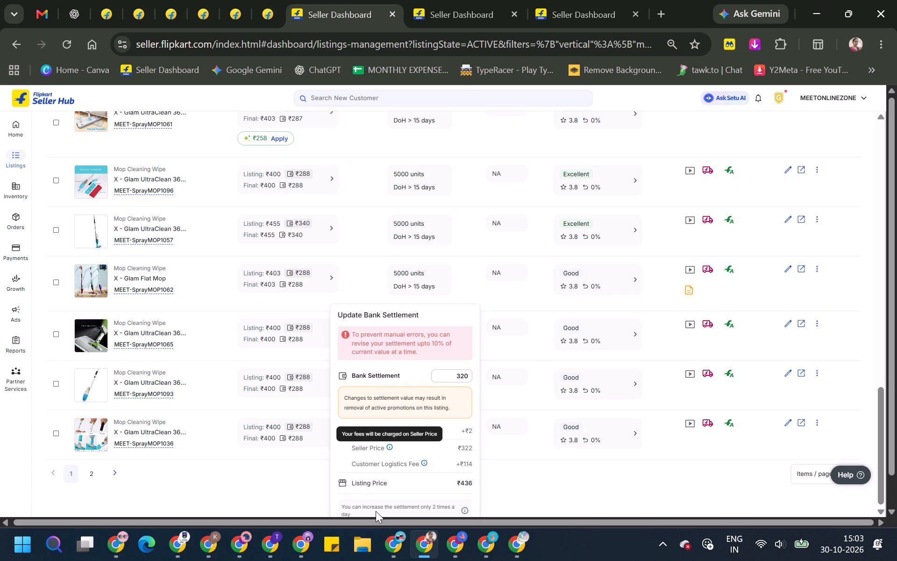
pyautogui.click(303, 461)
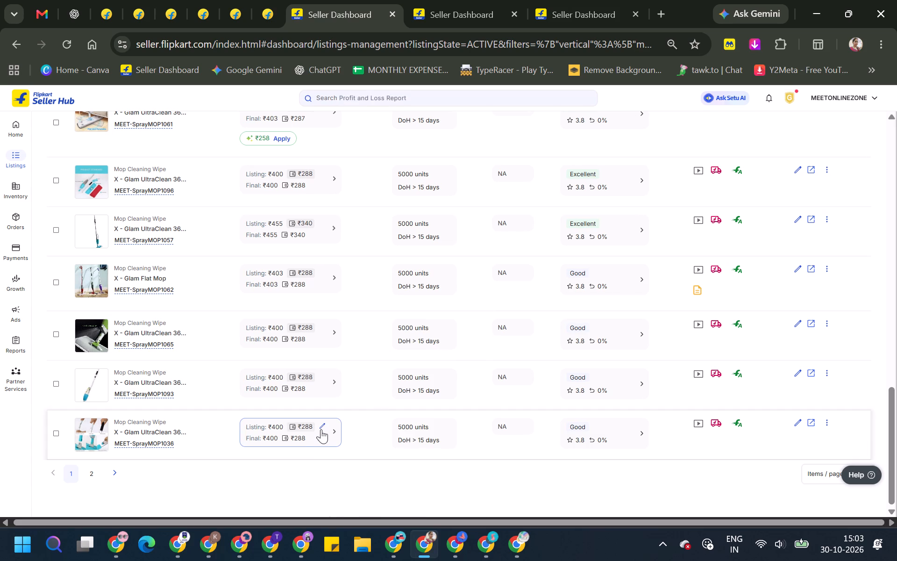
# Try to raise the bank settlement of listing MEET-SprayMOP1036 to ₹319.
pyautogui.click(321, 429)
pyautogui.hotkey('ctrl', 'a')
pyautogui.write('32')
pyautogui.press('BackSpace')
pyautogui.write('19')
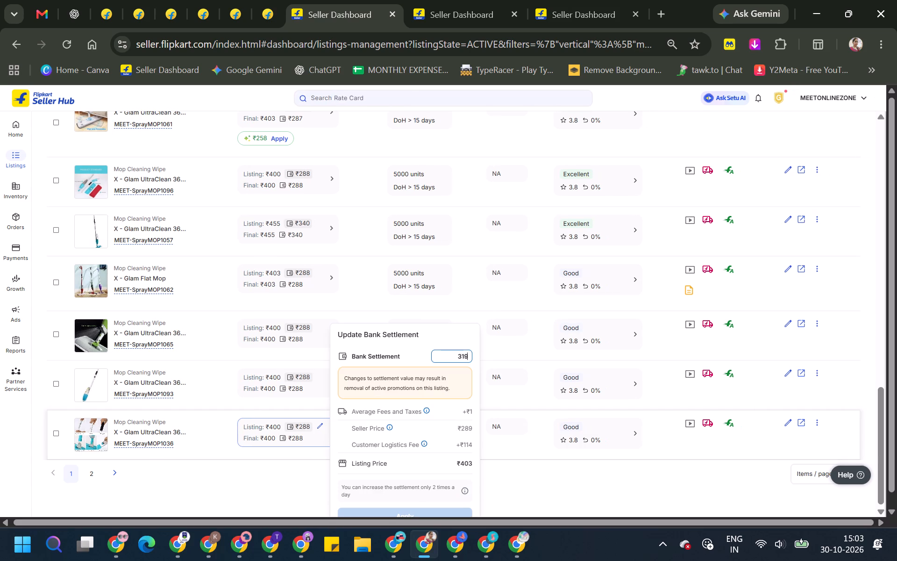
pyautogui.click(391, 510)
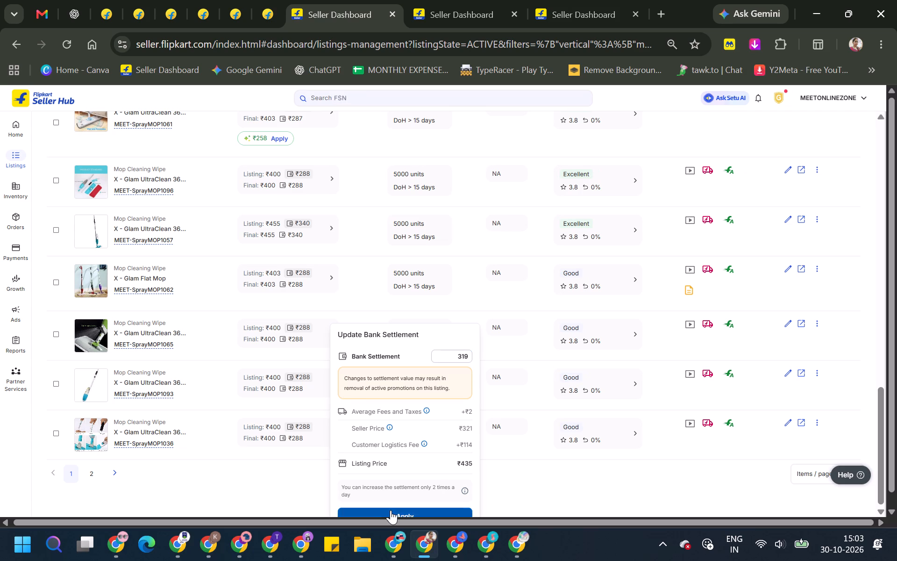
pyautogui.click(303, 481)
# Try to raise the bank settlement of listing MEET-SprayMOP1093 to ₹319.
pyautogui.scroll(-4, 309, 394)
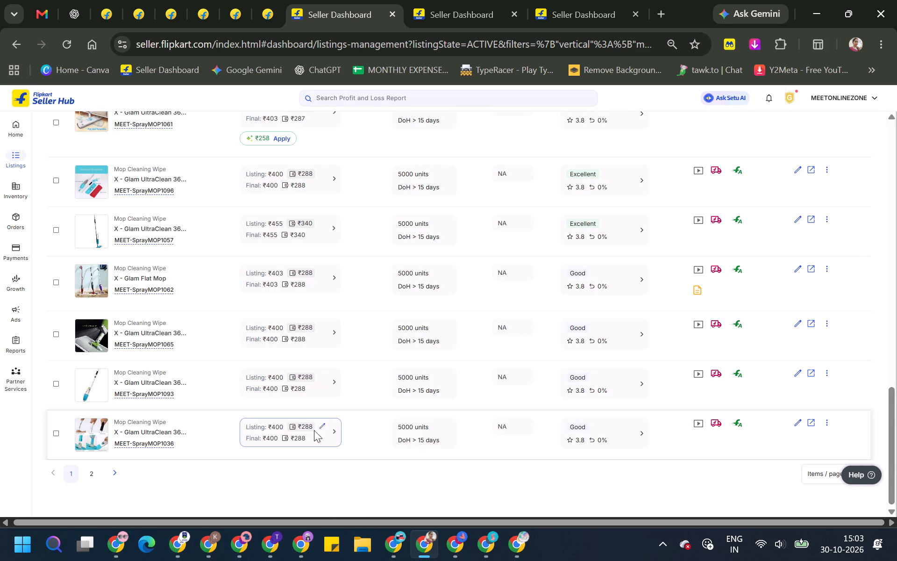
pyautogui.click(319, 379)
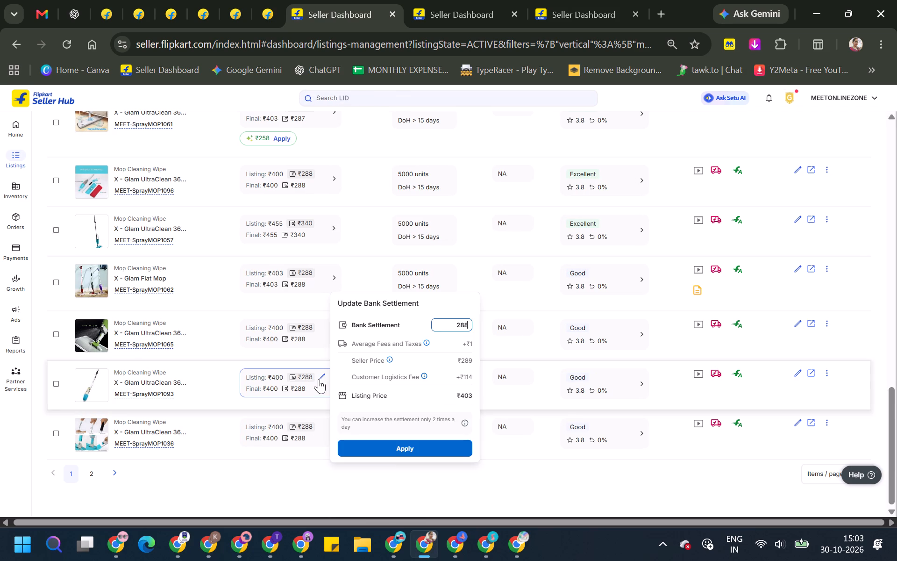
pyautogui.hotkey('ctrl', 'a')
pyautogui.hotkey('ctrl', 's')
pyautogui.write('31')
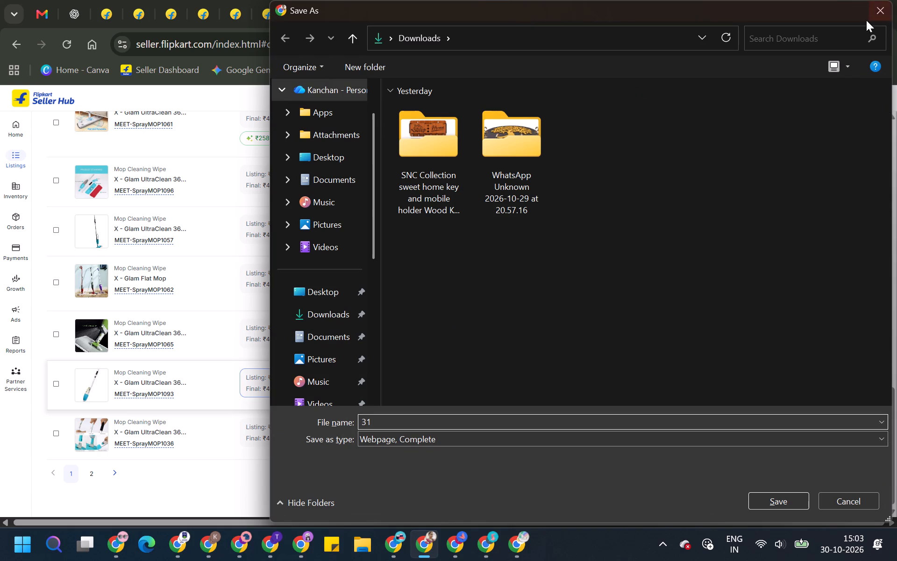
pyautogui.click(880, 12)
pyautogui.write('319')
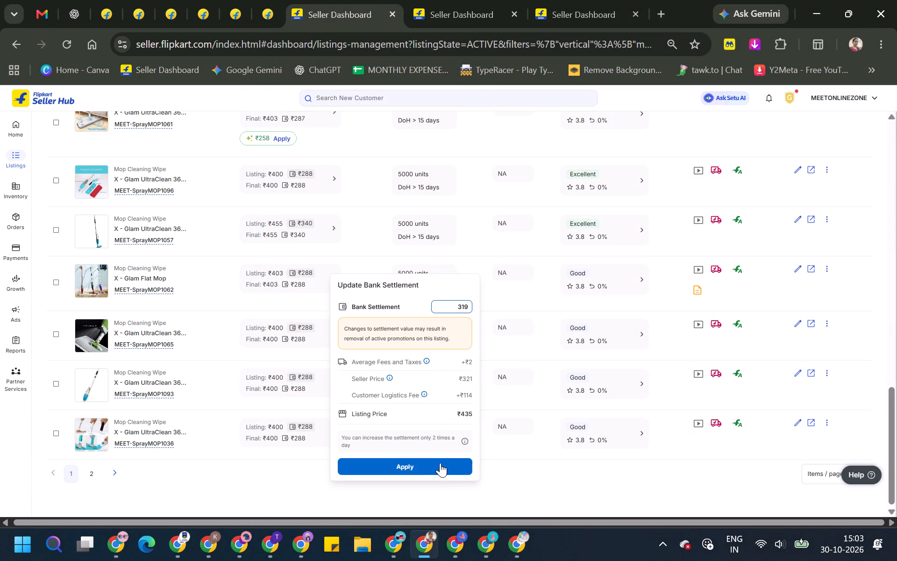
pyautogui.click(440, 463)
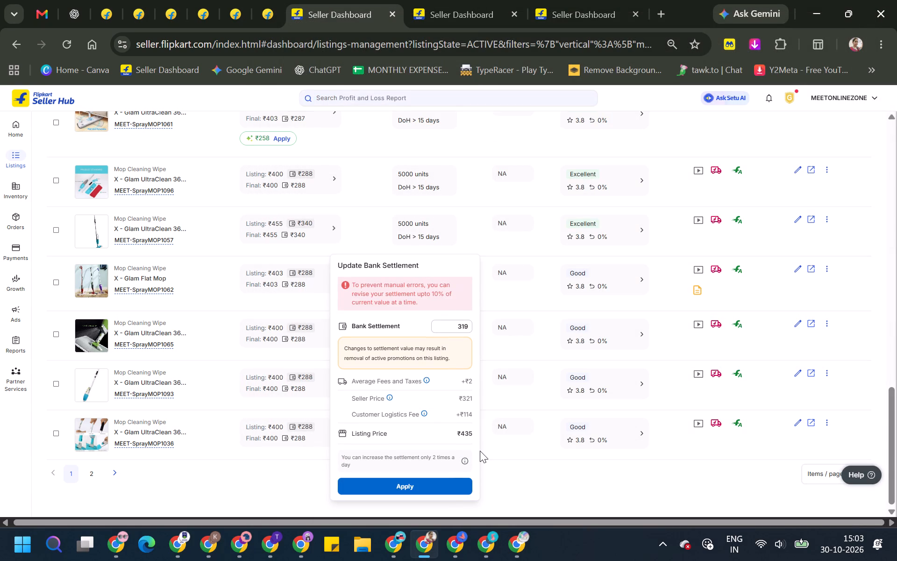
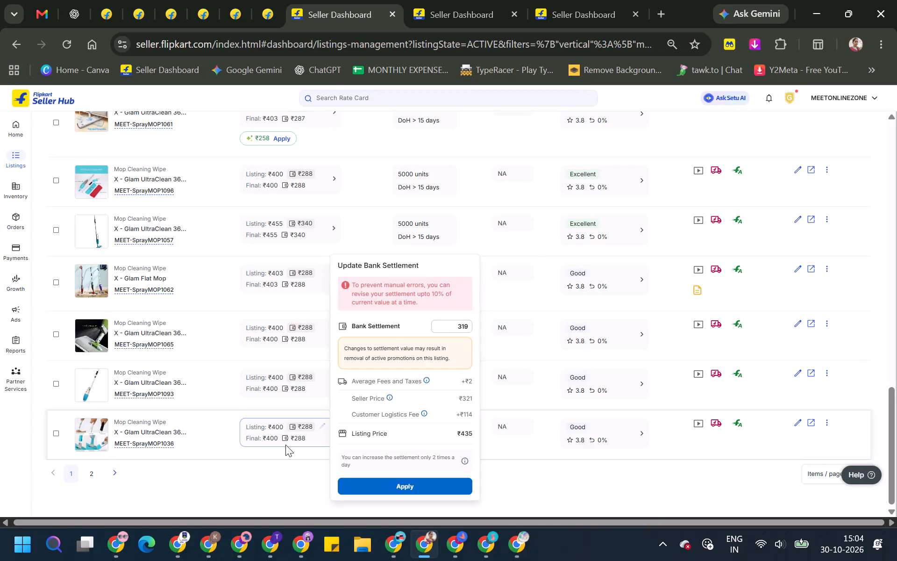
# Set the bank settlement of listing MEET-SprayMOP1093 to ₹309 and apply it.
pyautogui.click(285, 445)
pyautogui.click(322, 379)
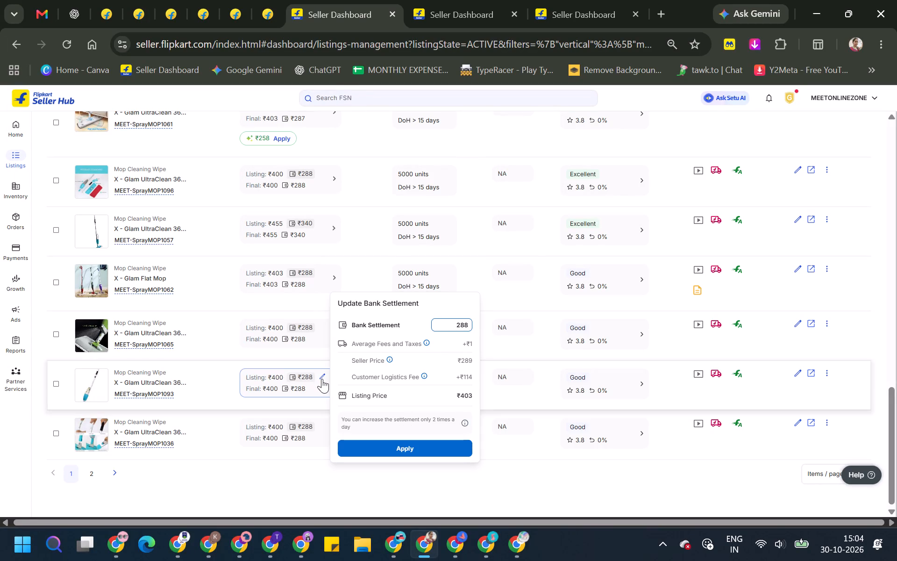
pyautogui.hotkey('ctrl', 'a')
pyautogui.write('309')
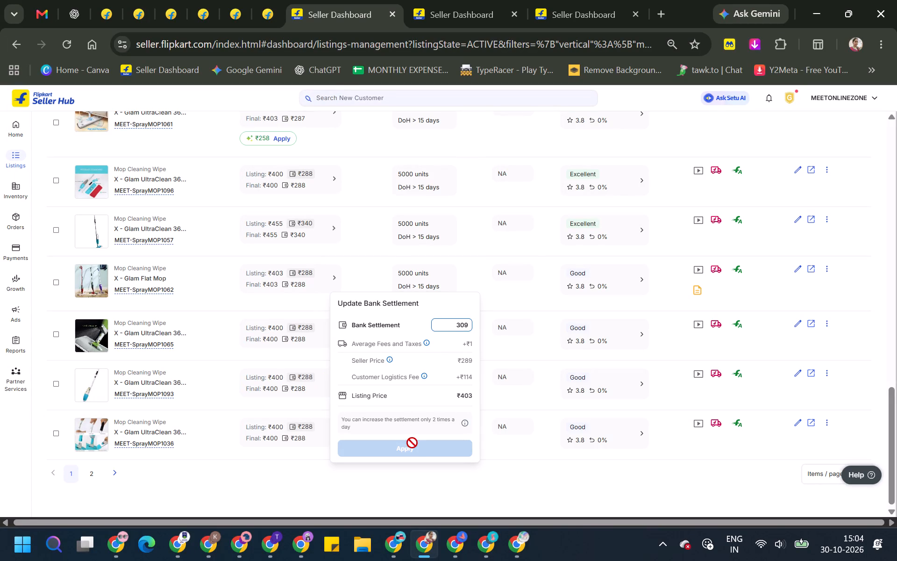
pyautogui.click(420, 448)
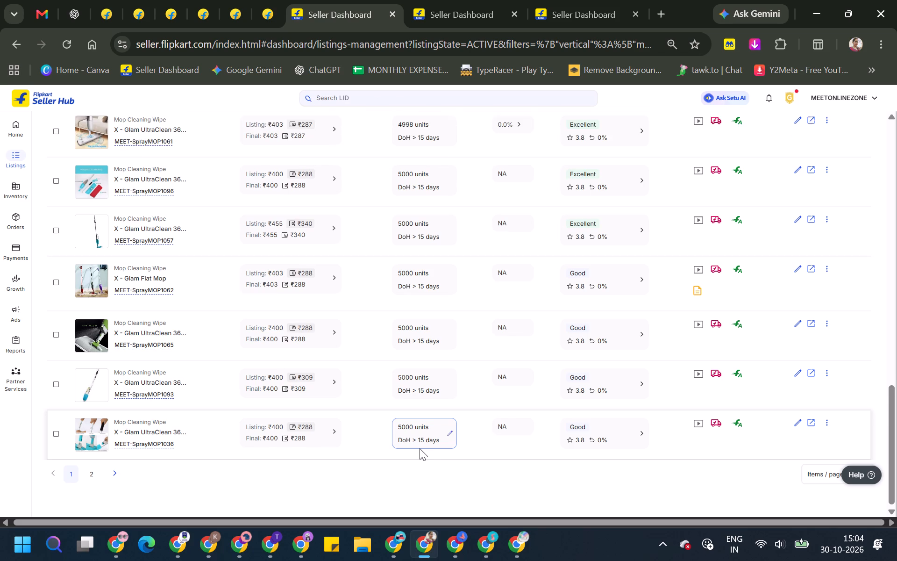
# Raise the bank settlement of listing MEET-SprayMOP1036 to ₹310 and apply it.
pyautogui.click(323, 424)
pyautogui.hotkey('ctrl', 'a')
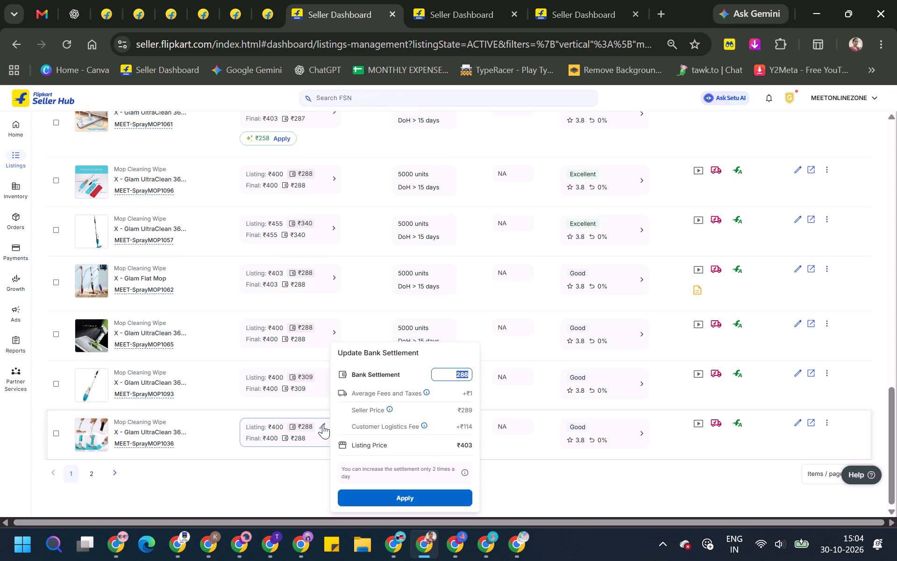
pyautogui.write('310')
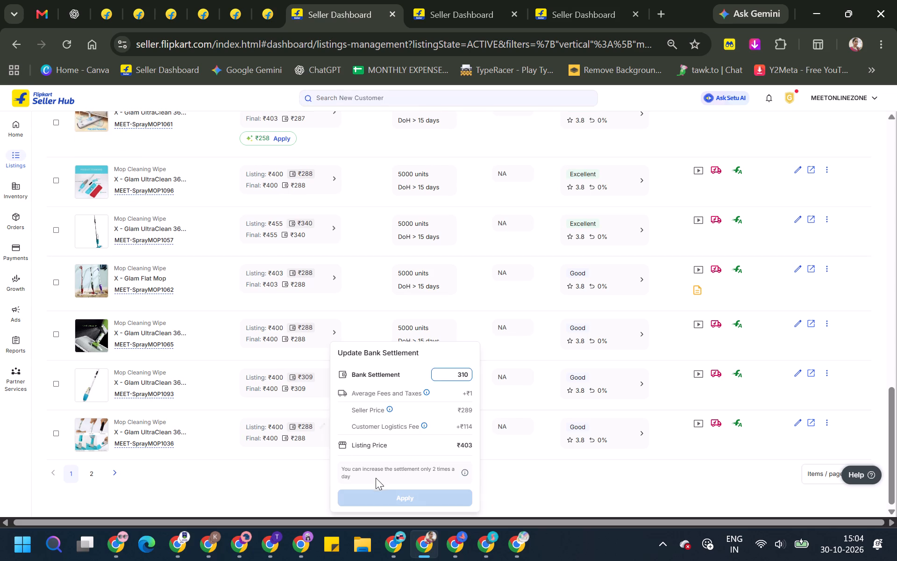
pyautogui.click(394, 490)
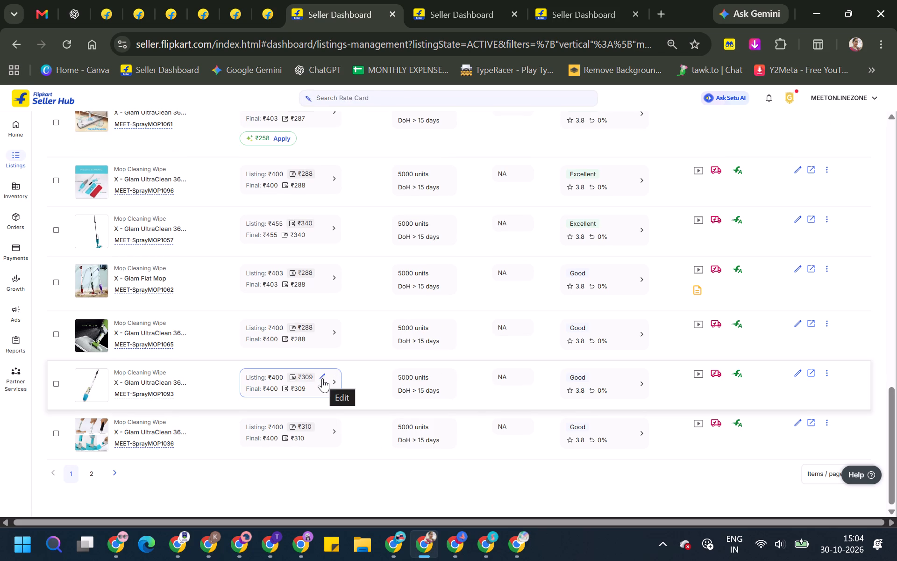
# Set the bank settlement of listing MEET-SprayMOP1093 to ₹310 and apply it.
pyautogui.click(322, 378)
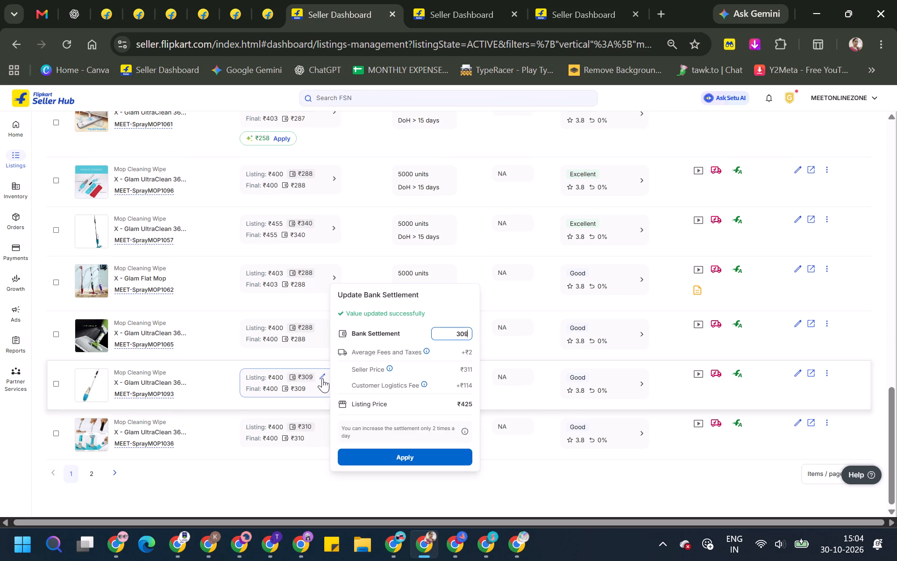
pyautogui.press('BackSpace')
pyautogui.press('BackSpace')
pyautogui.write('10')
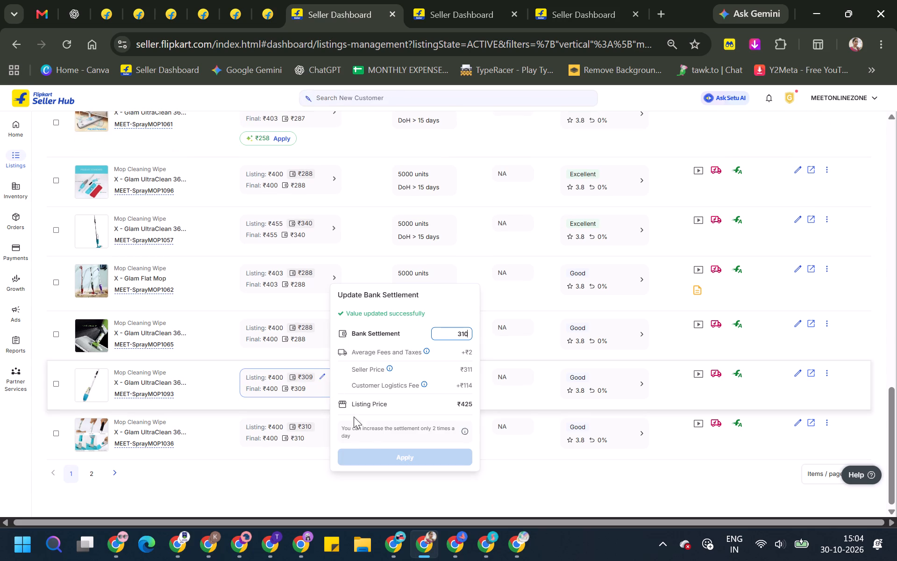
pyautogui.click(377, 453)
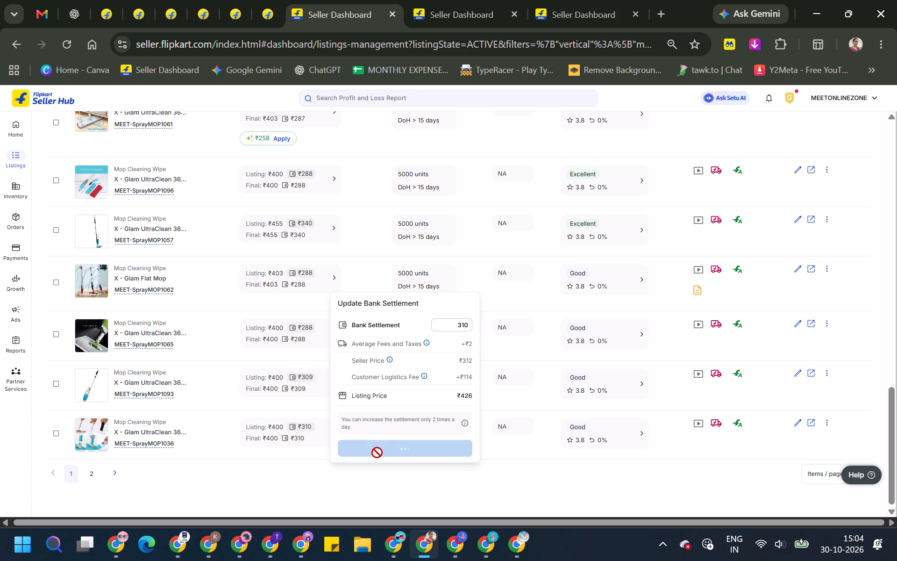
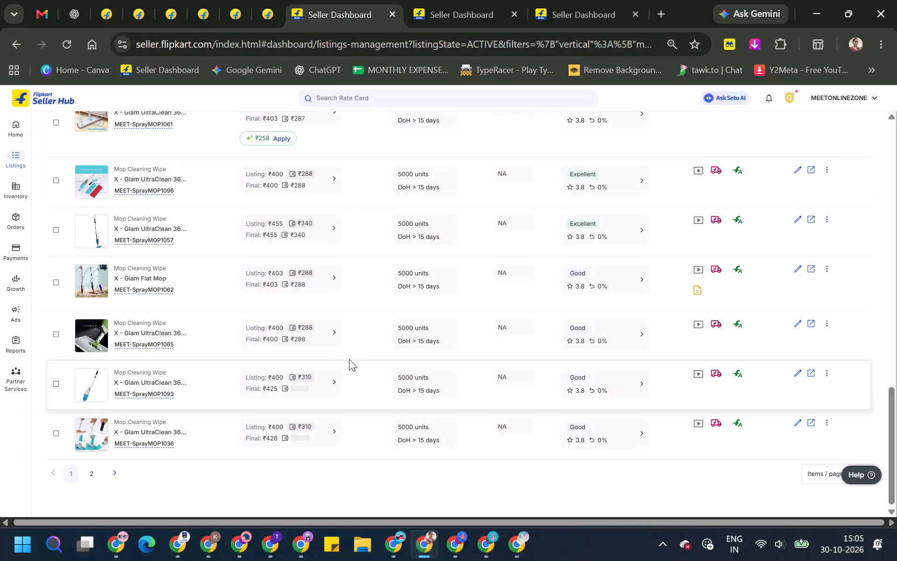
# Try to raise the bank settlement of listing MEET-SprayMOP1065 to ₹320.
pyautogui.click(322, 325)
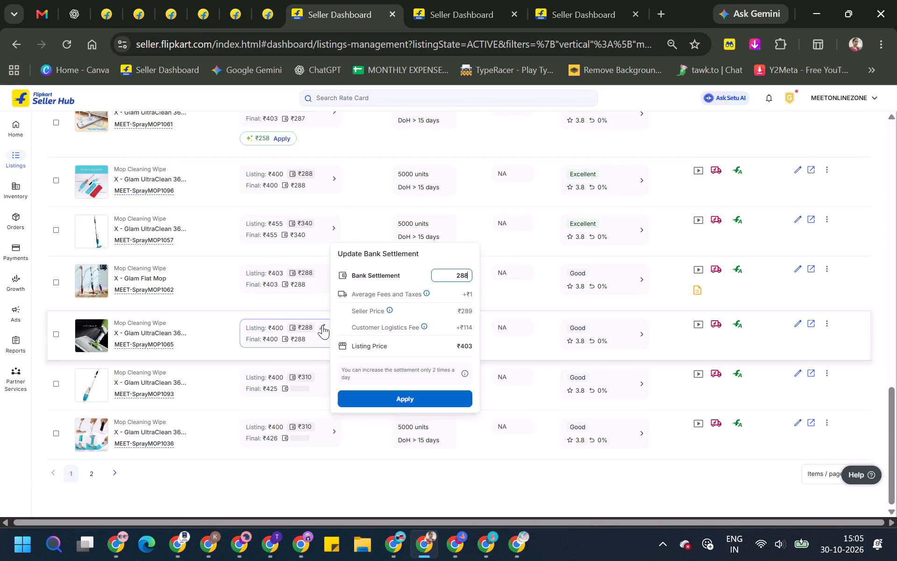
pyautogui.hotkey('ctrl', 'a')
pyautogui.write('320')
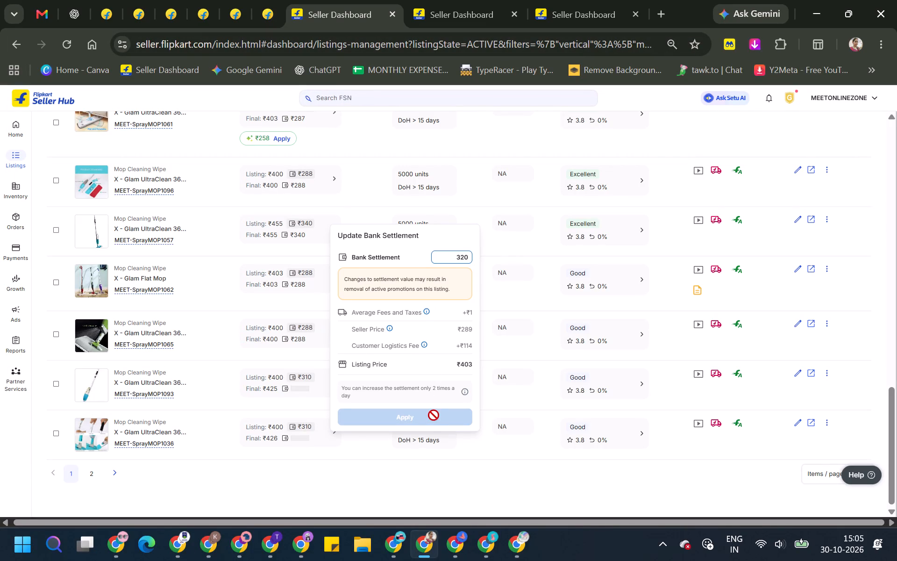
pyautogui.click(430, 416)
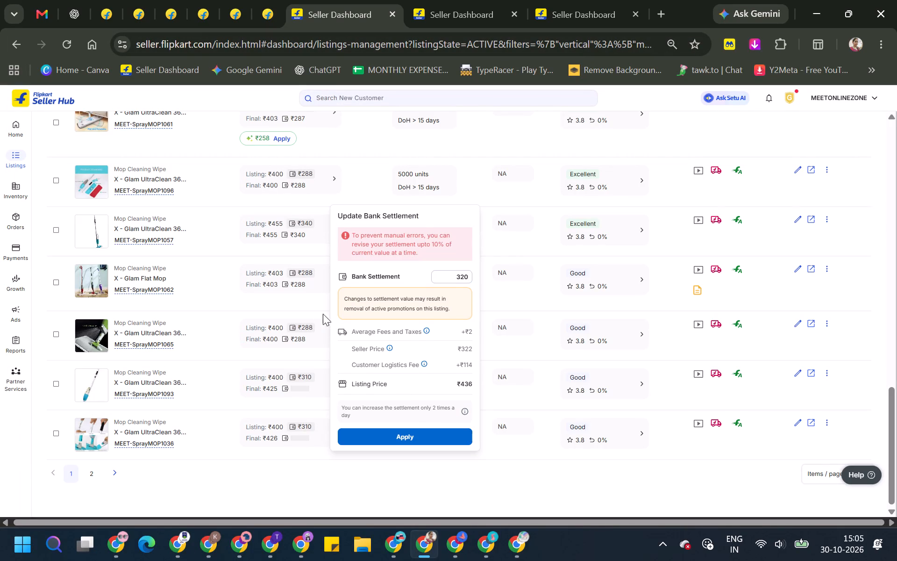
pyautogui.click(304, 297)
# Raise the bank settlement of listing MEET-SprayMOP1062 to ₹310 and apply it.
pyautogui.click(320, 275)
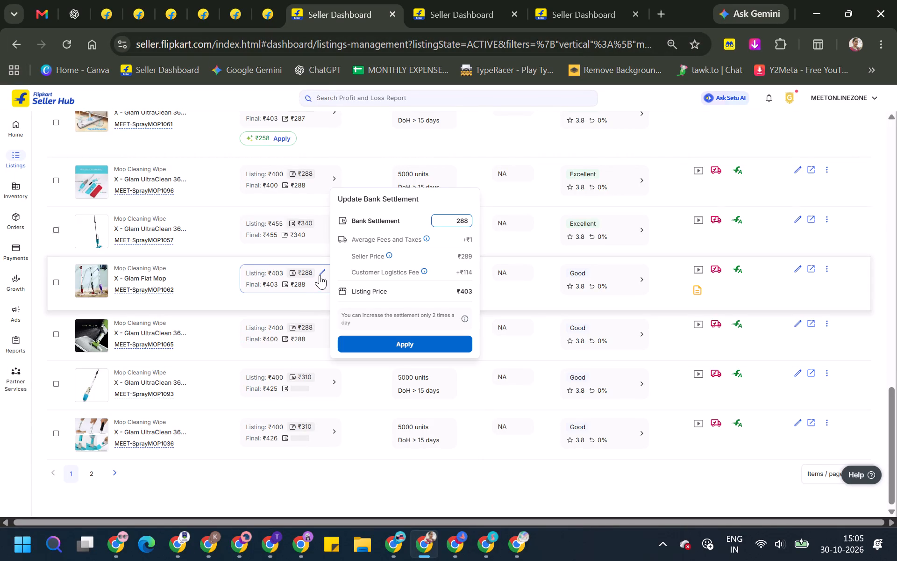
pyautogui.hotkey('ctrl', 'a')
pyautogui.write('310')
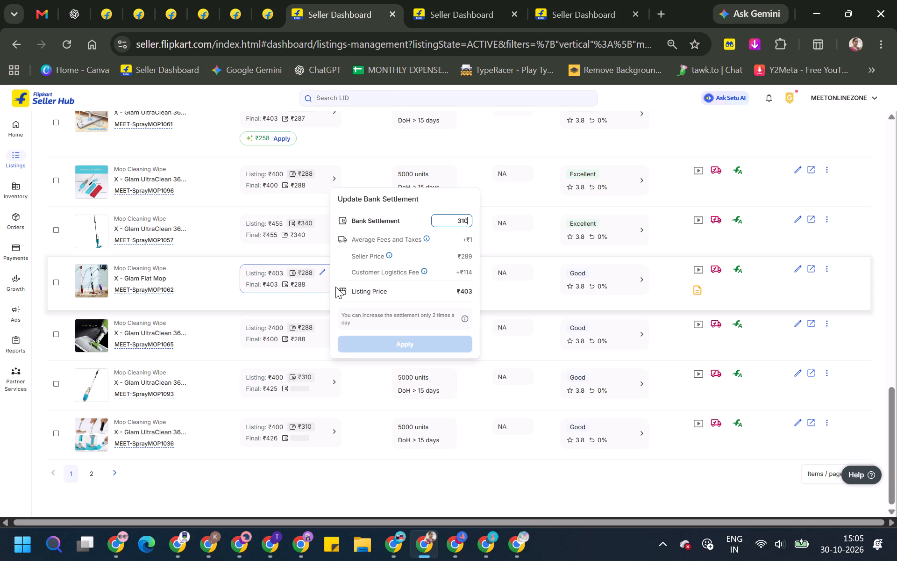
pyautogui.click(370, 347)
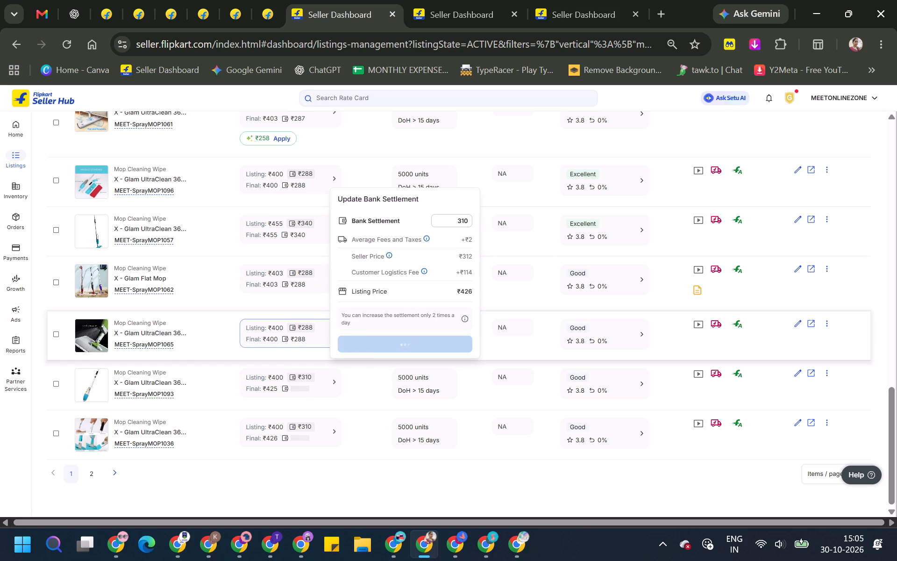
# Set the bank settlement of listing MEET-SprayMOP1065 to ₹310.
pyautogui.click(321, 329)
pyautogui.click(321, 329)
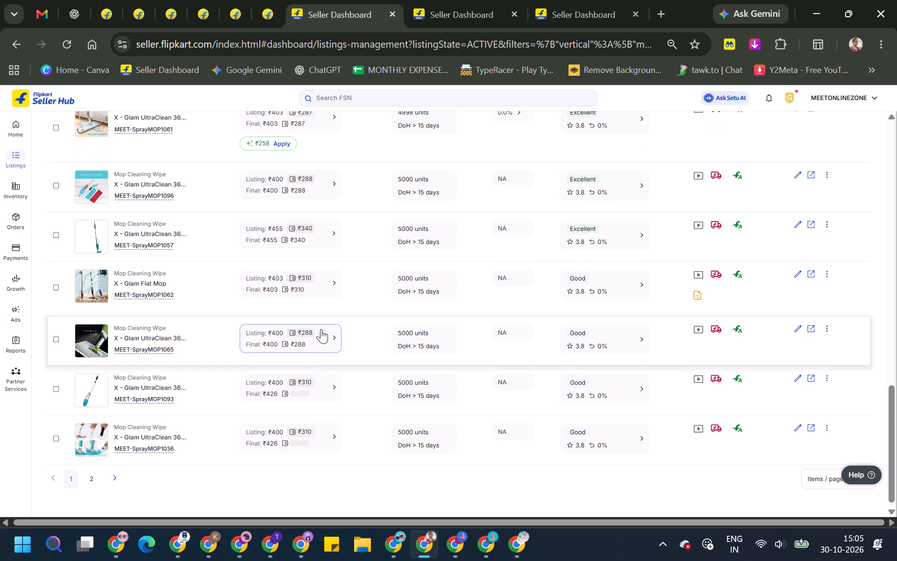
pyautogui.click(321, 329)
pyautogui.click(321, 329)
pyautogui.hotkey('ctrl', 'a')
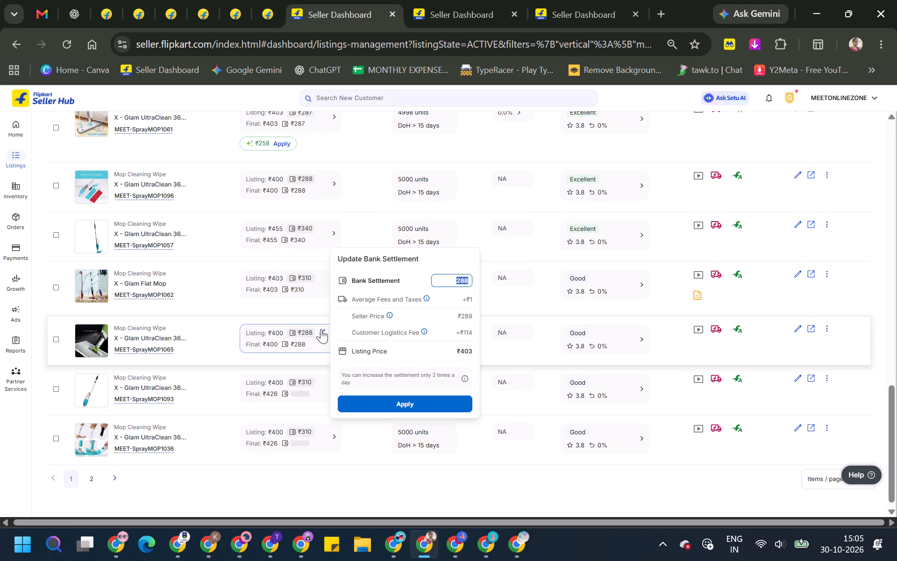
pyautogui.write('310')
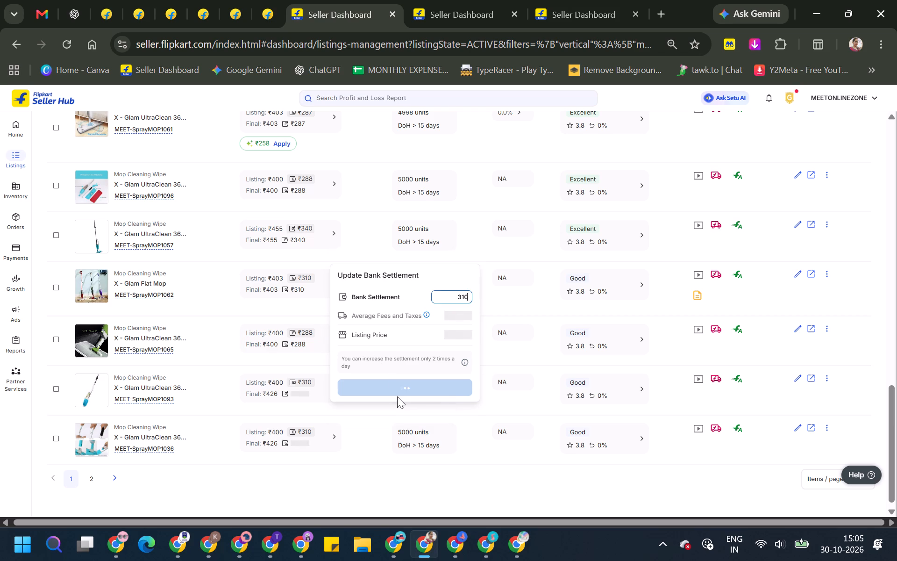
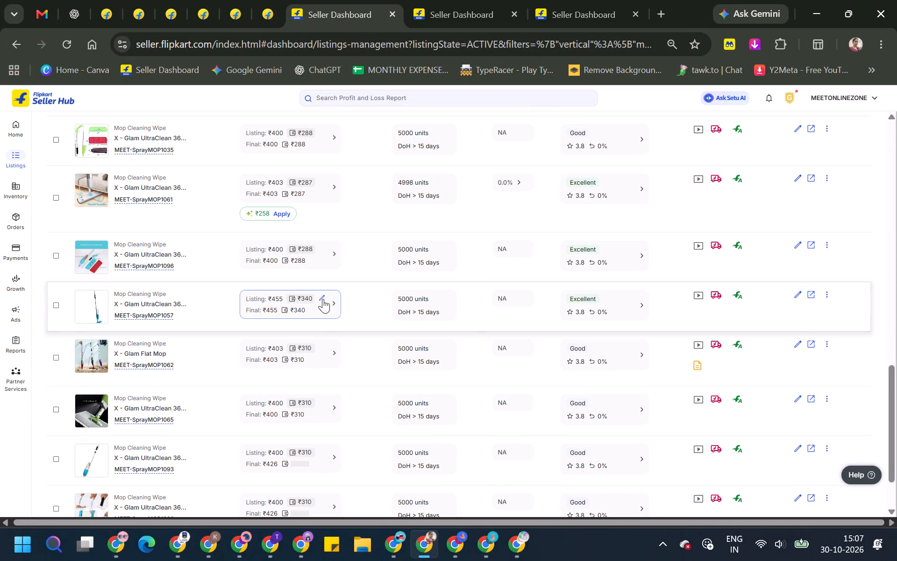
# Set the bank settlement of listing MEET-SprayMOP1057 to ₹350 and apply it.
pyautogui.press('Left')
pyautogui.press('BackSpace')
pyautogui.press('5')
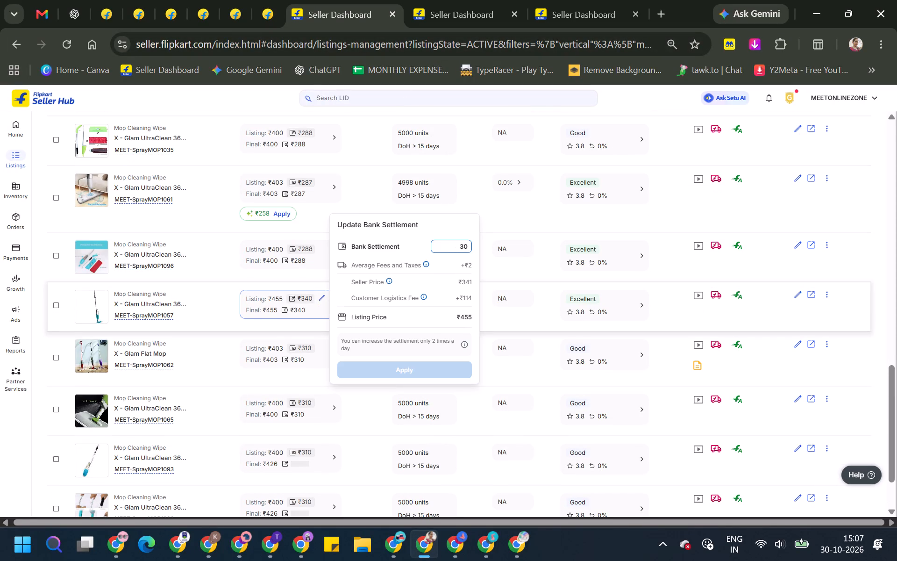
pyautogui.click(393, 391)
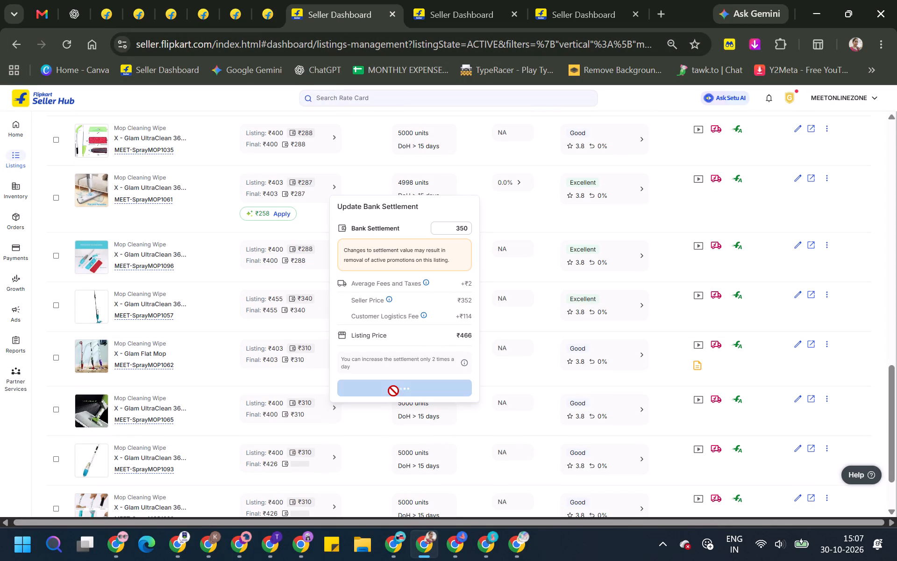
pyautogui.click(311, 283)
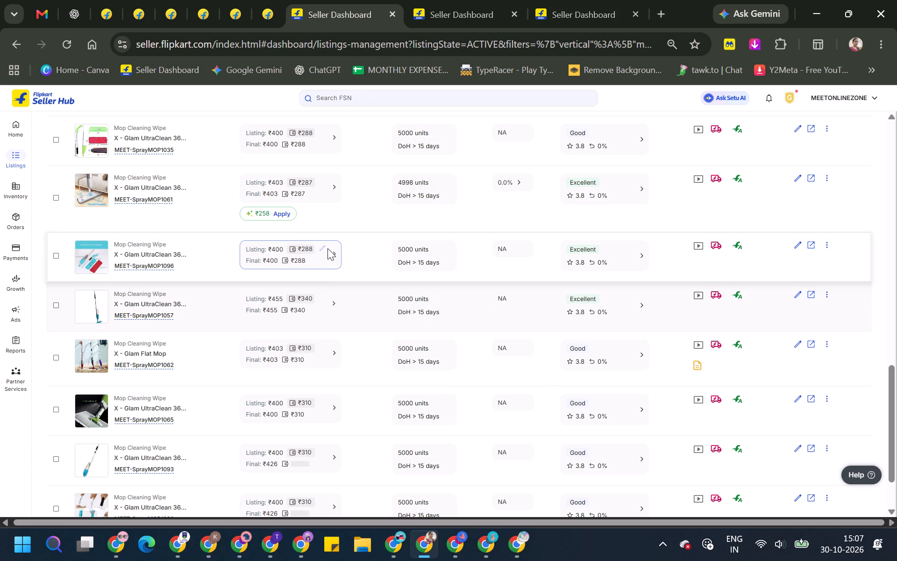
# Open the bank settlement of listing MEET-SprayMOP1096 for editing and select its current value.
pyautogui.click(324, 246)
pyautogui.hotkey('ctrl', 'a')
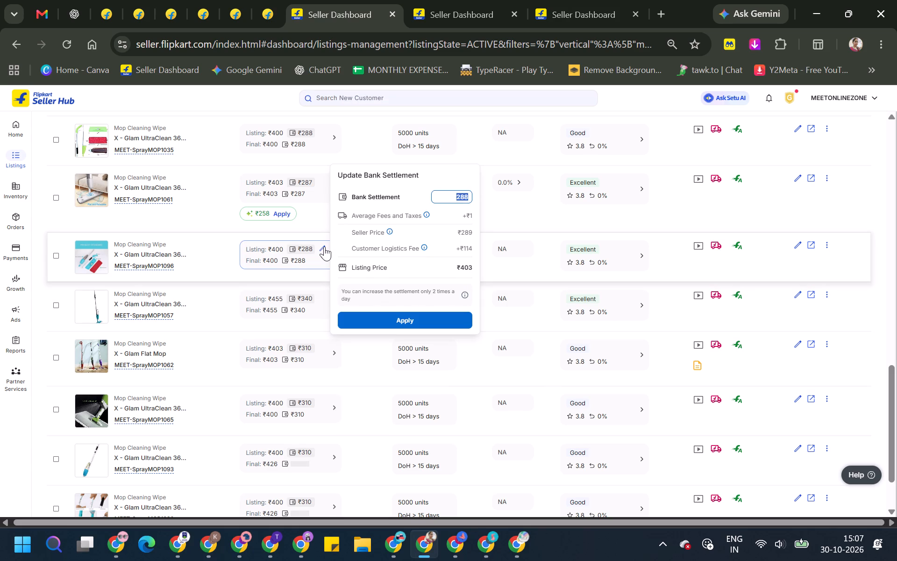
# Set the bank settlement of listing MEET-SprayMOP1096 to ₹310 and apply it.
pyautogui.write('310')
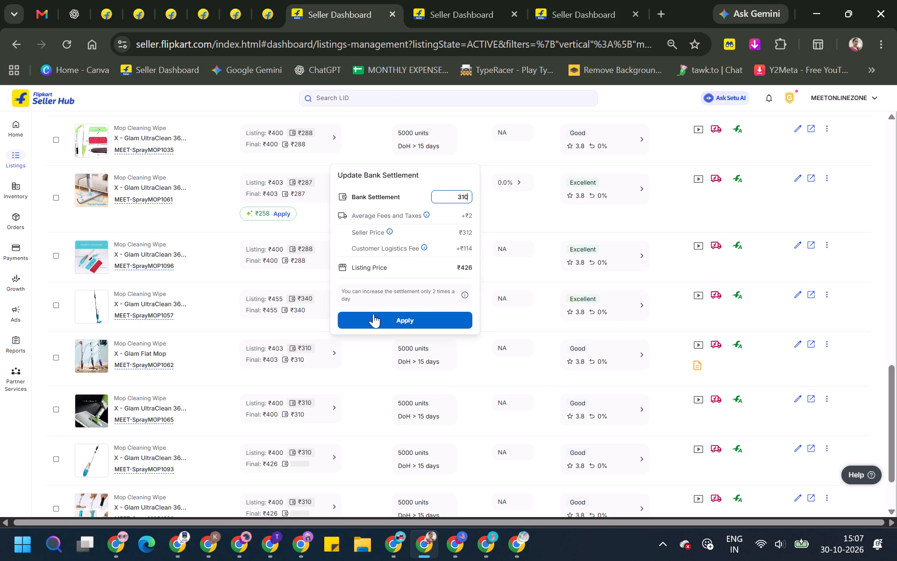
pyautogui.click(373, 314)
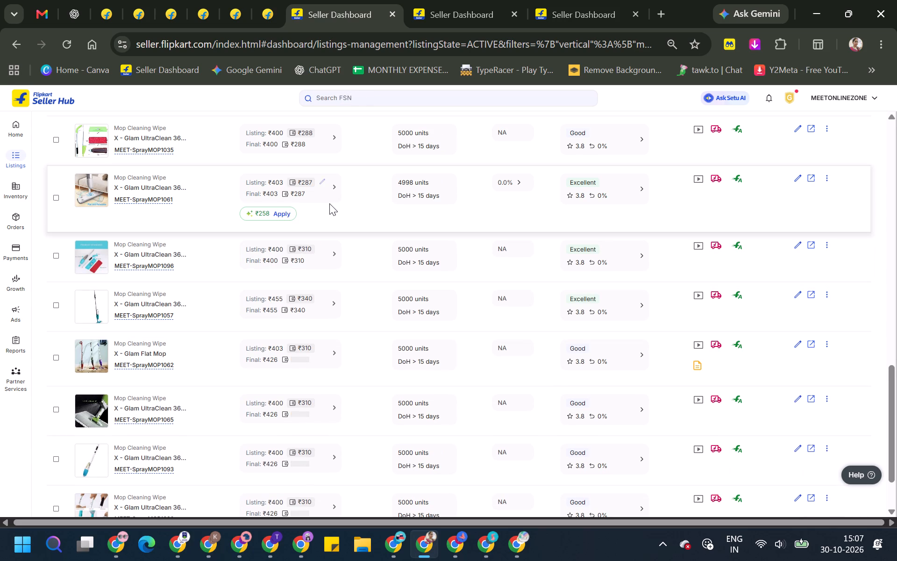
# Raise the bank settlement of listing MEET-SprayMOP1061 to ₹310 and apply it.
pyautogui.scroll(2, 324, 206)
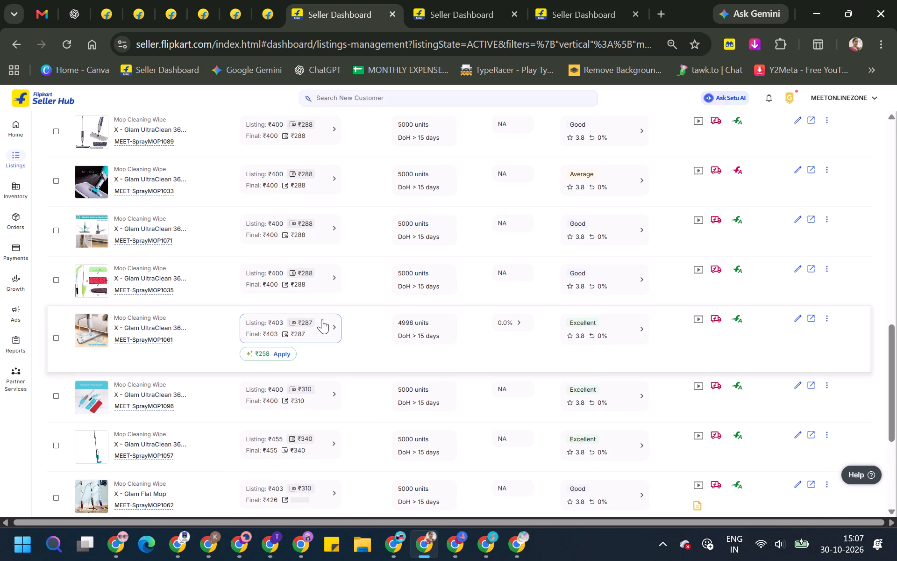
pyautogui.click(322, 319)
pyautogui.hotkey('ctrl', 'a')
pyautogui.write('310')
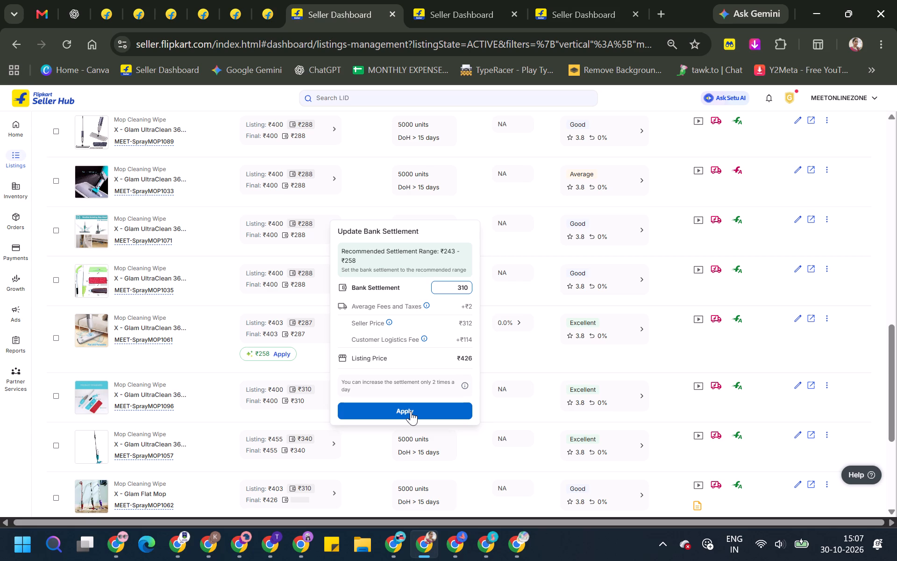
pyautogui.click(411, 411)
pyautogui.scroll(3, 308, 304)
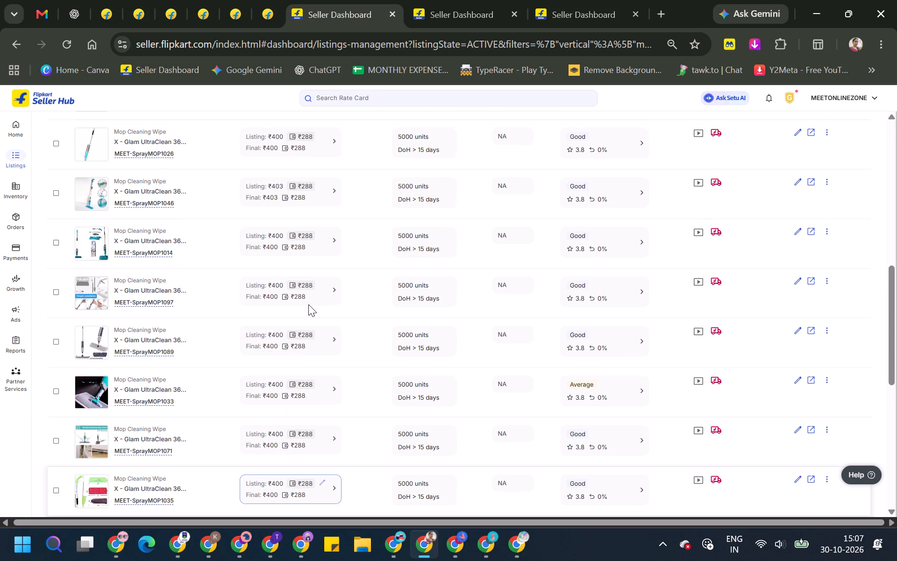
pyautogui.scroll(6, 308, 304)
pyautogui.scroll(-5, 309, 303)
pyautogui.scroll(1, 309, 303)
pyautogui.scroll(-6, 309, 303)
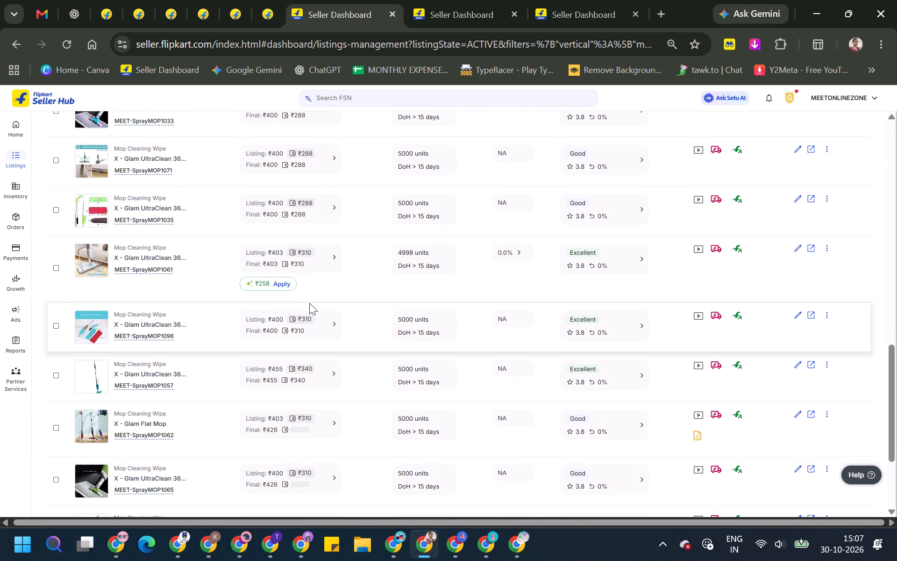
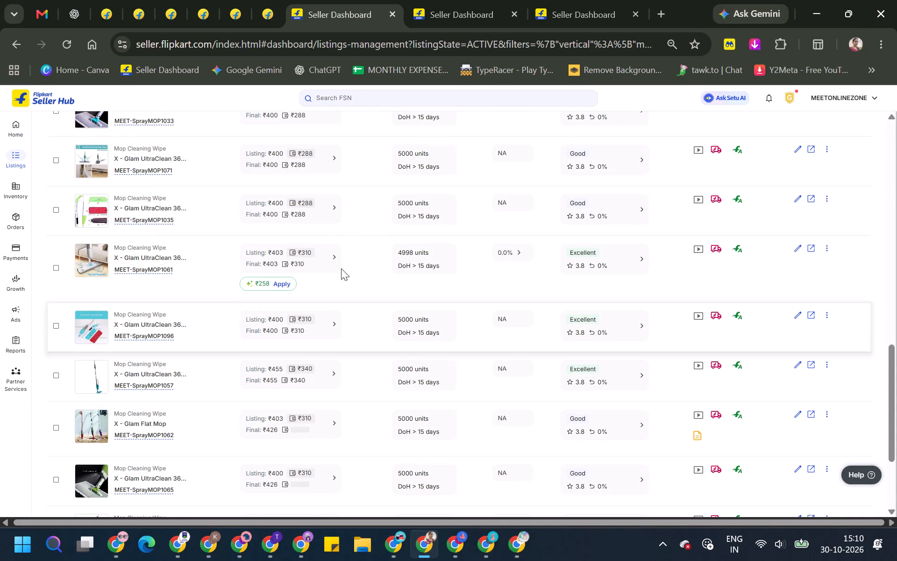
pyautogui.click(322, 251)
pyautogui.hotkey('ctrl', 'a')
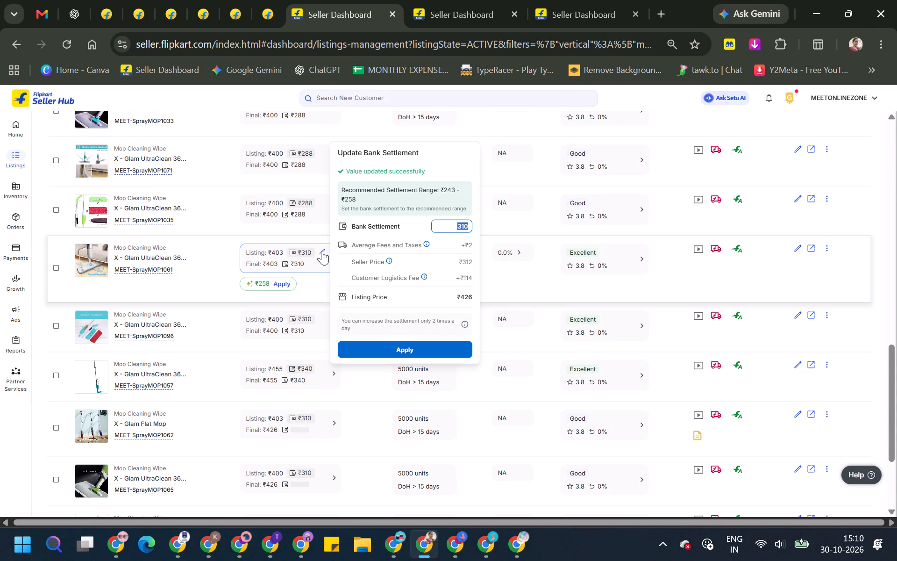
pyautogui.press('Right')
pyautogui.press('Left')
# Raise the bank settlement of listing MEET-SprayMOP1035 to ₹310 and apply it.
pyautogui.click(323, 206)
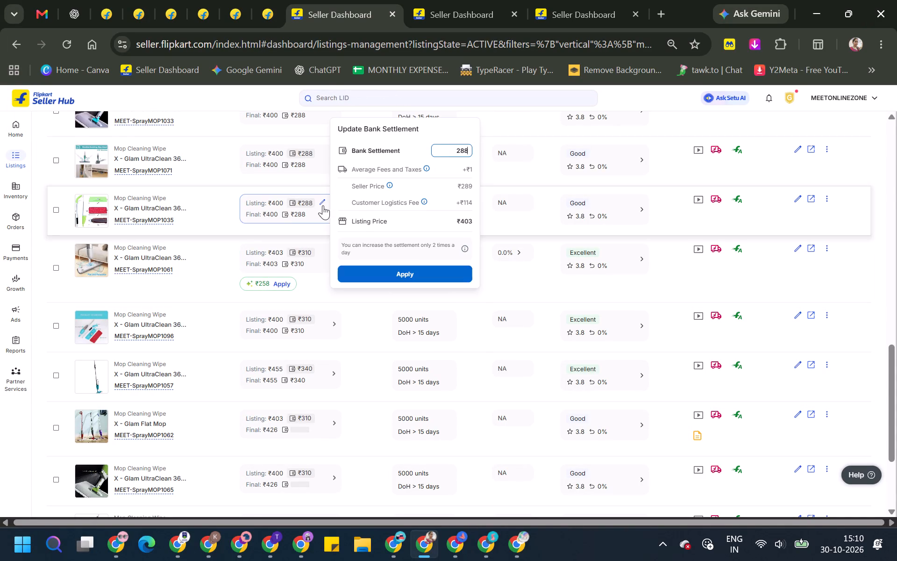
pyautogui.press('BackSpace')
pyautogui.press('BackSpace')
pyautogui.press('BackSpace')
pyautogui.write('310')
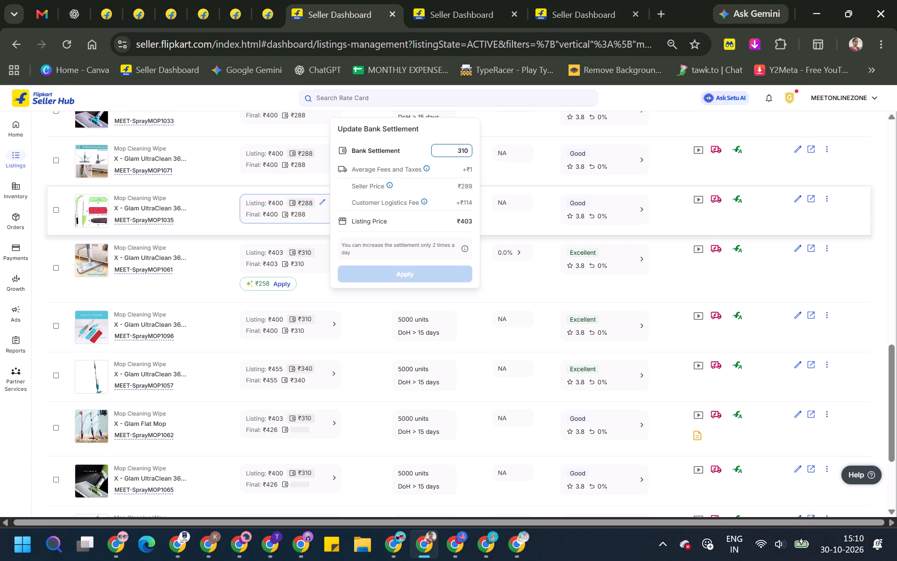
pyautogui.click(382, 270)
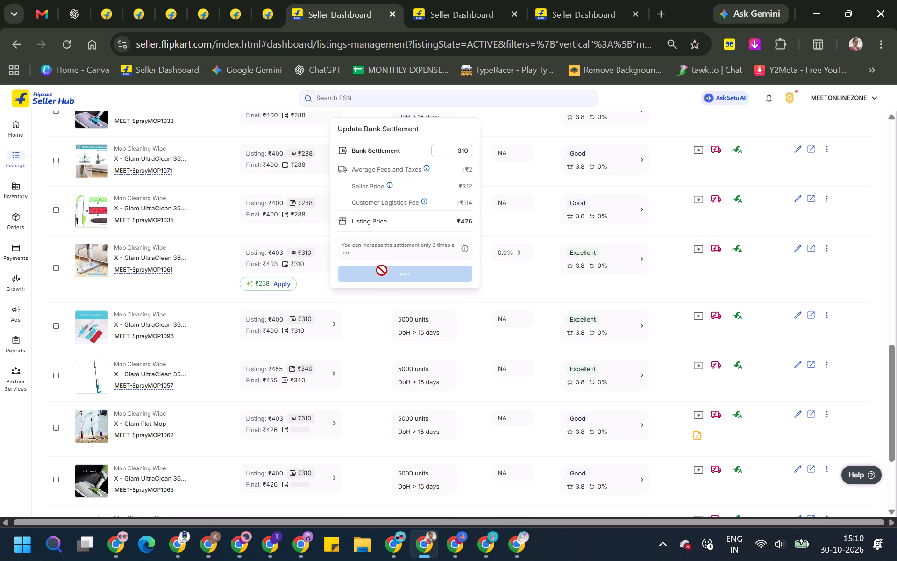
# Raise the bank settlement of listing MEET-SprayMOP1071 to ₹310 and apply it.
pyautogui.scroll(2, 382, 270)
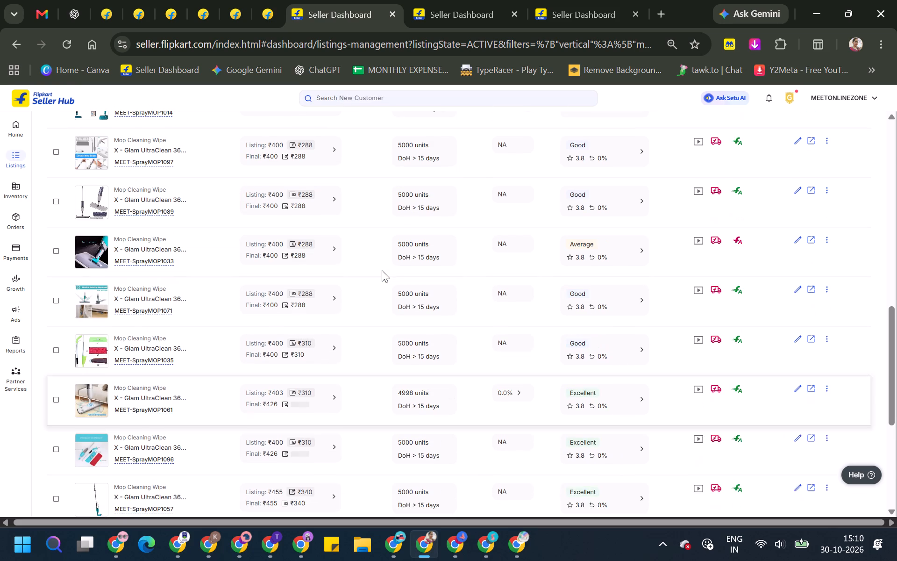
pyautogui.click(322, 294)
pyautogui.hotkey('ctrl', 'a')
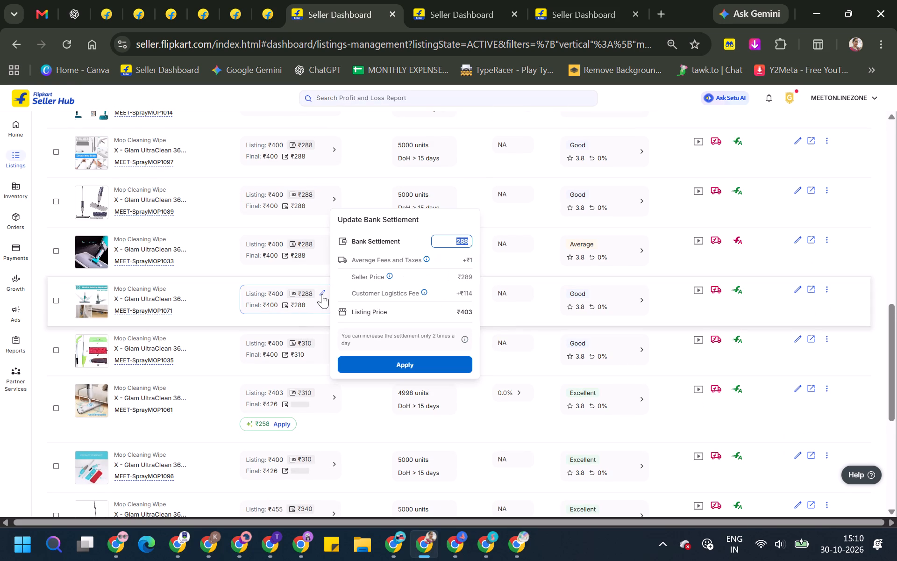
pyautogui.write('310')
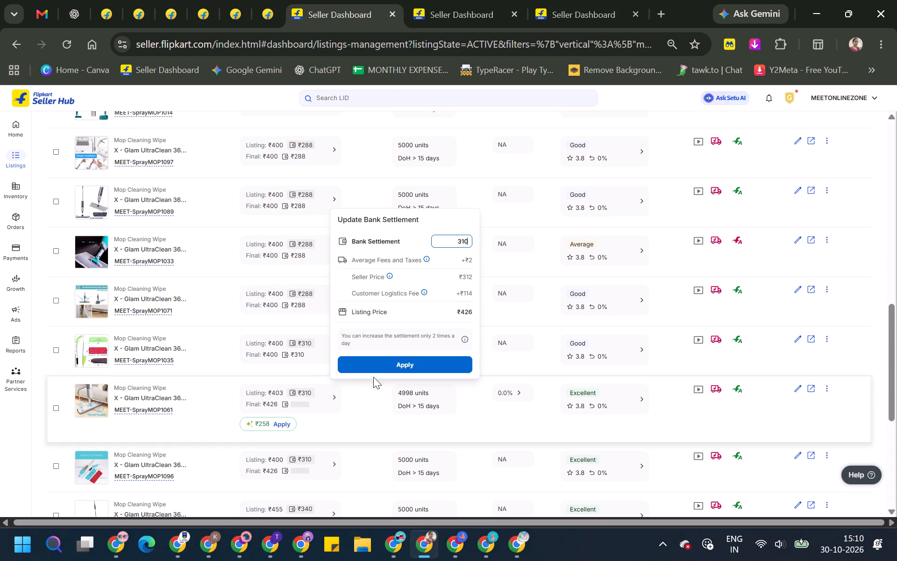
pyautogui.click(389, 367)
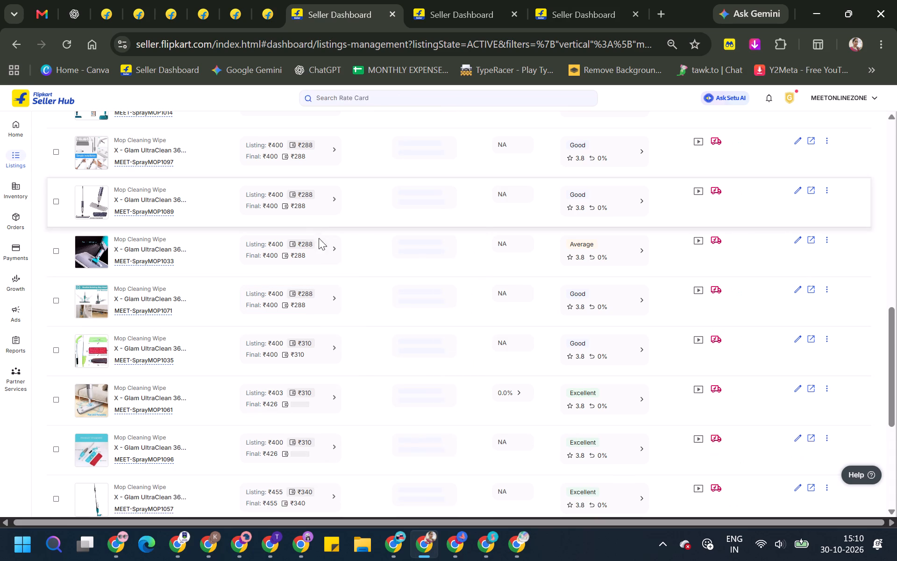
# Raise the bank settlement of listing MEET-SprayMOP1033 to ₹310 and apply it.
pyautogui.click(322, 242)
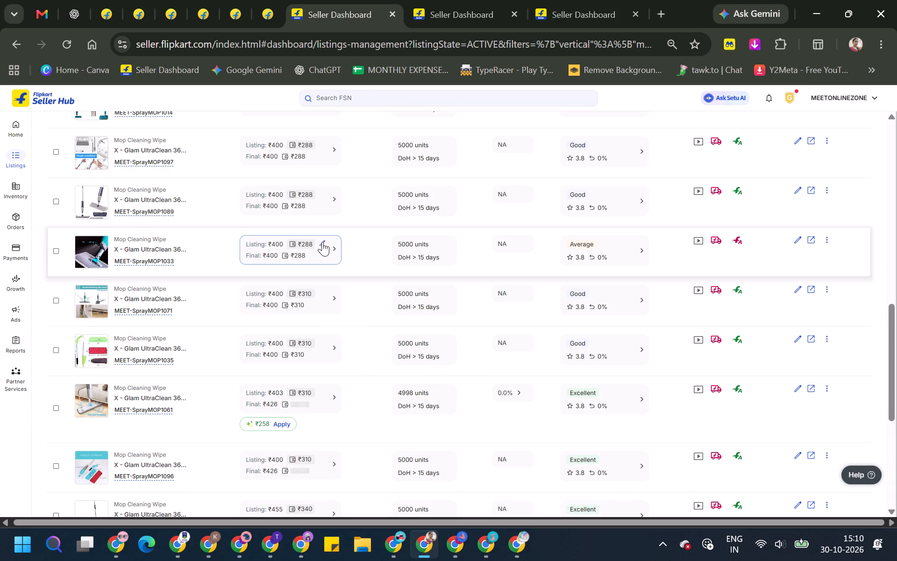
pyautogui.click(322, 242)
pyautogui.hotkey('ctrl', 'a')
pyautogui.write('310')
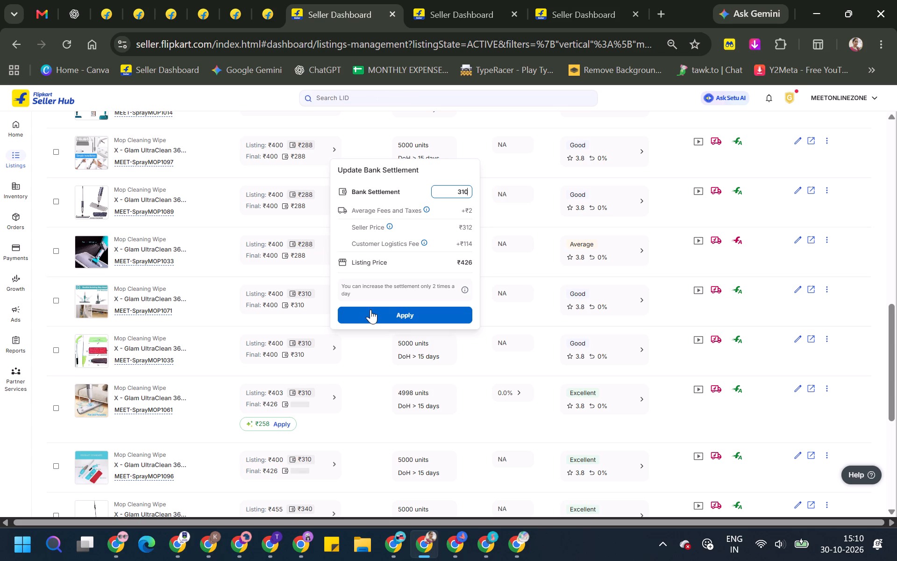
pyautogui.click(370, 309)
# Raise the bank settlement of listing MEET-SprayMOP1089 to ₹310 and apply it.
pyautogui.click(320, 199)
pyautogui.click(323, 194)
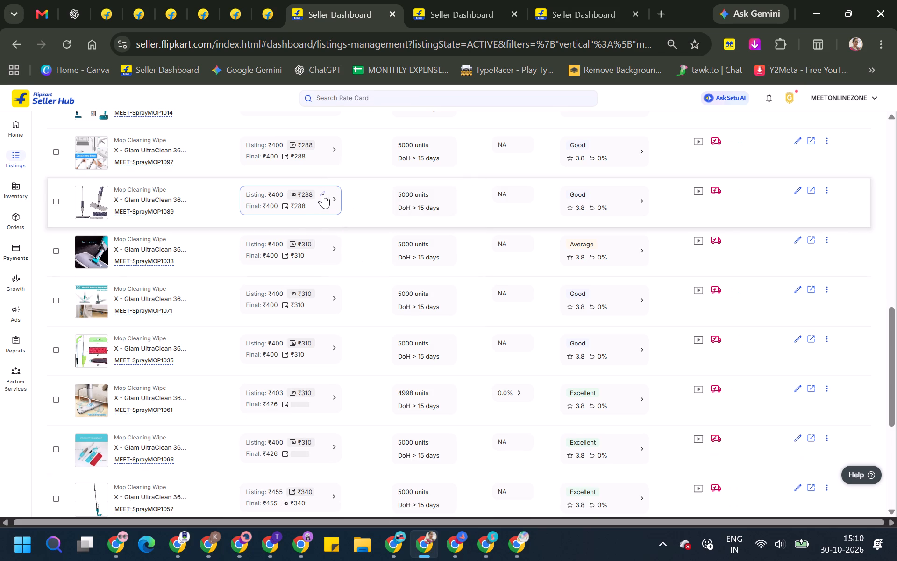
pyautogui.click(323, 194)
pyautogui.click(323, 194)
pyautogui.hotkey('ctrl', 'a')
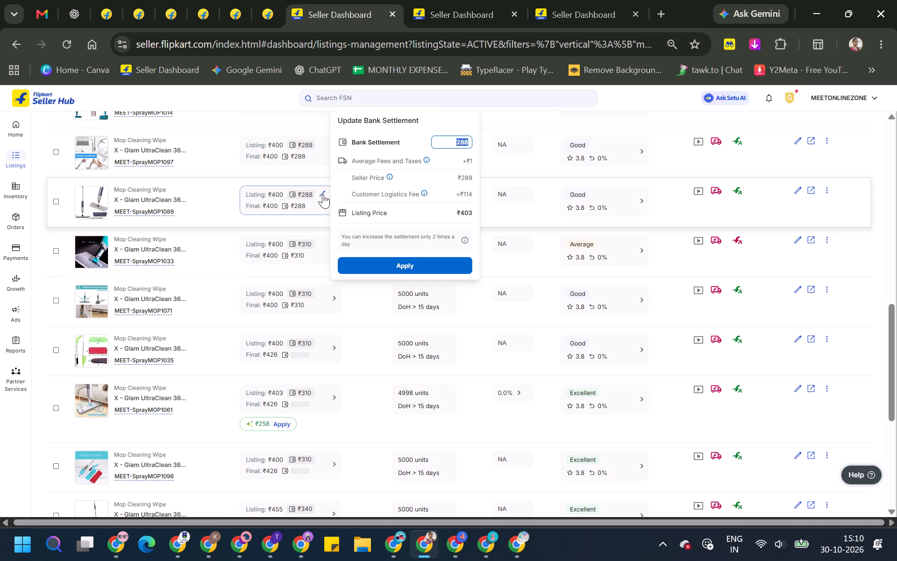
pyautogui.hotkey('ctrl', 'a')
pyautogui.write('310')
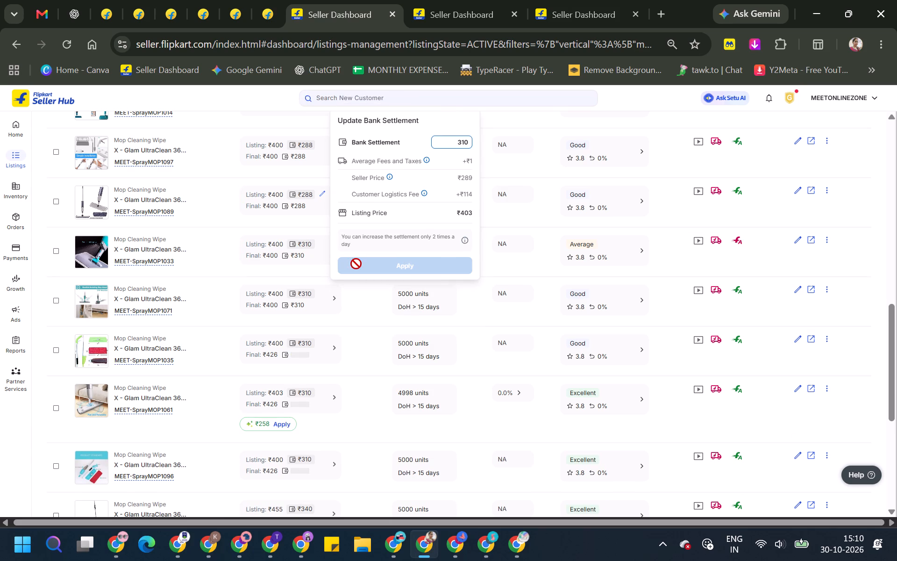
pyautogui.click(356, 264)
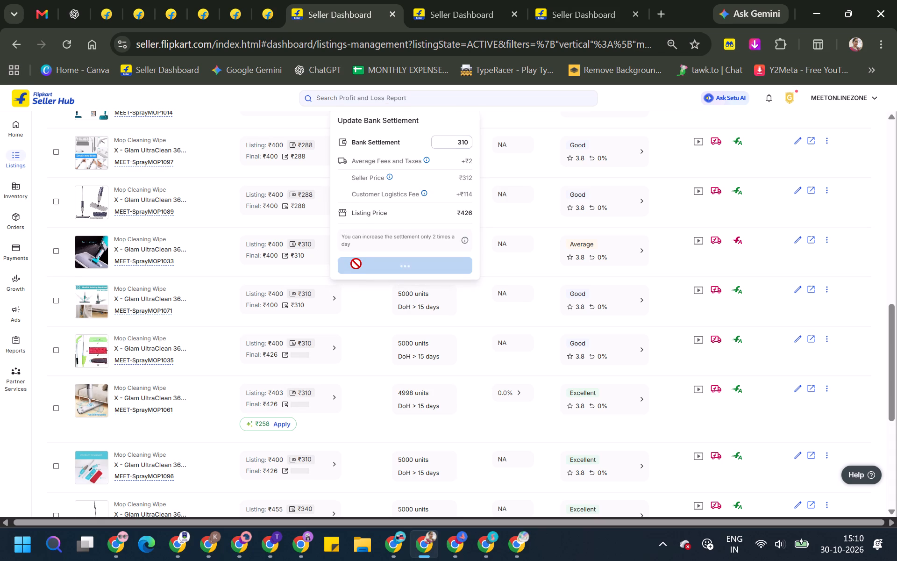
# Raise the bank settlement of listing MEET-SprayMOP1097 to ₹310 and apply it.
pyautogui.scroll(2, 339, 239)
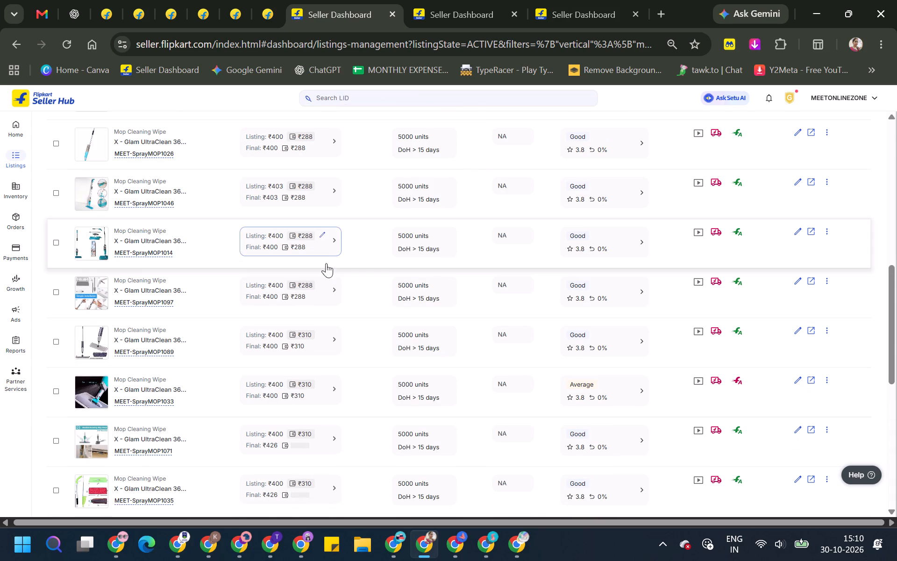
pyautogui.click(320, 282)
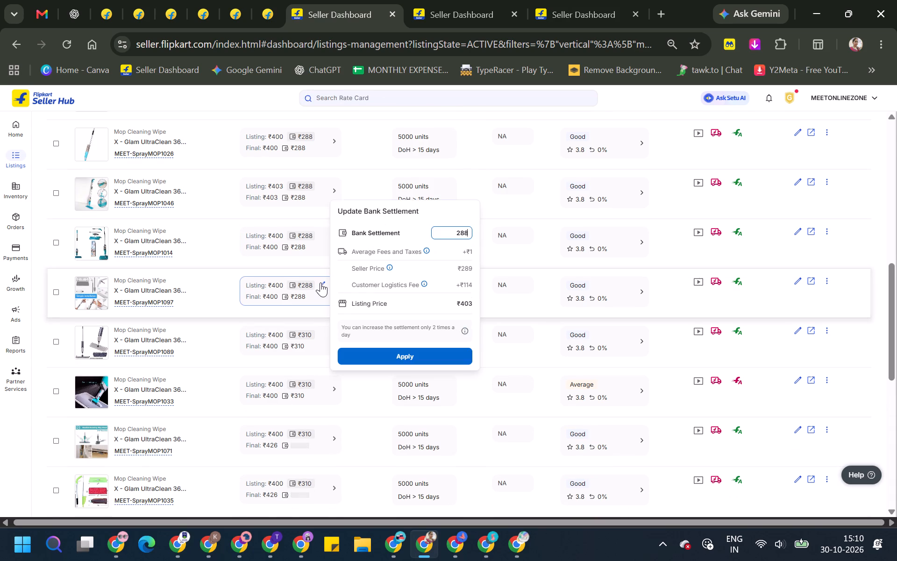
pyautogui.hotkey('ctrl', 'a')
pyautogui.write('310')
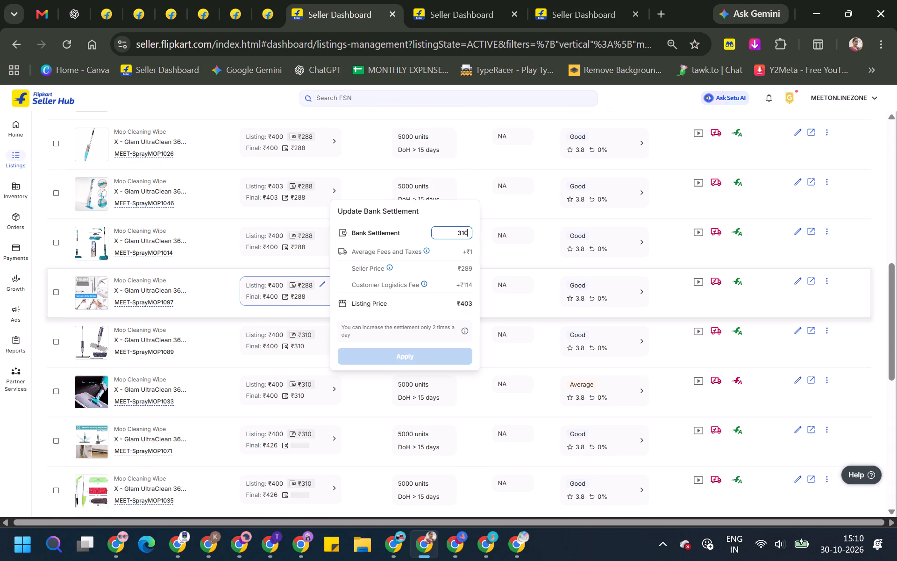
pyautogui.click(375, 348)
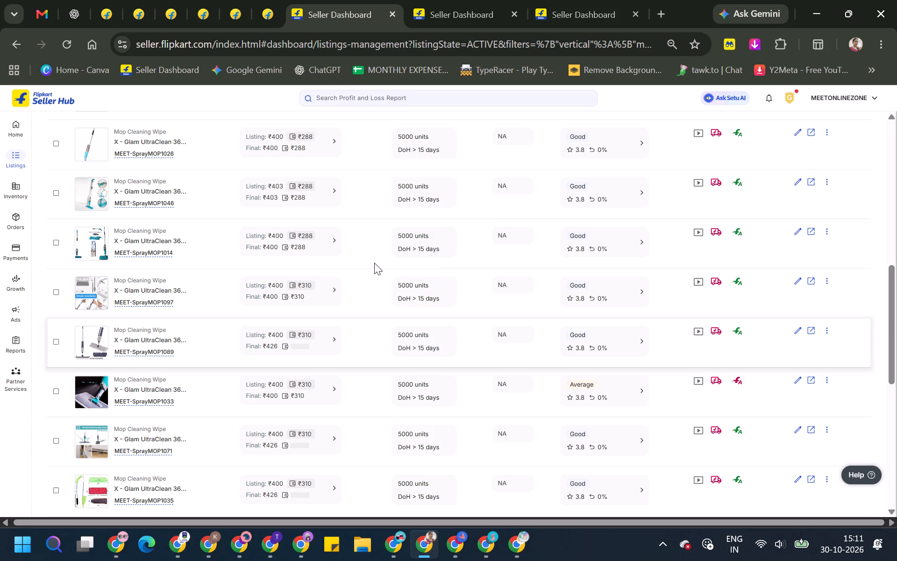
# Raise the bank settlement of listing MEET-SprayMOP1014 to ₹310 and apply it.
pyautogui.click(317, 239)
pyautogui.click(321, 239)
pyautogui.hotkey('ctrl', 'a')
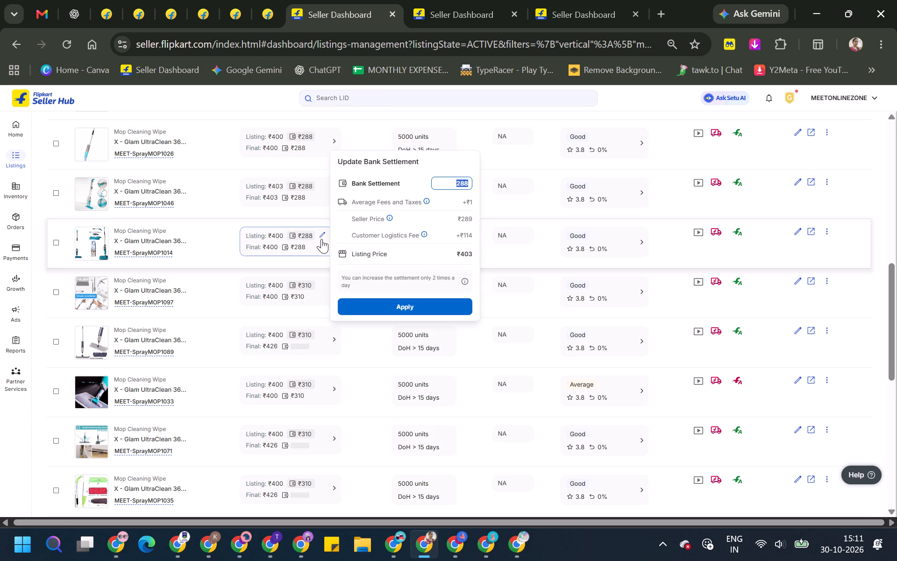
pyautogui.write('310')
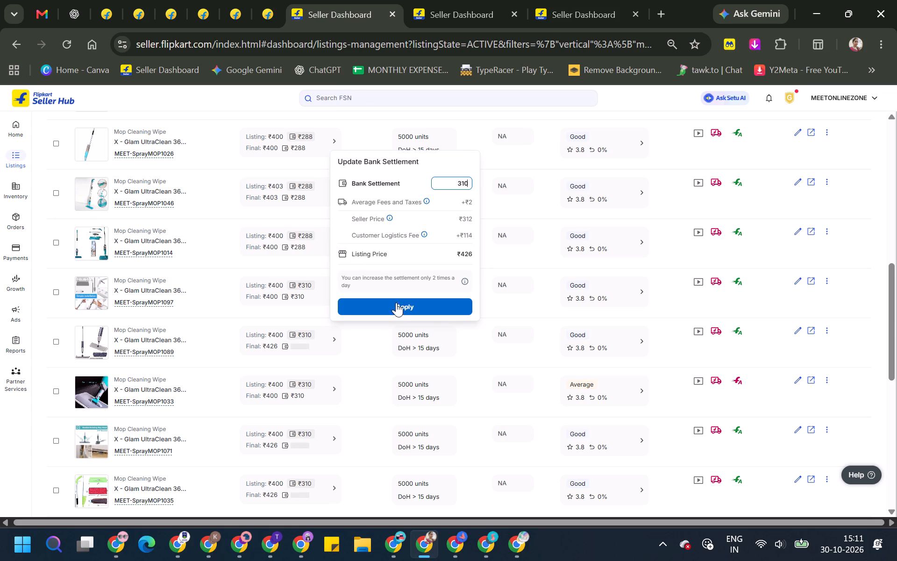
pyautogui.click(397, 304)
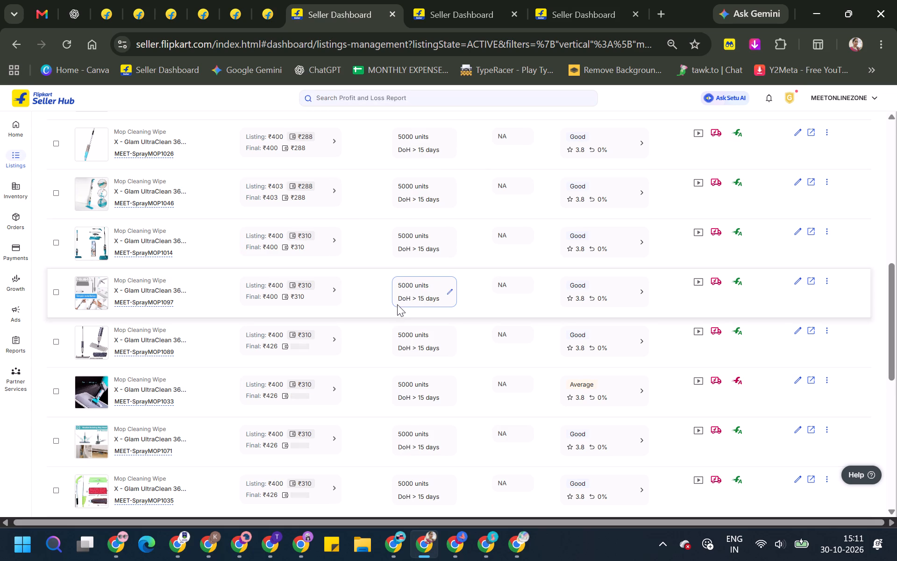
# Search the computer for the Camera app and open it.
pyautogui.click(45, 540)
pyautogui.write('cam')
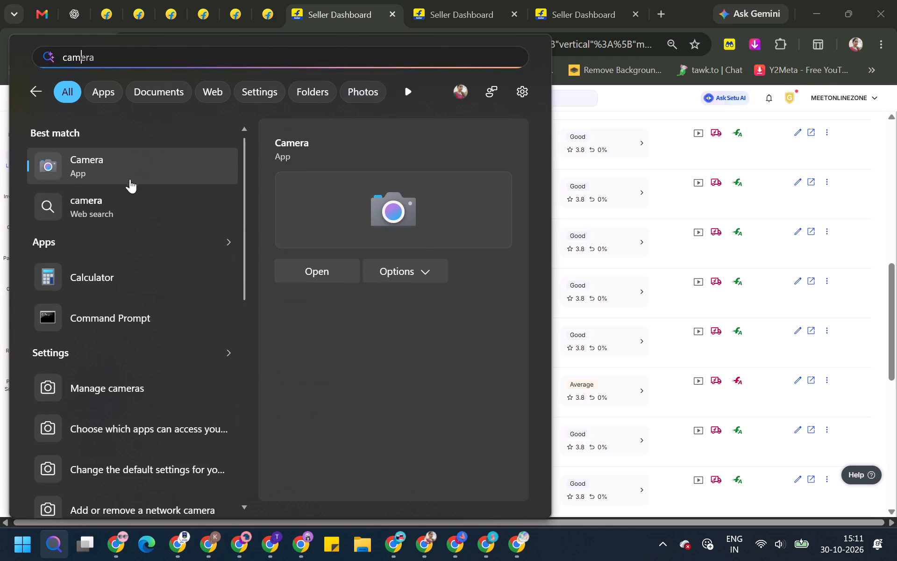
pyautogui.click(131, 177)
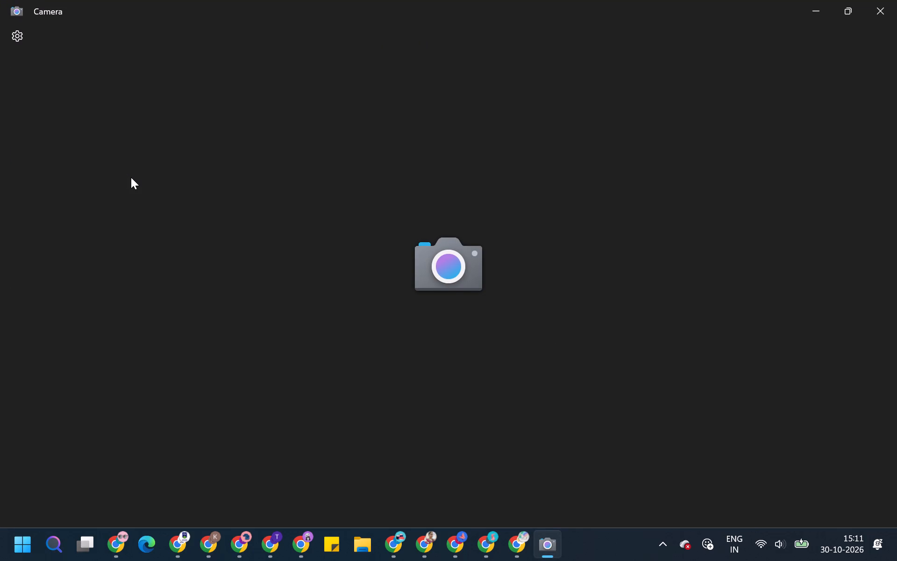
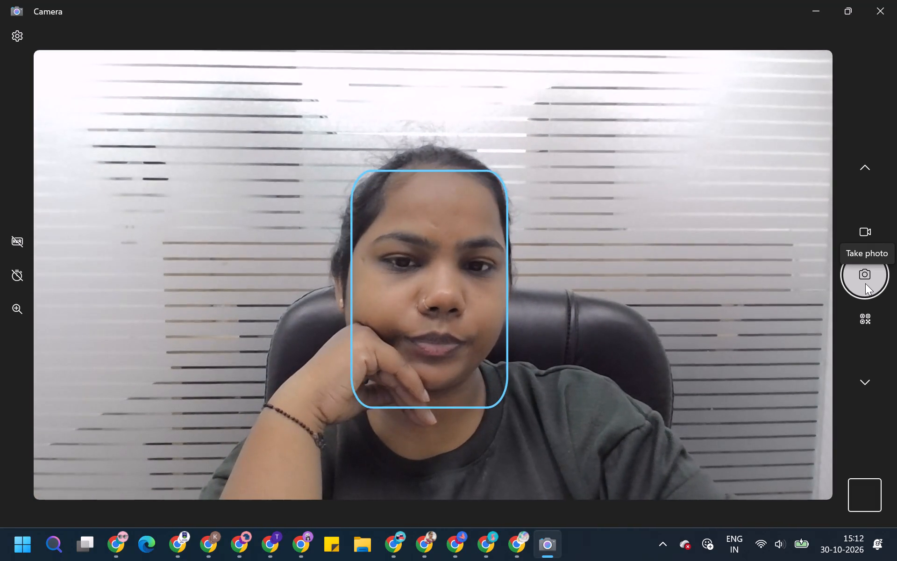
# Close the Camera app.
pyautogui.click(893, 0)
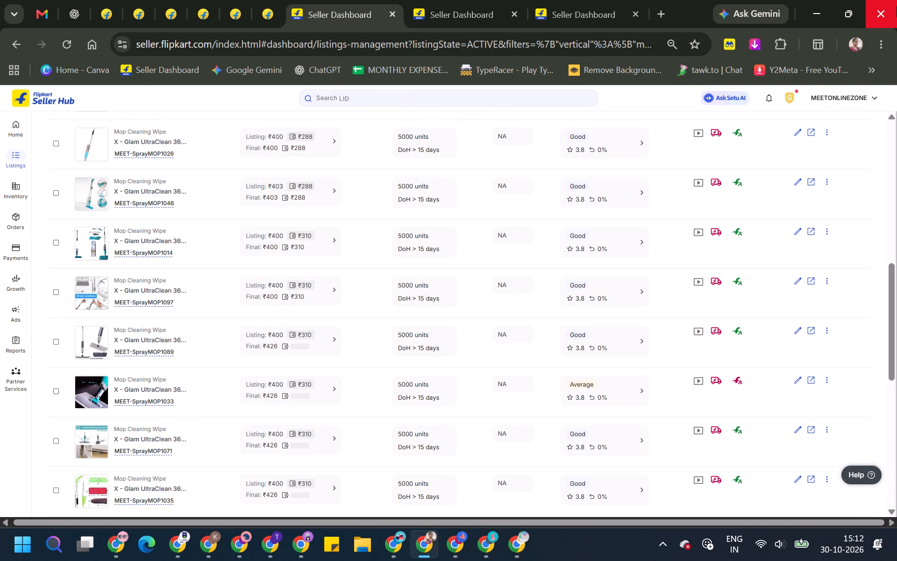
# Raise the bank settlement of listing MEET-SprayMOP1046 to ₹310 and apply it.
pyautogui.click(324, 187)
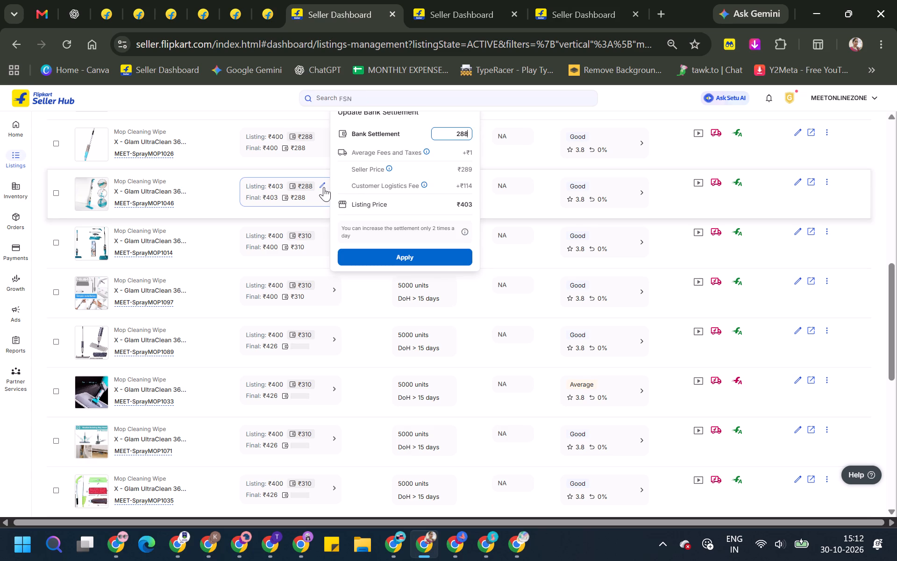
pyautogui.hotkey('ctrl', 's')
pyautogui.write('310')
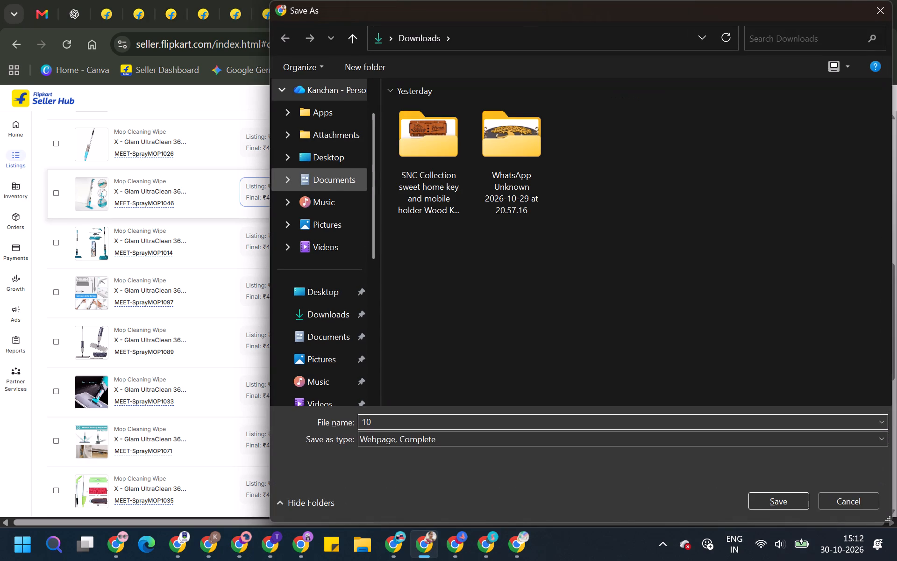
pyautogui.click(871, 4)
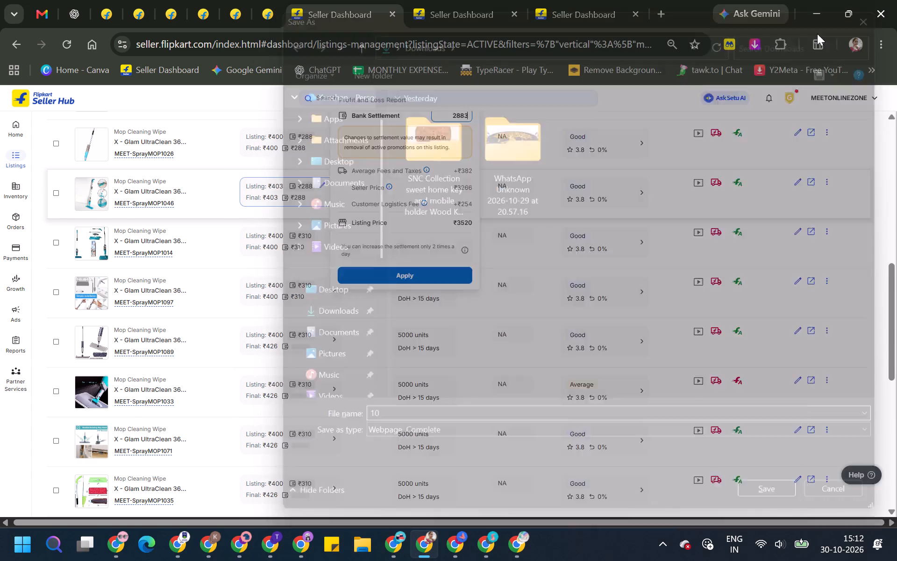
pyautogui.press('BackSpace')
pyautogui.press('BackSpace')
pyautogui.press('BackSpace')
pyautogui.press('BackSpace')
pyautogui.press('BackSpace')
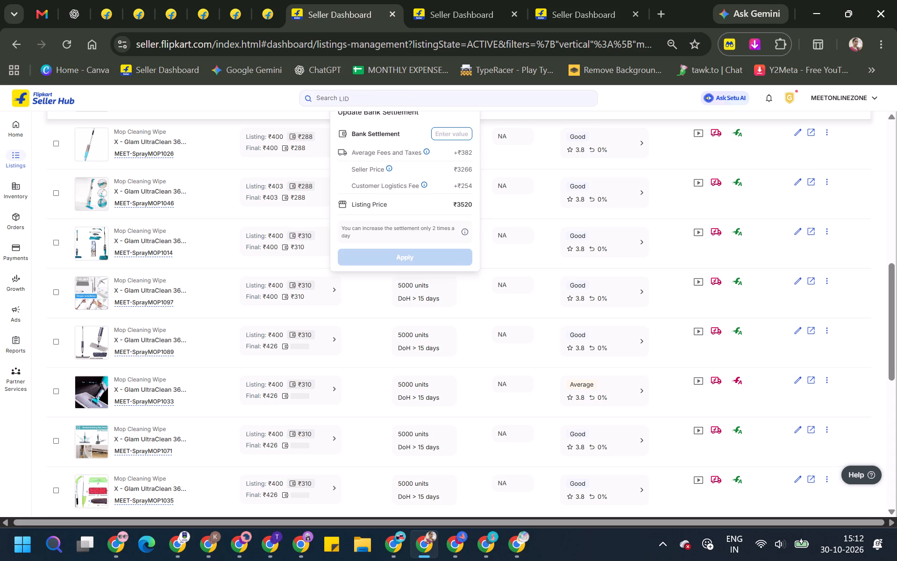
pyautogui.write('310')
pyautogui.press('Return')
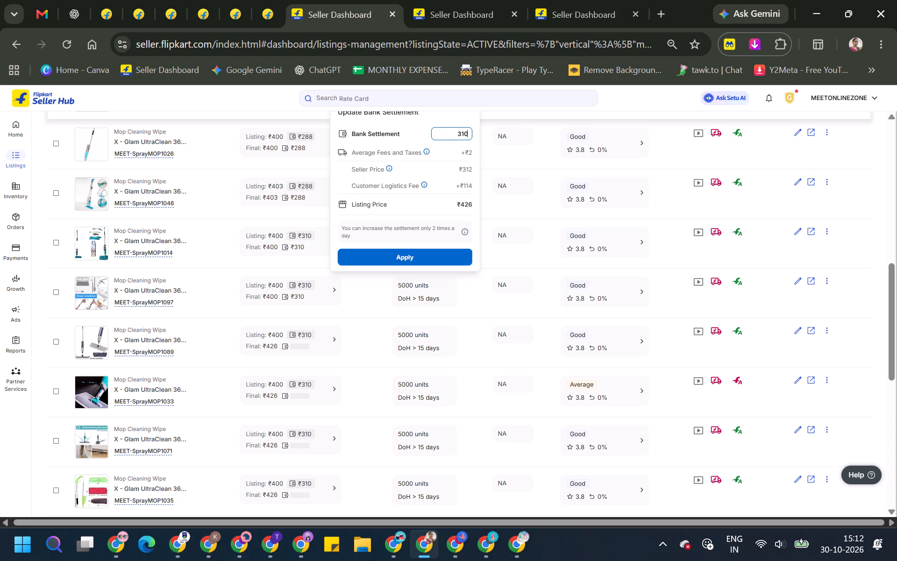
pyautogui.press('t')
pyautogui.press('r')
pyautogui.press('r')
pyautogui.press('r')
pyautogui.click(362, 261)
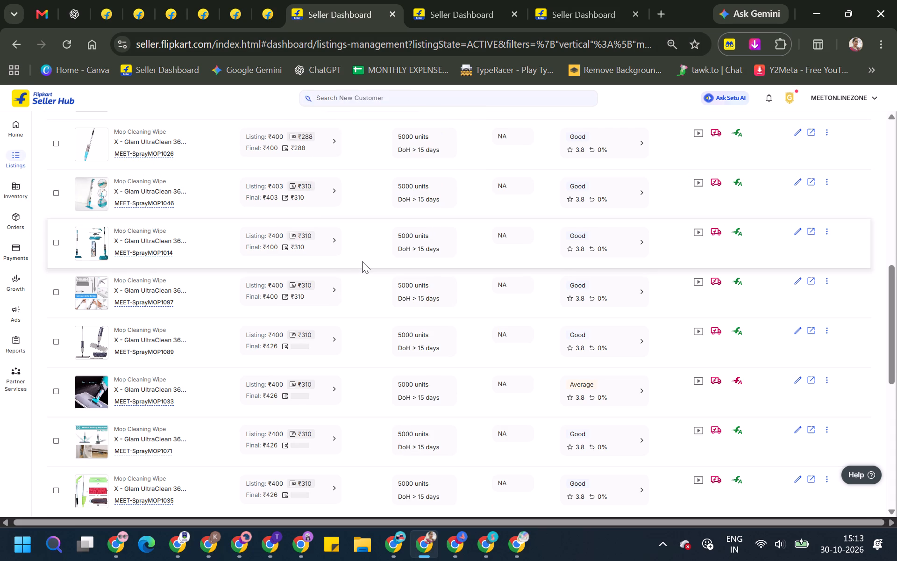
# Raise the bank settlement of listing MEET-SprayMOP1026 to ₹310 and apply it.
pyautogui.scroll(2, 362, 261)
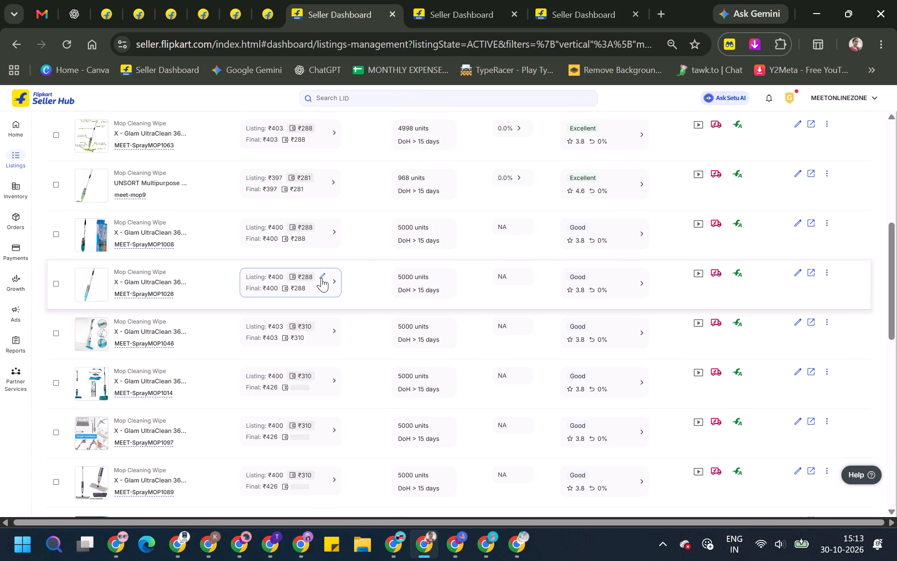
pyautogui.click(322, 278)
pyautogui.hotkey('ctrl', 'a')
pyautogui.write('31-')
pyautogui.press('BackSpace')
pyautogui.press('0')
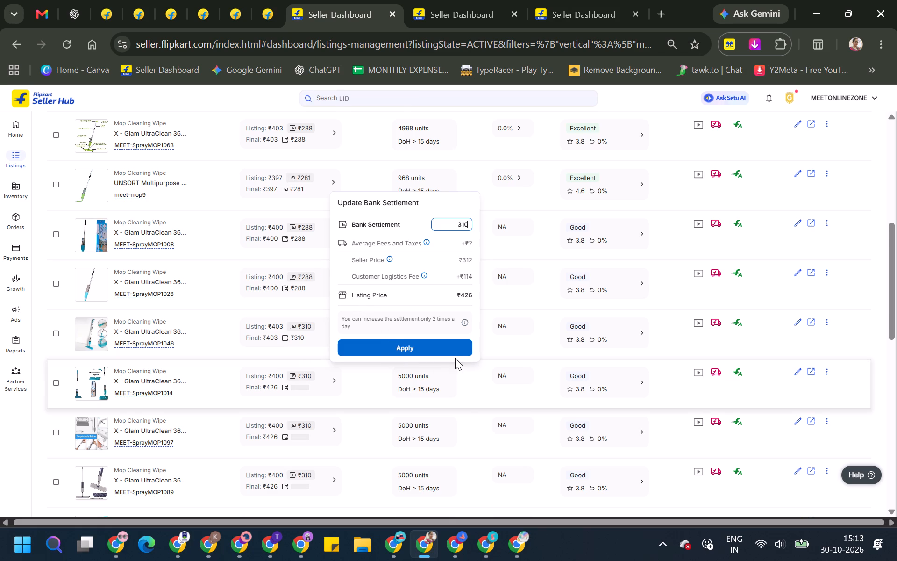
pyautogui.click(444, 350)
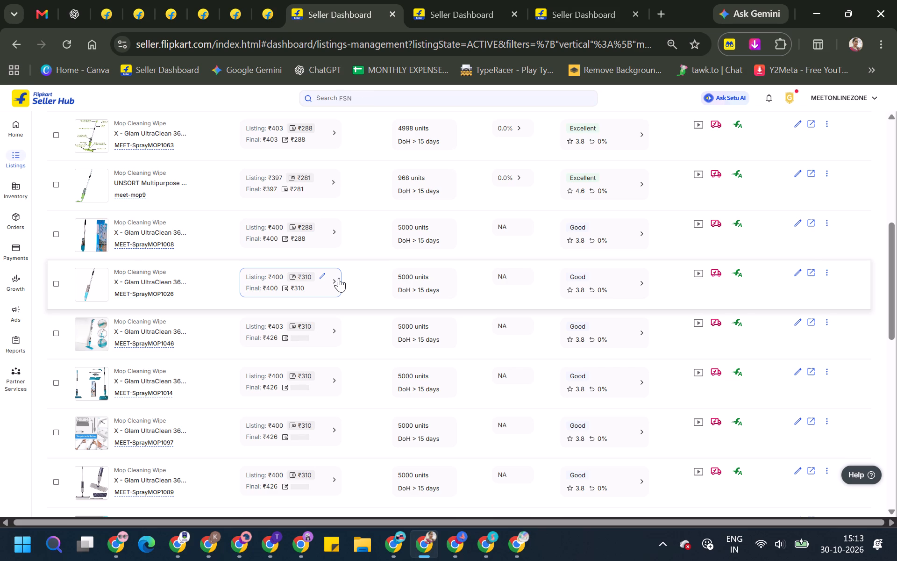
# Raise the bank settlement of listing MEET-SprayMOP1008 to ₹310 and apply it.
pyautogui.click(324, 229)
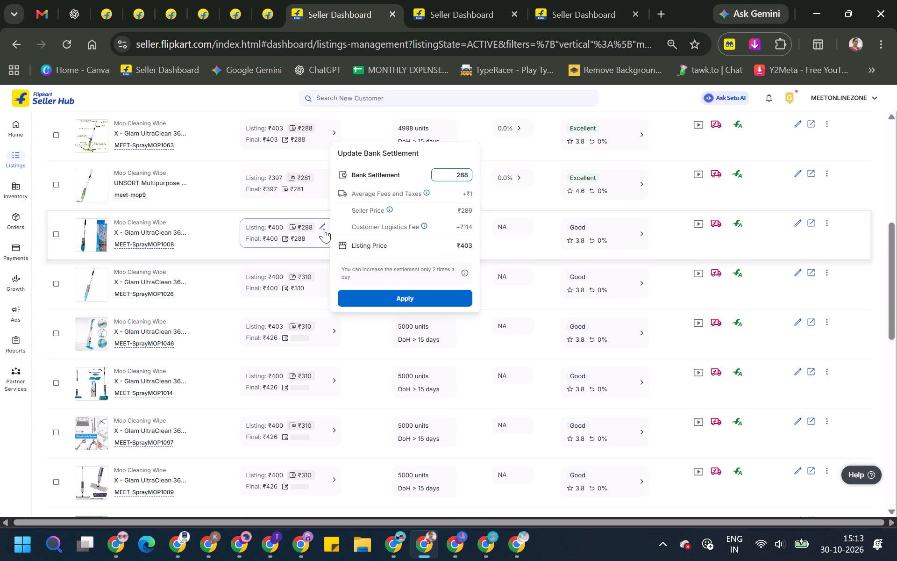
pyautogui.hotkey('ctrl', 'a')
pyautogui.write('310')
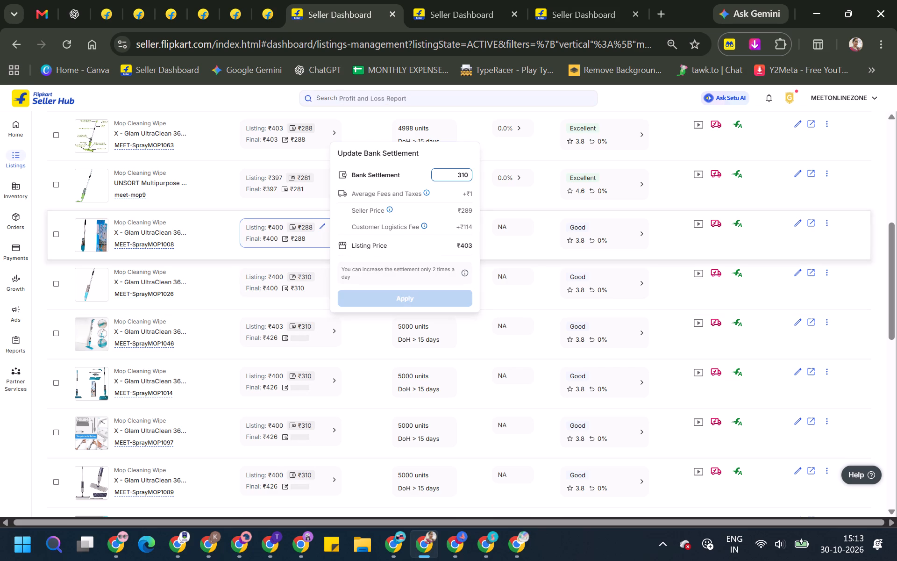
pyautogui.click(401, 297)
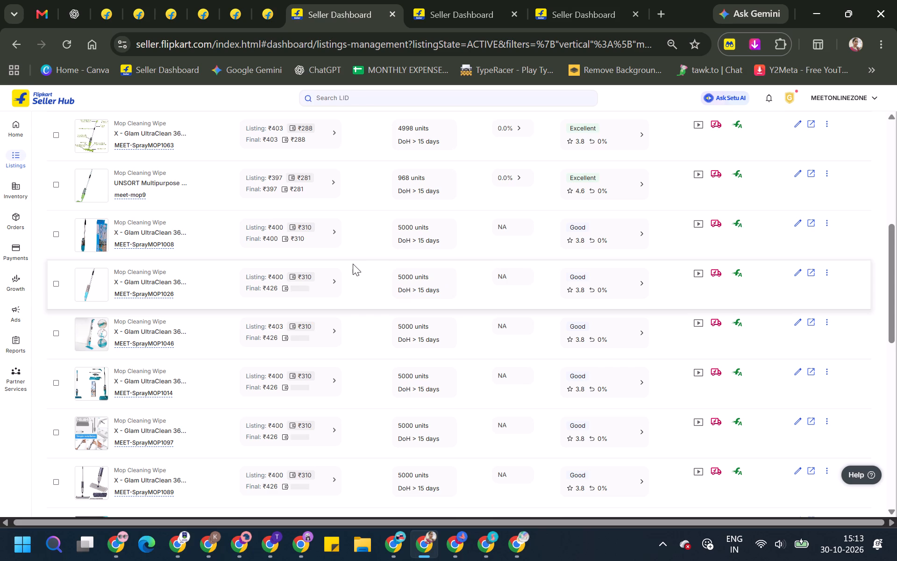
# Enter ₹310 as the bank settlement of listing meet-mop9, copy the value and try to apply it.
pyautogui.scroll(2, 324, 188)
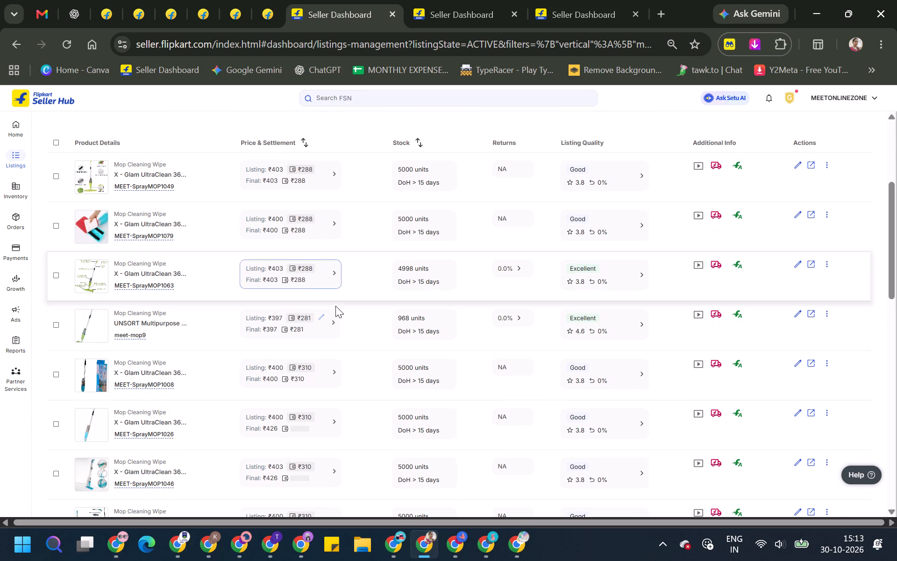
pyautogui.scroll(1, 325, 344)
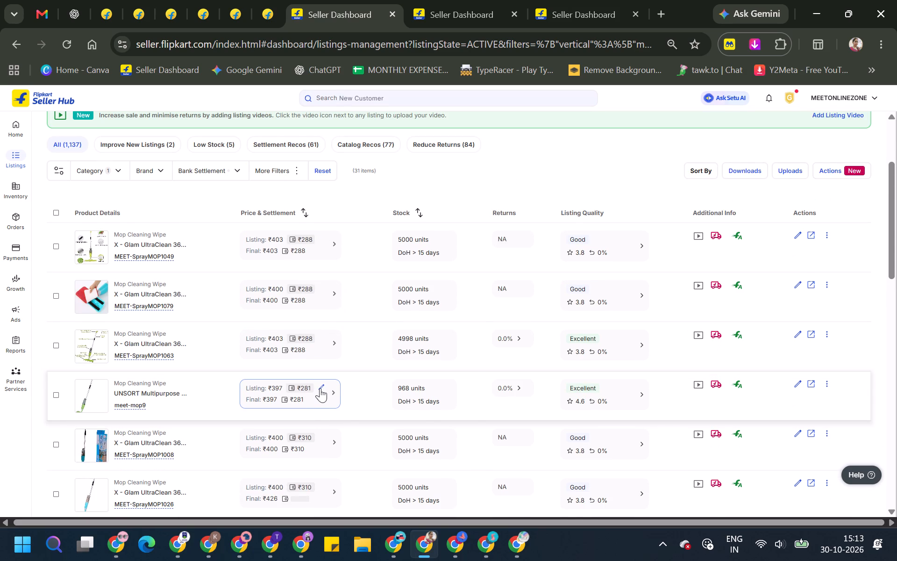
pyautogui.click(320, 388)
pyautogui.hotkey('ctrl', 'a')
pyautogui.write('31-')
pyautogui.press('BackSpace')
pyautogui.press('0')
pyautogui.hotkey('ctrl', 'a')
pyautogui.hotkey('ctrl', 'c')
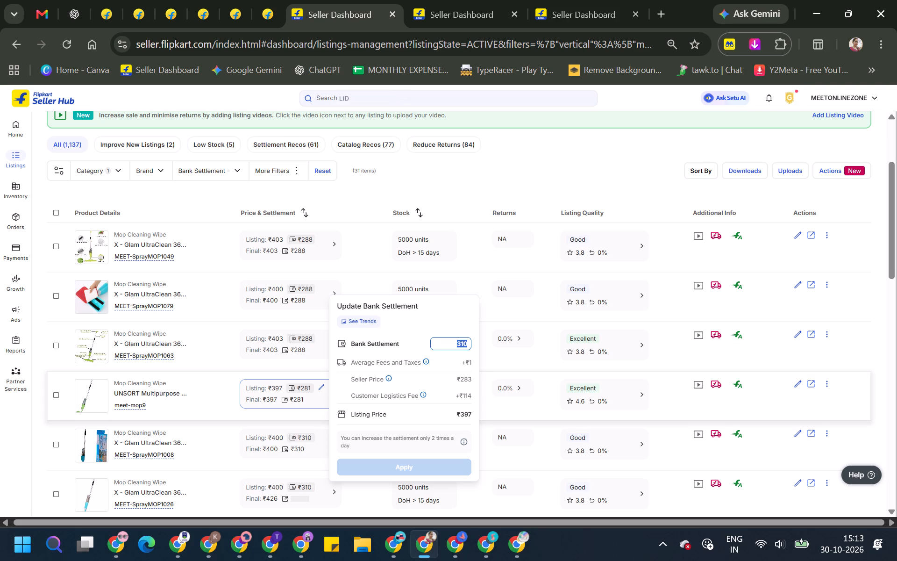
pyautogui.press('Return')
pyautogui.click(374, 463)
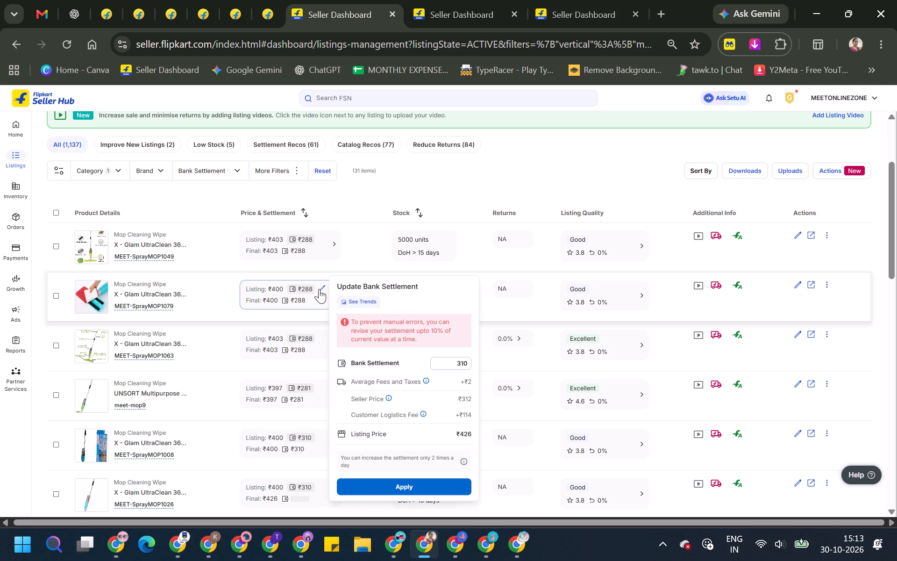
pyautogui.click(319, 289)
# Raise the bank settlement of listing MEET-SprayMOP1079 to the copied ₹310 and apply it.
pyautogui.click(319, 289)
pyautogui.hotkey('ctrl', 'a')
pyautogui.hotkey('ctrl', 'v')
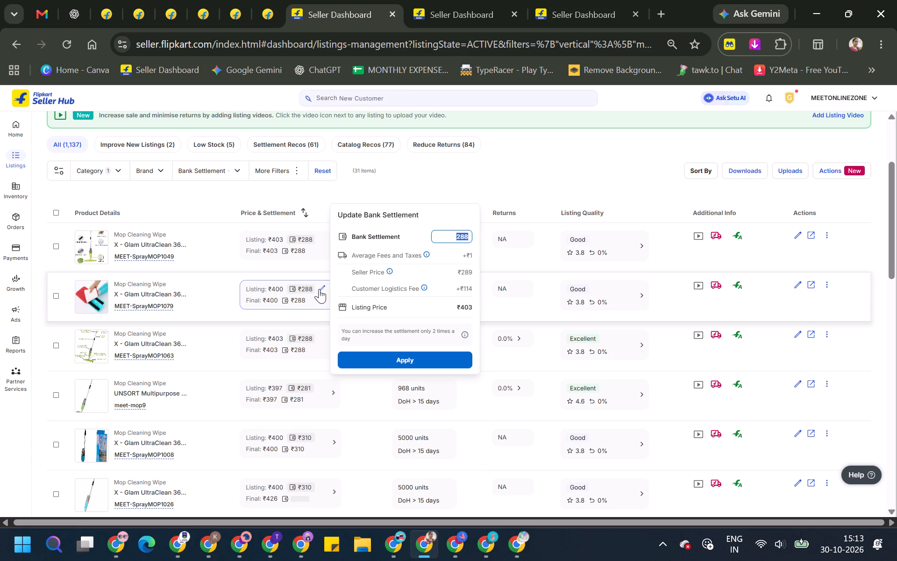
pyautogui.click(382, 360)
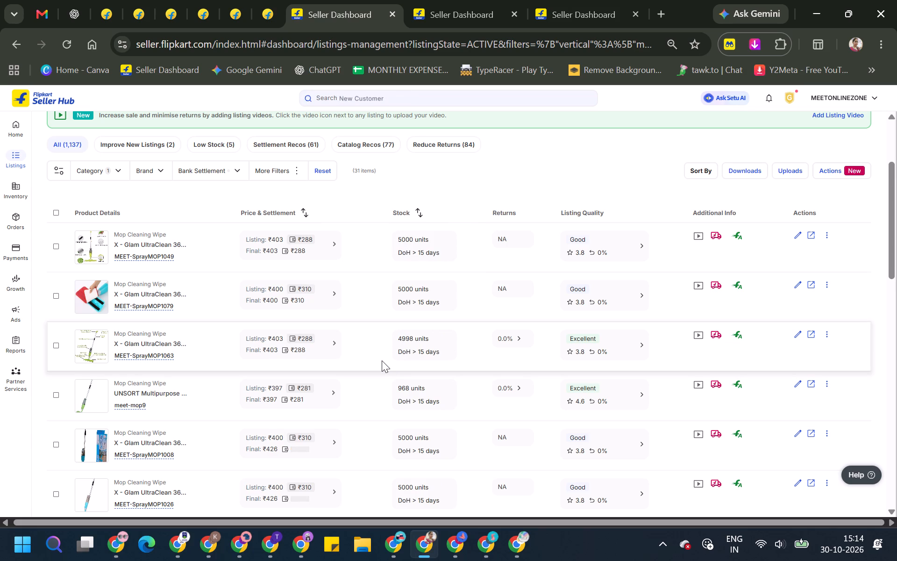
# Raise the bank settlement of listing MEET-SprayMOP1063 to the copied ₹310 and apply it.
pyautogui.click(325, 337)
pyautogui.hotkey('ctrl', 'a')
pyautogui.hotkey('ctrl', 'v')
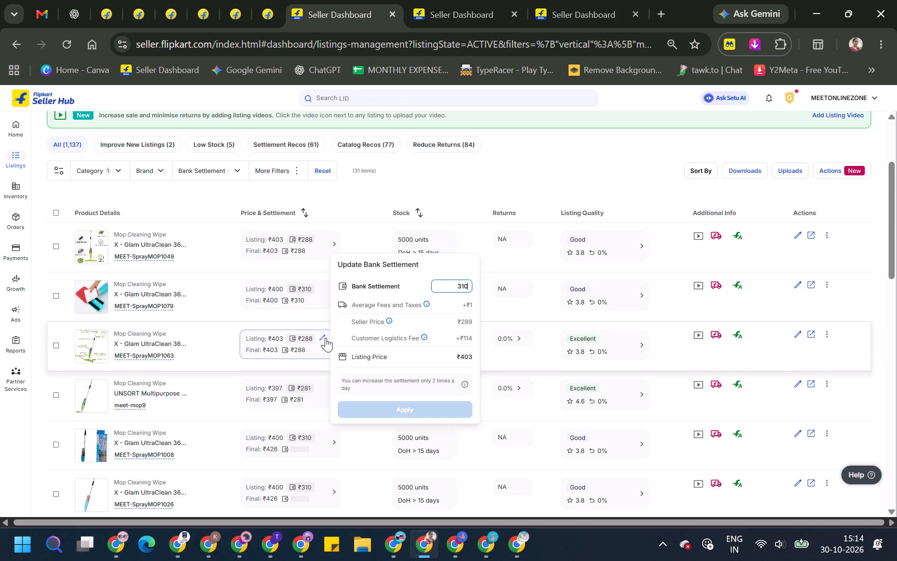
pyautogui.click(380, 411)
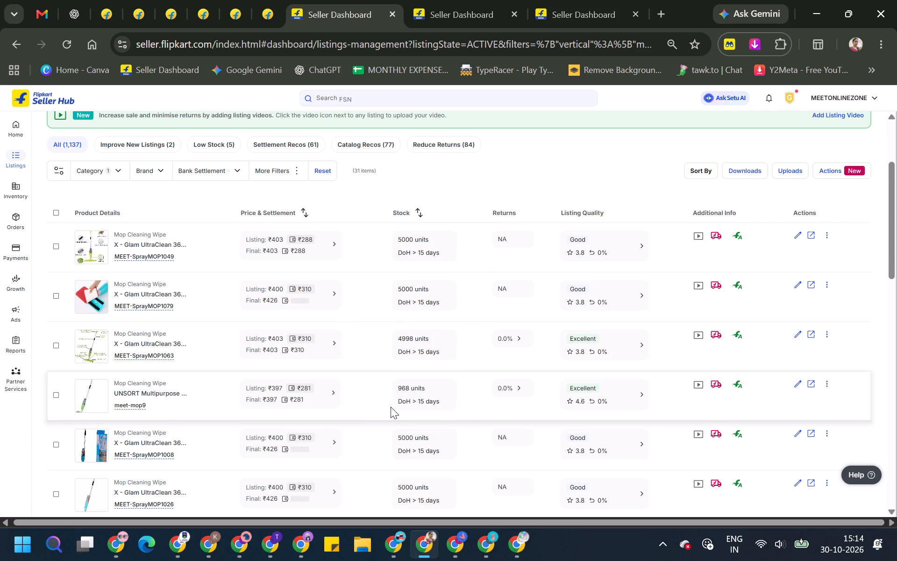
# Raise the bank settlement of listing MEET-SprayMOP1049 to the copied ₹310 and apply it.
pyautogui.click(322, 235)
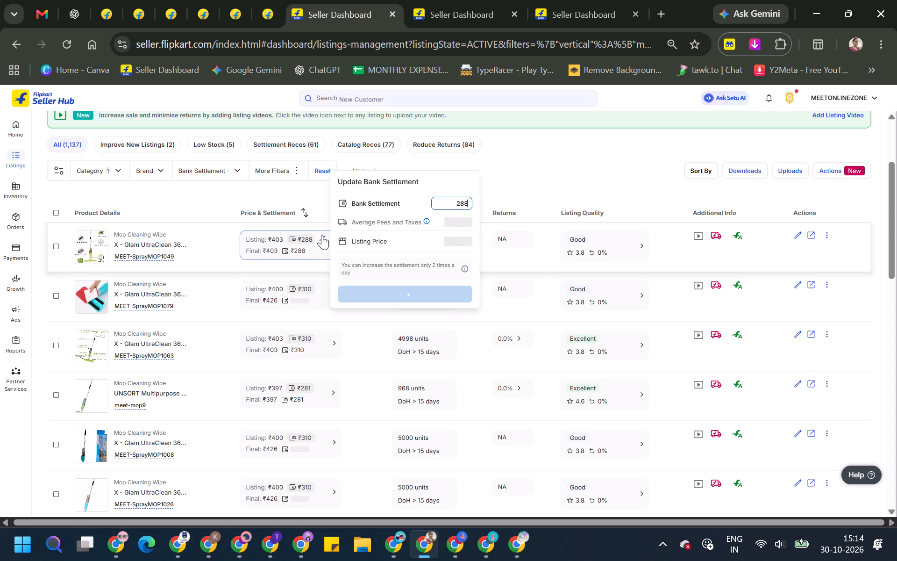
pyautogui.hotkey('ctrl', 'a')
pyautogui.hotkey('ctrl', 'v')
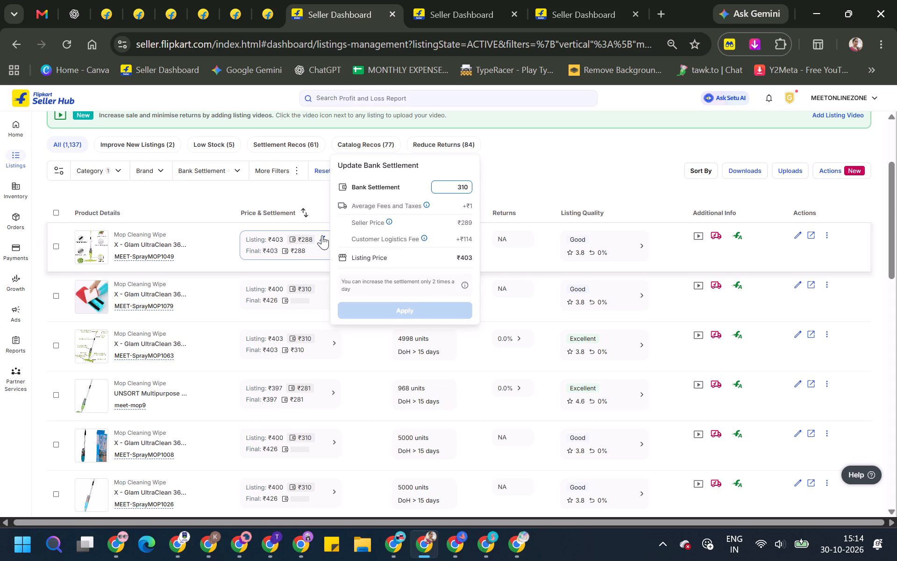
pyautogui.click(403, 312)
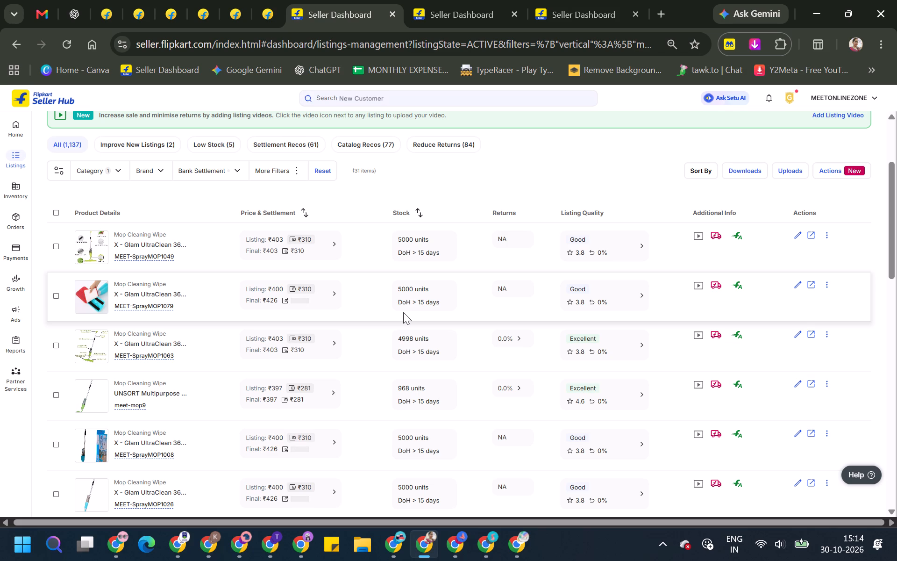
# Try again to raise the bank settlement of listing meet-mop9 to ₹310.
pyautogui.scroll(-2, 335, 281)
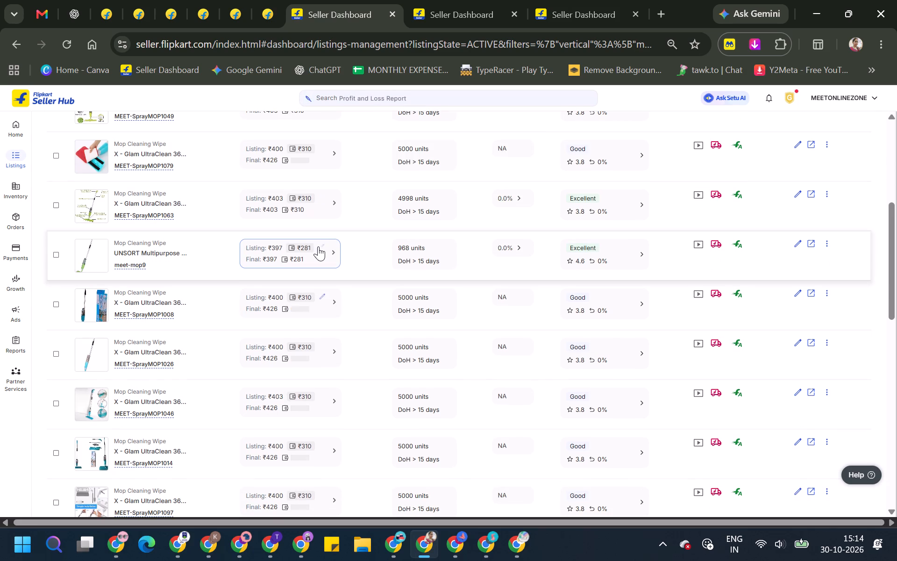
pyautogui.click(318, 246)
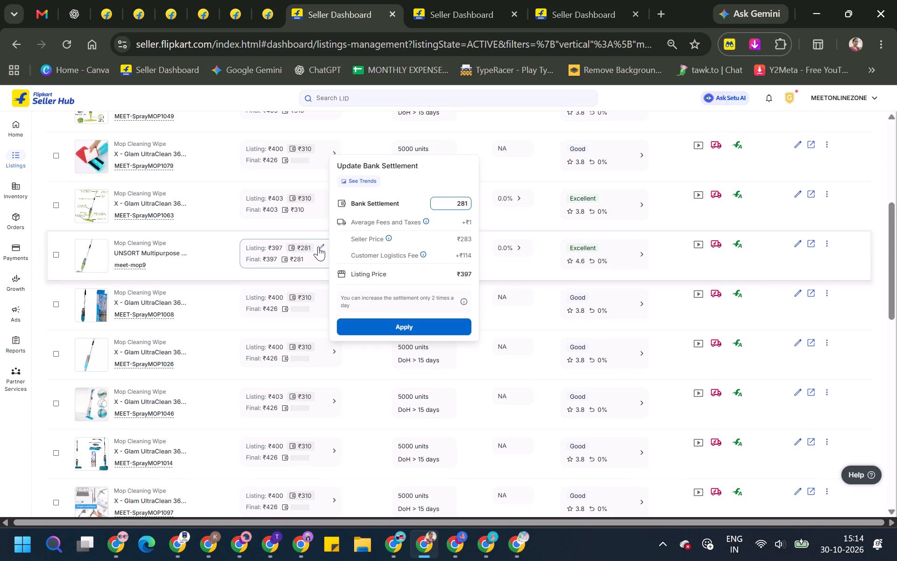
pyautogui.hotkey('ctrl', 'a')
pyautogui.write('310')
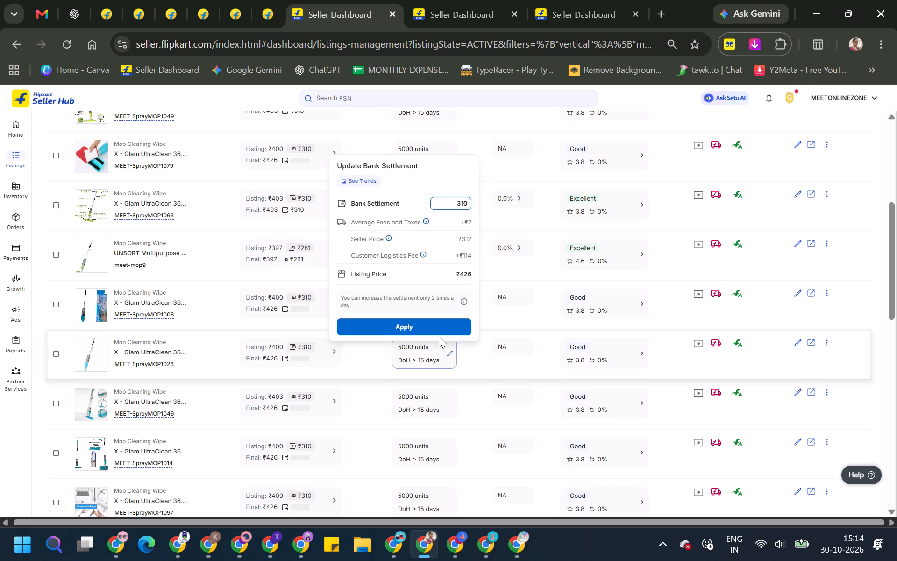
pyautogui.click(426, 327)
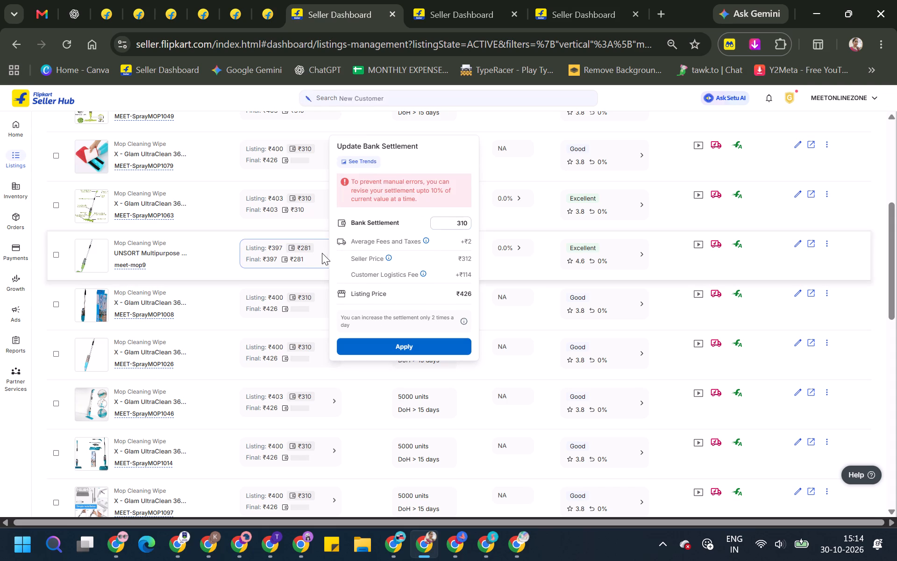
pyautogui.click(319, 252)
# Raise the bank settlement of listing meet-mop9 to ₹305 and apply it.
pyautogui.click(322, 247)
pyautogui.hotkey('ctrl', 'a')
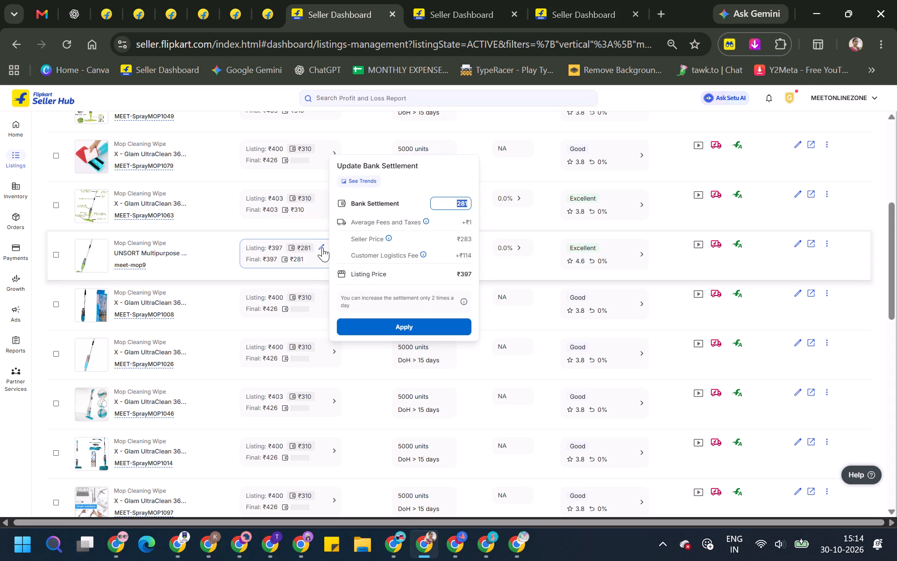
pyautogui.write('30')
pyautogui.press('BackSpace')
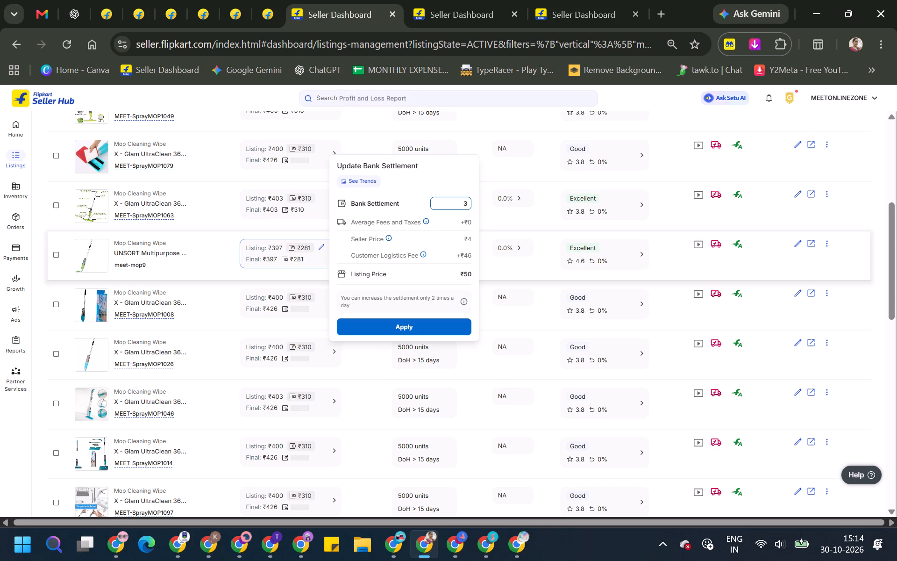
pyautogui.write('05')
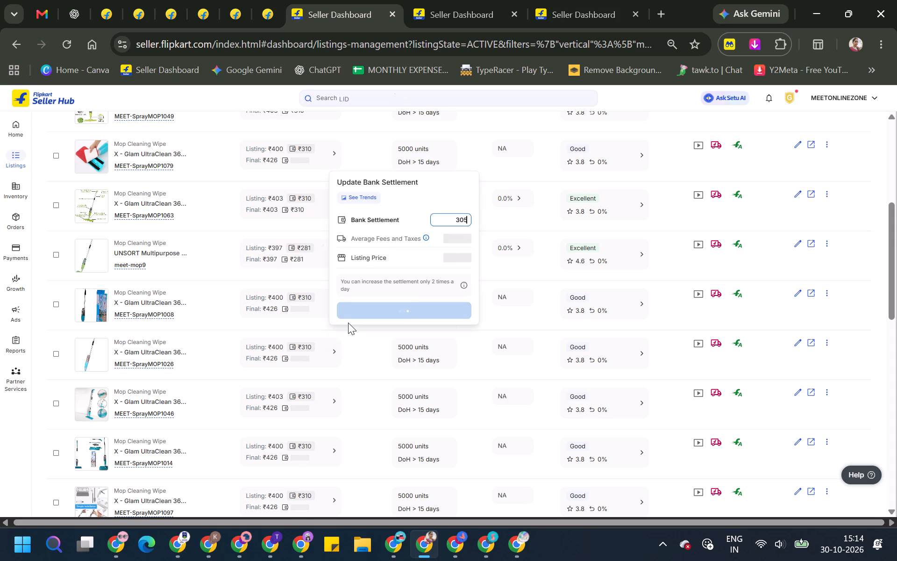
pyautogui.click(361, 323)
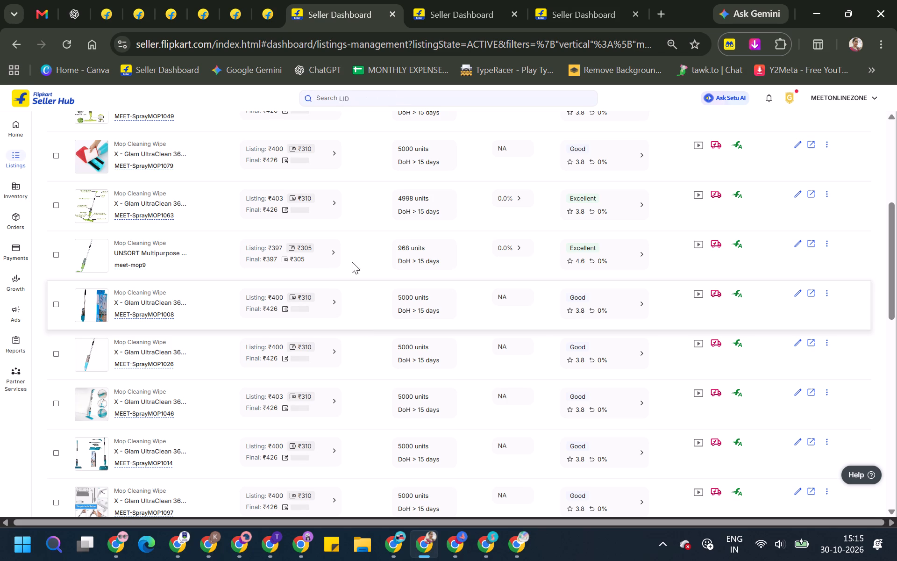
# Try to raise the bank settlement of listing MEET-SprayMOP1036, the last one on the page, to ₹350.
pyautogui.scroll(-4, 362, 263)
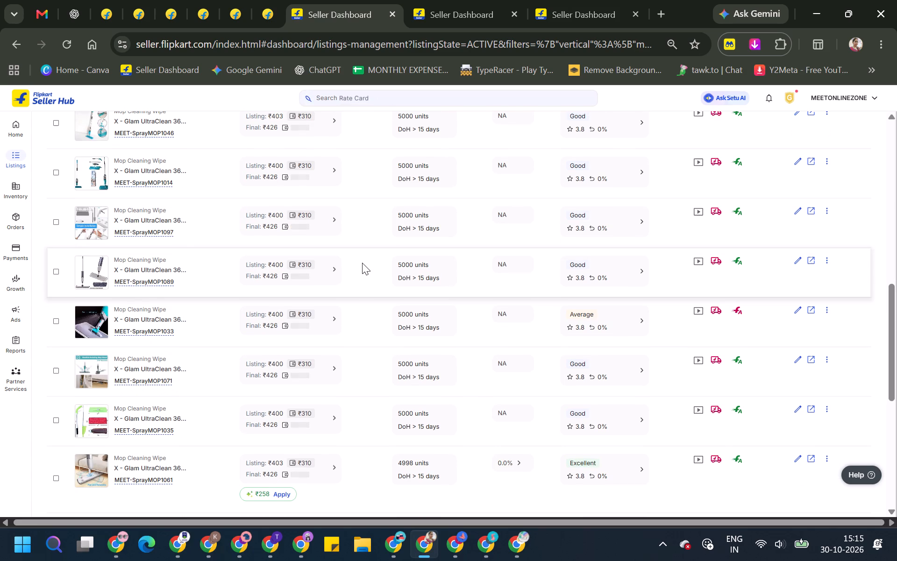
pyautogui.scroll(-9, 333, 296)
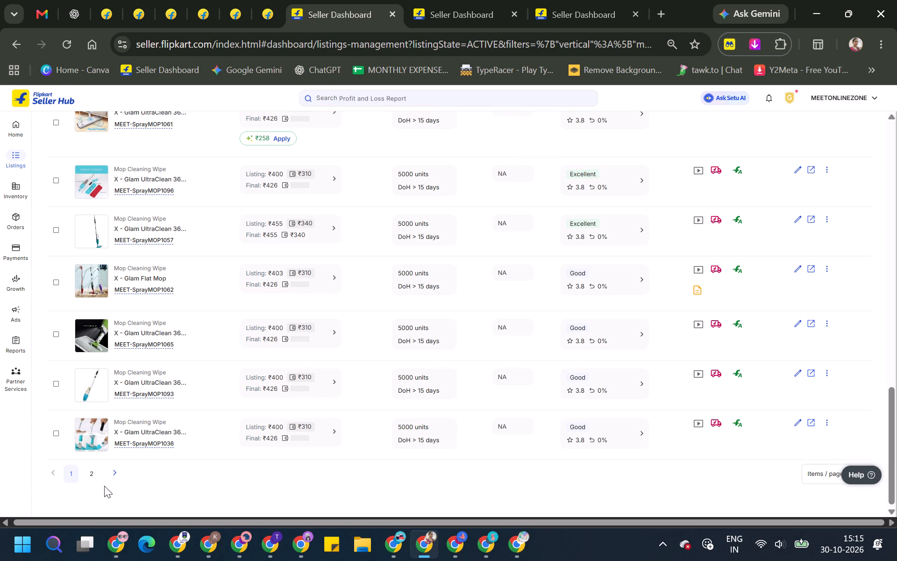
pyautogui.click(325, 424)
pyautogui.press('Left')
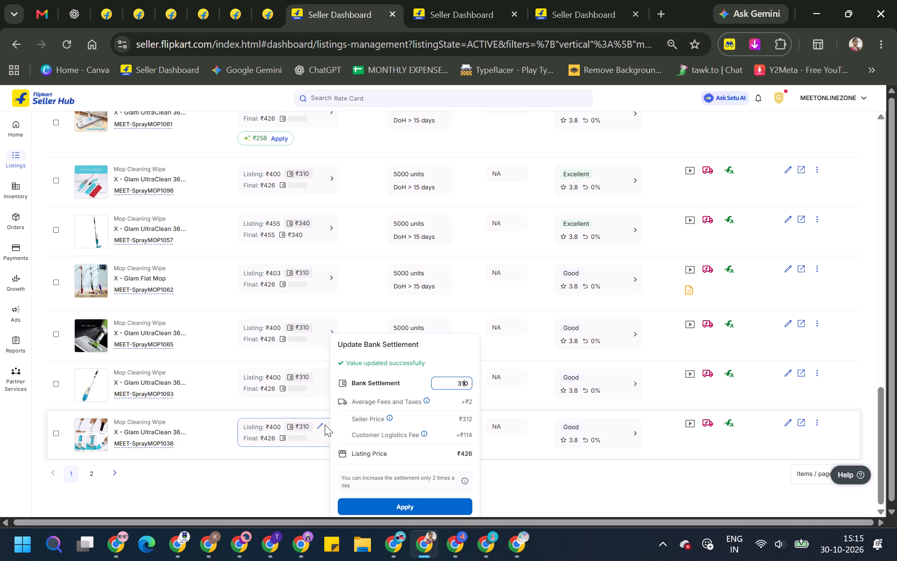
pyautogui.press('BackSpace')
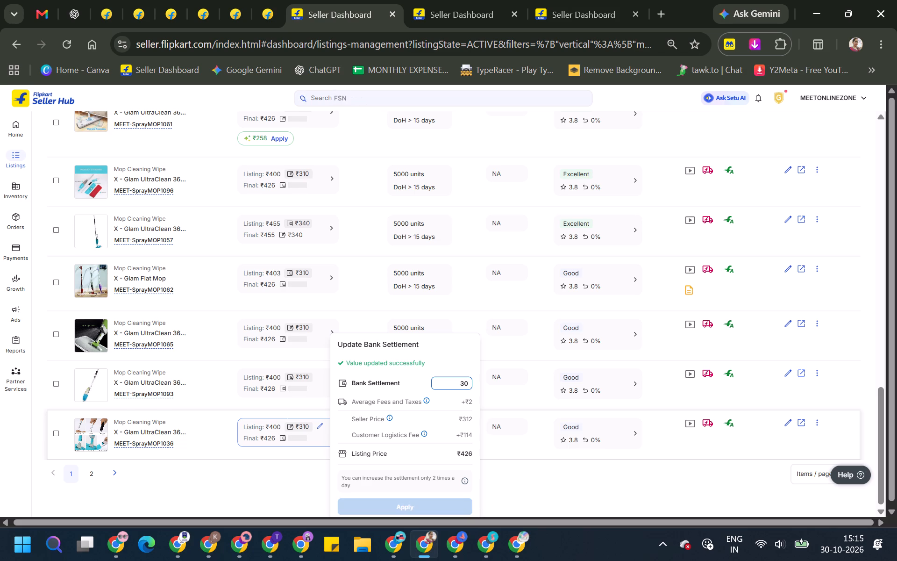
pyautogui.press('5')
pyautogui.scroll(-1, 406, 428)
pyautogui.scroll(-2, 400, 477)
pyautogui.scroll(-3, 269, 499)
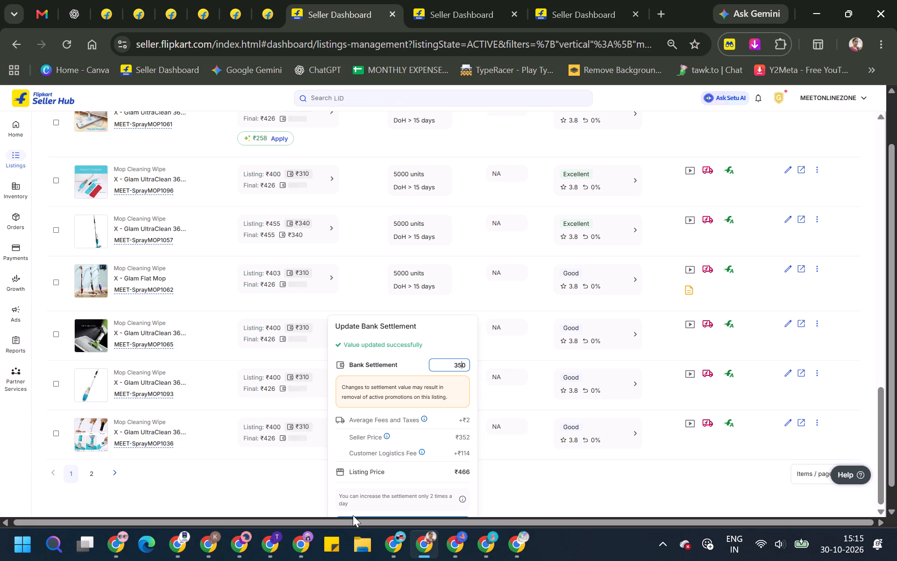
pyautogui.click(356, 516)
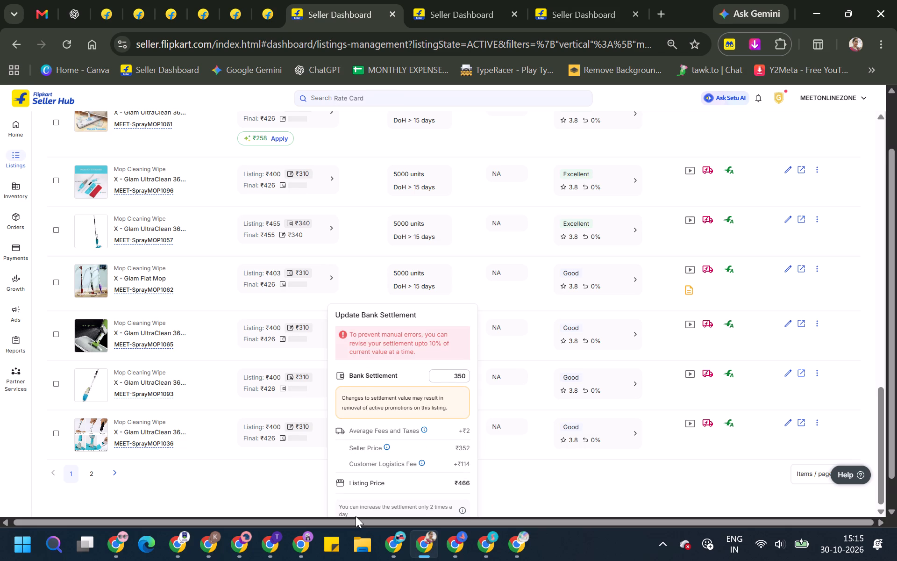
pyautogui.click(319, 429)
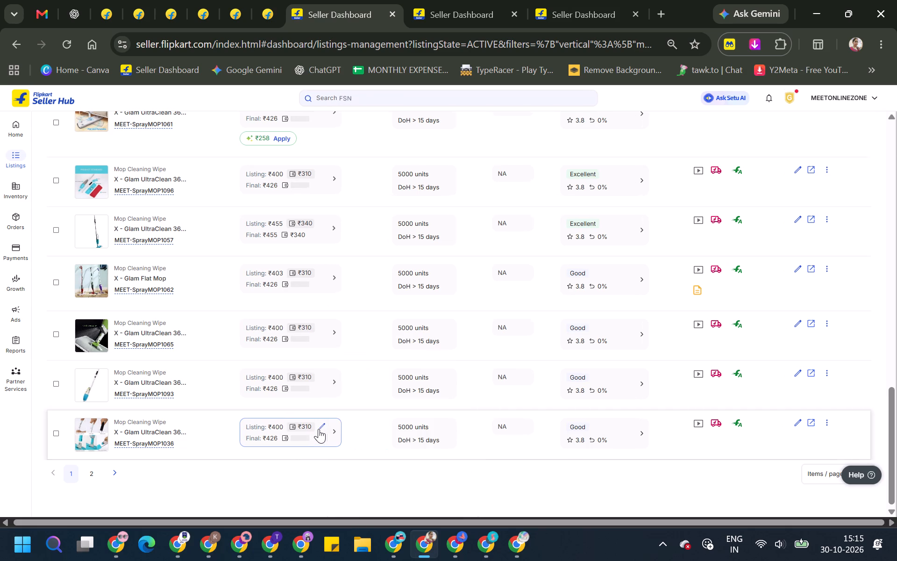
# Raise the bank settlement of listing MEET-SprayMOP1036 to ₹340 and apply it.
pyautogui.click(319, 429)
pyautogui.press('Left')
pyautogui.press('BackSpace')
pyautogui.press('4')
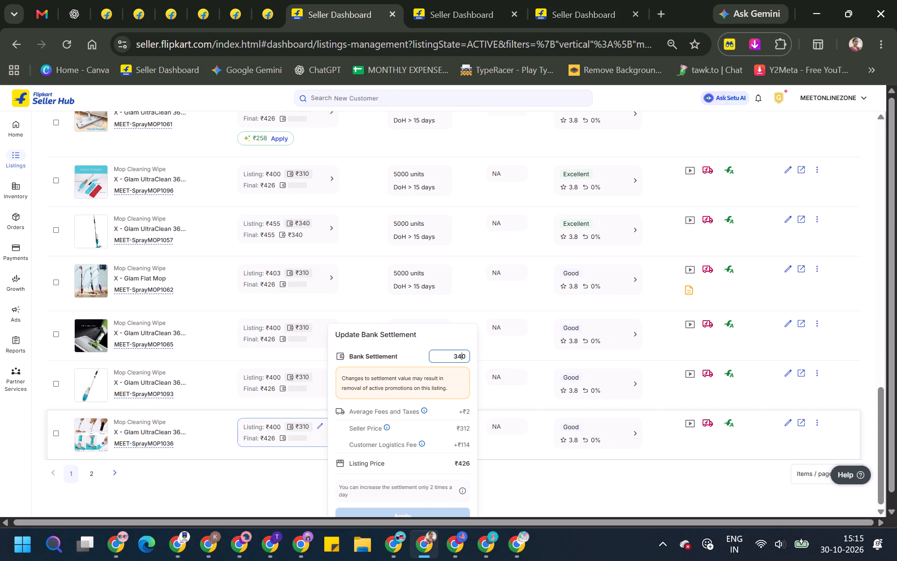
pyautogui.click(410, 513)
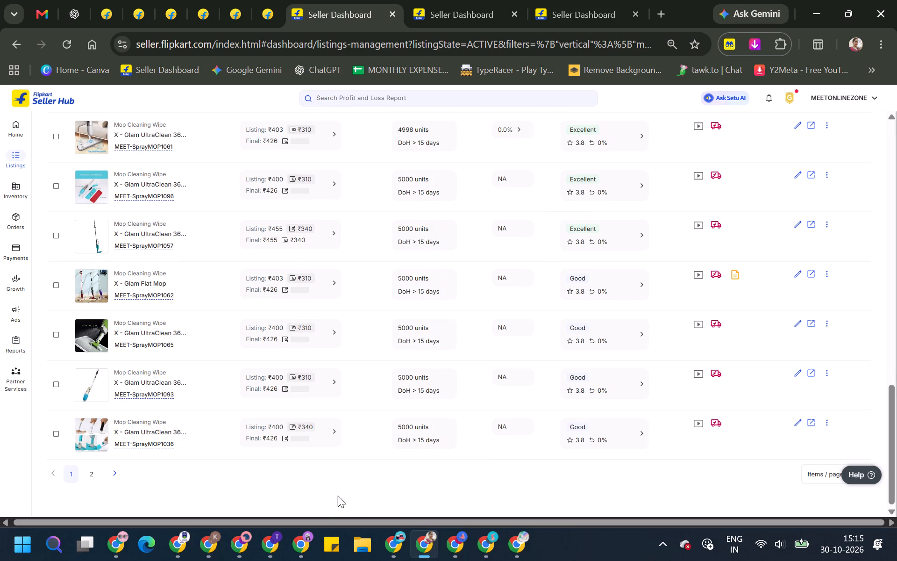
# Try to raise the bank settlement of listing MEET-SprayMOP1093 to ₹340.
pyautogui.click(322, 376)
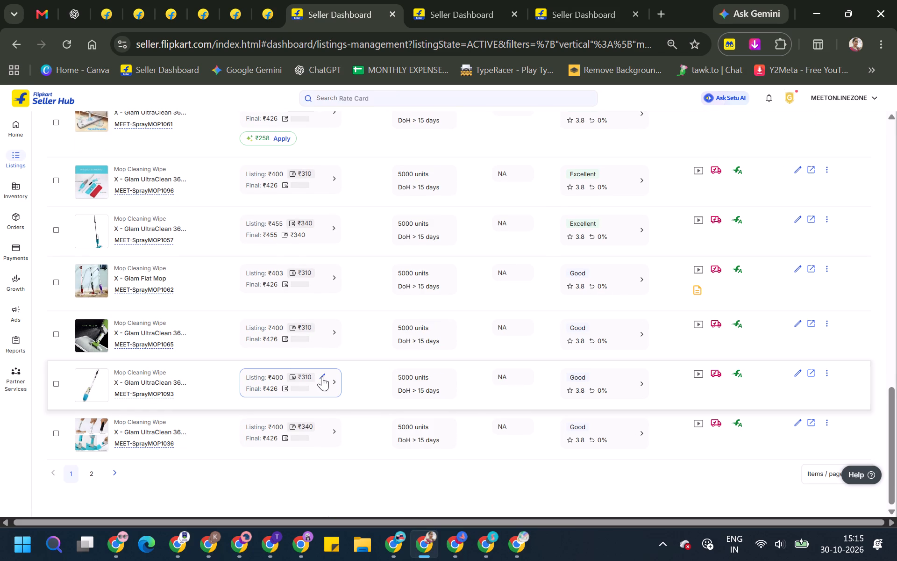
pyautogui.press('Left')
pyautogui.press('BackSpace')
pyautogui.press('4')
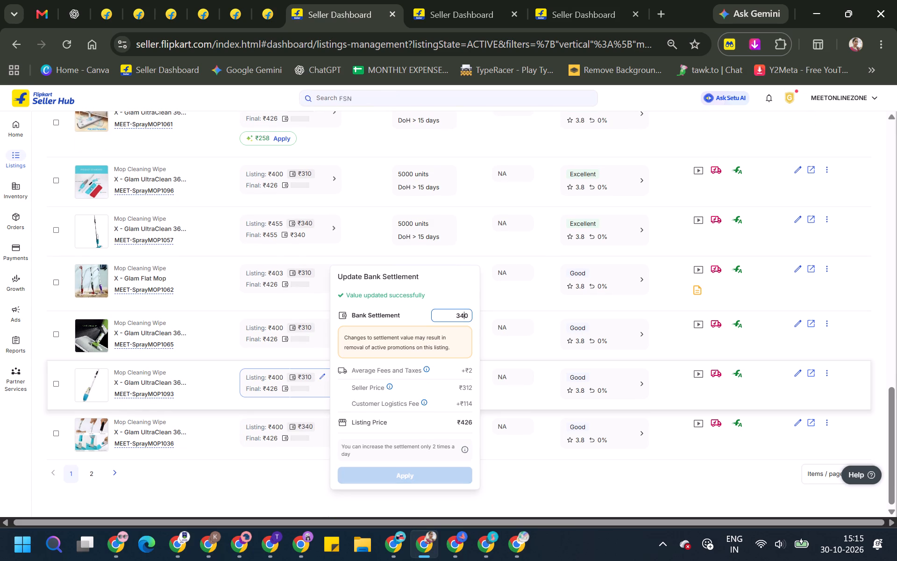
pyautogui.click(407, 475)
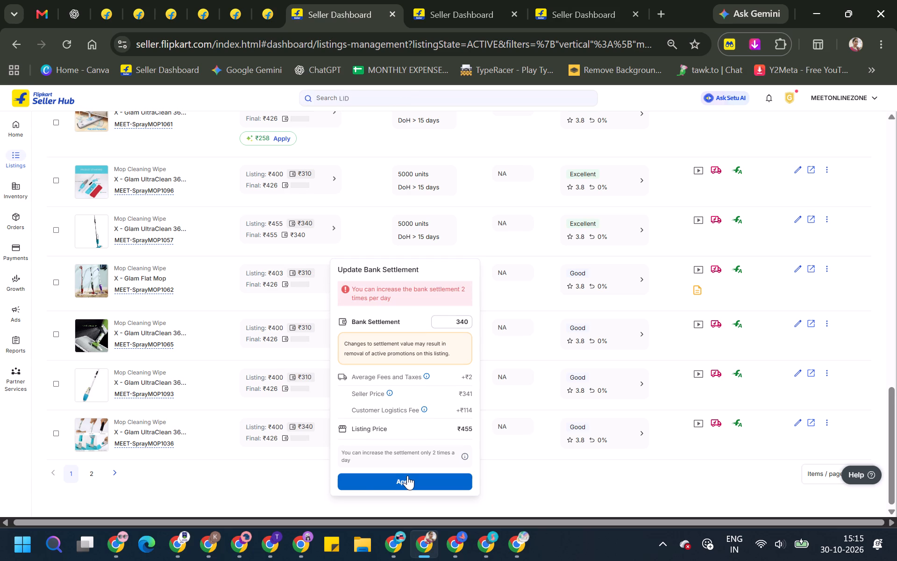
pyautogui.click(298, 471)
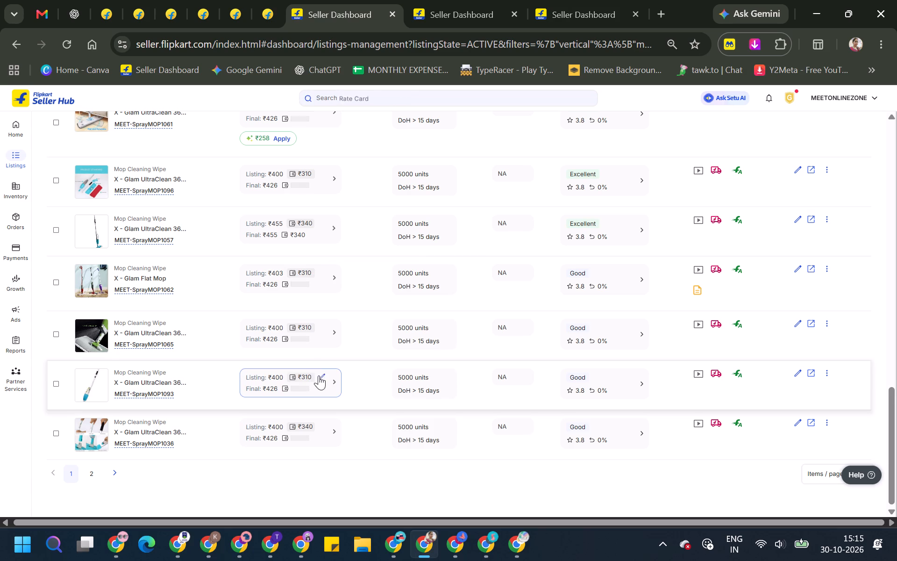
# Raise the bank settlement of listing MEET-SprayMOP1065 to ₹340 and apply it.
pyautogui.click(323, 327)
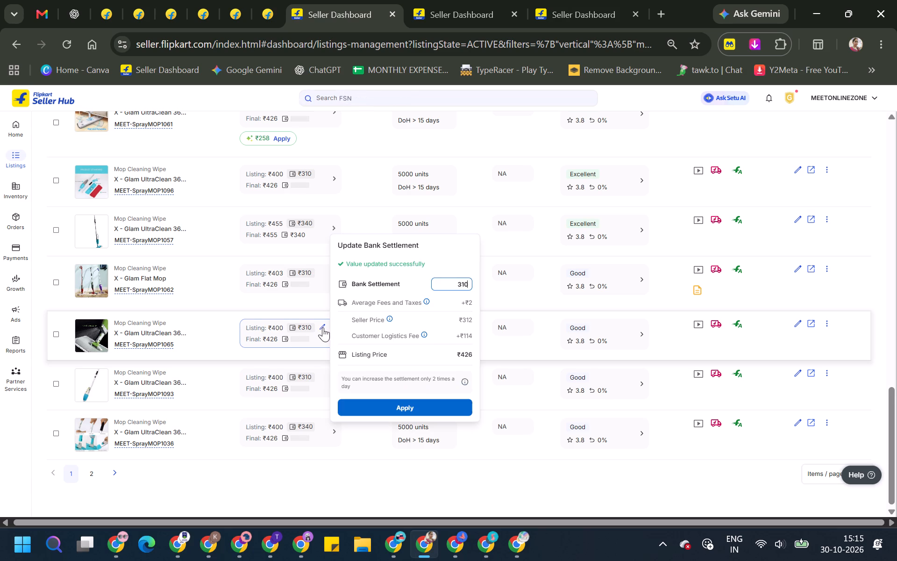
pyautogui.press('Left')
pyautogui.press('BackSpace')
pyautogui.press('4')
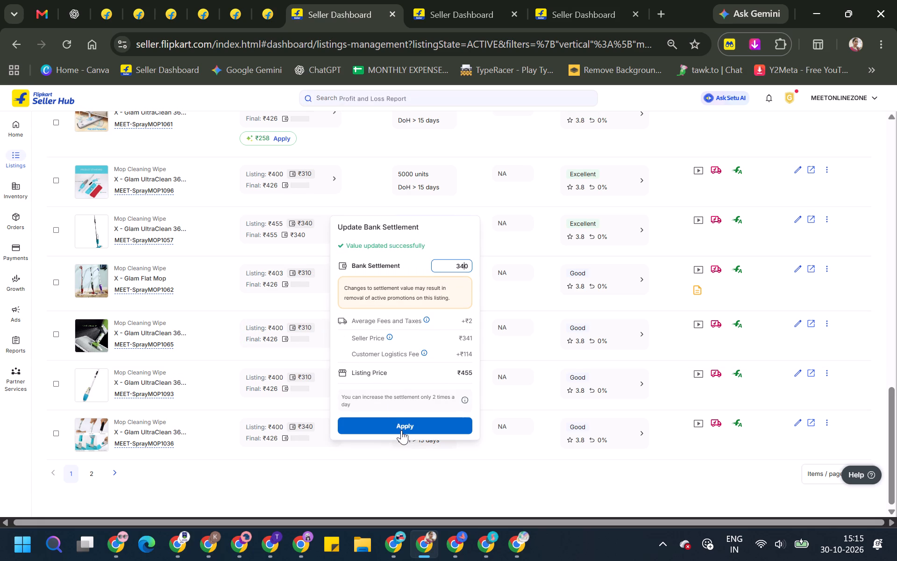
pyautogui.click(401, 430)
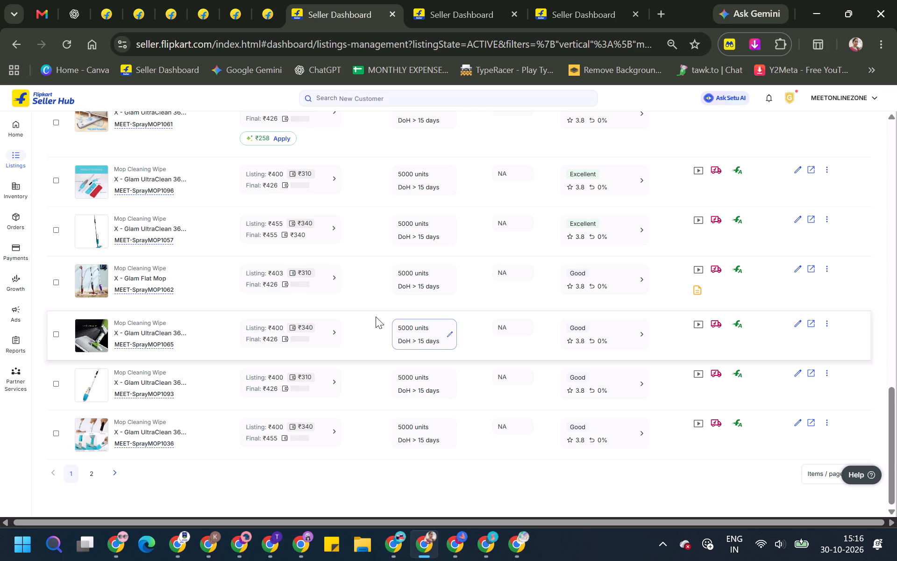
# Raise the bank settlement of the X - Glam Flat Mop listing MEET-SprayMOP1062 to ₹340 and apply it.
pyautogui.click(320, 273)
pyautogui.press('Left')
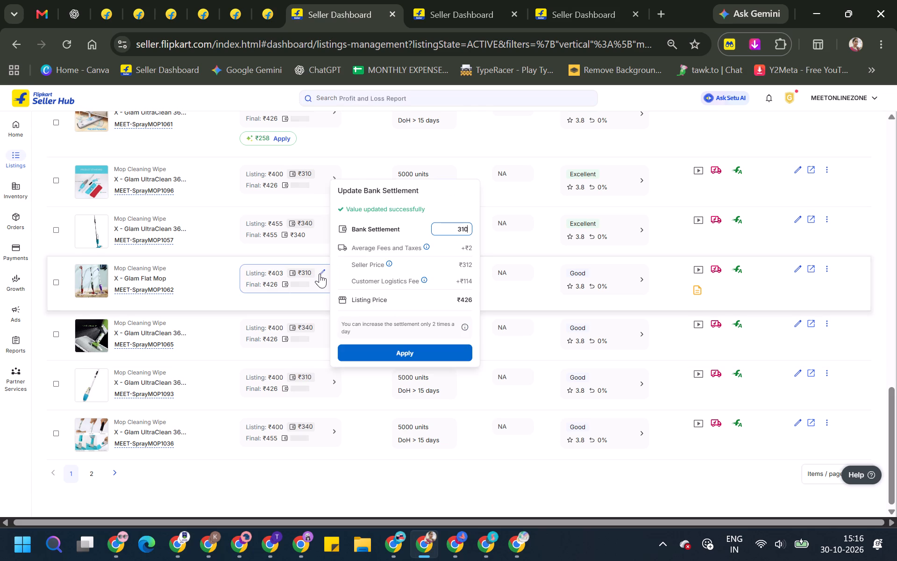
pyautogui.press('BackSpace')
pyautogui.write('e4')
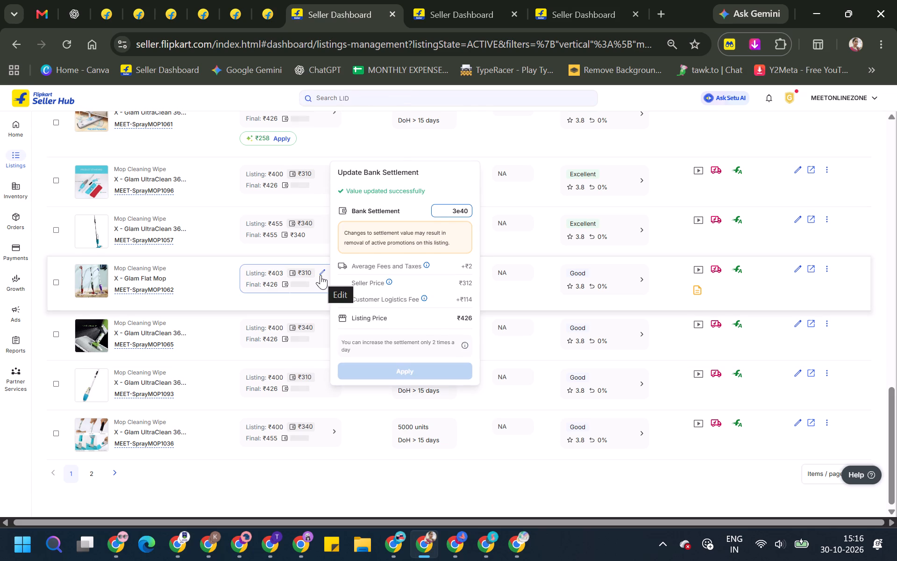
pyautogui.press('Left')
pyautogui.press('BackSpace')
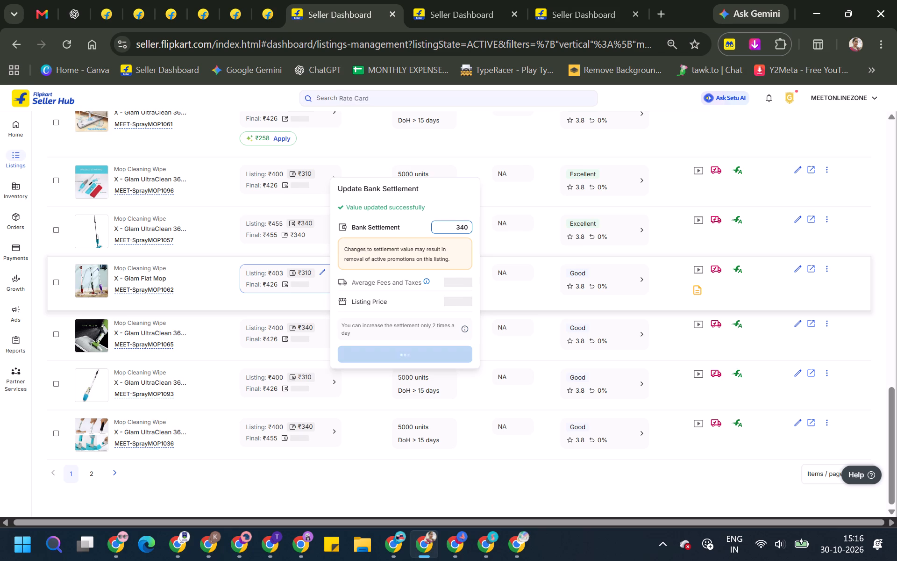
pyautogui.click(399, 365)
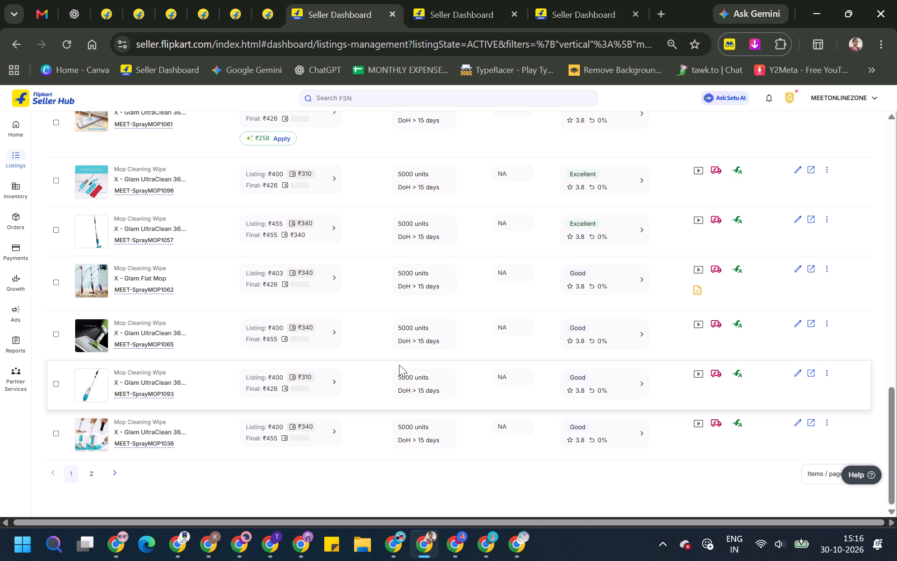
# Raise the bank settlement of listing MEET-SprayMOP1096 to ₹340 and apply it.
pyautogui.click(323, 172)
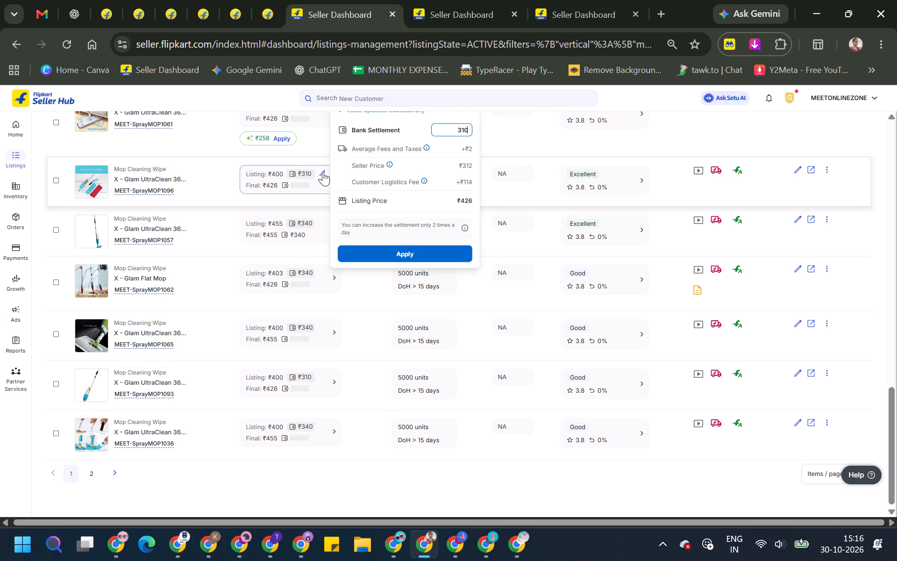
pyautogui.press('Left')
pyautogui.press('BackSpace')
pyautogui.press('4')
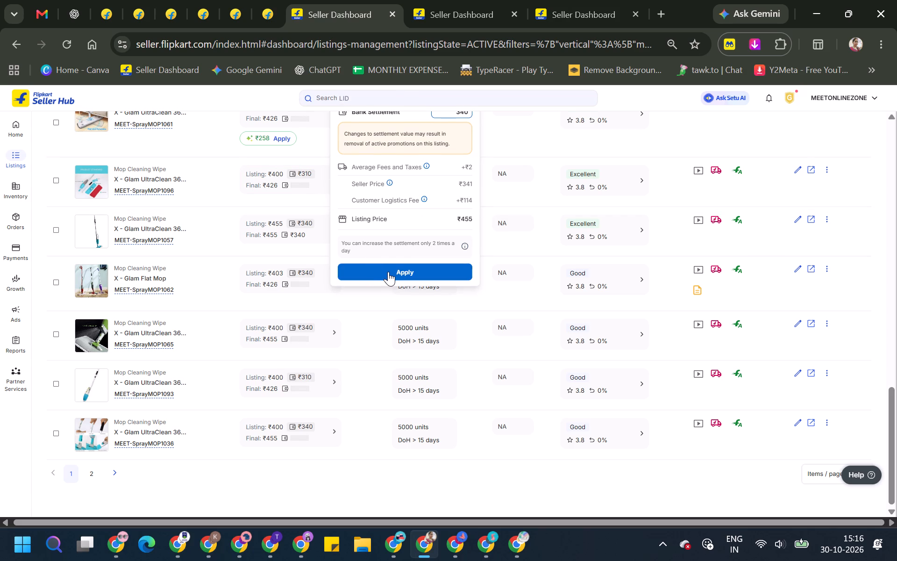
pyautogui.click(395, 243)
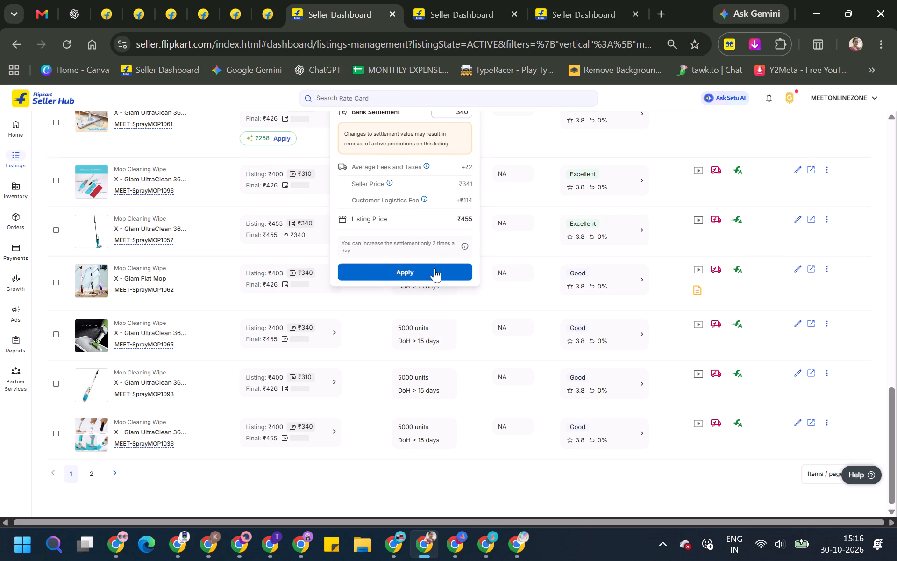
pyautogui.click(436, 270)
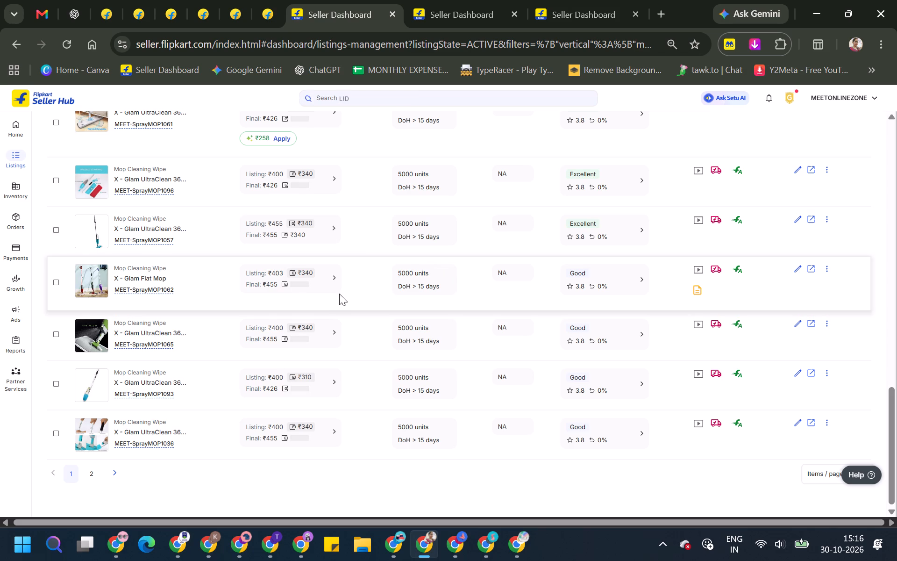
# Raise the bank settlement of listing MEET-SprayMOP1061 to ₹340 and apply it.
pyautogui.scroll(2, 332, 295)
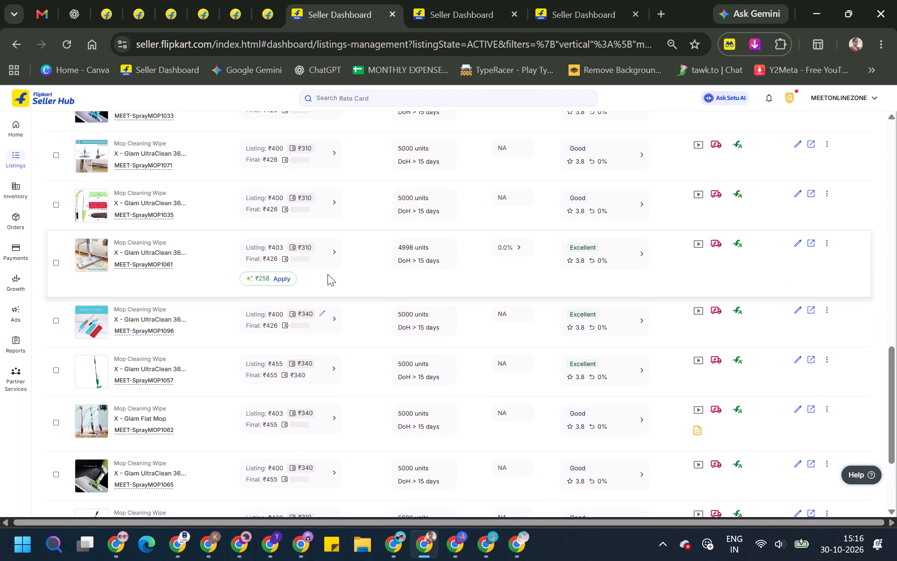
pyautogui.click(325, 247)
pyautogui.press('BackSpace')
pyautogui.press('BackSpace')
pyautogui.write('40')
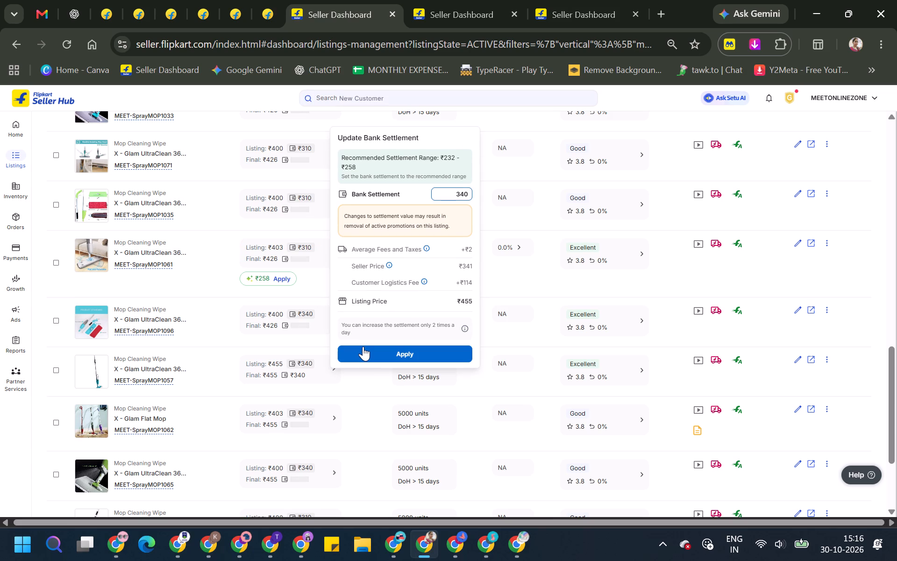
pyautogui.click(363, 346)
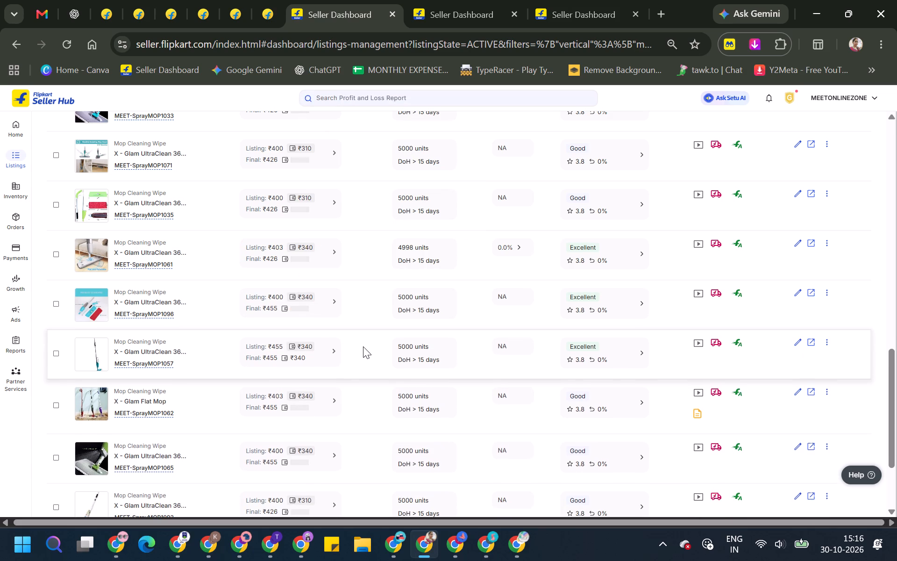
# Raise the bank settlement of listing MEET-SprayMOP1035 to ₹340 and apply it.
pyautogui.click(320, 198)
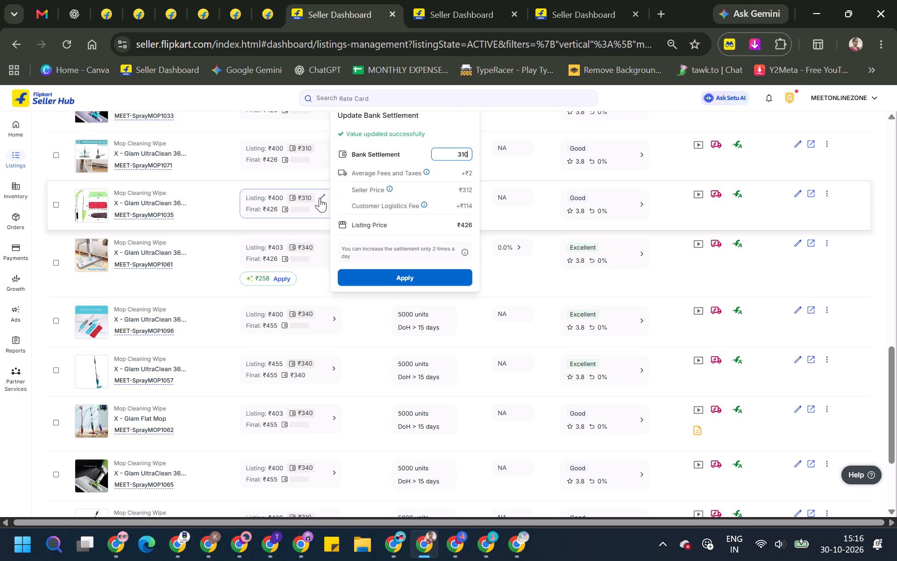
pyautogui.press('Left')
pyautogui.press('BackSpace')
pyautogui.press('4')
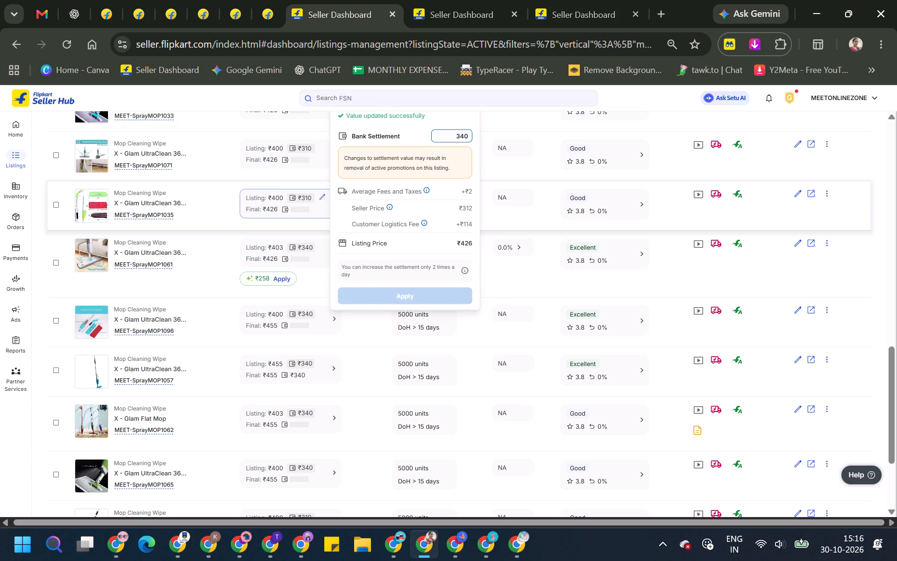
pyautogui.click(389, 291)
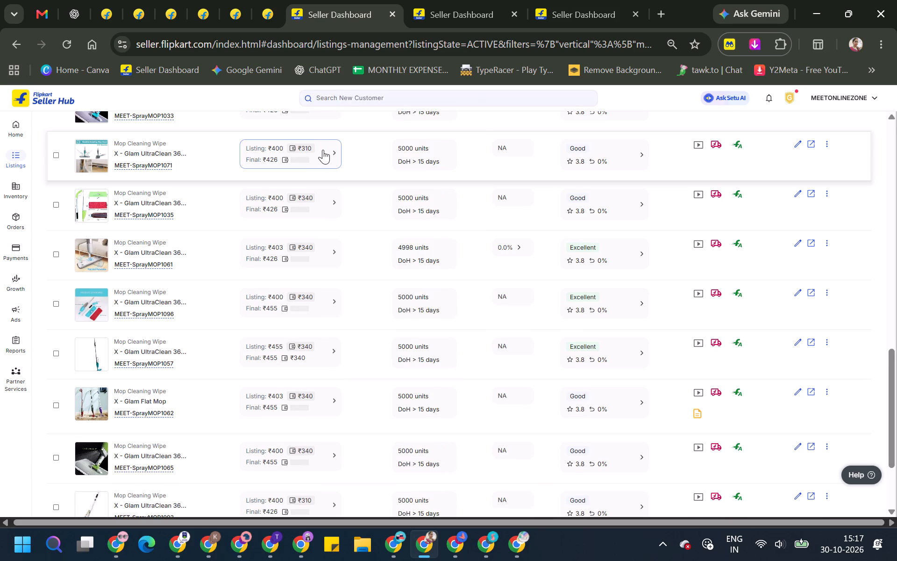
# Raise the bank settlement of listing MEET-SprayMOP1071 to ₹340 and apply it.
pyautogui.click(323, 150)
pyautogui.click(321, 148)
pyautogui.scroll(2, 321, 148)
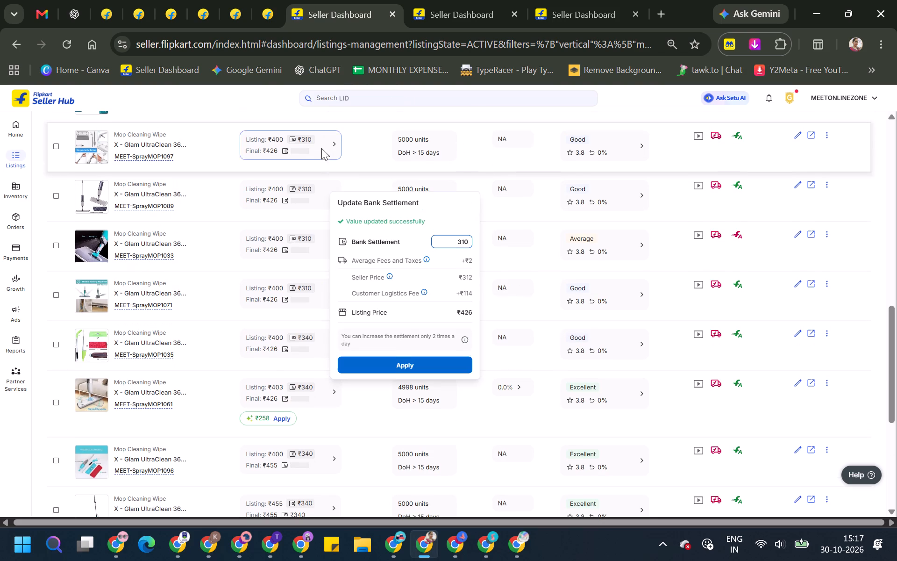
pyautogui.press('Left')
pyautogui.press('BackSpace')
pyautogui.press('4')
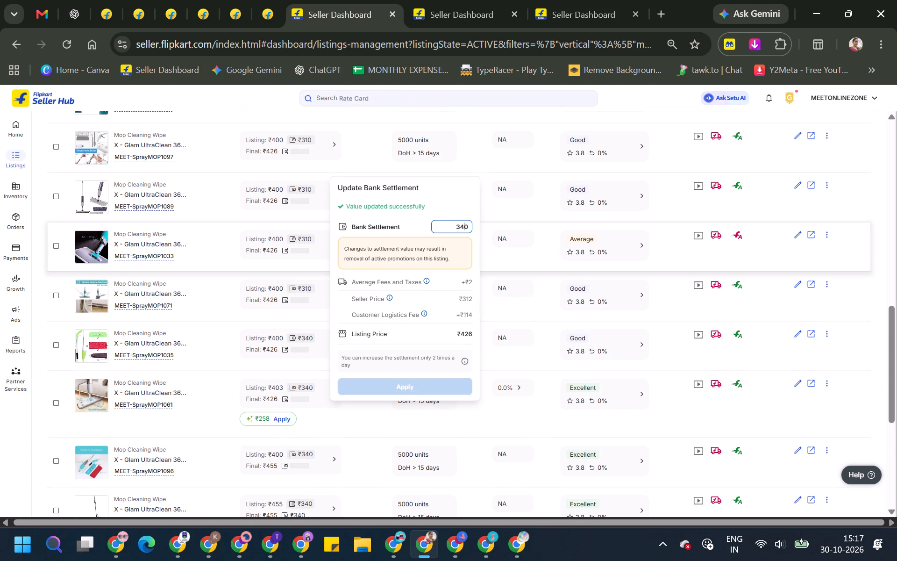
pyautogui.click(432, 387)
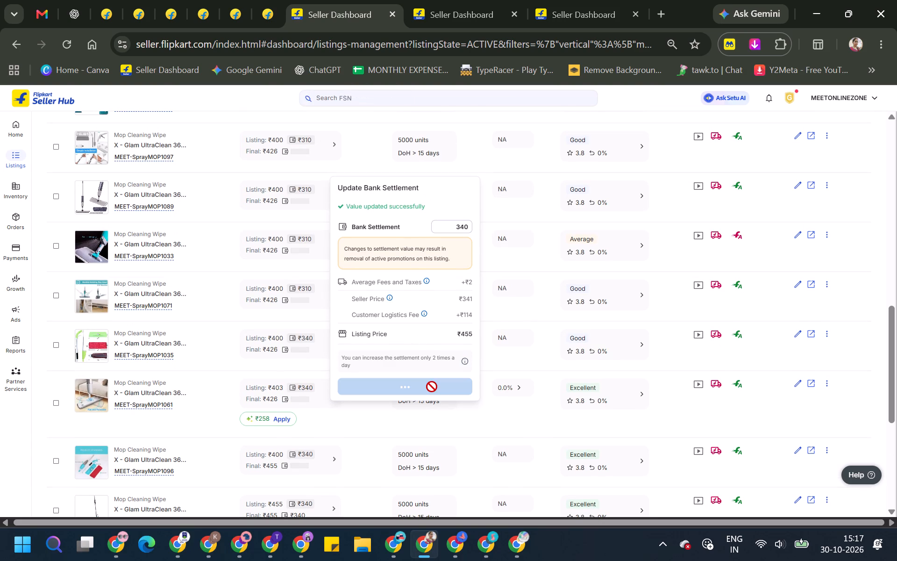
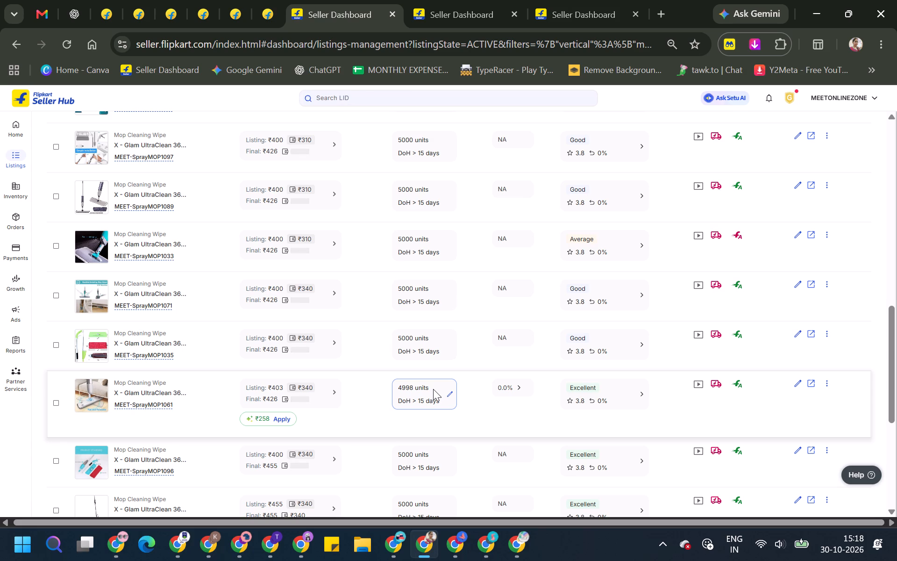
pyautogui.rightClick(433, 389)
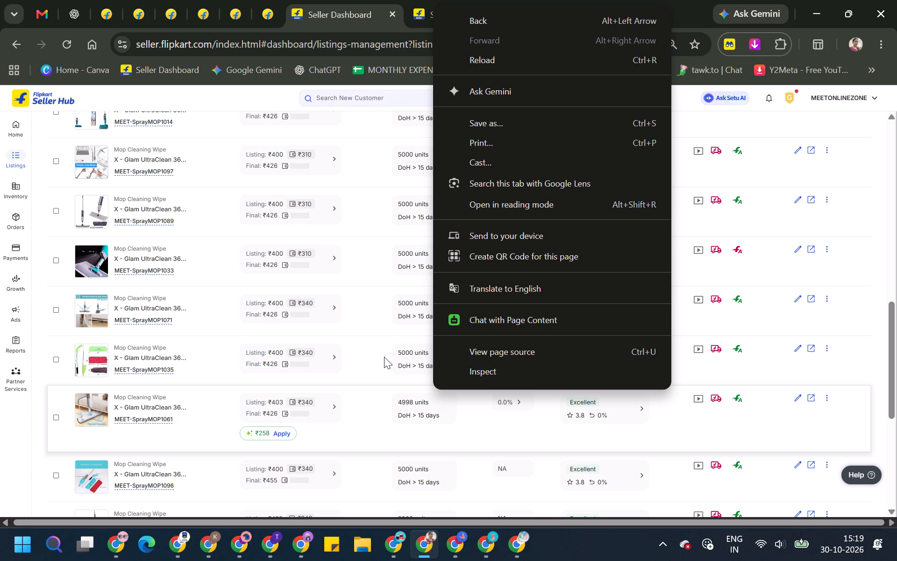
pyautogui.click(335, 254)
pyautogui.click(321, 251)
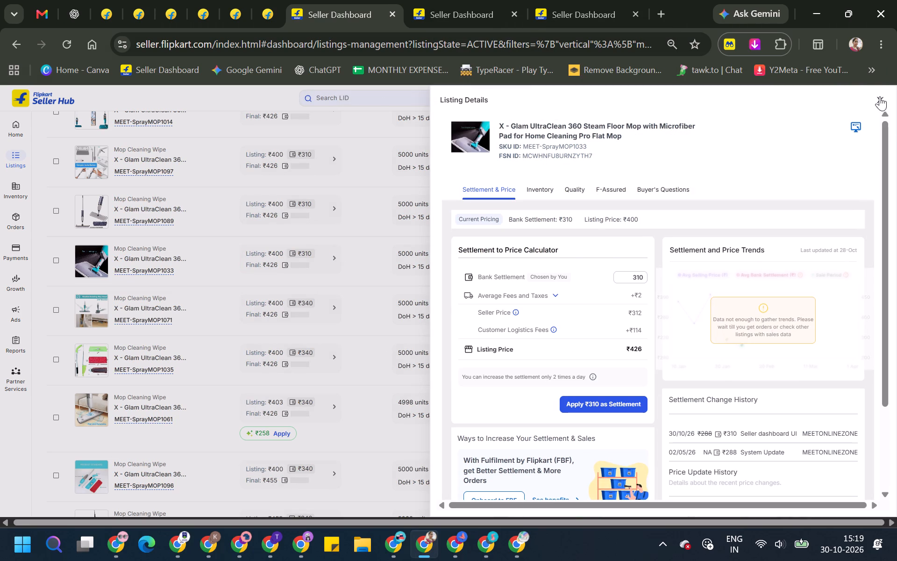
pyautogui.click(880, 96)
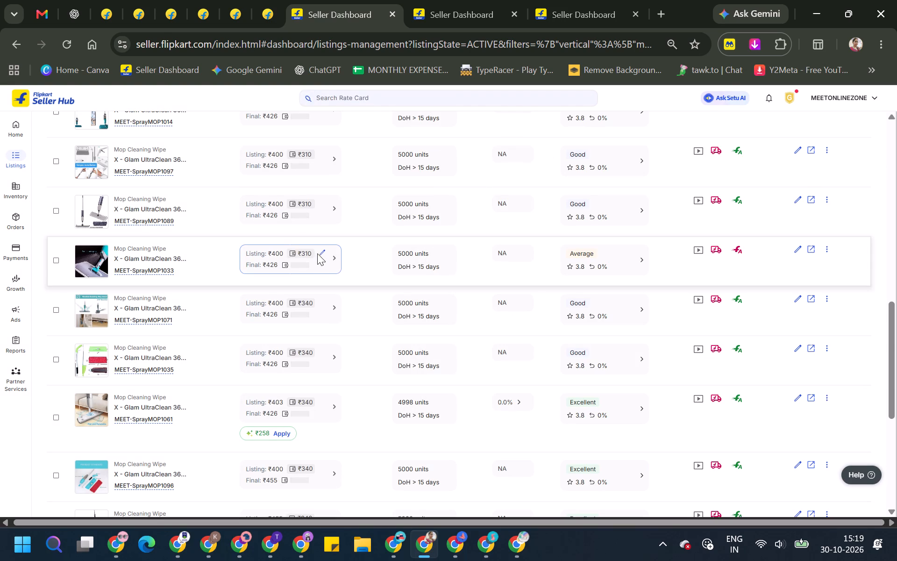
# Raise the bank settlement of listing MEET-SprayMOP1033 to ₹340 and apply it.
pyautogui.click(319, 252)
pyautogui.press('Left')
pyautogui.press('BackSpace')
pyautogui.press('4')
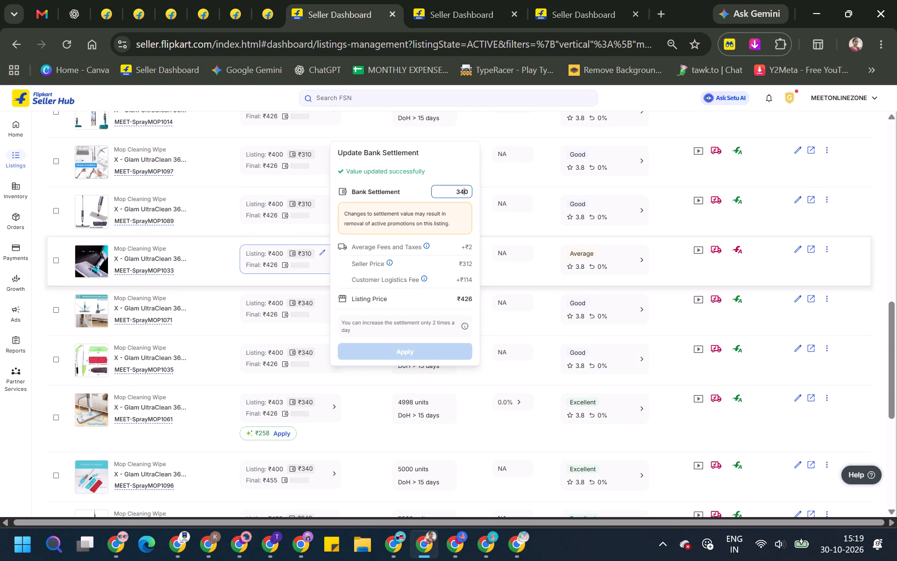
pyautogui.click(363, 347)
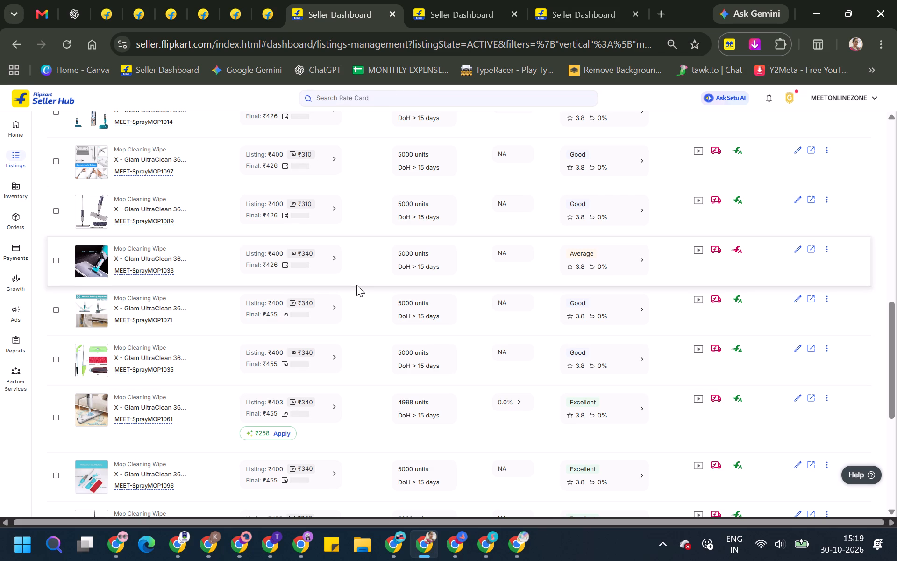
# Raise the bank settlement of listing MEET-SprayMOP1089 to ₹340 and apply it.
pyautogui.click(325, 207)
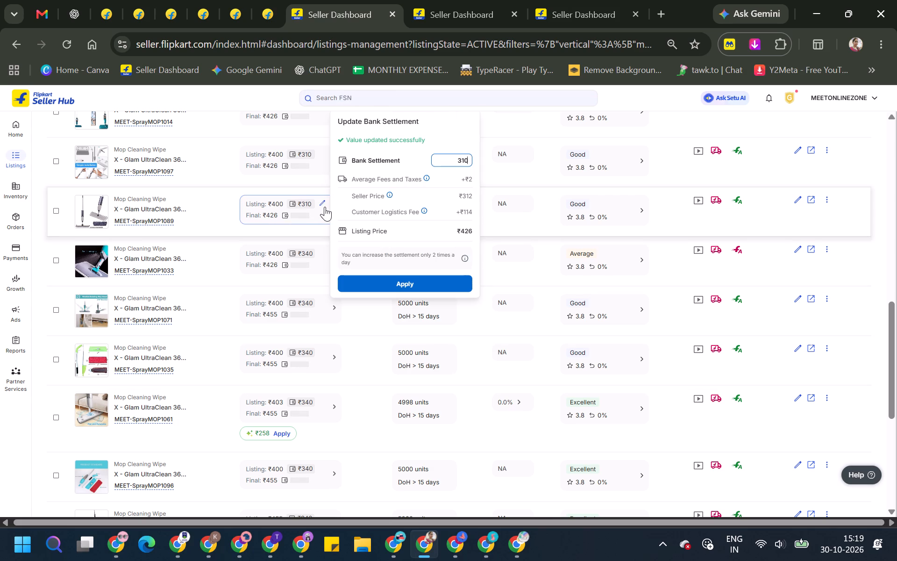
pyautogui.press('Left')
pyautogui.press('BackSpace')
pyautogui.press('4')
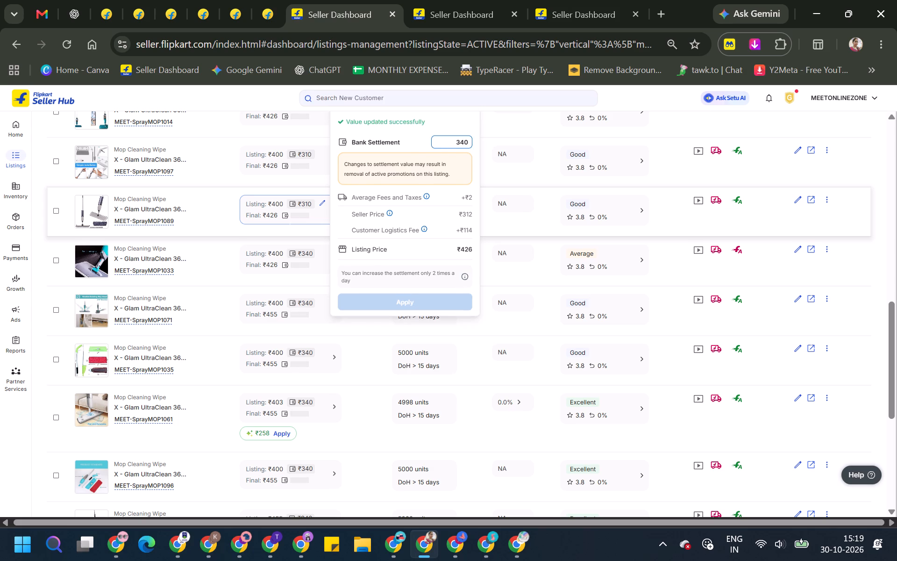
pyautogui.click(362, 307)
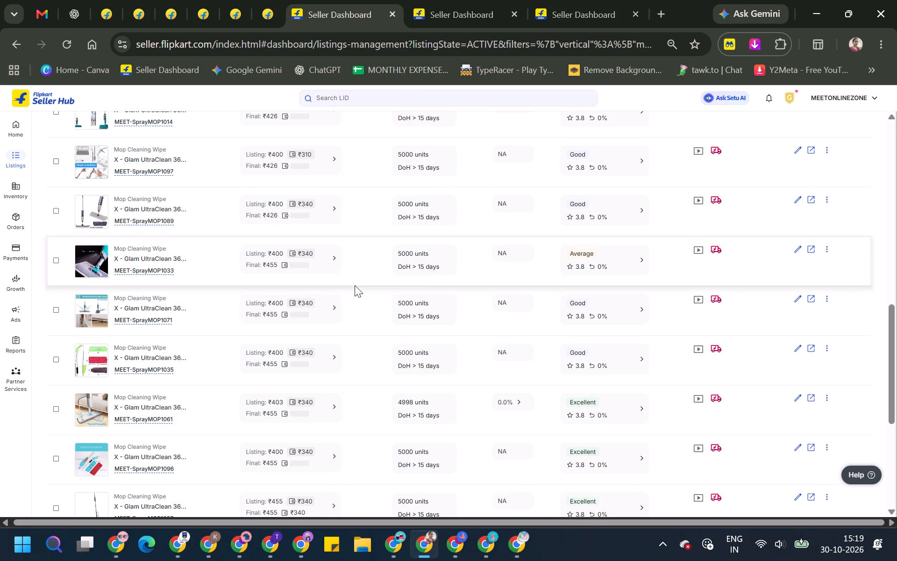
# Raise the bank settlement of listing MEET-SprayMOP1097 to ₹340 and apply it.
pyautogui.scroll(-5, 355, 295)
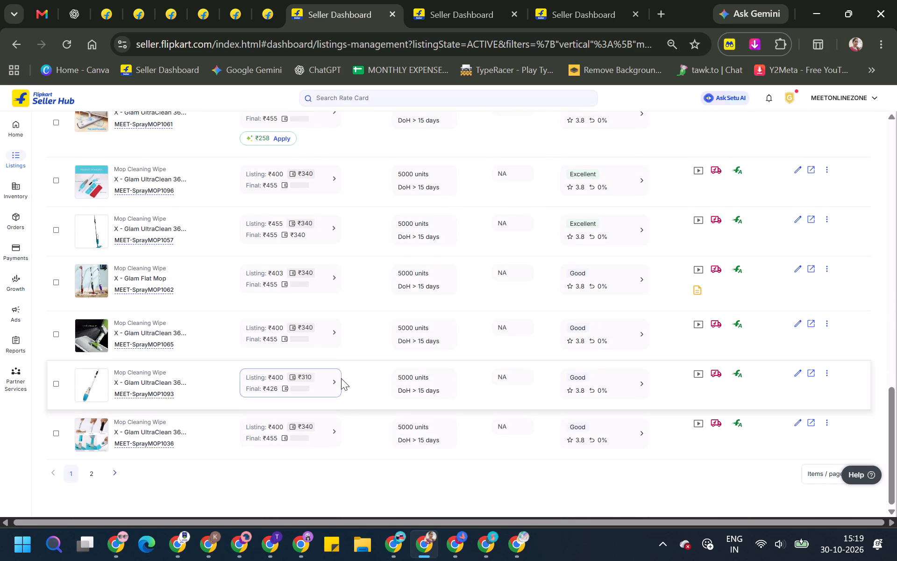
pyautogui.scroll(3, 346, 326)
pyautogui.scroll(1, 352, 260)
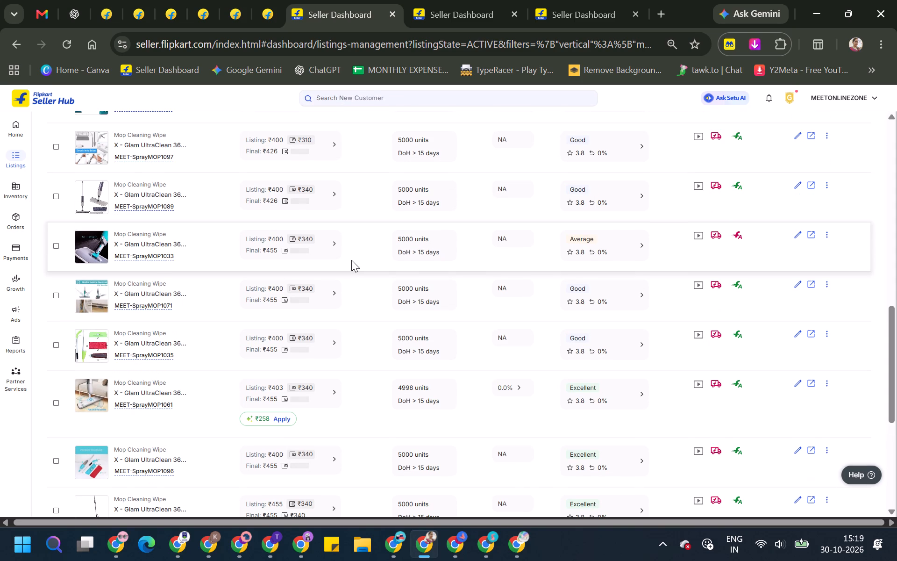
pyautogui.scroll(2, 349, 257)
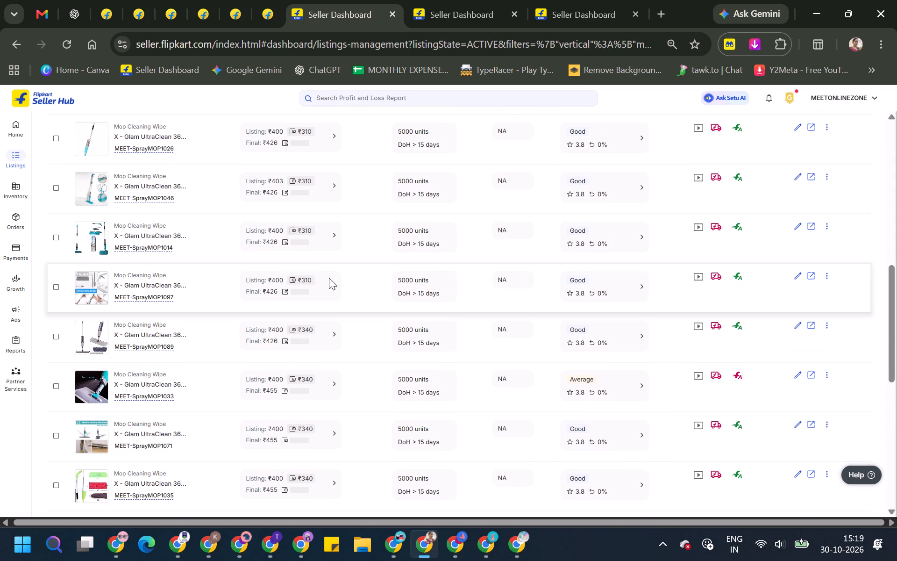
pyautogui.click(325, 278)
pyautogui.press('Left')
pyautogui.press('BackSpace')
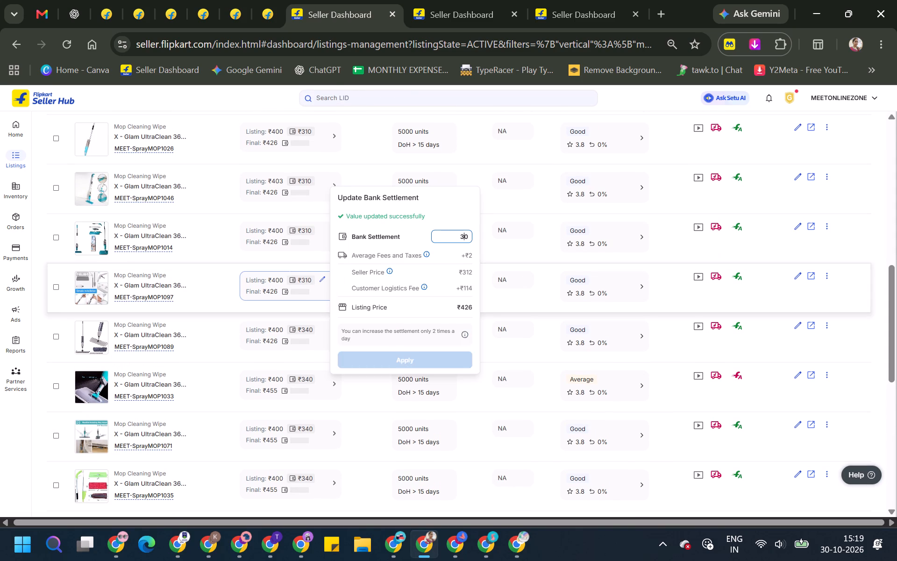
pyautogui.press('4')
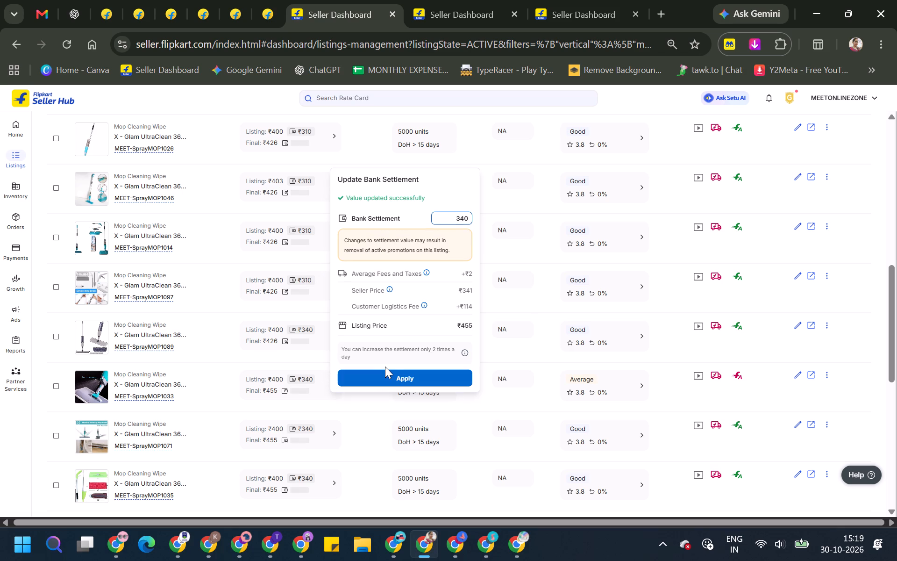
pyautogui.click(387, 375)
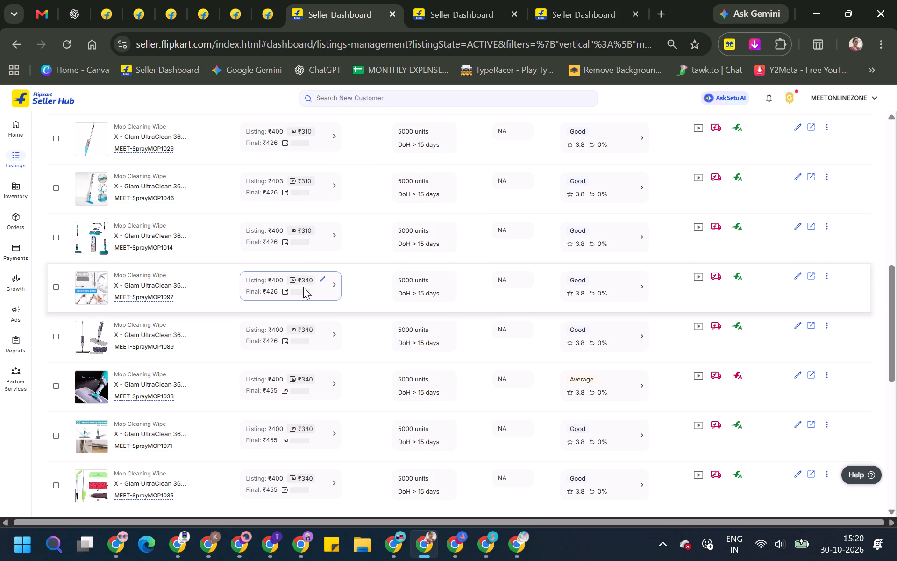
# Raise the bank settlement of listing MEET-SprayMOP1014 to ₹340 and apply it.
pyautogui.click(322, 230)
pyautogui.press('Left')
pyautogui.press('BackSpace')
pyautogui.press('4')
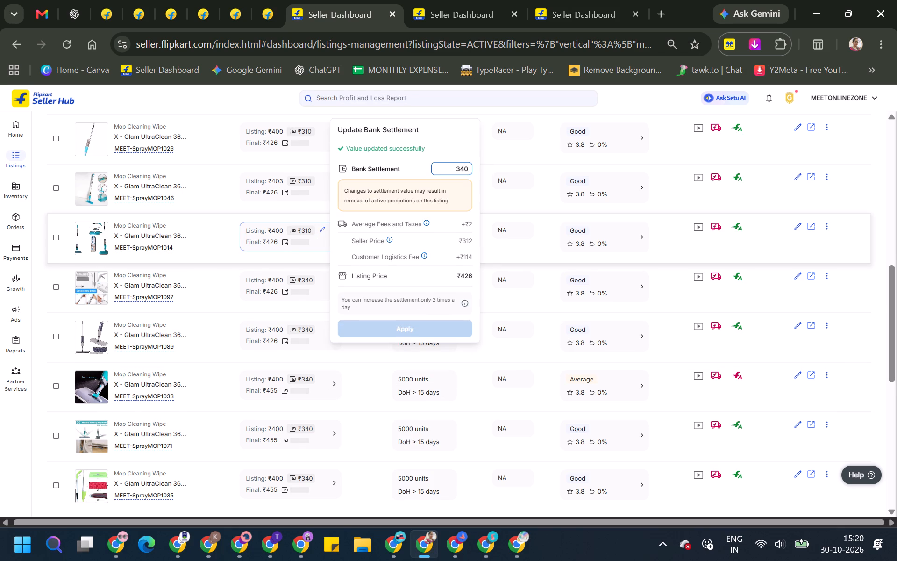
pyautogui.click(365, 334)
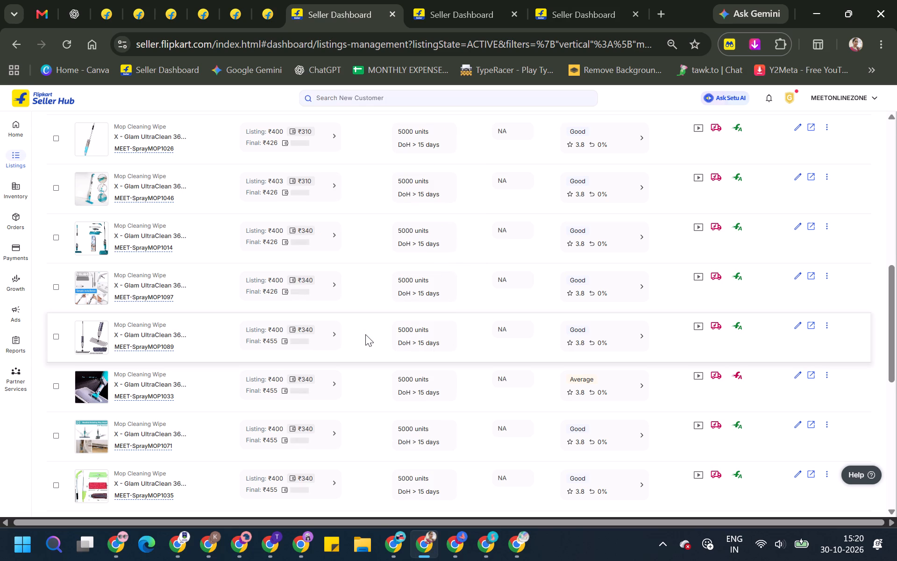
# Raise the bank settlement of listing MEET-SprayMOP1046 to ₹340 and apply it.
pyautogui.scroll(1, 319, 209)
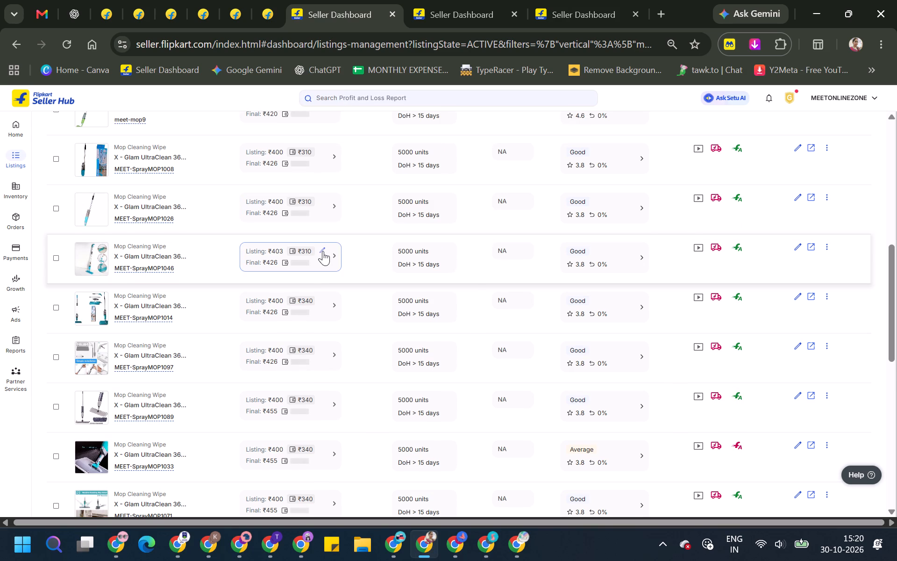
pyautogui.click(323, 251)
pyautogui.press('Left')
pyautogui.press('BackSpace')
pyautogui.press('4')
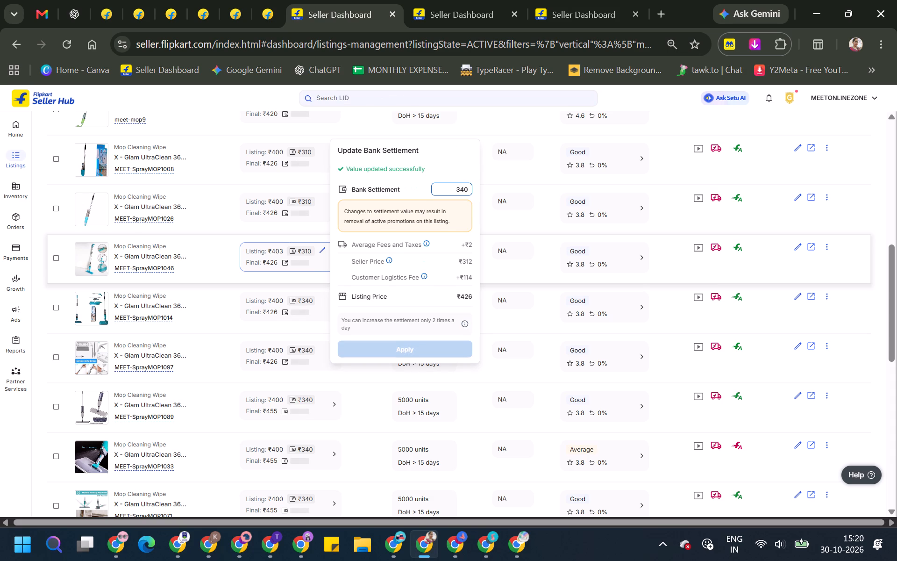
pyautogui.click(387, 346)
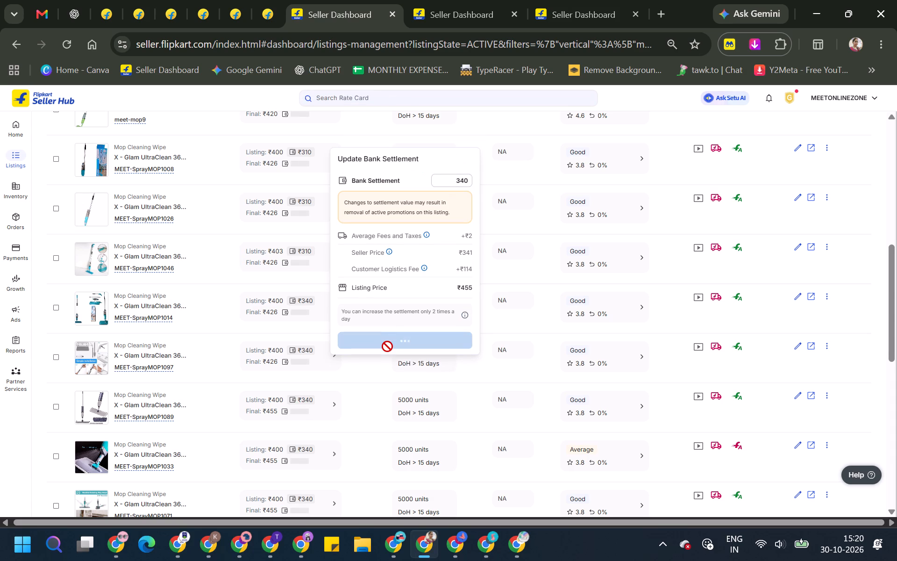
# Raise the bank settlement of listing MEET-SprayMOP1026 to ₹340 and apply it.
pyautogui.click(316, 202)
pyautogui.click(318, 201)
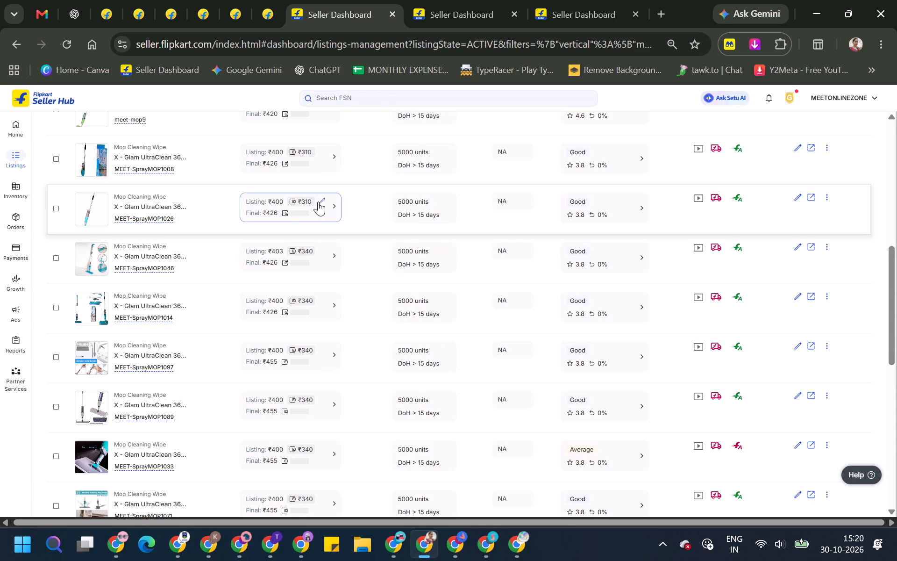
pyautogui.click(318, 201)
pyautogui.press('Left')
pyautogui.press('BackSpace')
pyautogui.press('4')
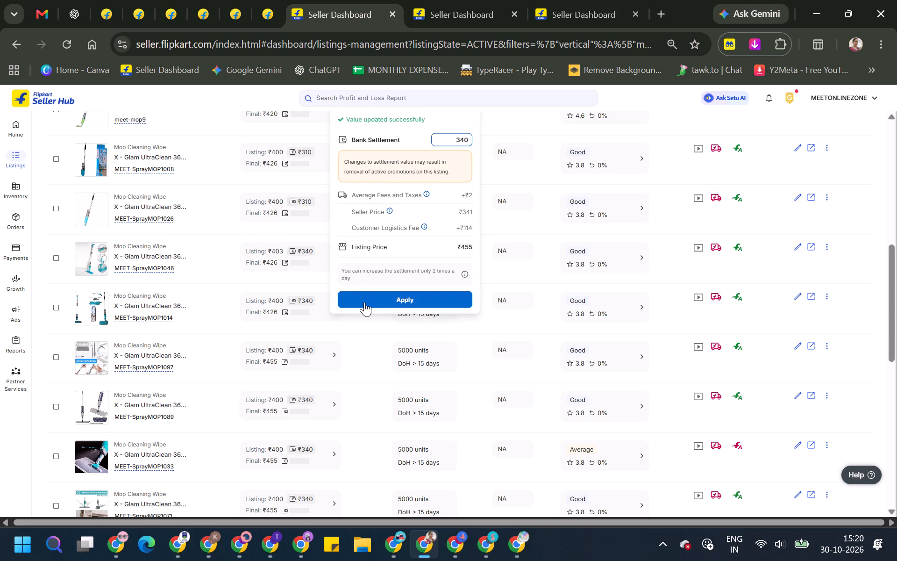
pyautogui.click(364, 302)
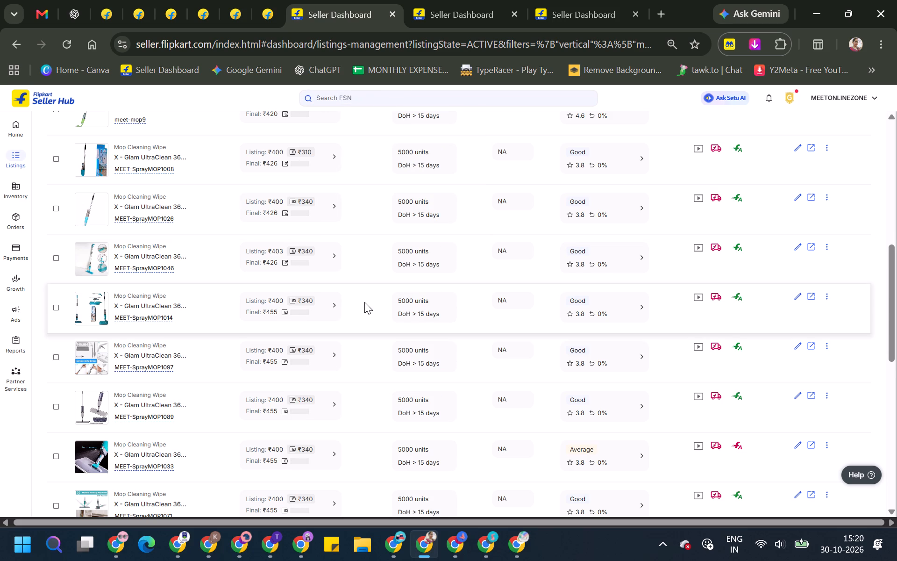
# Raise the bank settlement of listing MEET-SprayMOP1008 to ₹340 and apply it.
pyautogui.scroll(1, 338, 197)
pyautogui.scroll(2, 336, 244)
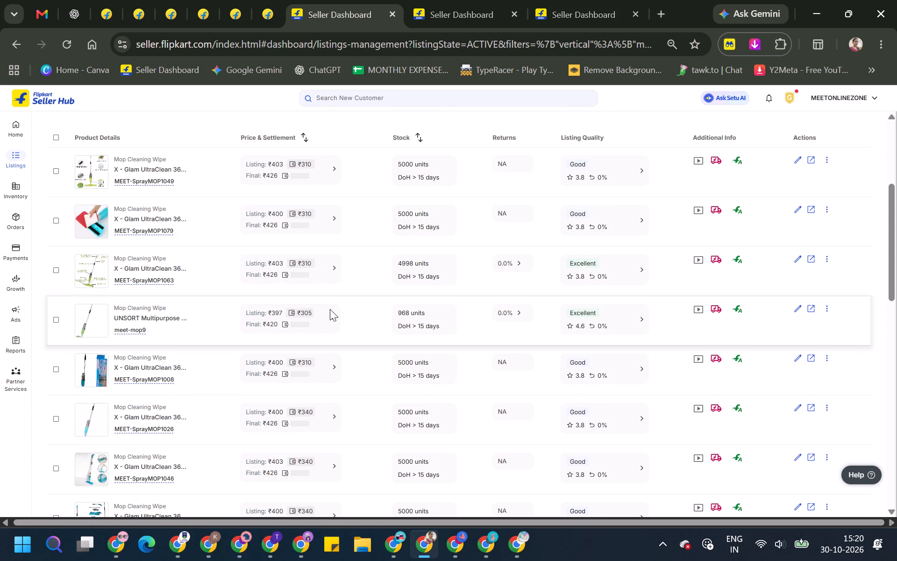
pyautogui.scroll(2, 330, 331)
pyautogui.scroll(-3, 330, 331)
pyautogui.scroll(1, 324, 315)
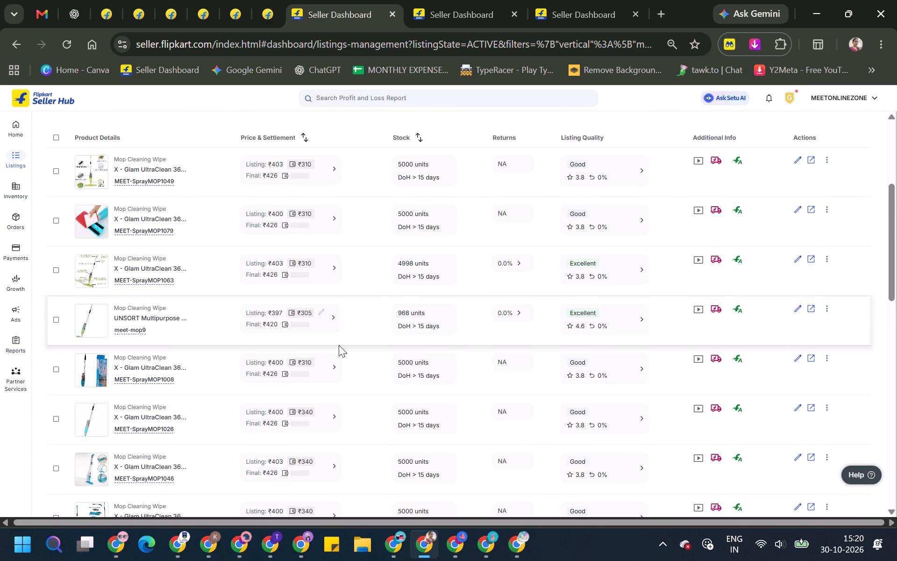
pyautogui.click(321, 362)
pyautogui.press('Left')
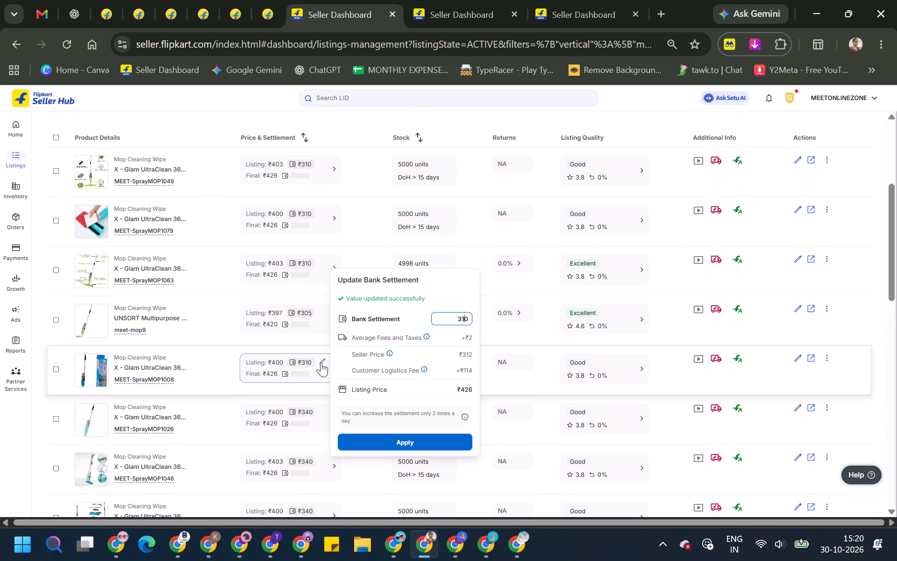
pyautogui.press('BackSpace')
pyautogui.press('4')
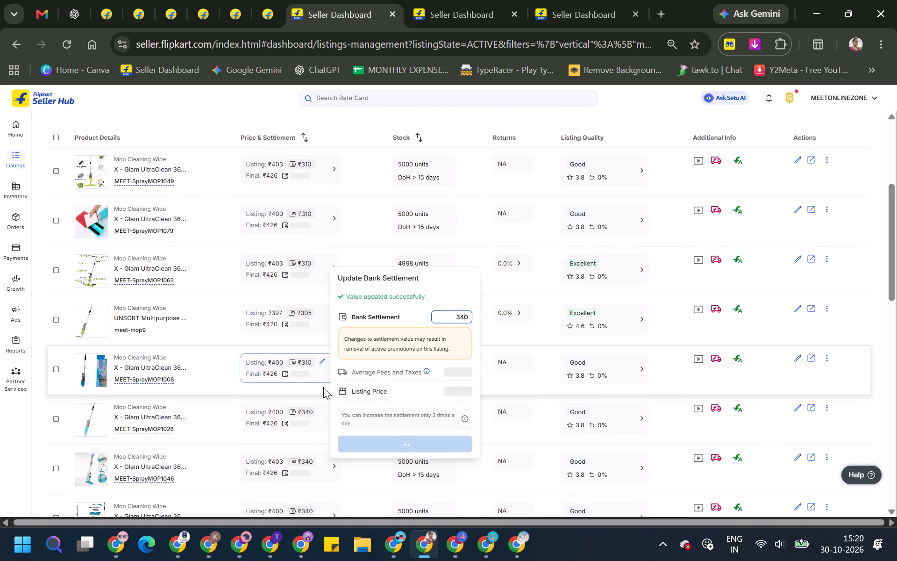
pyautogui.click(343, 462)
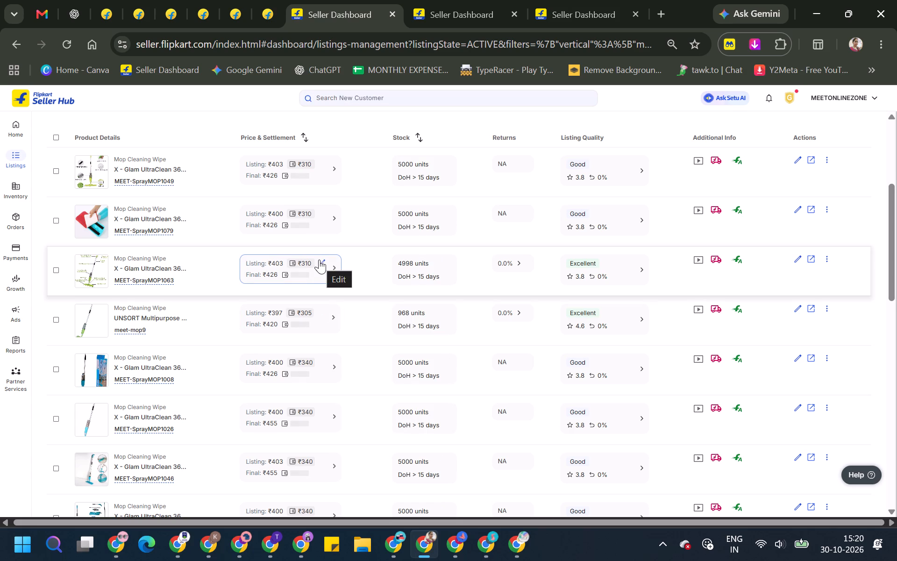
# Raise the bank settlement of listing MEET-SprayMOP1063 to ₹340 and apply it.
pyautogui.click(321, 260)
pyautogui.press('Left')
pyautogui.press('BackSpace')
pyautogui.press('4')
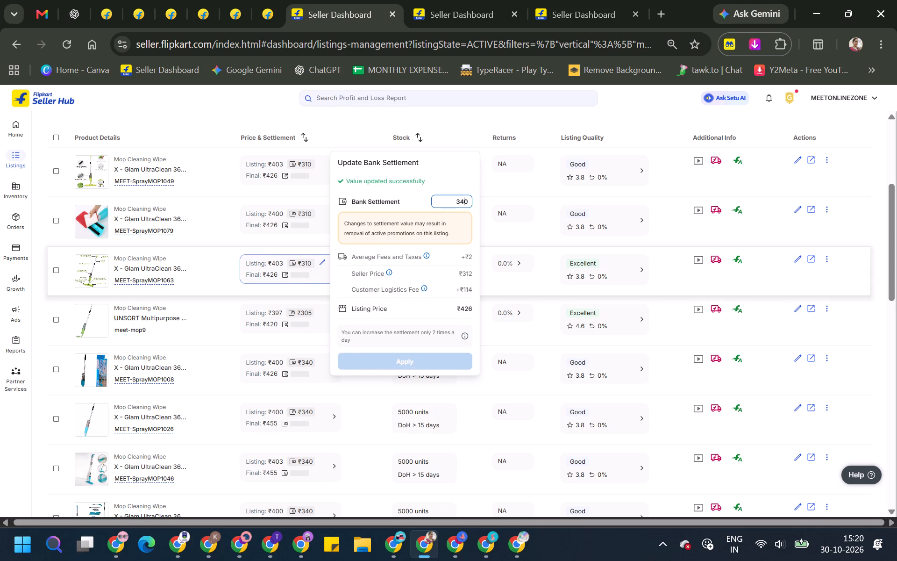
pyautogui.click(352, 355)
pyautogui.click(352, 355)
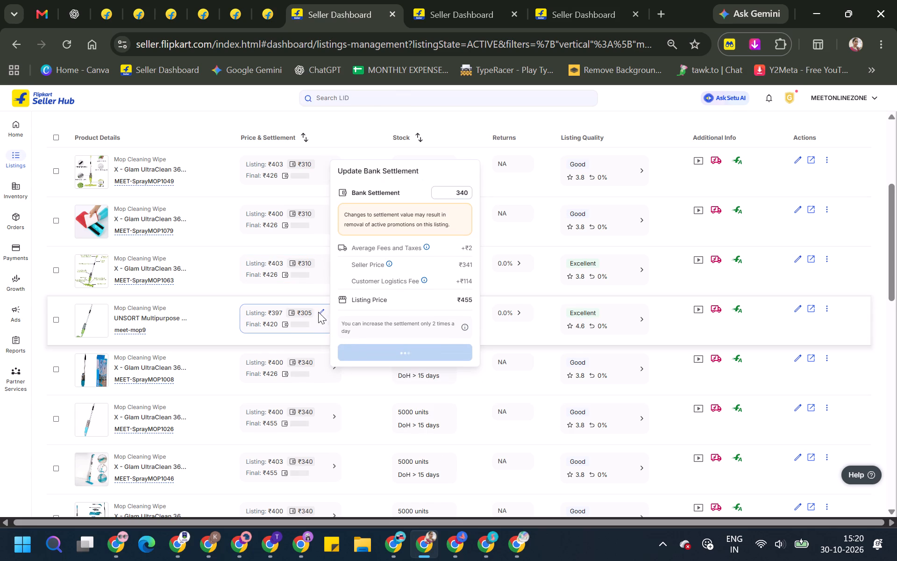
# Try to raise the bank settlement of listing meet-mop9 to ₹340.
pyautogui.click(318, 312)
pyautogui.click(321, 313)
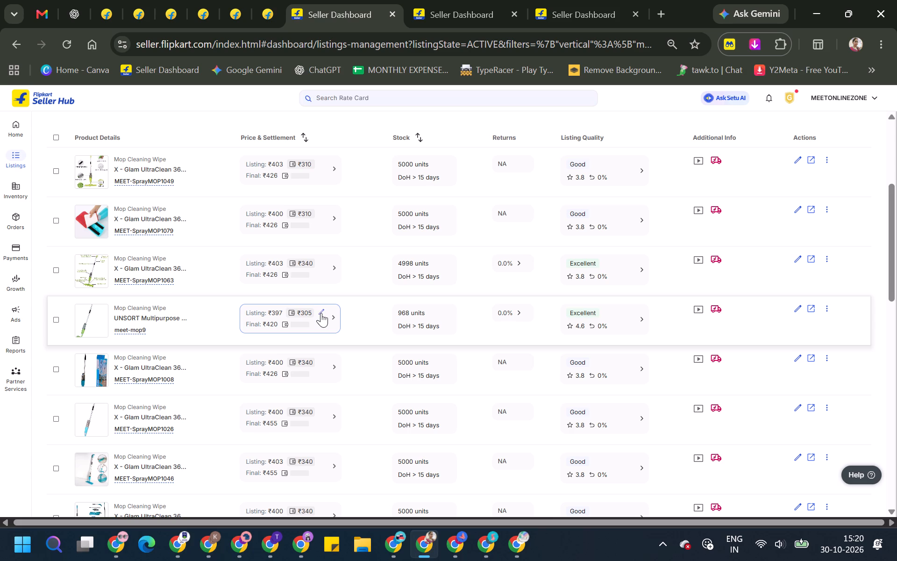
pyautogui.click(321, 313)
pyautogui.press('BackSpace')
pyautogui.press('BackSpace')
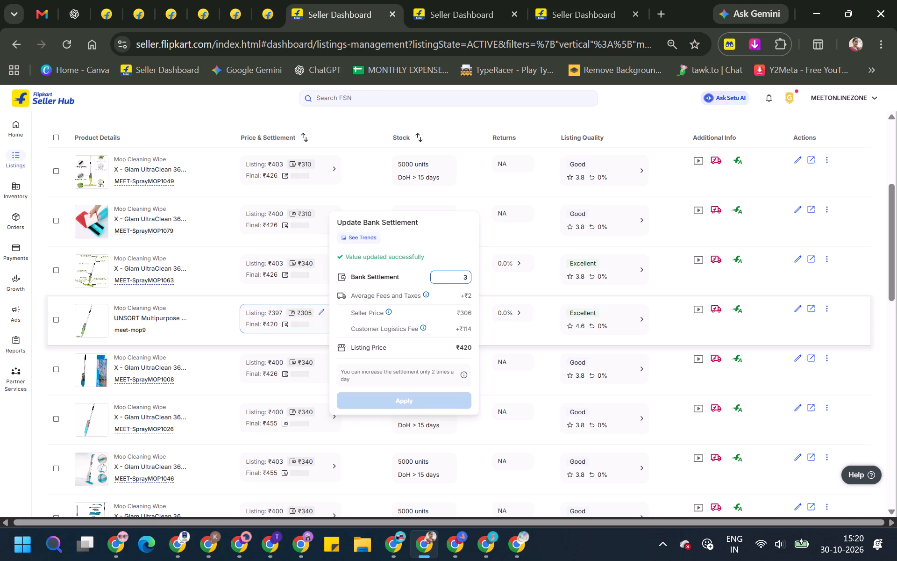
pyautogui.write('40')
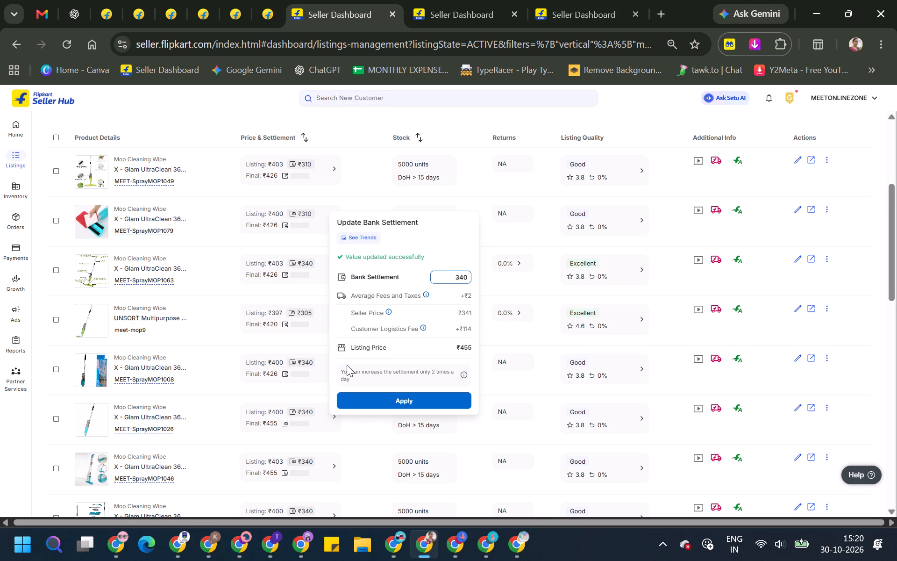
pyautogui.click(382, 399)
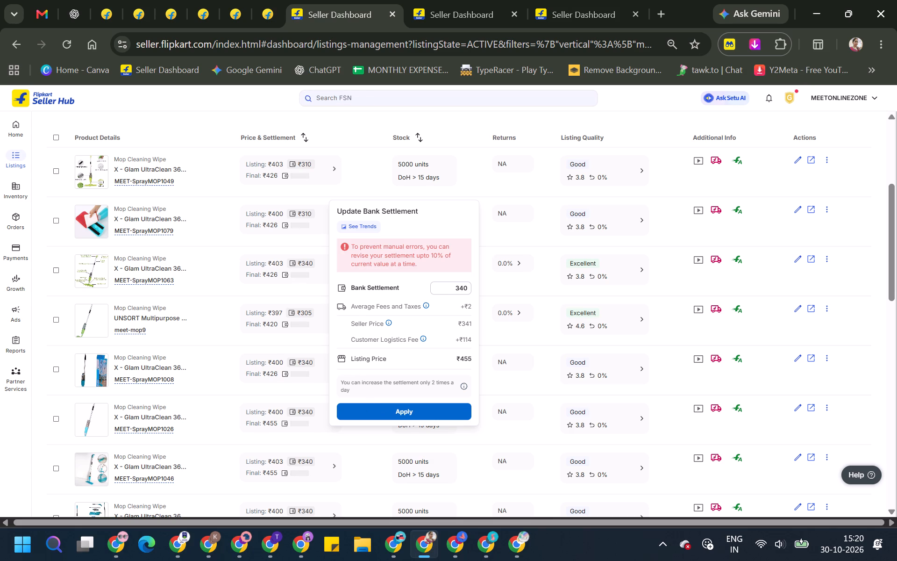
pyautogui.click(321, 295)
# Raise the bank settlement of listing meet-mop9 to ₹330 and apply it.
pyautogui.click(321, 316)
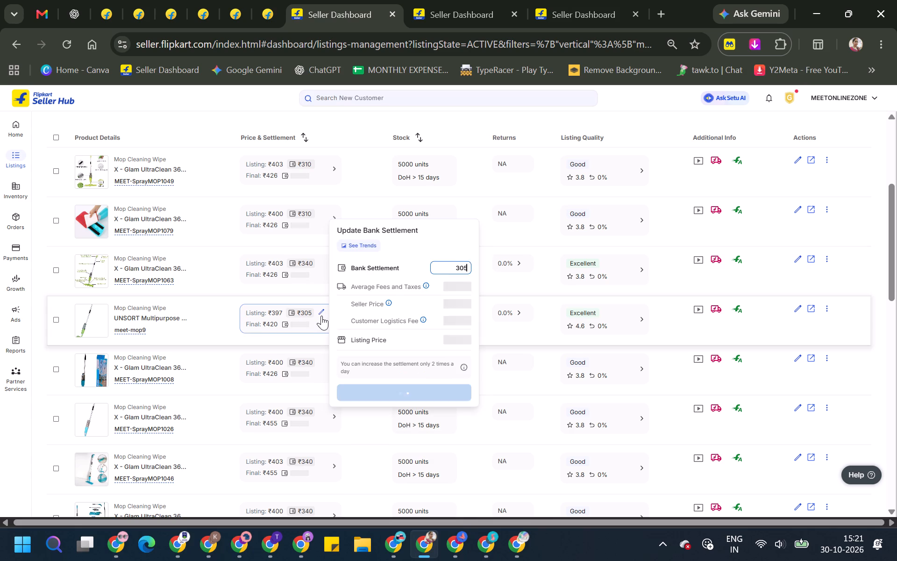
pyautogui.press('Left')
pyautogui.press('Right')
pyautogui.press('BackSpace')
pyautogui.press('BackSpace')
pyautogui.write('30')
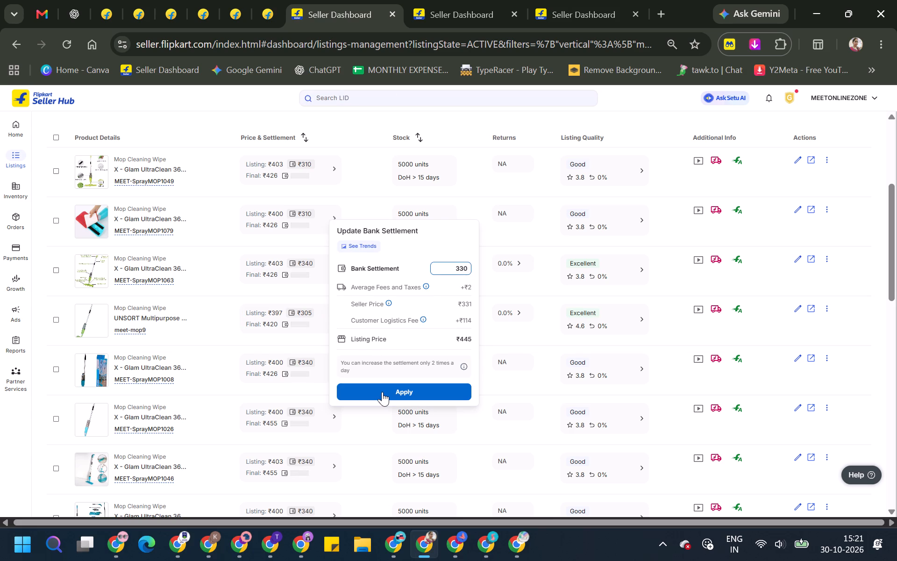
pyautogui.click(382, 392)
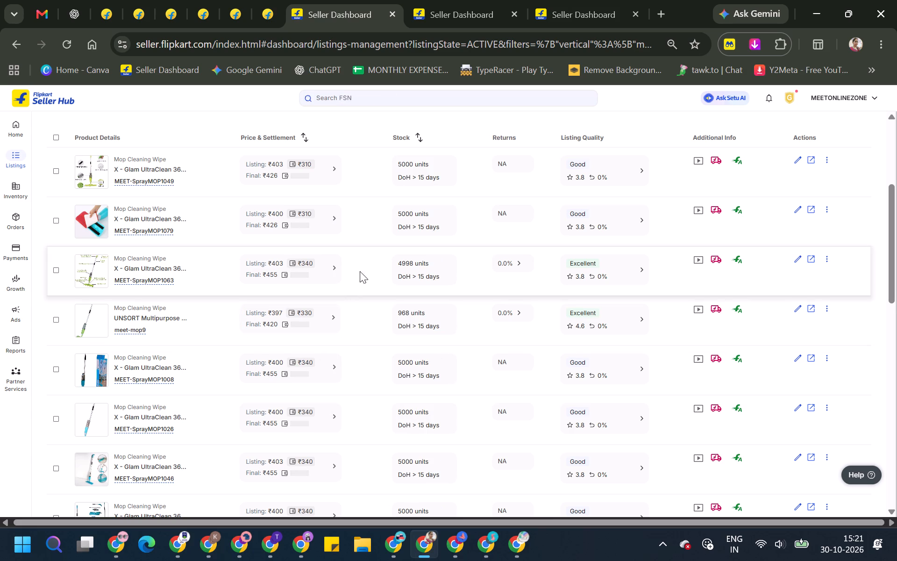
# Raise the bank settlement of listing MEET-SprayMOP1079 to ₹340 and apply it.
pyautogui.click(319, 217)
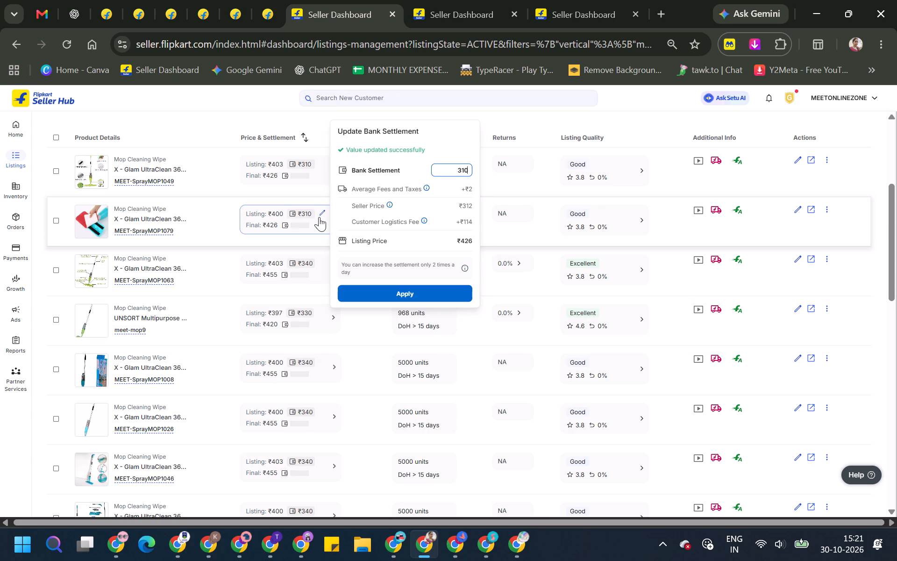
pyautogui.press('Left')
pyautogui.press('BackSpace')
pyautogui.press('4')
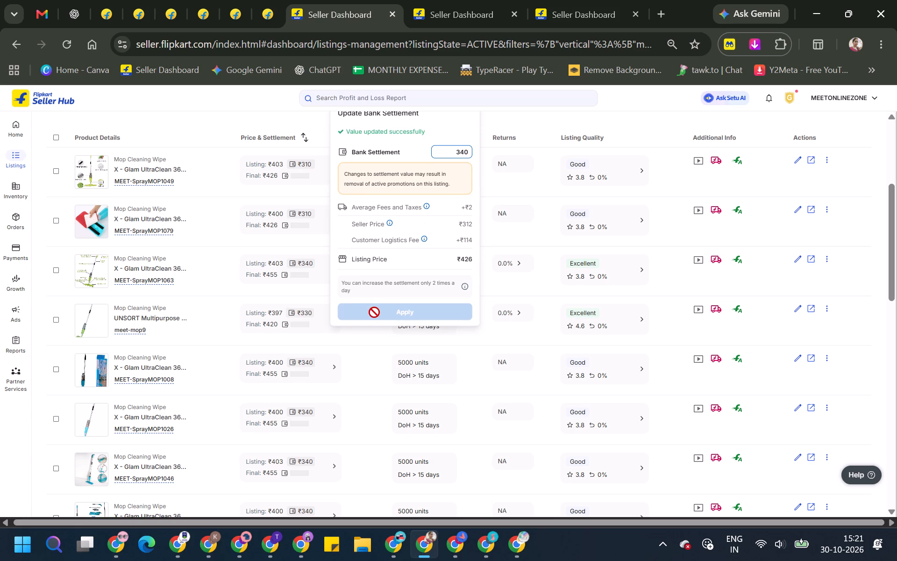
pyautogui.click(374, 312)
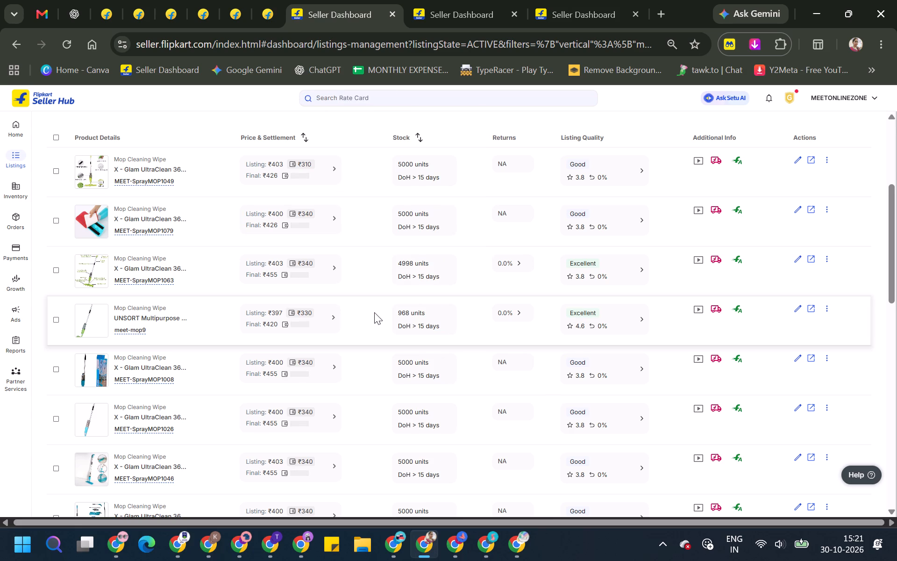
# Raise the bank settlement of listing MEET-SprayMOP1049 to ₹340 and apply it.
pyautogui.click(325, 161)
pyautogui.press('Left')
pyautogui.press('BackSpace')
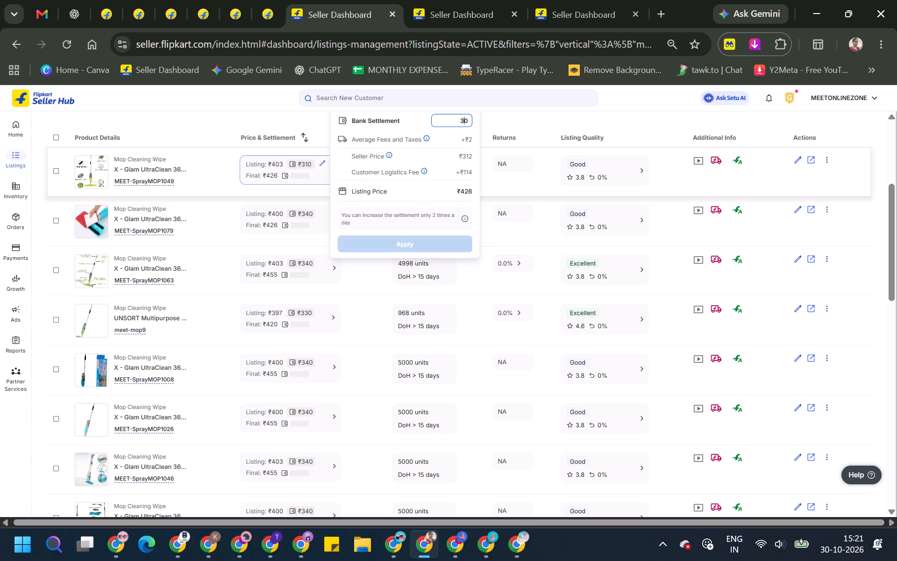
pyautogui.press('4')
pyautogui.click(391, 264)
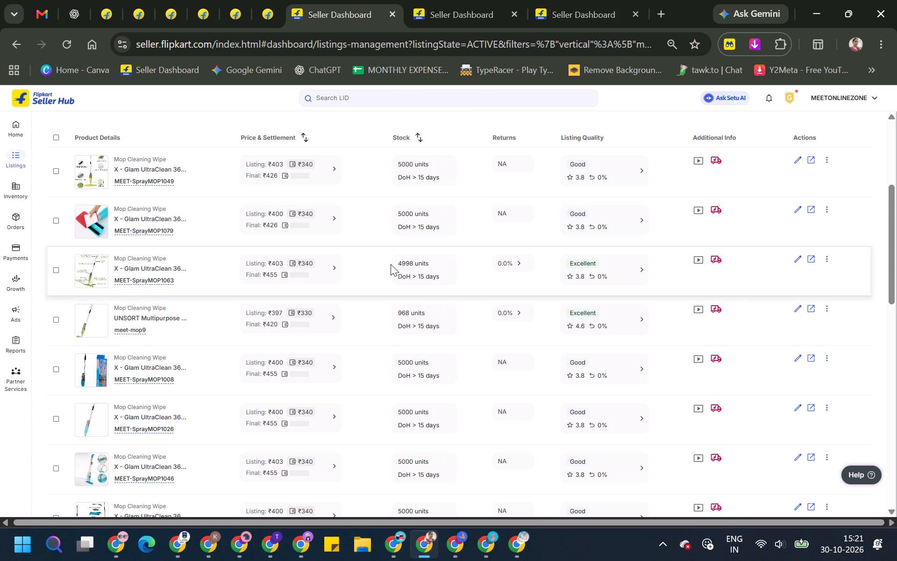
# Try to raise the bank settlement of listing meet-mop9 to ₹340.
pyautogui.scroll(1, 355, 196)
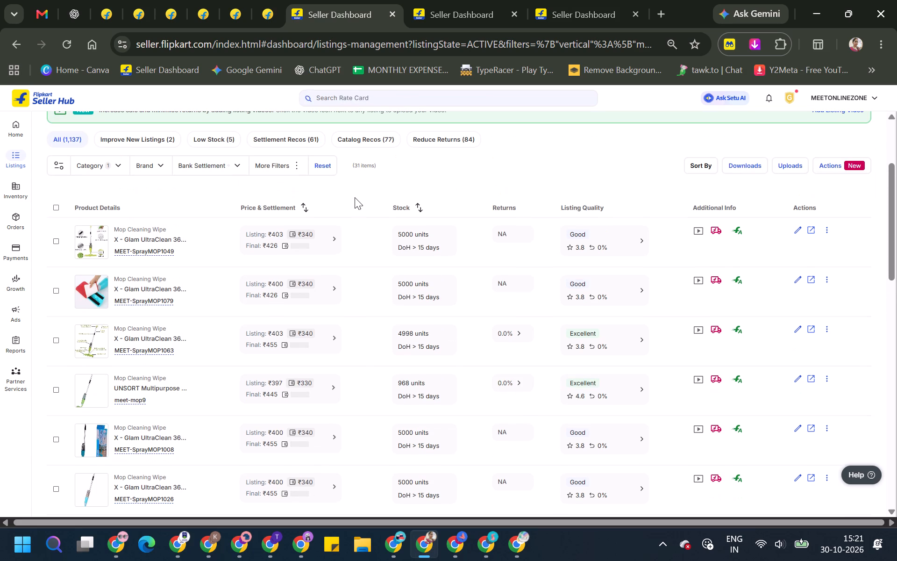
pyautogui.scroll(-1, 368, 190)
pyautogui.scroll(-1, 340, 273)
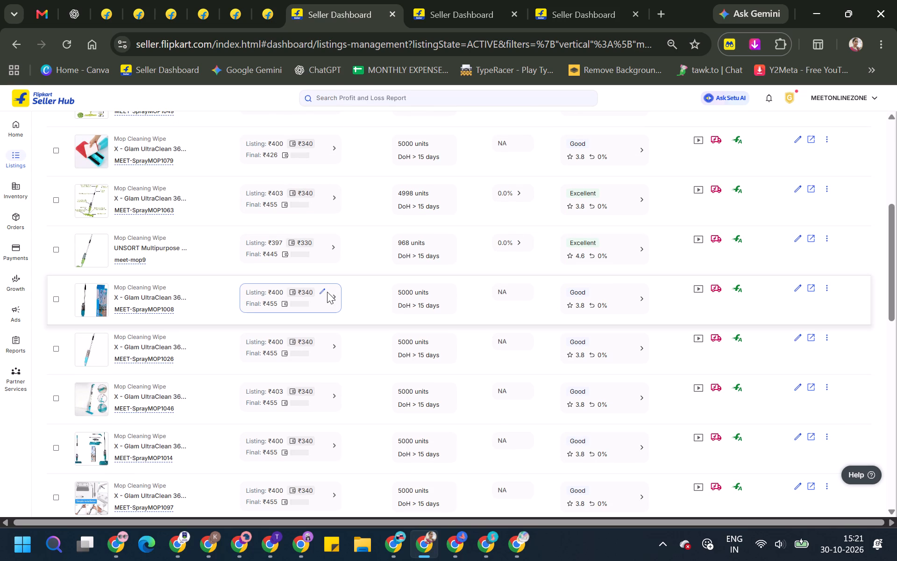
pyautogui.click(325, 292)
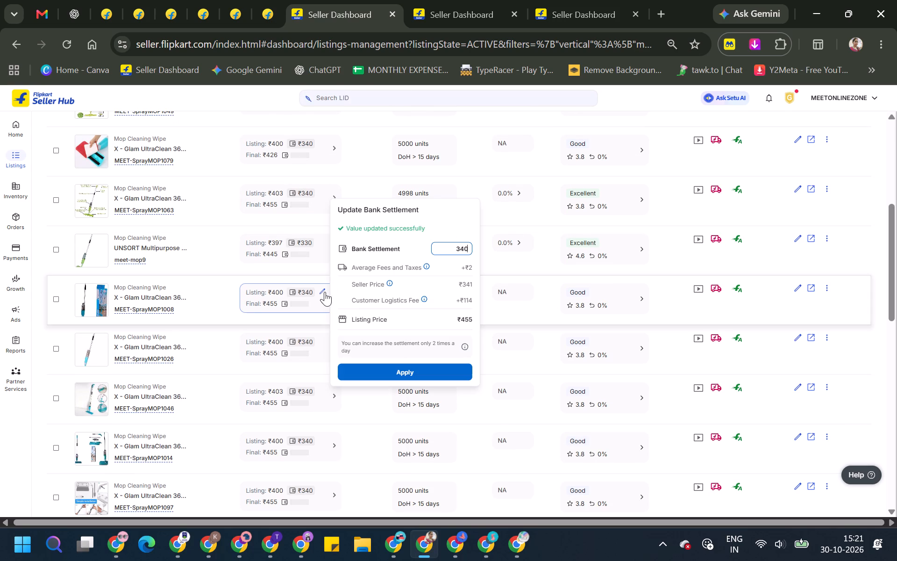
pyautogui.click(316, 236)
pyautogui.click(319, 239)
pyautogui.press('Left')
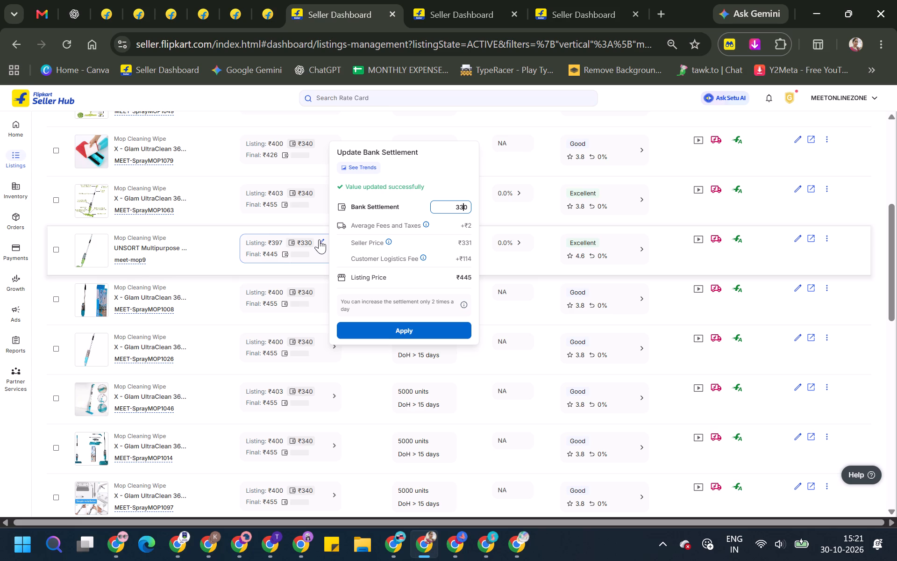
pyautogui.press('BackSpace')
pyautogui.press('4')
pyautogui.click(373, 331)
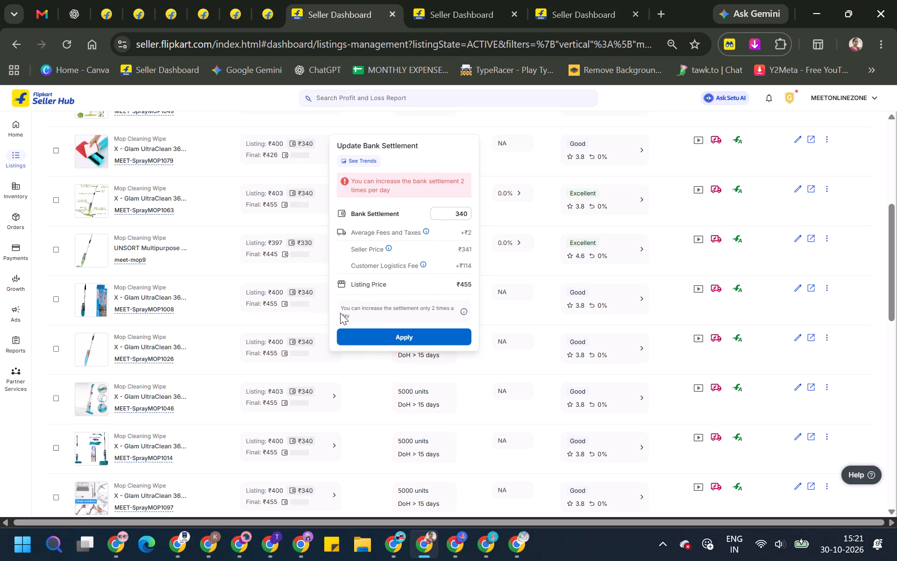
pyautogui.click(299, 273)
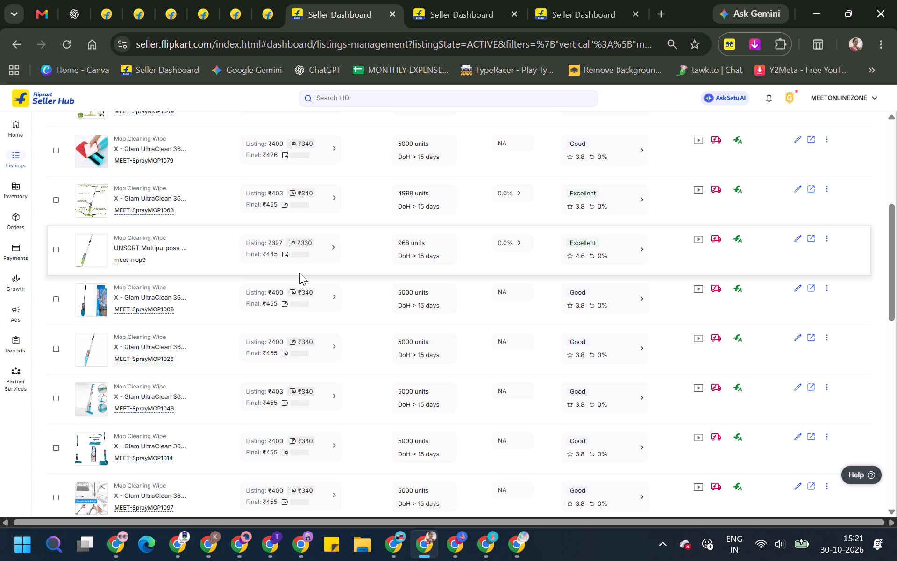
# Check the bank settlements of all mop listings on the first page for any still below ₹340.
pyautogui.scroll(-4, 327, 227)
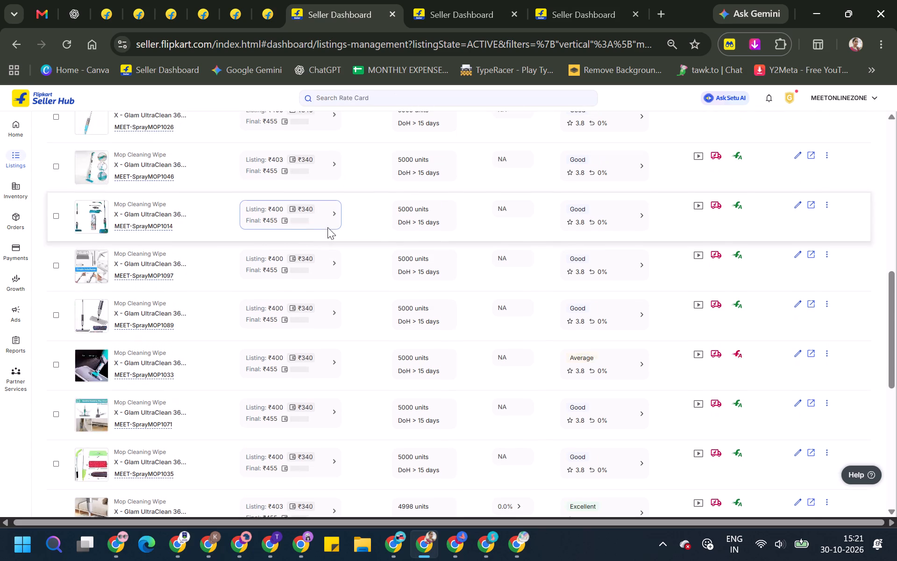
pyautogui.scroll(-8, 327, 227)
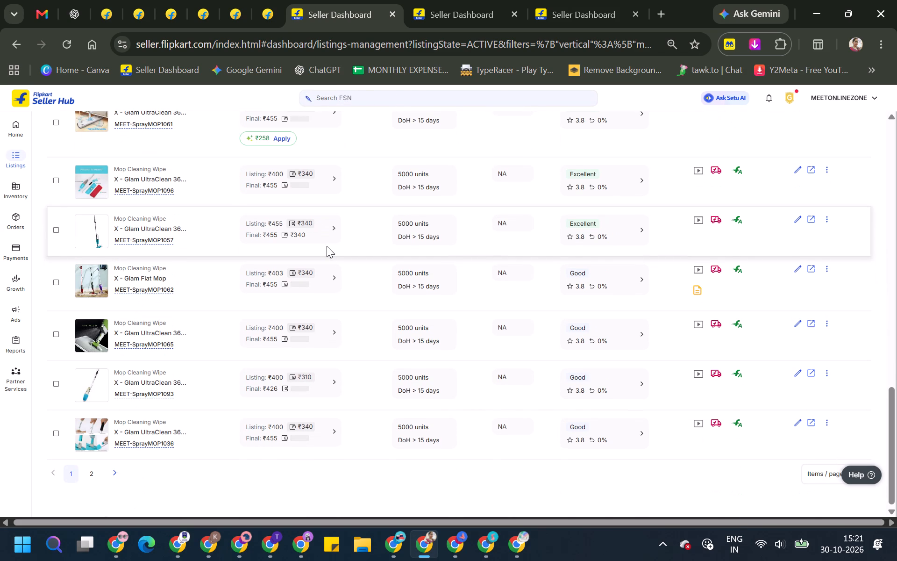
pyautogui.scroll(5, 327, 246)
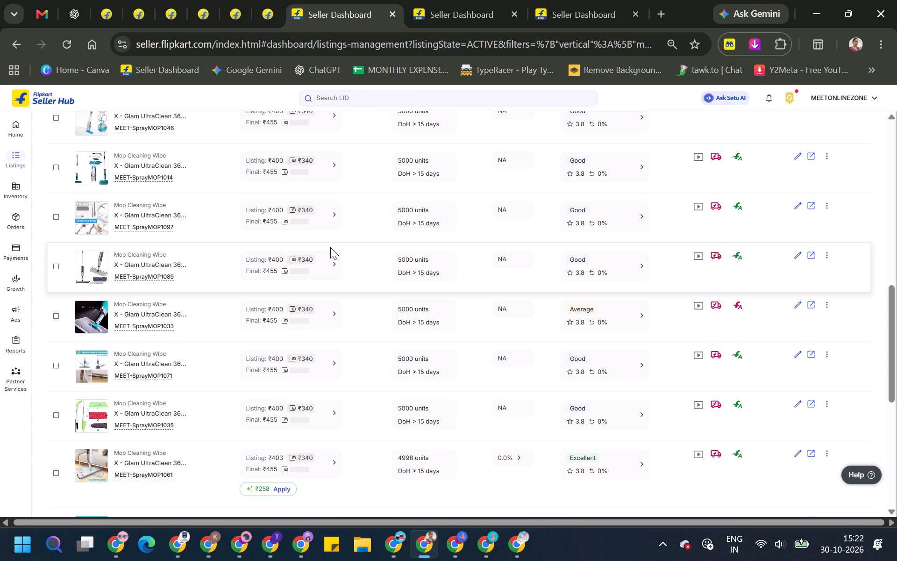
pyautogui.scroll(8, 330, 247)
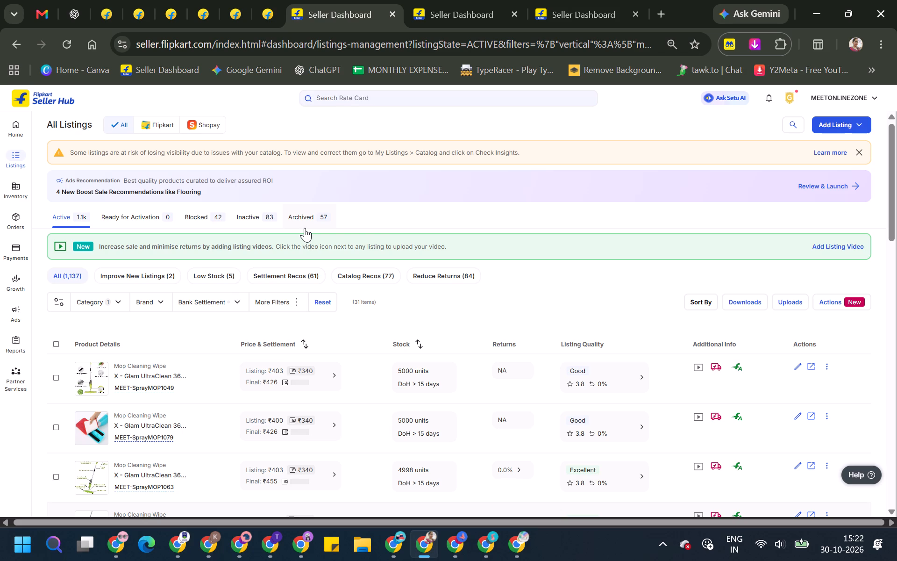
pyautogui.scroll(-10, 307, 230)
pyautogui.scroll(1, 310, 234)
# Open page 2 of the filtered mop listings.
pyautogui.scroll(-6, 310, 234)
pyautogui.scroll(-3, 215, 457)
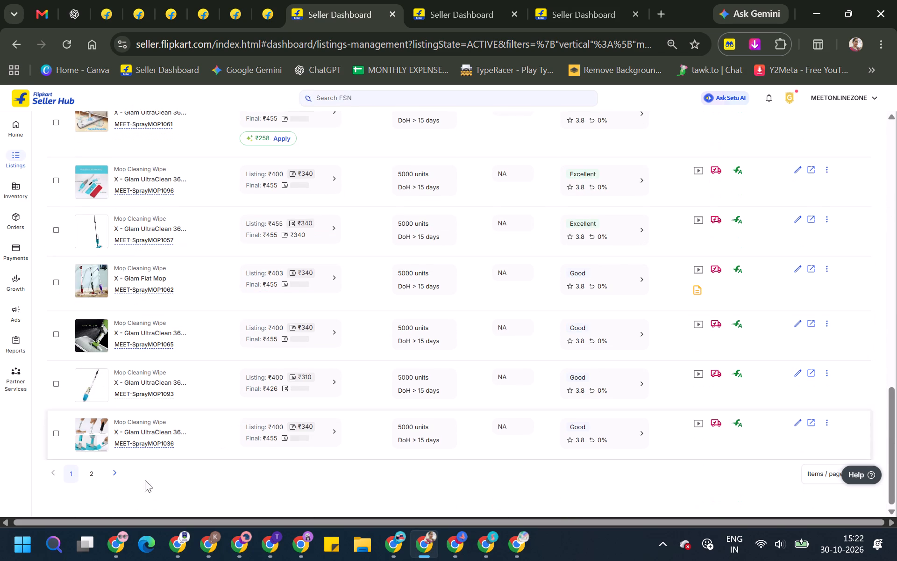
pyautogui.scroll(-1, 145, 480)
pyautogui.click(87, 477)
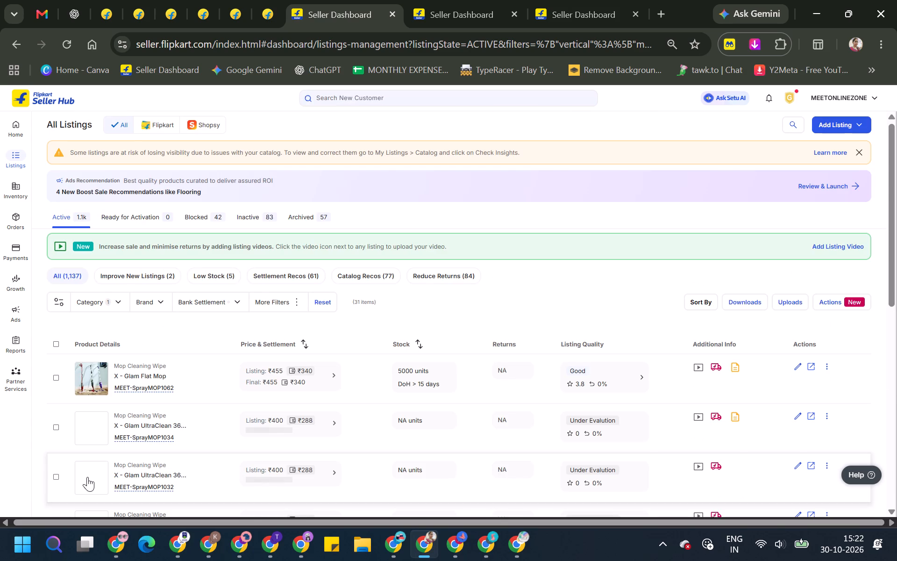
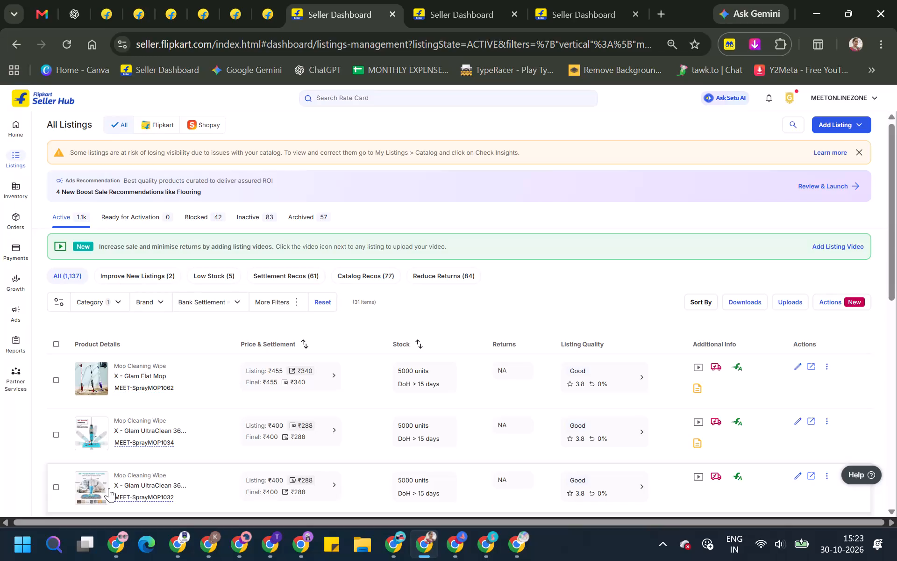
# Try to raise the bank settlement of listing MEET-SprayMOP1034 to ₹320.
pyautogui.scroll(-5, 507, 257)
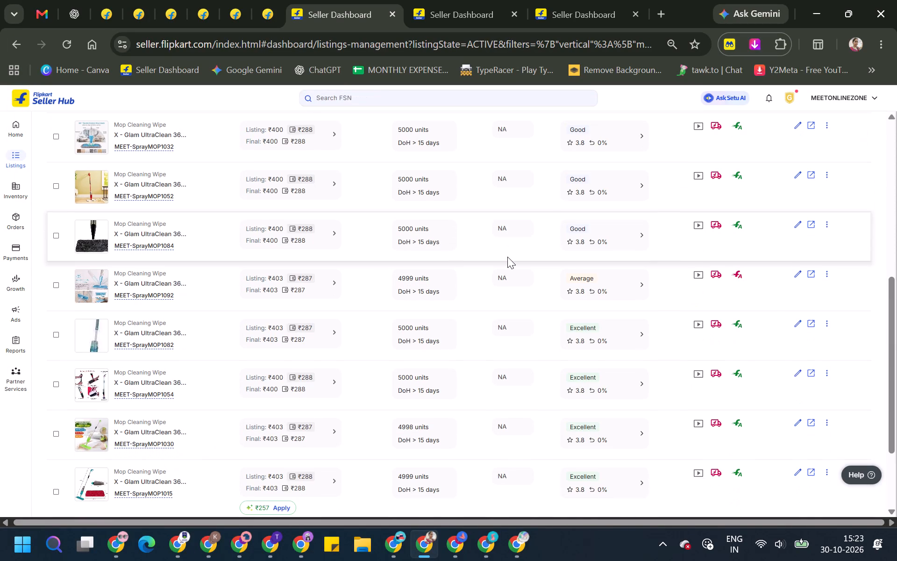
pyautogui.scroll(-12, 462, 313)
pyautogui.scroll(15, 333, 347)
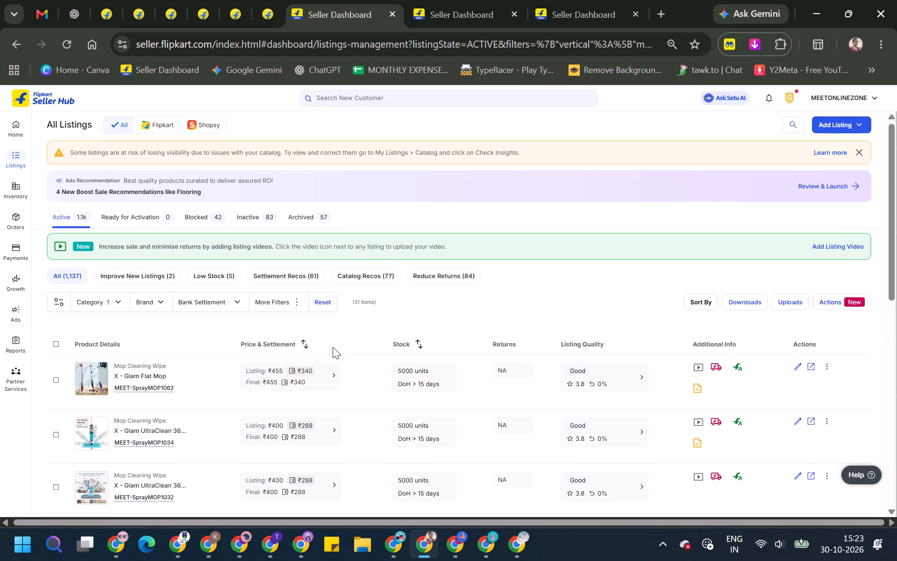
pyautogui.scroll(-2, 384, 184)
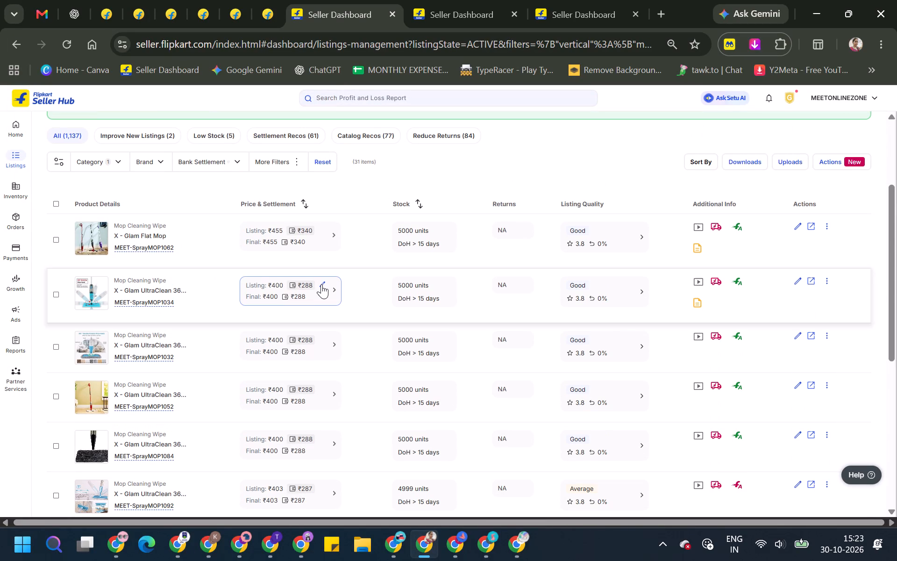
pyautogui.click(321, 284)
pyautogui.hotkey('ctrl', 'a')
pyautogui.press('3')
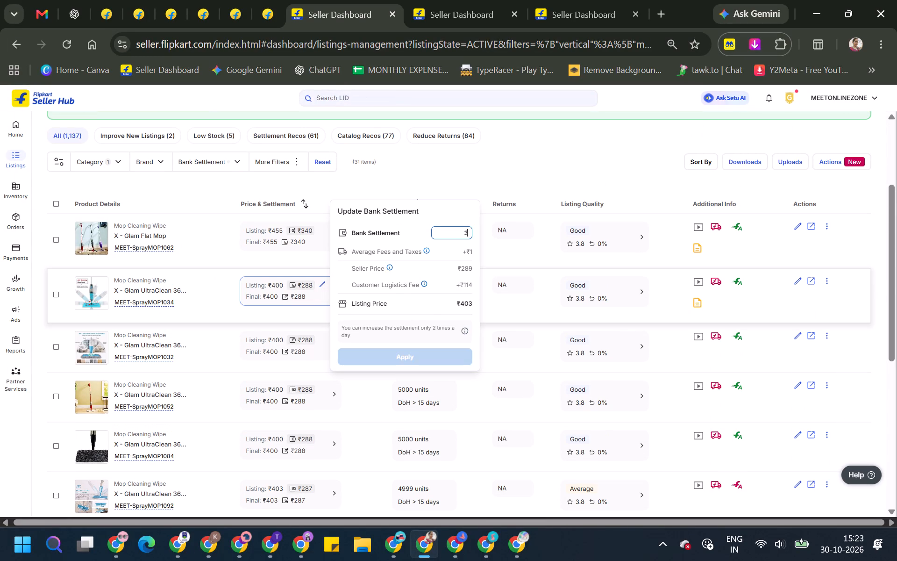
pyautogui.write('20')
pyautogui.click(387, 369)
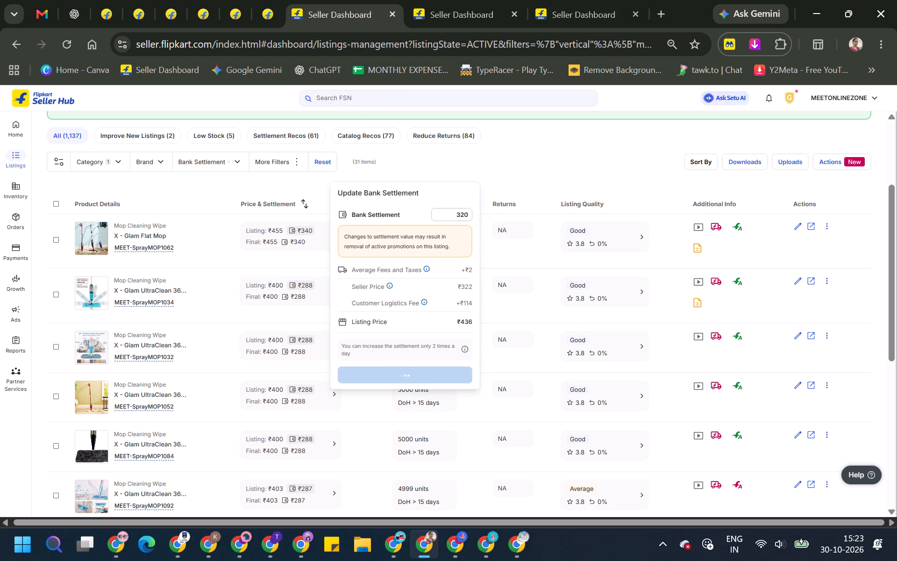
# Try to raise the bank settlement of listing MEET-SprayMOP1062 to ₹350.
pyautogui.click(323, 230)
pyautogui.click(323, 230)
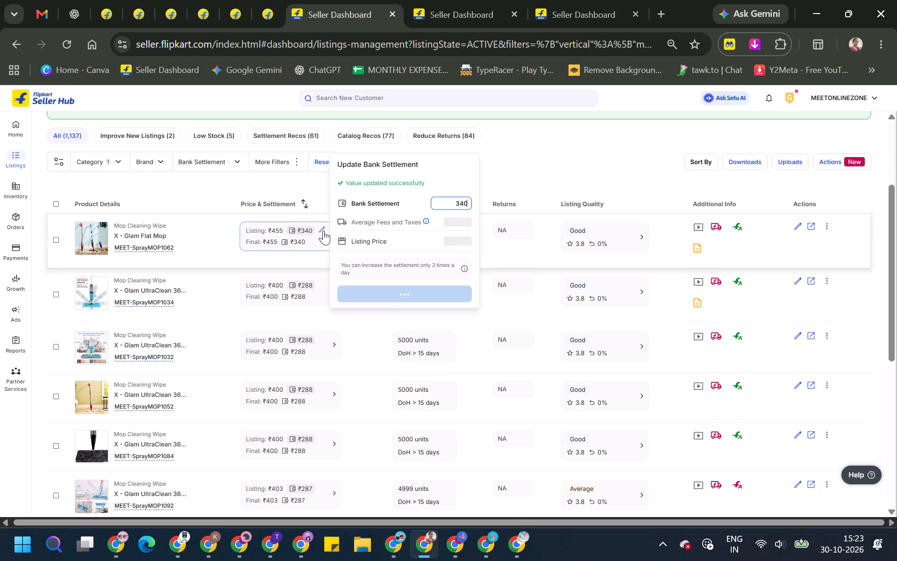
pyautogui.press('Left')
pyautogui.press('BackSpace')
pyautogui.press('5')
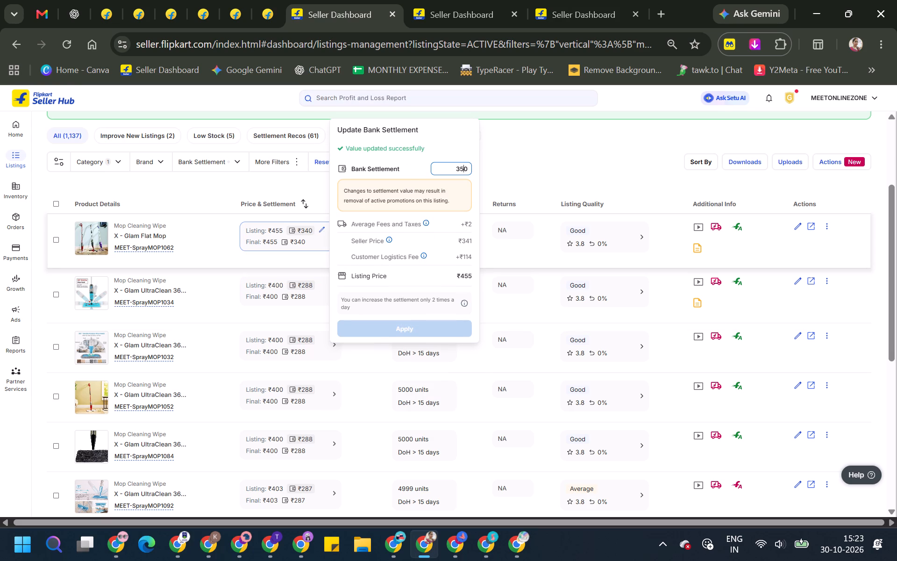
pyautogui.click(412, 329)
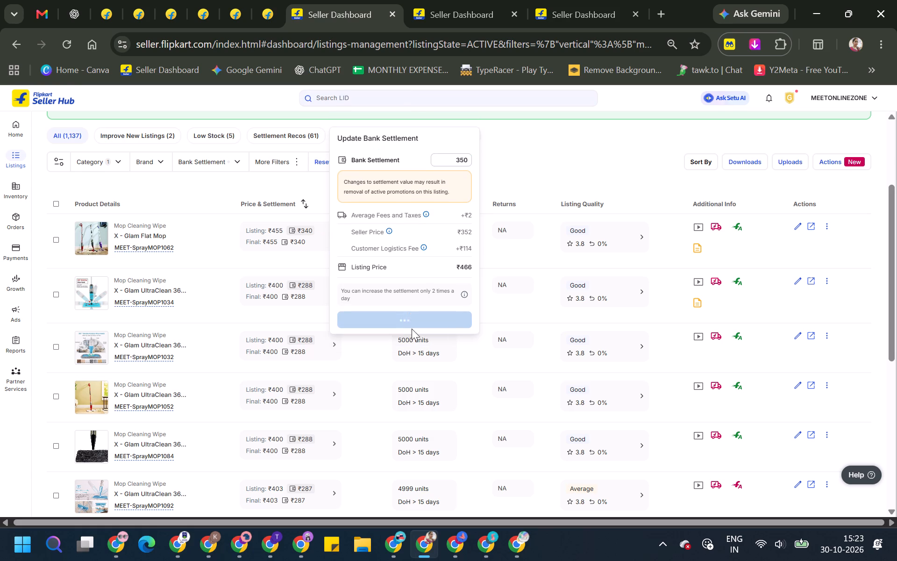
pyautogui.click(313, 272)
# Raise the bank settlement of listing MEET-SprayMOP1034 to ₹310 and apply it.
pyautogui.click(323, 282)
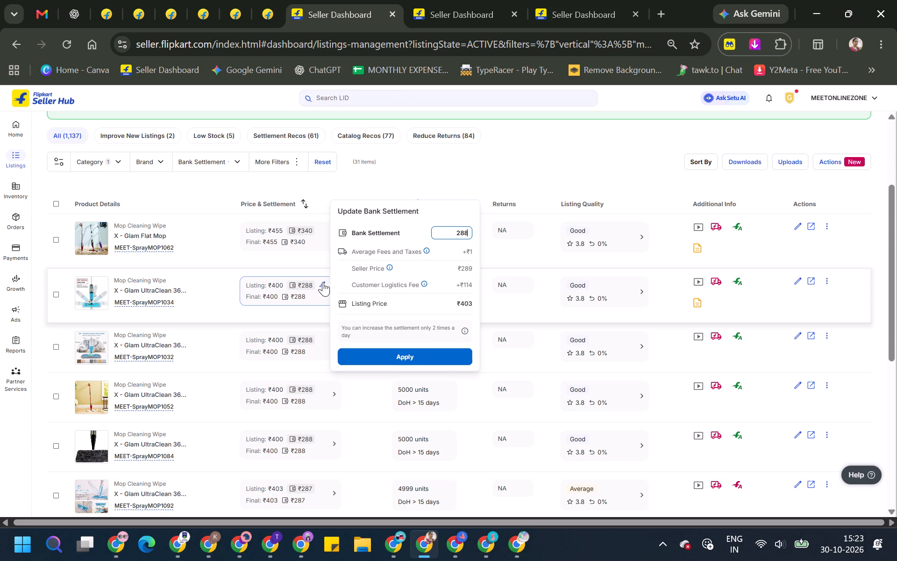
pyautogui.hotkey('ctrl', 'a')
pyautogui.press('3')
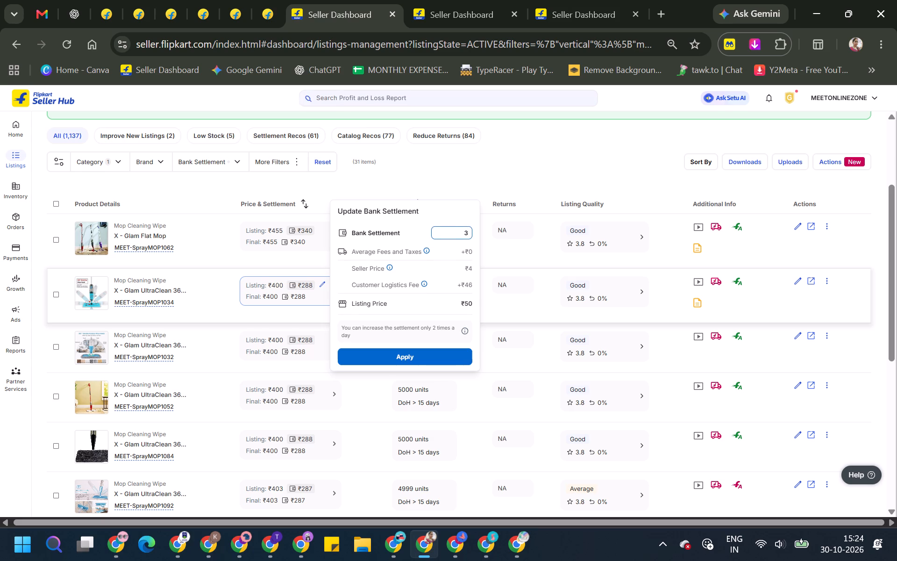
pyautogui.write('10')
pyautogui.click(407, 355)
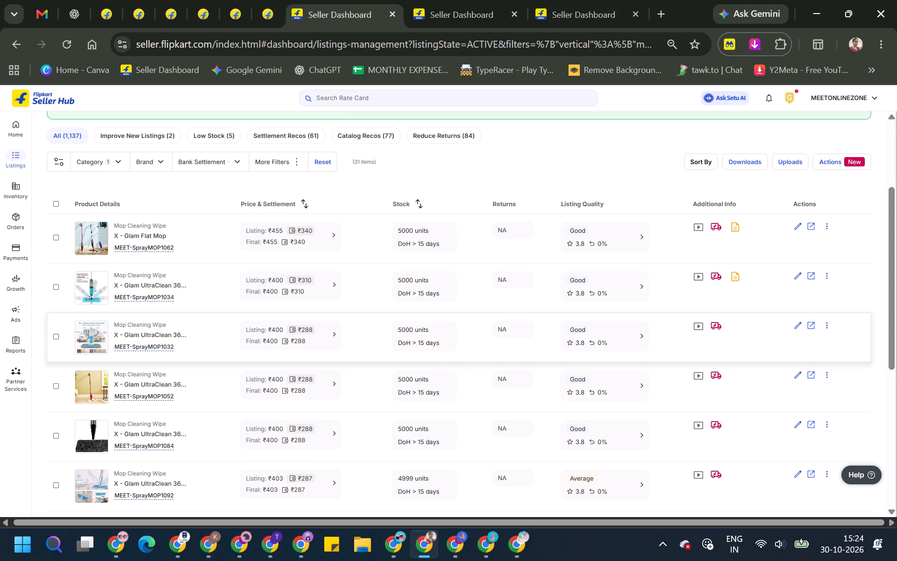
pyautogui.press('1')
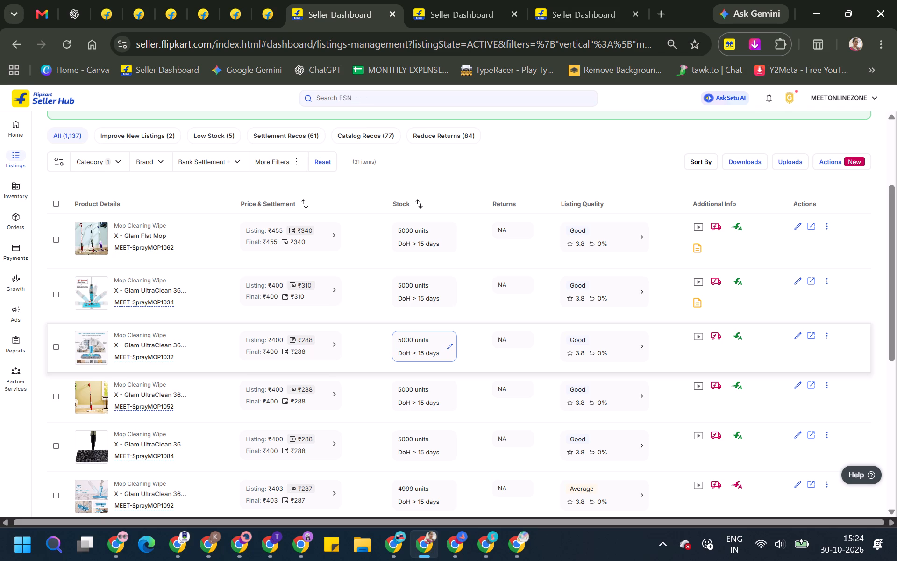
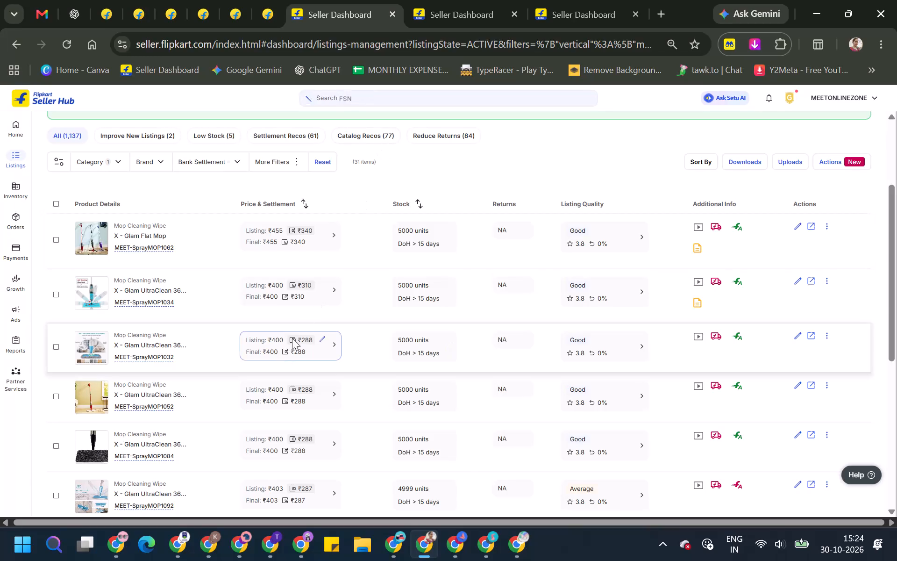
# Raise the bank settlement of listing MEET-SprayMOP1032 to ₹310 and apply it.
pyautogui.click(324, 337)
pyautogui.hotkey('ctrl', 'a')
pyautogui.press('2')
pyautogui.press('BackSpace')
pyautogui.write('310')
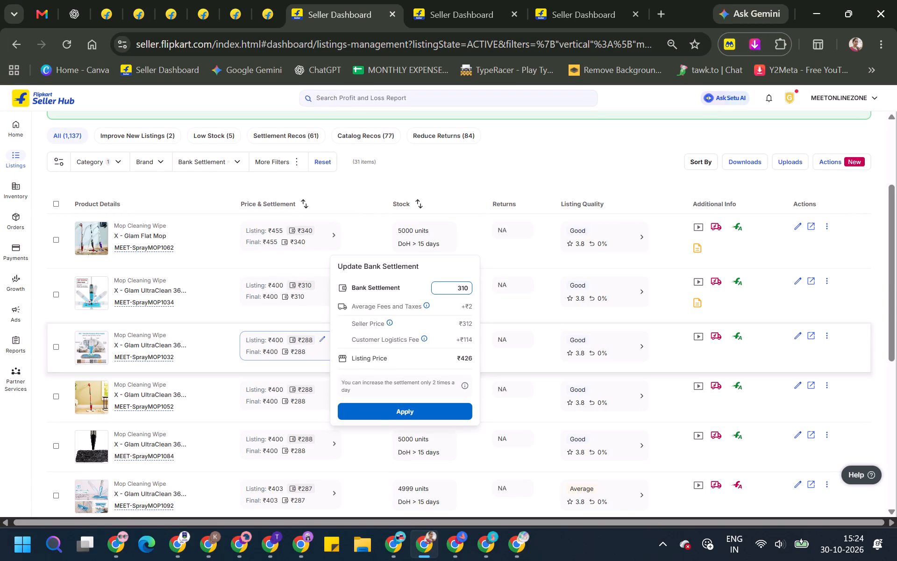
pyautogui.click(376, 411)
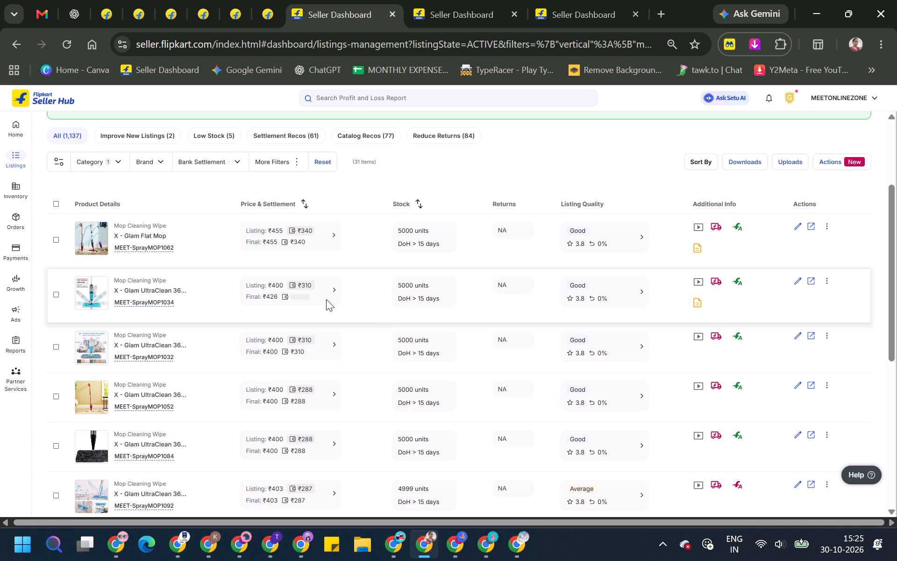
# Raise the bank settlement of listing MEET-SprayMOP1052 to ₹310 and apply it.
pyautogui.click(319, 287)
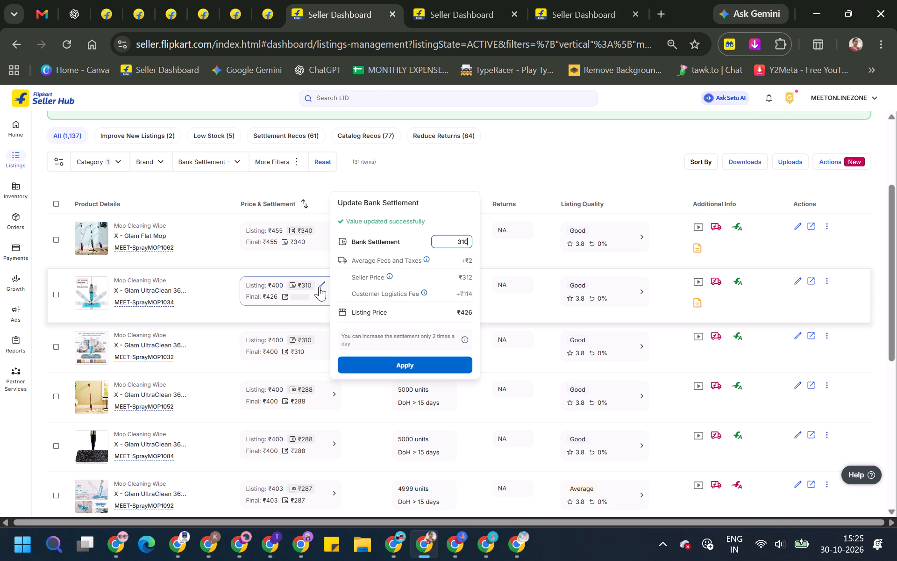
pyautogui.click(342, 394)
pyautogui.click(322, 389)
pyautogui.hotkey('ctrl', 'a')
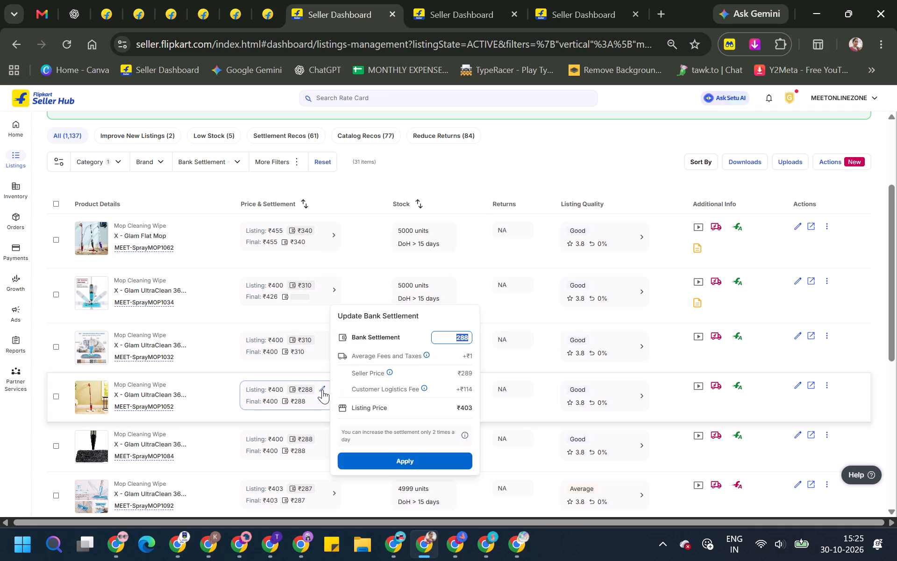
pyautogui.write('31-')
pyautogui.press('BackSpace')
pyautogui.press('0')
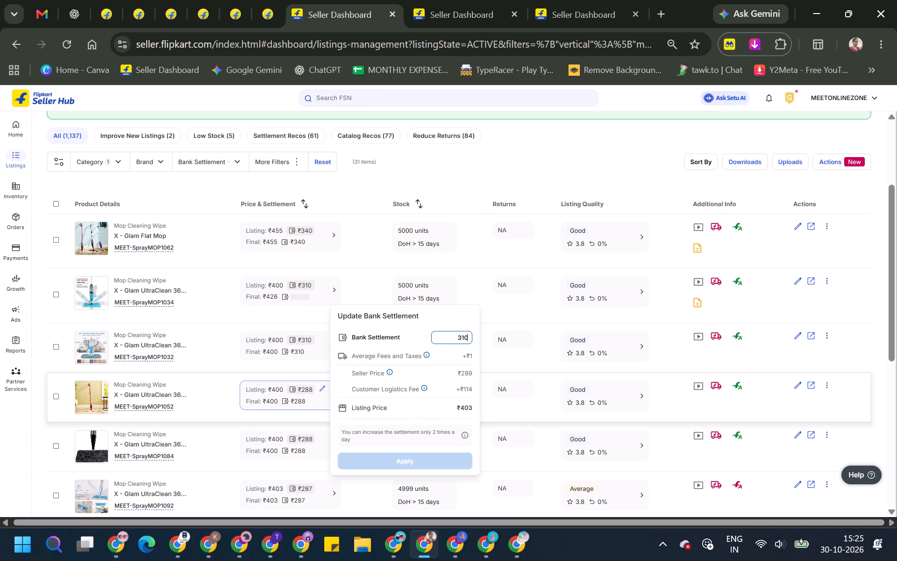
pyautogui.click(413, 454)
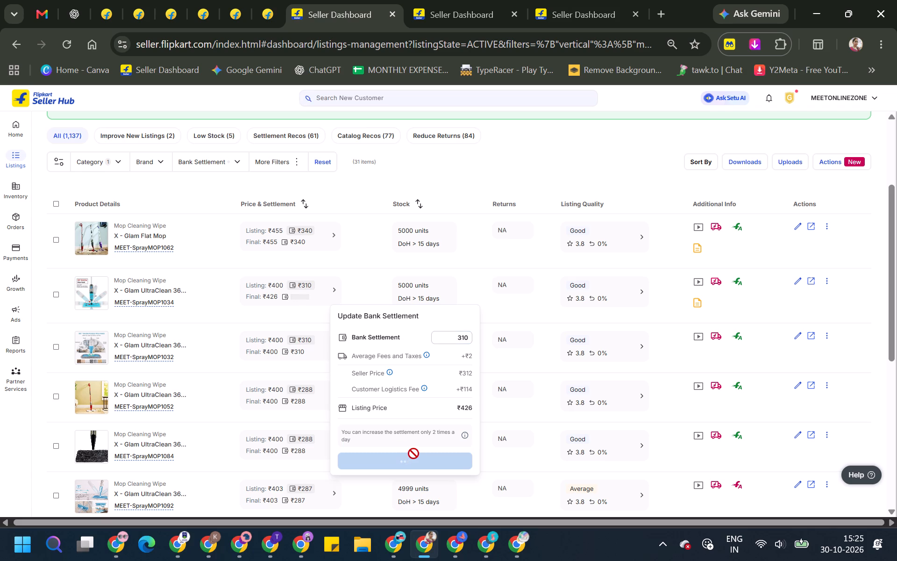
# Raise the bank settlement of listing MEET-SprayMOP1084 to ₹310 and apply it.
pyautogui.scroll(-1, 320, 335)
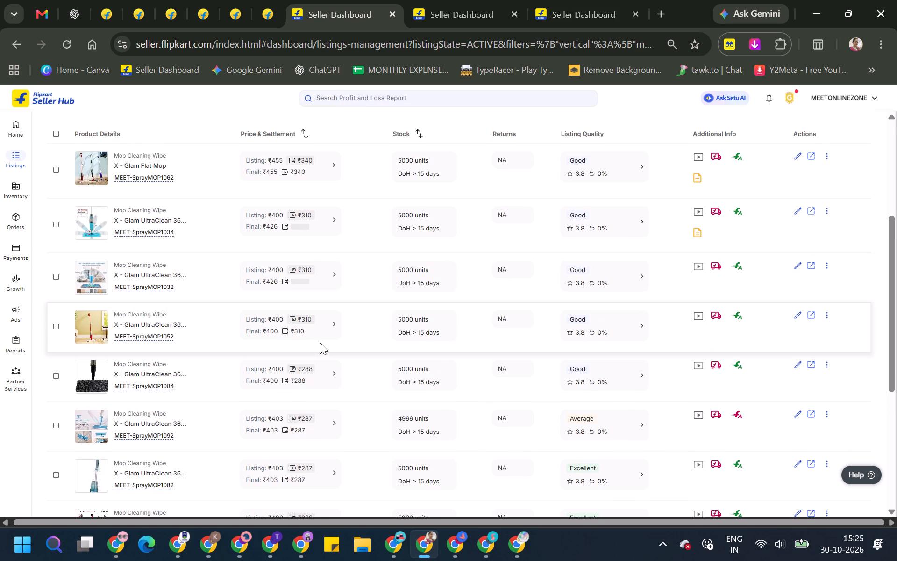
pyautogui.scroll(-1, 319, 354)
pyautogui.click(322, 296)
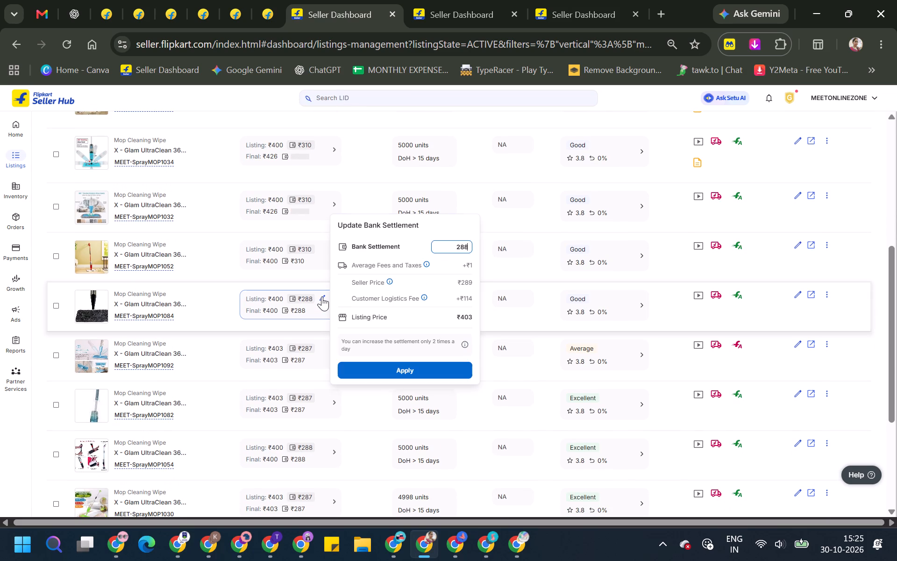
pyautogui.hotkey('ctrl', 'a')
pyautogui.write('310')
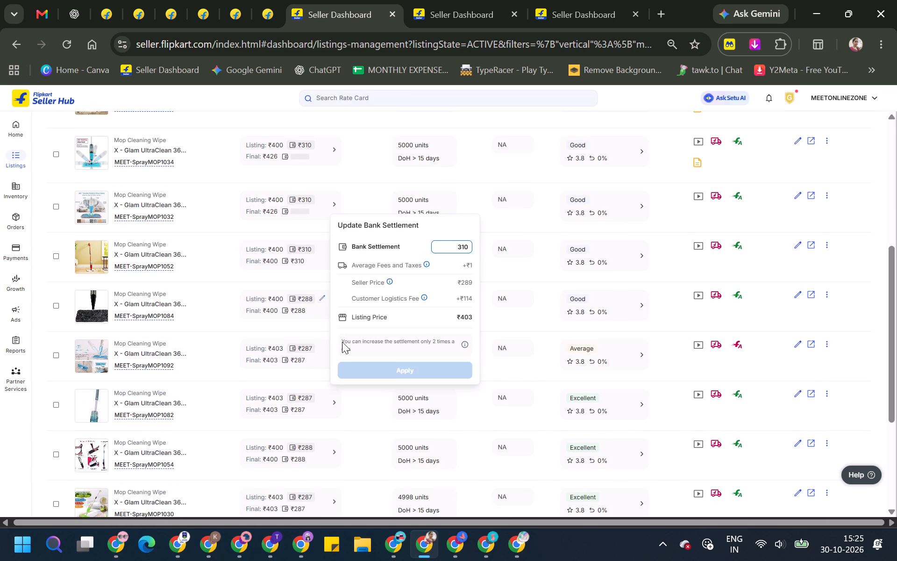
pyautogui.click(373, 368)
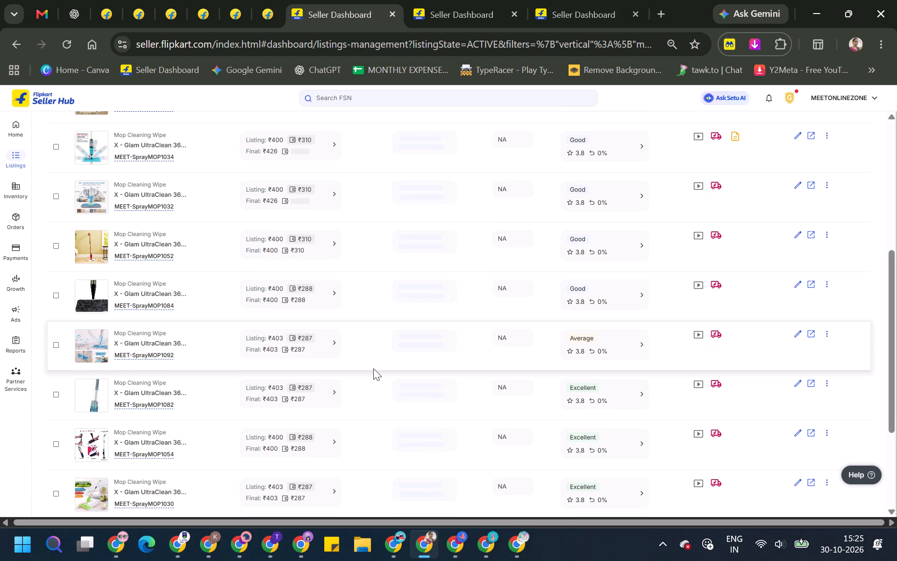
# Raise the bank settlement of listing MEET-SprayMOP1092 to ₹310 and apply it.
pyautogui.click(321, 345)
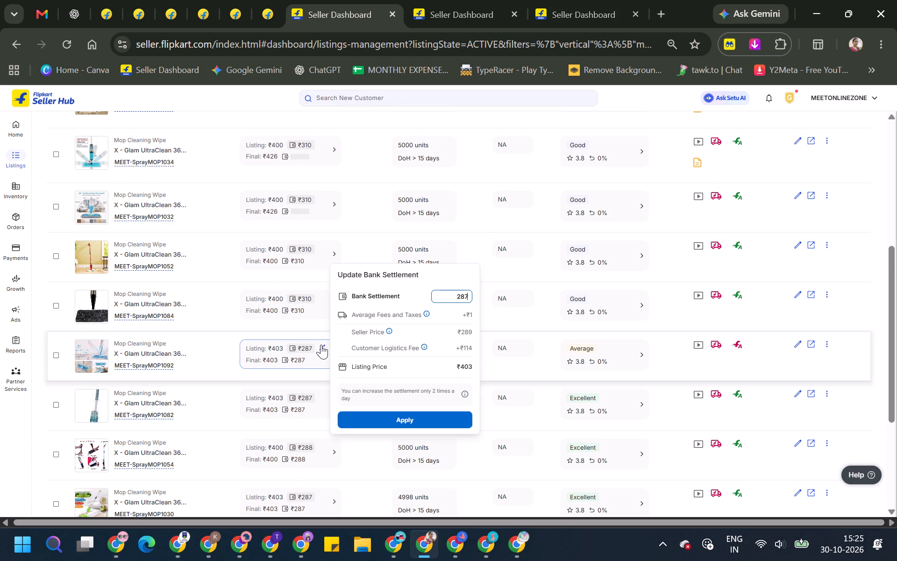
pyautogui.press('a')
pyautogui.hotkey('ctrl', 'a')
pyautogui.write('310')
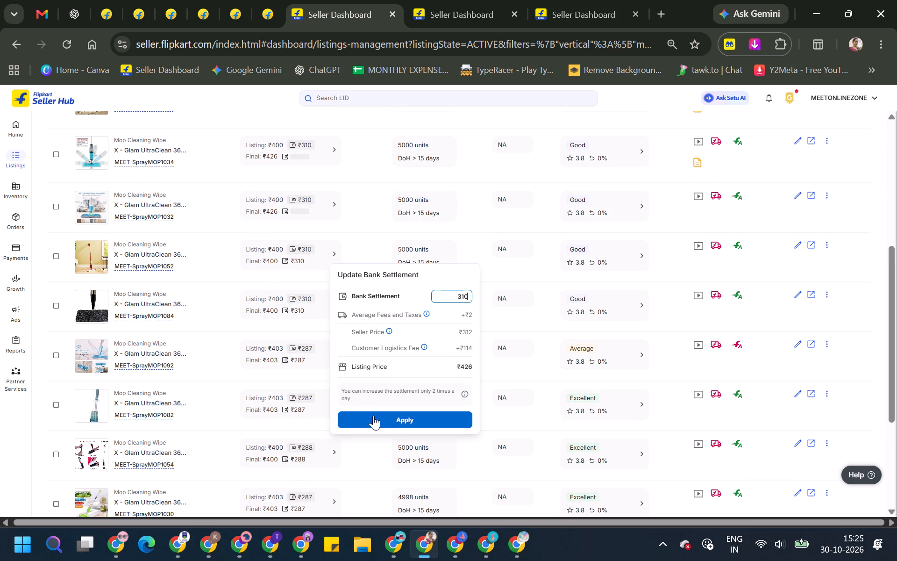
pyautogui.click(384, 424)
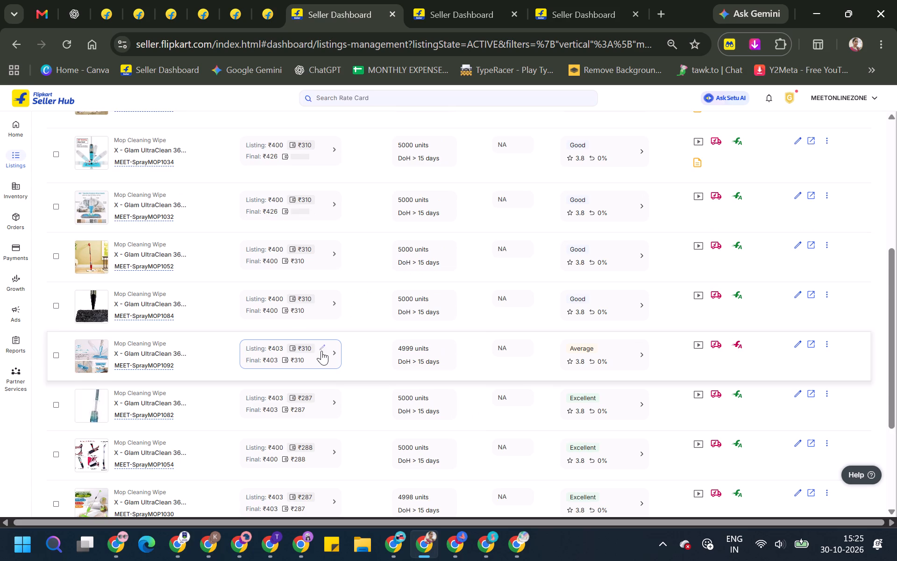
# Raise the bank settlement of listing MEET-SprayMOP1082 to ₹310 and apply it.
pyautogui.scroll(-1, 321, 351)
pyautogui.click(320, 325)
pyautogui.hotkey('ctrl', 'a')
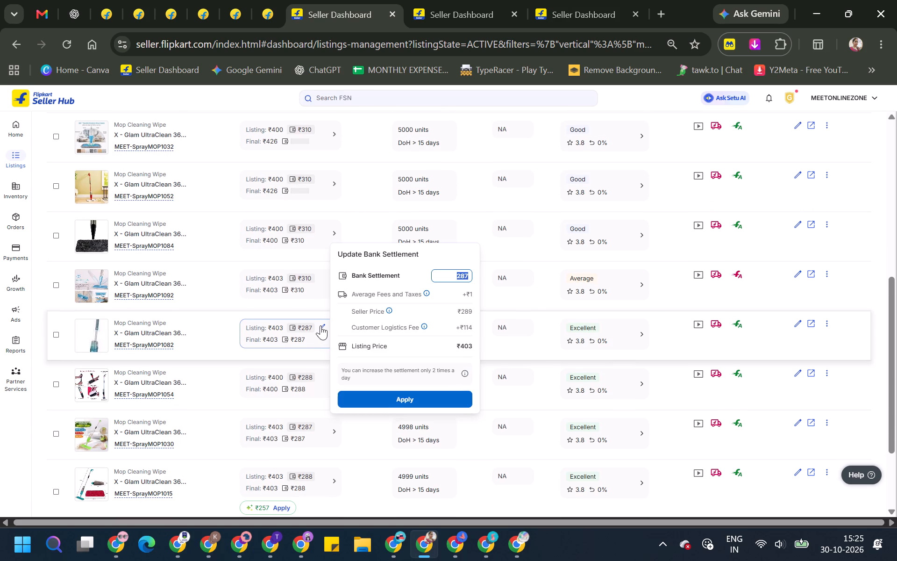
pyautogui.write('31-')
pyautogui.press('BackSpace')
pyautogui.press('0')
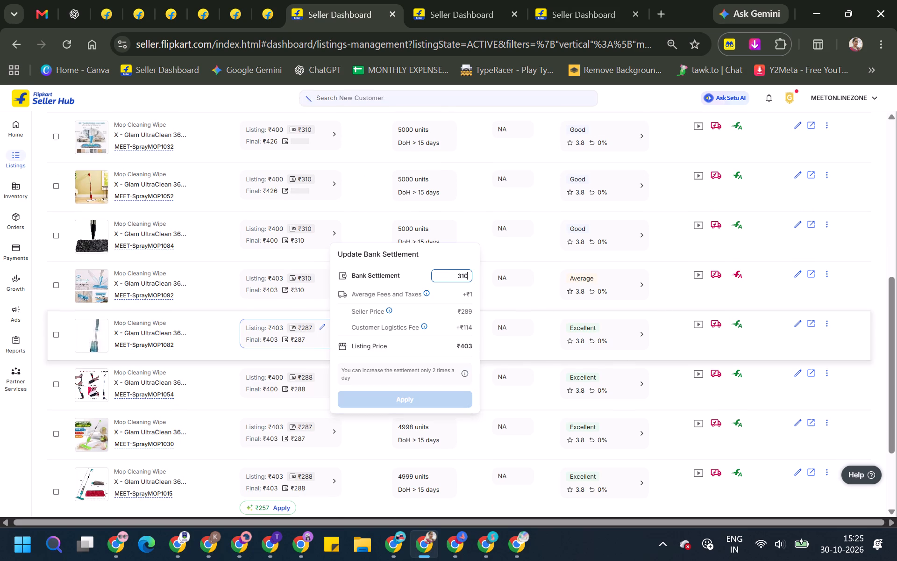
pyautogui.click(420, 401)
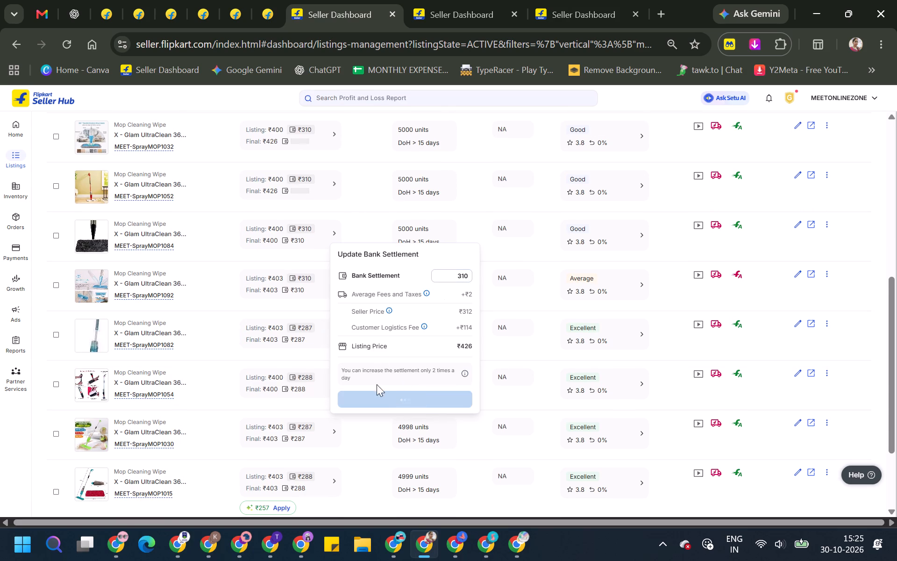
# Raise the bank settlement of listing MEET-SprayMOP1054 to ₹310 and apply it.
pyautogui.click(327, 378)
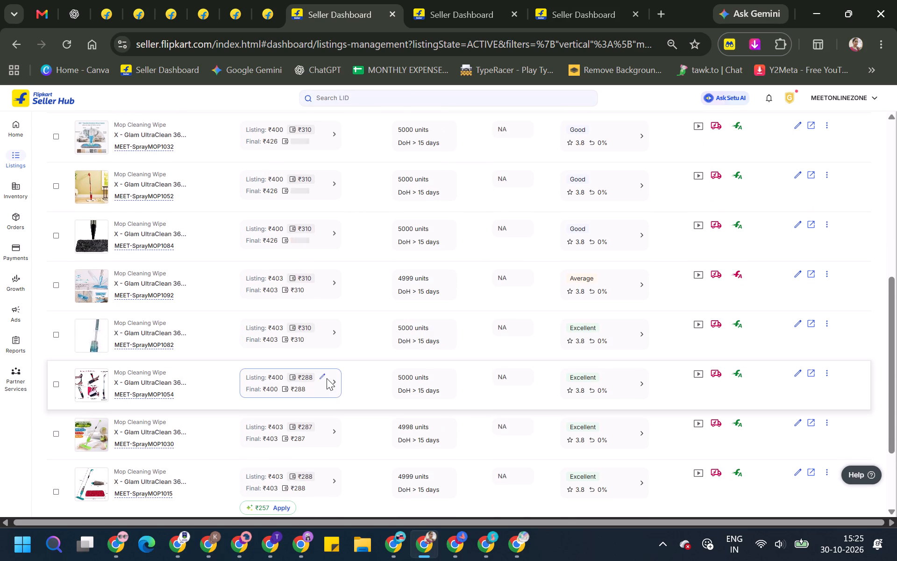
pyautogui.click(322, 379)
pyautogui.hotkey('ctrl', 'a')
pyautogui.write('310')
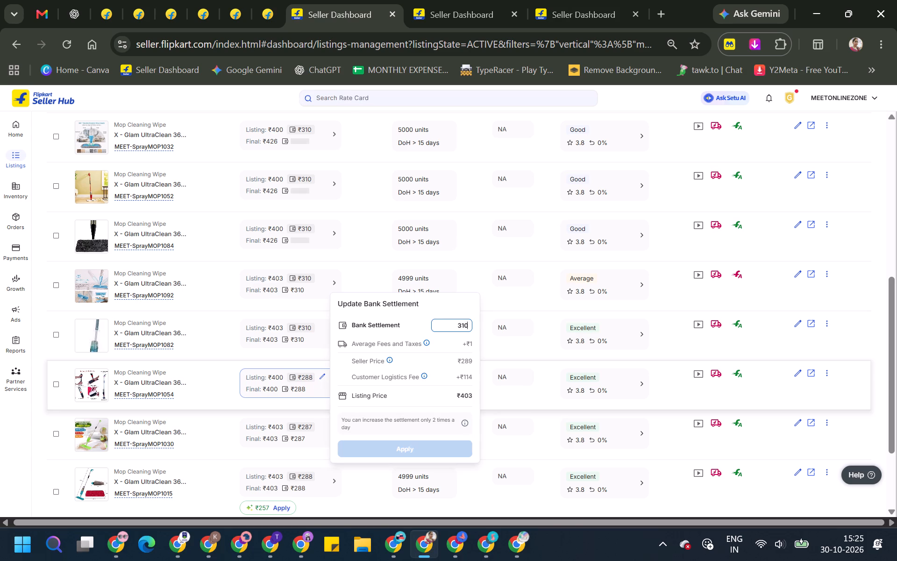
pyautogui.click(382, 447)
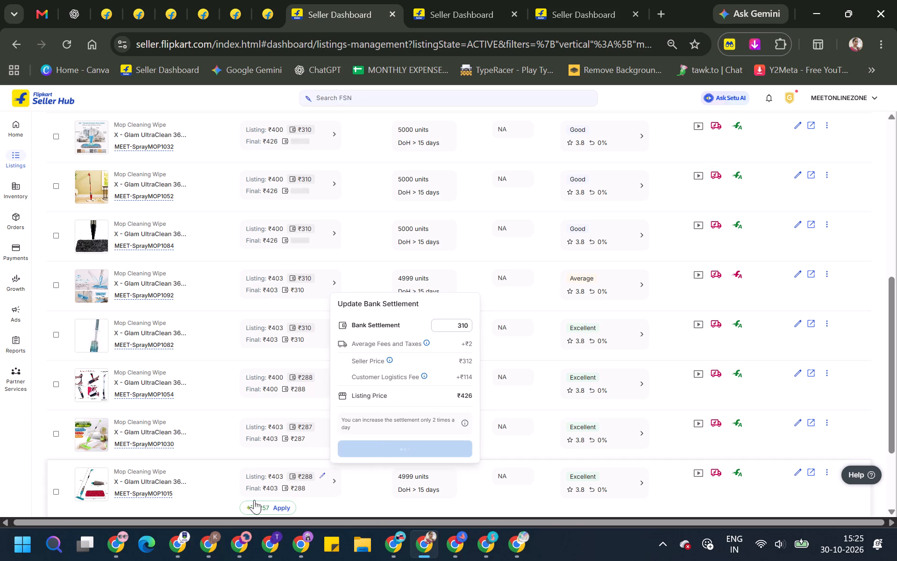
# Switch to the K profile's Chrome window, decline Flipkart notifications and go from the onboarding page to its listings.
pyautogui.click(177, 547)
pyautogui.click(204, 547)
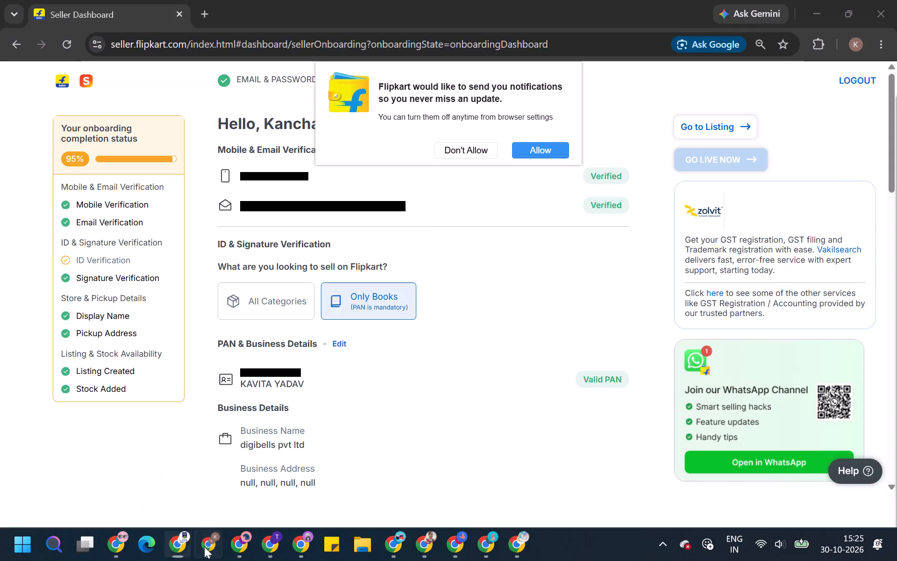
pyautogui.click(465, 144)
pyautogui.click(676, 126)
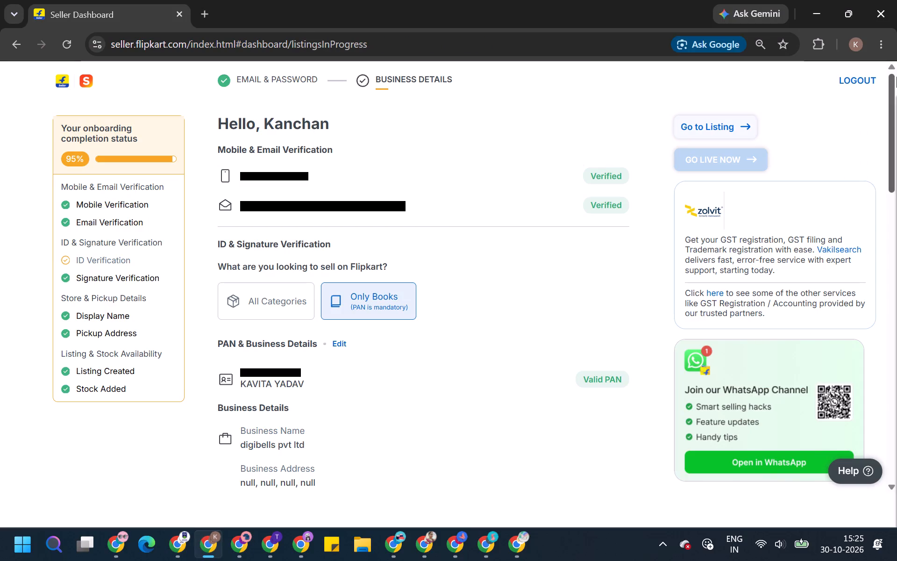
# Find the TheSkinMedico account by searching the seller account list for "skin" and switch to it.
pyautogui.click(812, 90)
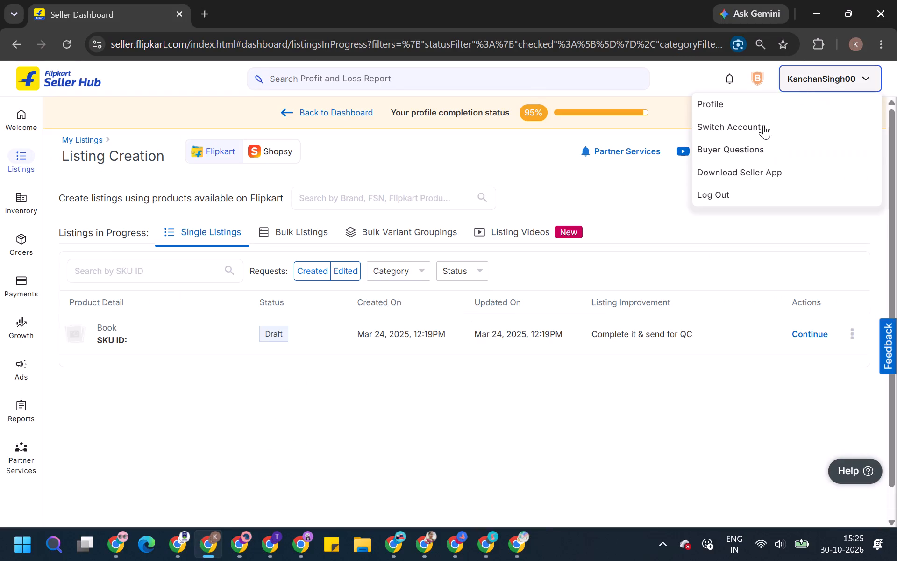
pyautogui.click(763, 125)
pyautogui.hotkey('ctrl', 'd')
pyautogui.hotkey('ctrl', 'f')
pyautogui.write('skin')
pyautogui.press('space')
pyautogui.click(444, 302)
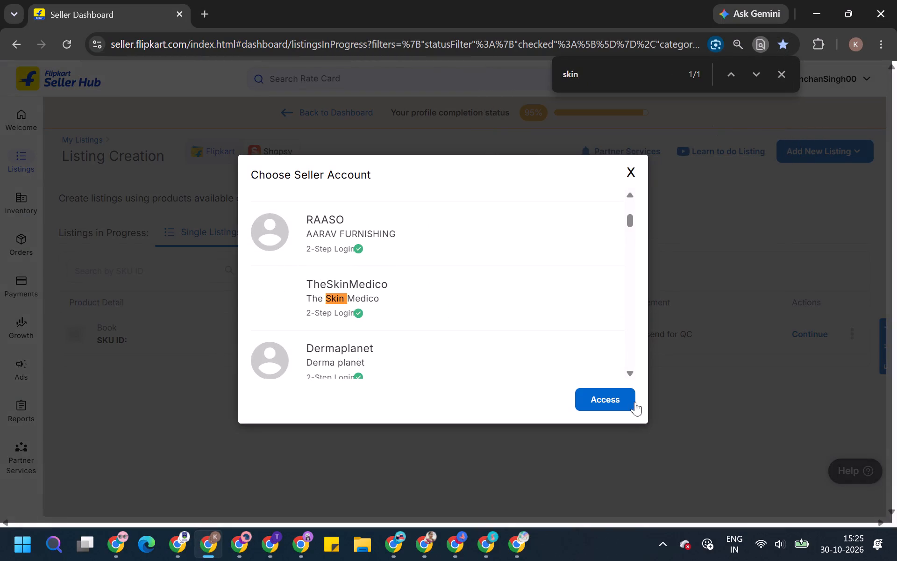
pyautogui.click(618, 391)
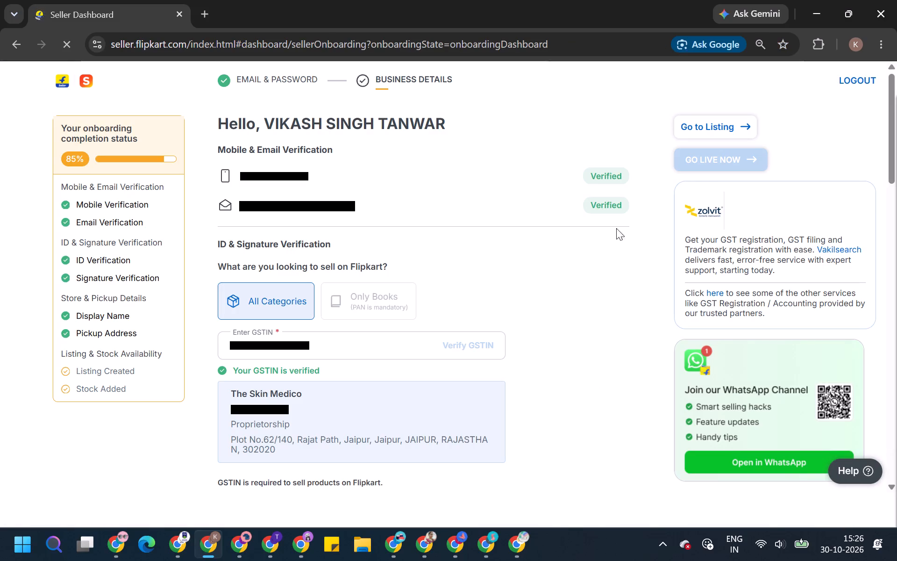
# Go from the onboarding page to the All Listings overview of the TheSkinMedico account.
pyautogui.click(713, 139)
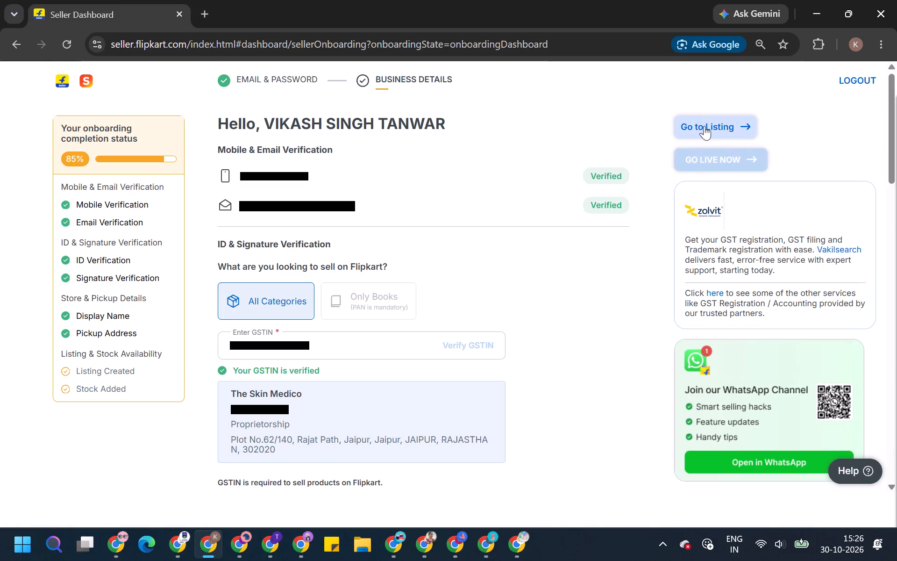
pyautogui.click(704, 126)
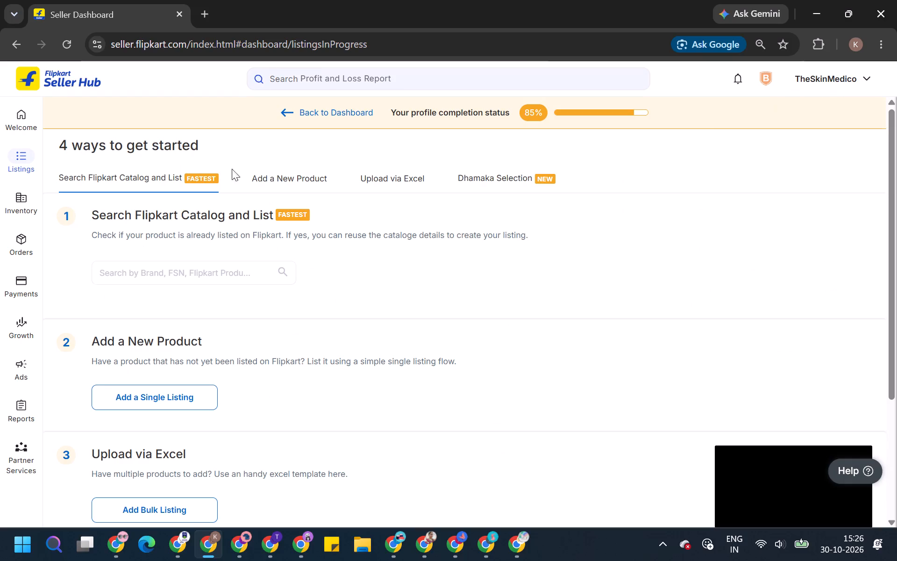
pyautogui.click(0, 166)
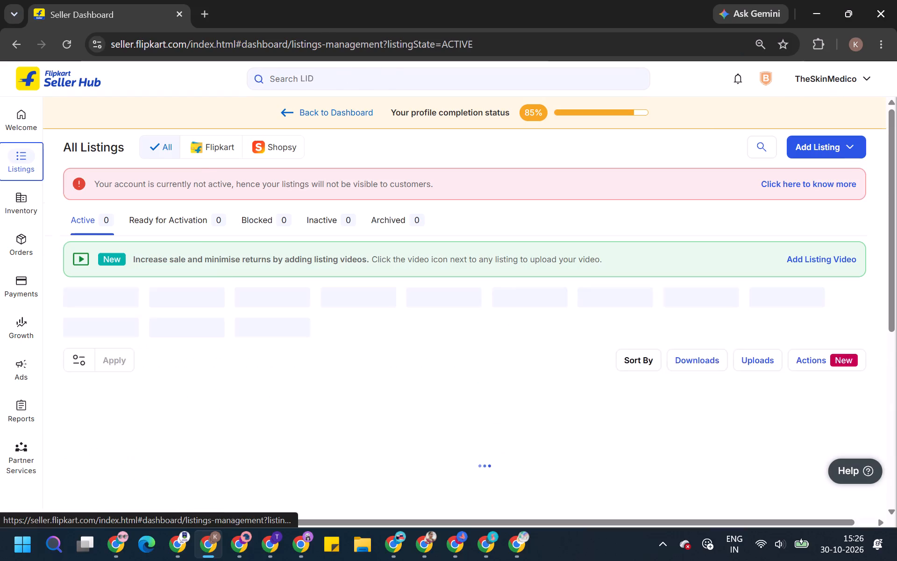
# Check TheSkinMedico's onboarding and Add New Listings pages, and return to its All Listings overview.
pyautogui.click(24, 123)
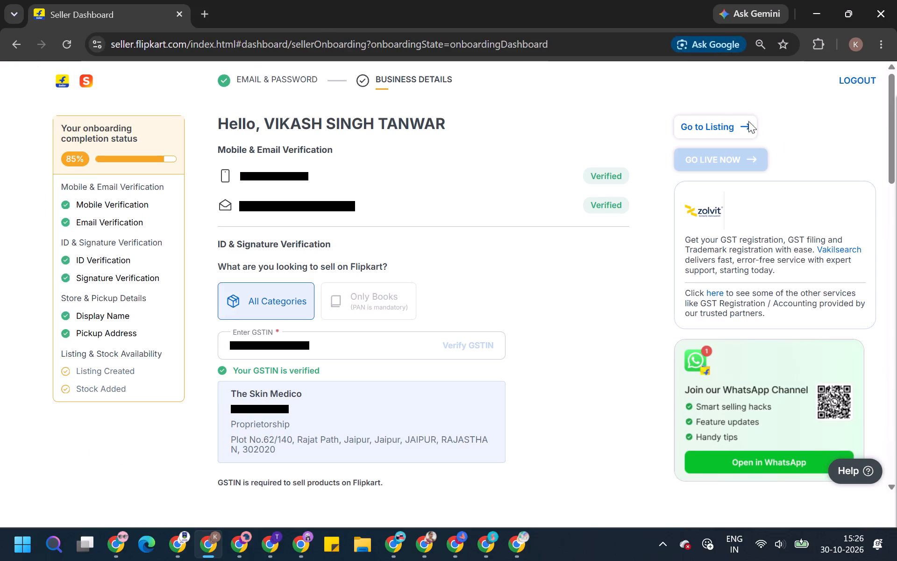
pyautogui.click(710, 125)
pyautogui.click(833, 95)
pyautogui.click(832, 78)
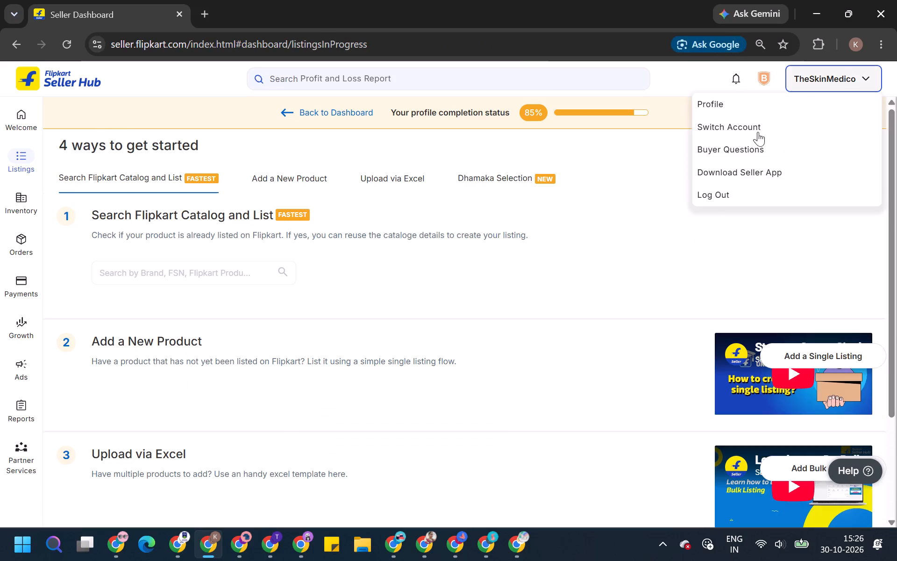
pyautogui.click(592, 216)
pyautogui.click(78, 186)
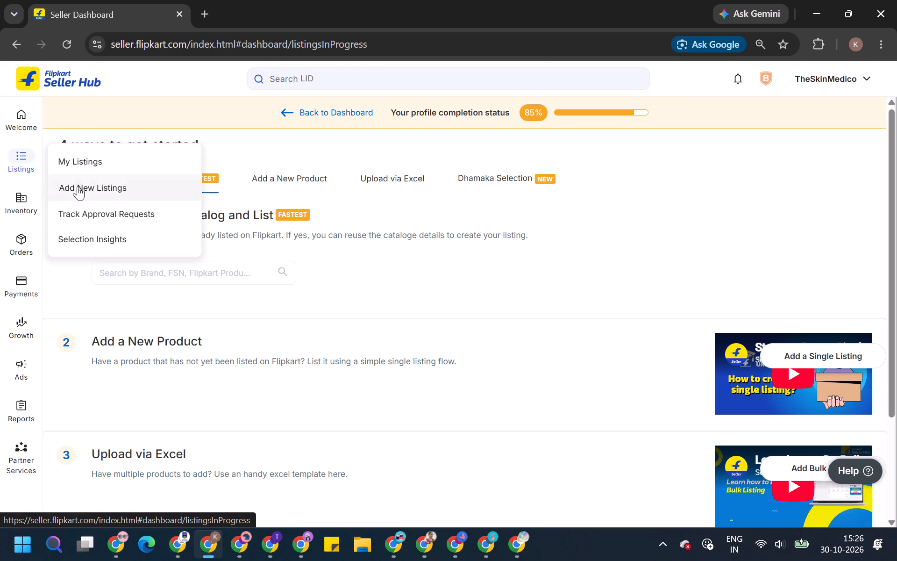
pyautogui.keyDown('ctrl'); pyautogui.scroll(-2, 733, 248); pyautogui.keyUp('ctrl')
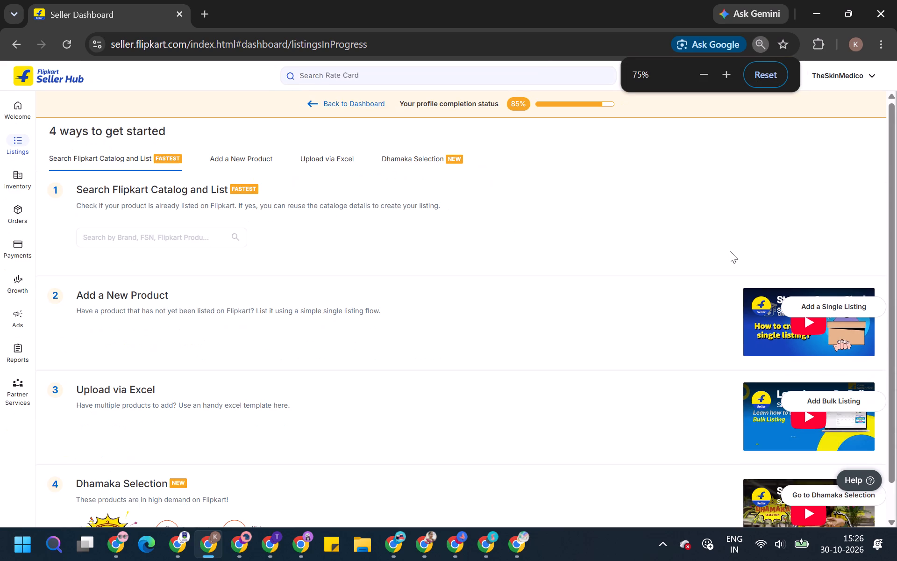
pyautogui.click(58, 159)
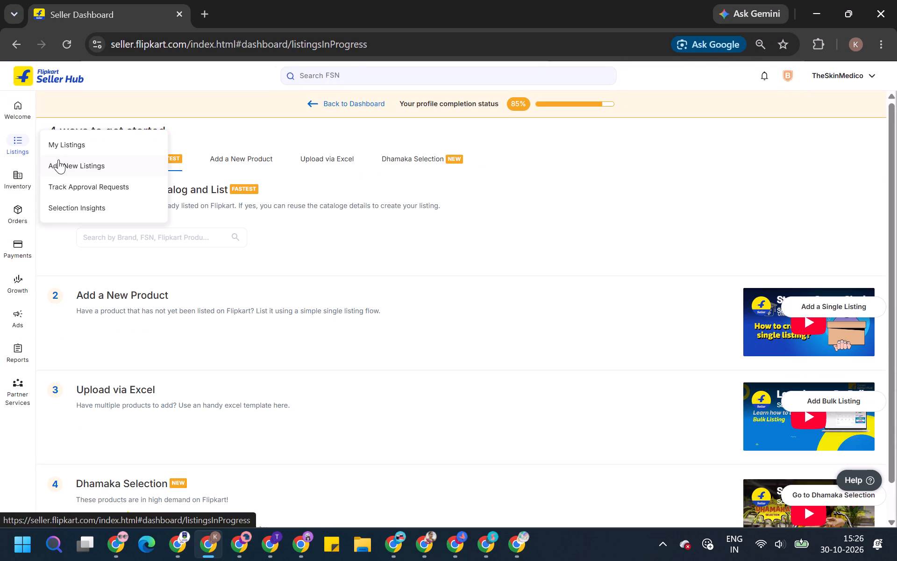
pyautogui.click(123, 169)
pyautogui.click(310, 237)
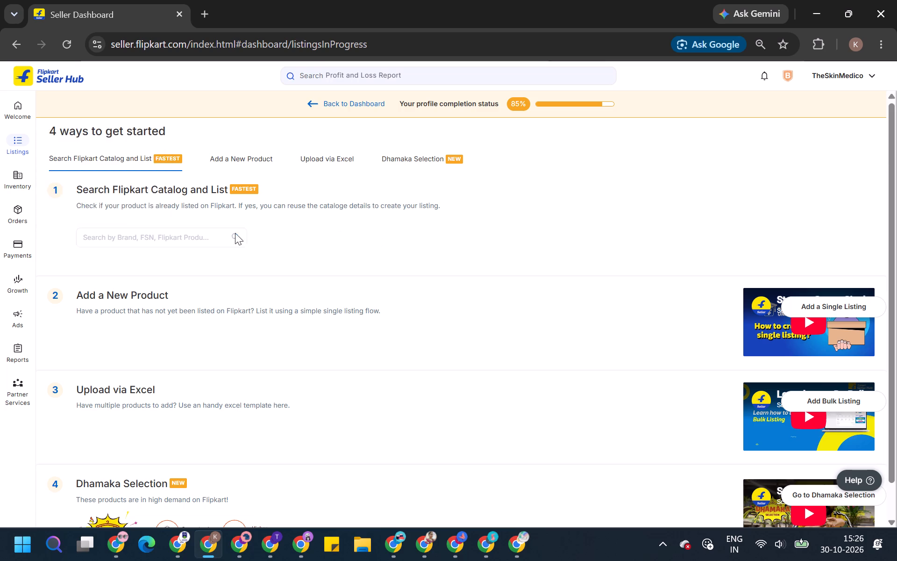
pyautogui.click(0, 147)
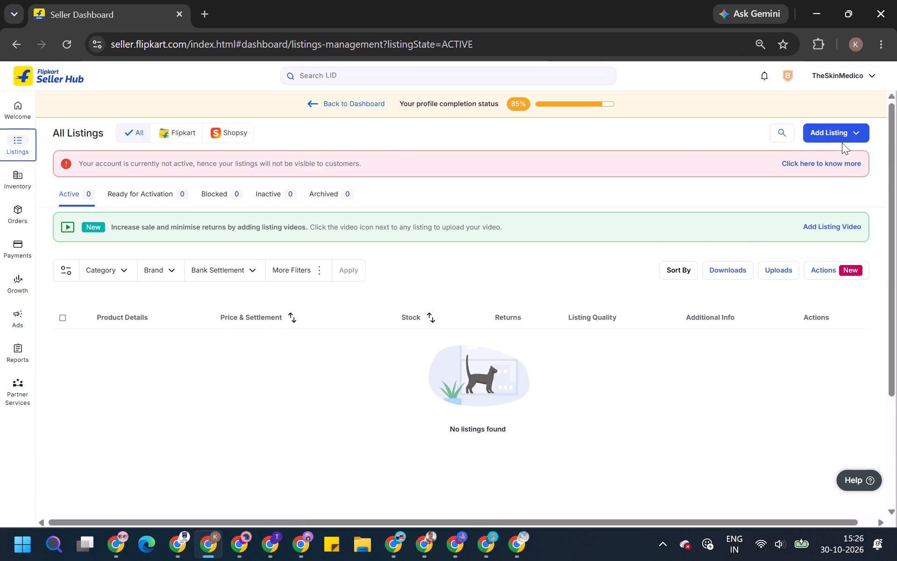
# Start adding a single listing in the TheSkinMedico account, dismiss the tutorial video and look over the product verticals.
pyautogui.click(842, 143)
pyautogui.click(835, 139)
pyautogui.click(815, 158)
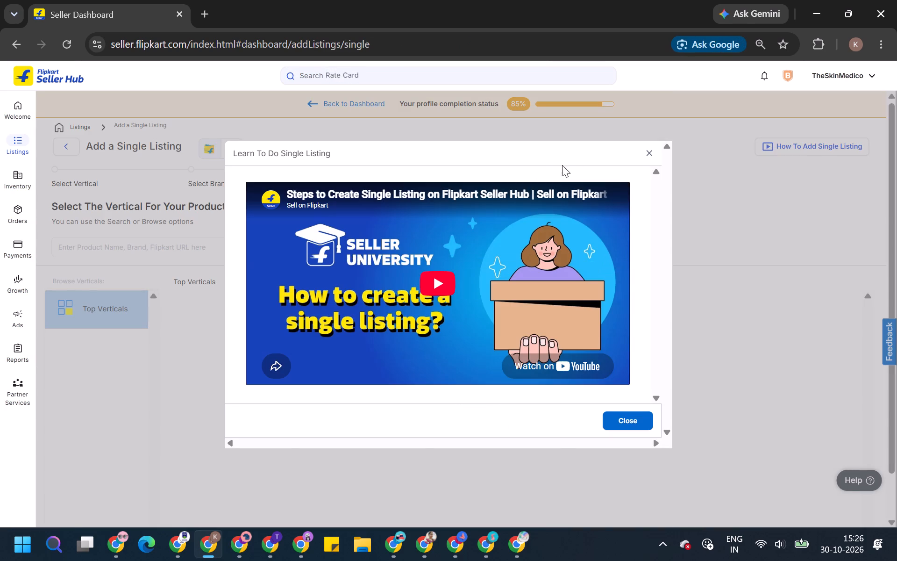
pyautogui.click(650, 158)
pyautogui.scroll(-3, 636, 237)
pyautogui.scroll(3, 623, 230)
pyautogui.scroll(-3, 621, 230)
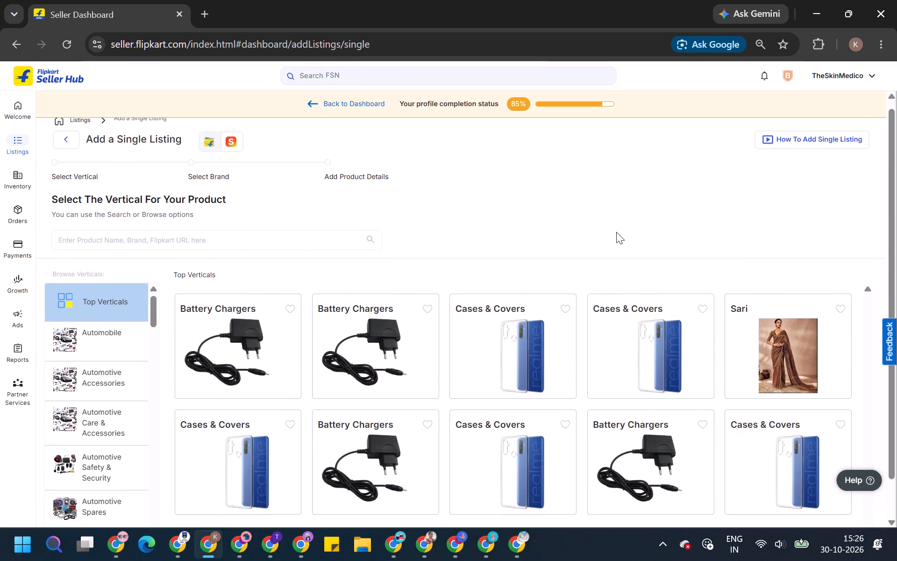
pyautogui.scroll(-1, 616, 232)
pyautogui.scroll(2, 548, 226)
# Switch to the MEETONLINEZONE window and set the bank settlement of listing MEET-SprayMOP1030 to ₹310.
pyautogui.hotkey('alt', 'Tab')
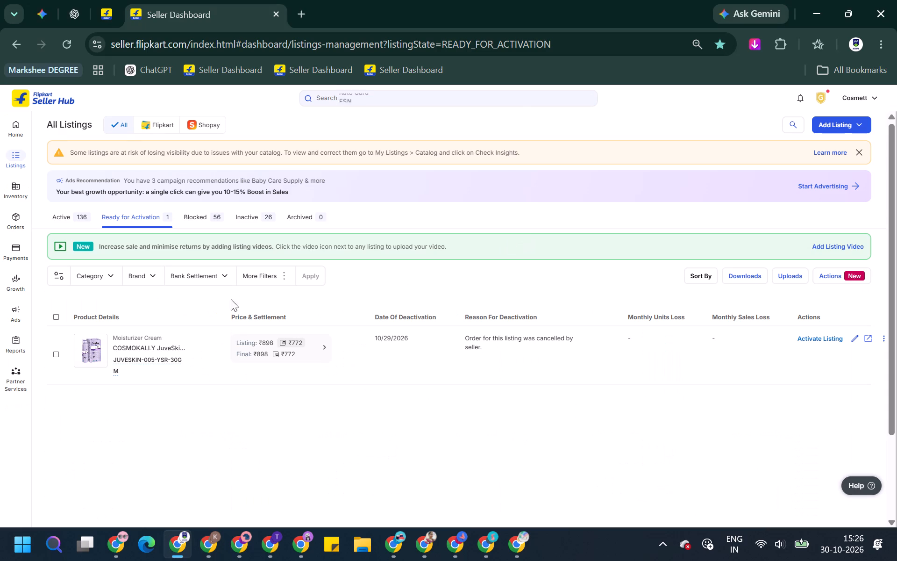
pyautogui.hotkey('alt', 'Tab')
pyautogui.click(435, 538)
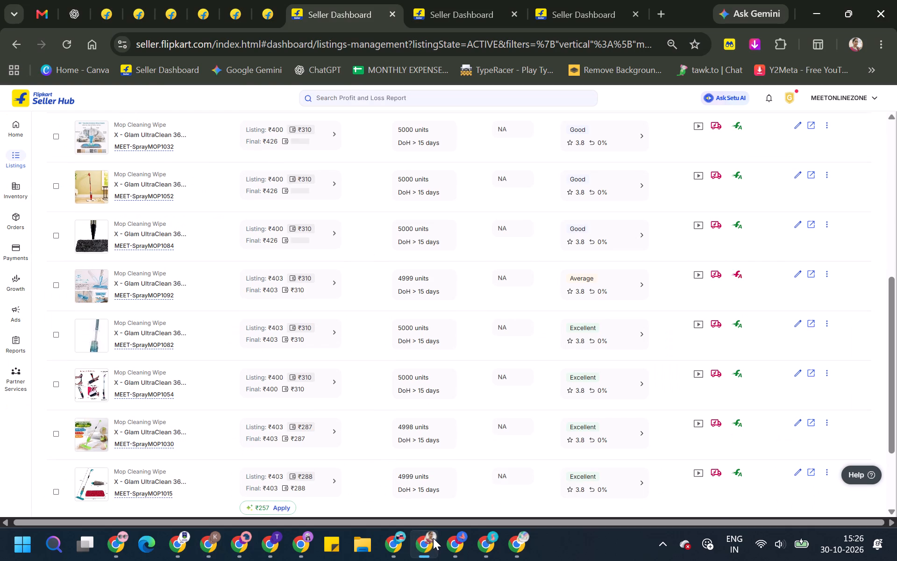
pyautogui.scroll(-2, 319, 268)
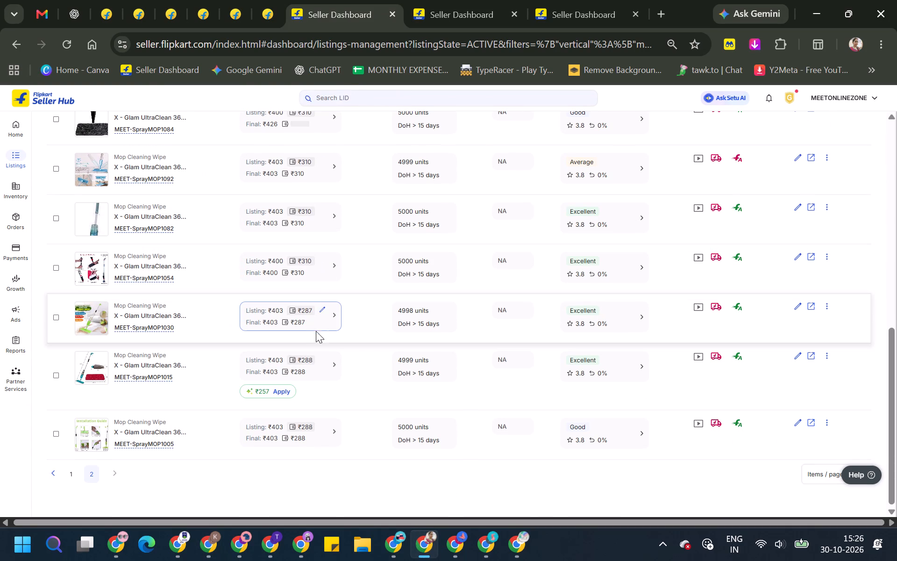
pyautogui.click(323, 310)
pyautogui.hotkey('ctrl', 'a')
pyautogui.write('310')
pyautogui.press('BackSpace')
pyautogui.press('0')
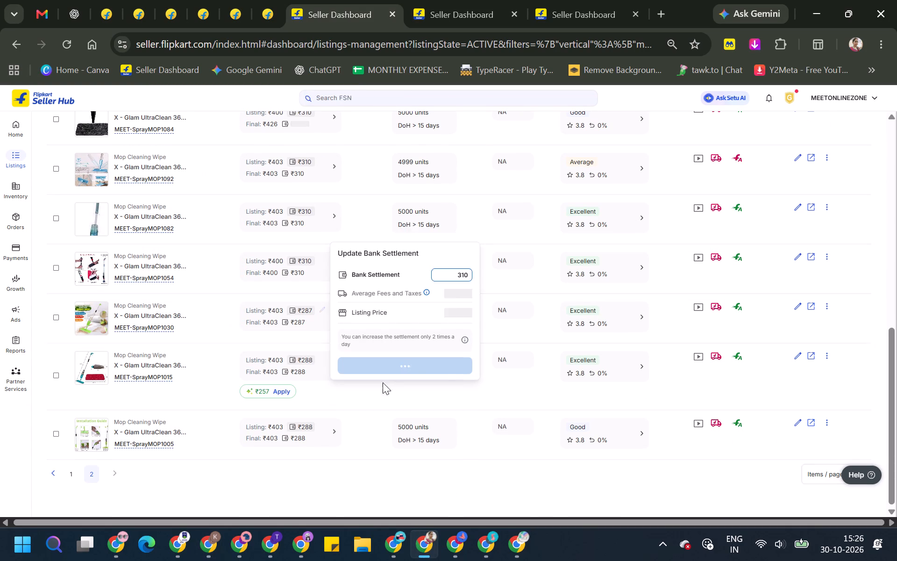
pyautogui.click(402, 379)
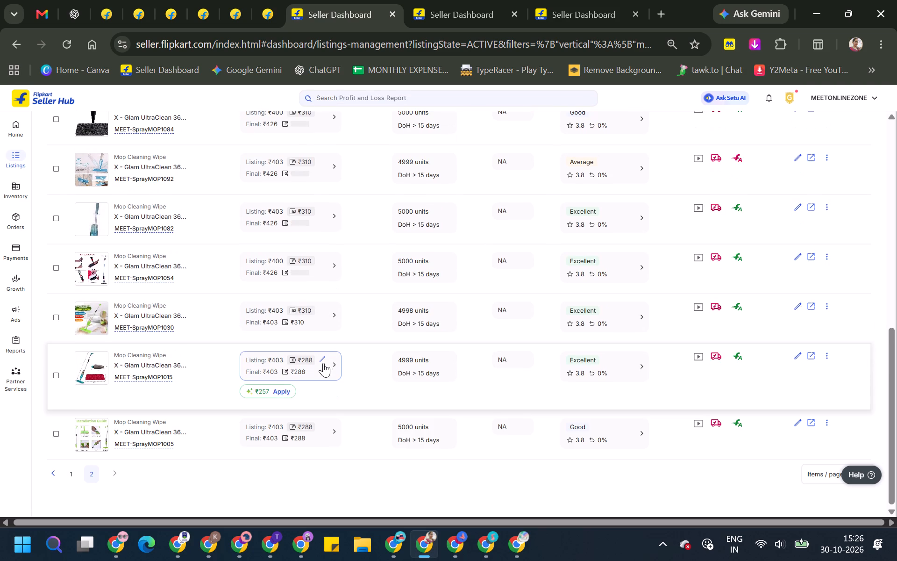
# Set the bank settlement of listing MEET-SprayMOP1015 to ₹310.
pyautogui.click(321, 359)
pyautogui.hotkey('ctrl', 'a')
pyautogui.write('310')
pyautogui.click(375, 440)
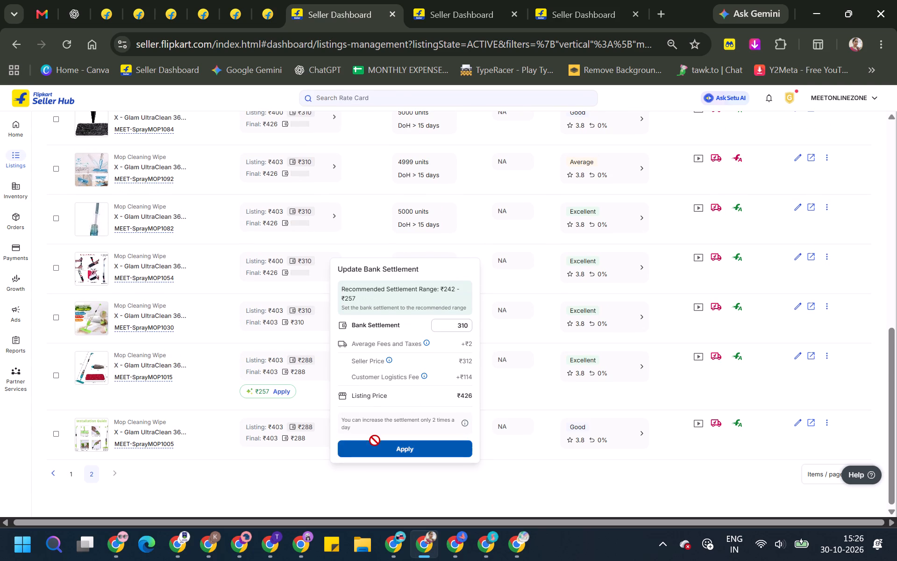
# Switch to the TheSkinMedico window and activate the product vertical search.
pyautogui.hotkey('alt', 'Tab')
pyautogui.click(271, 246)
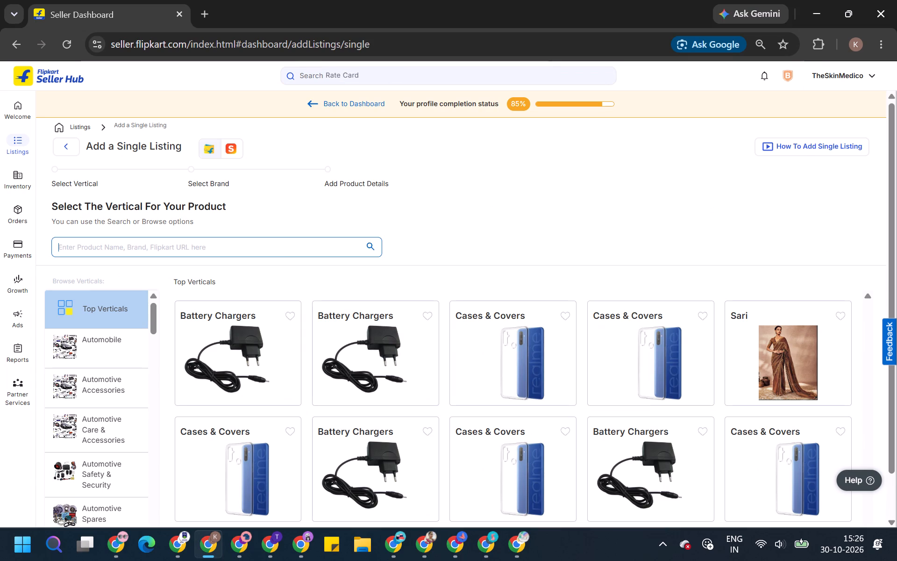
# Switch back to the MEETONLINEZONE window and set the bank settlement of listing MEET-SprayMOP1005 to ₹310.
pyautogui.hotkey('alt', 'Tab')
pyautogui.click(322, 427)
pyautogui.hotkey('ctrl', 'a')
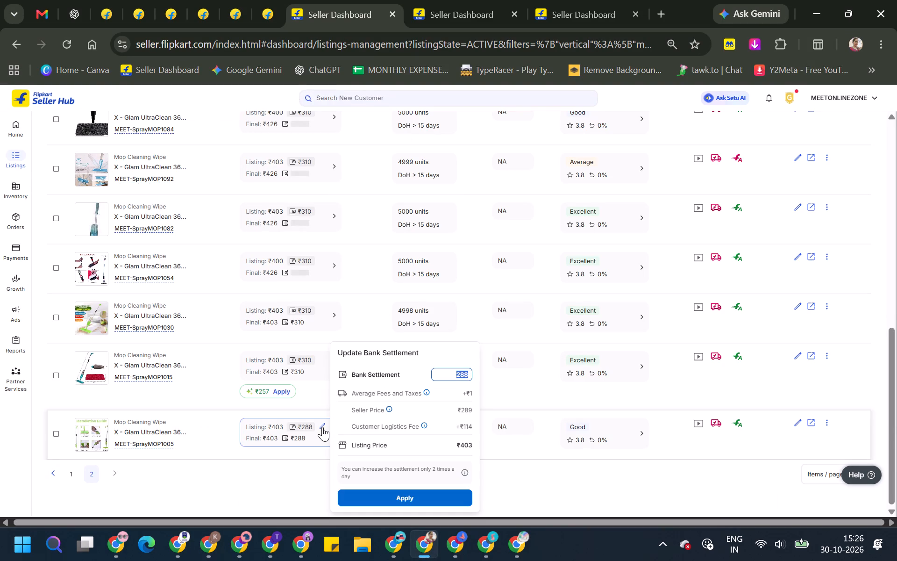
pyautogui.write('310')
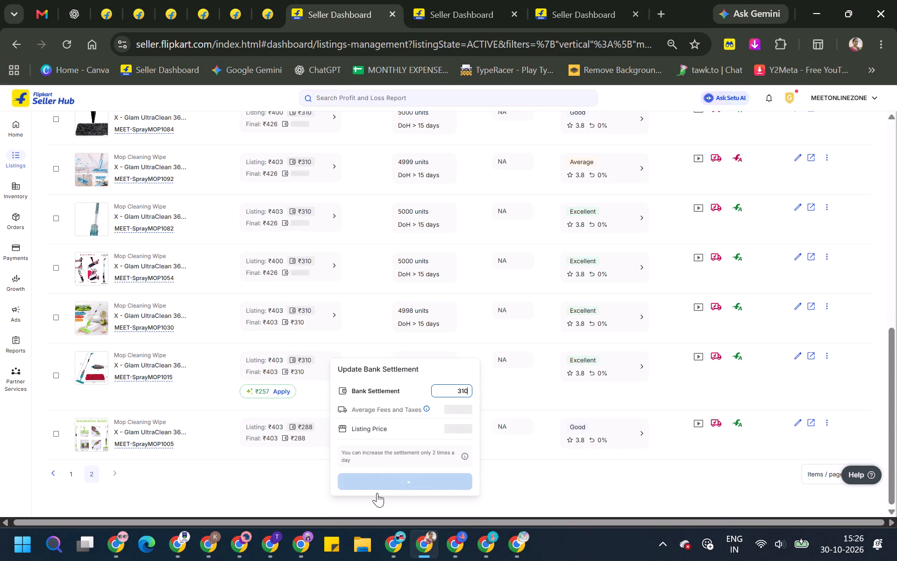
pyautogui.click(378, 494)
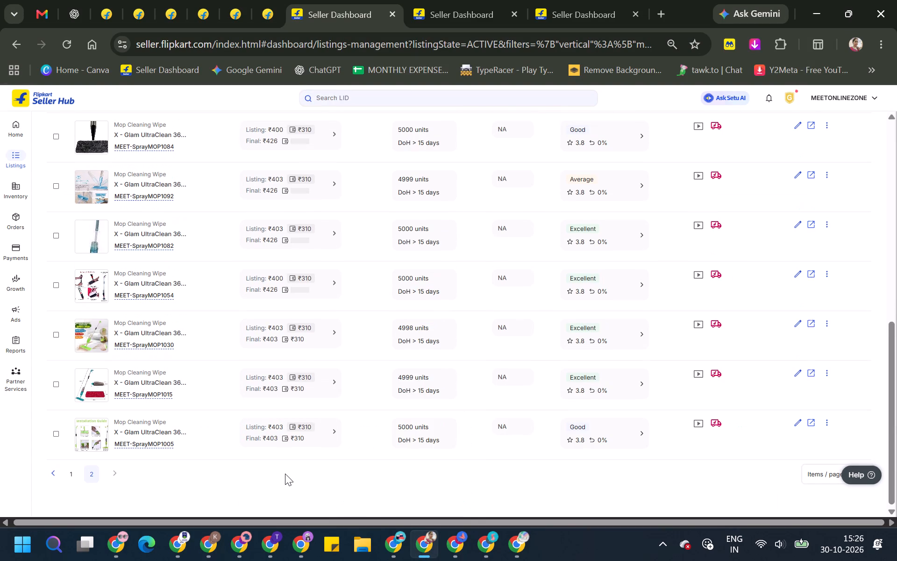
pyautogui.click(285, 474)
pyautogui.scroll(13, 331, 399)
pyautogui.scroll(-7, 331, 398)
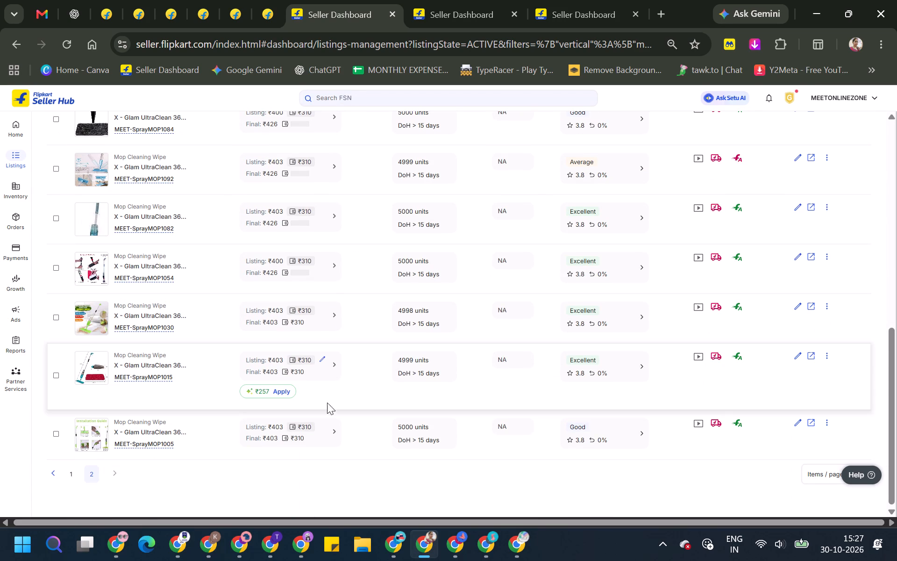
# Raise the bank settlement of listing MEET-SprayMOP1005 to ₹340.
pyautogui.click(322, 427)
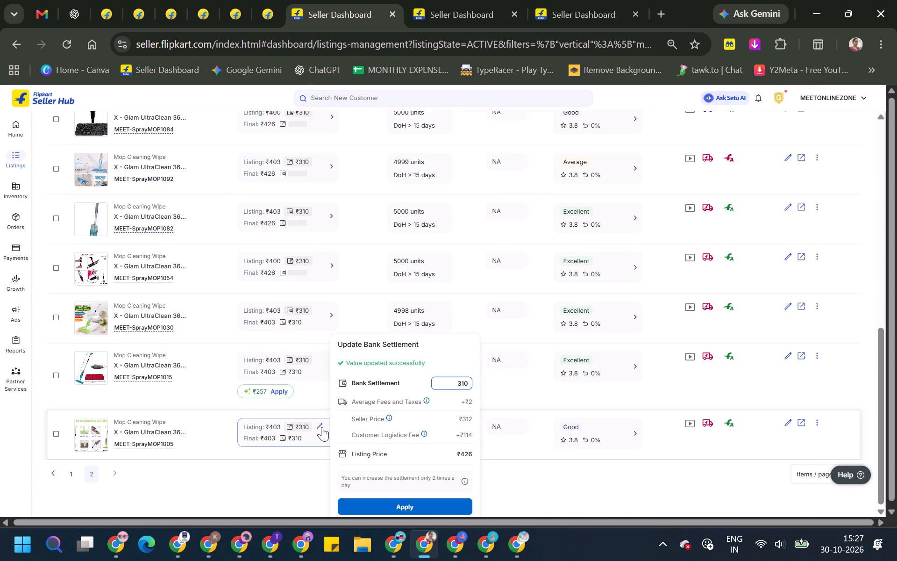
pyautogui.press('Left')
pyautogui.press('4')
pyautogui.press('BackSpace')
pyautogui.press('BackSpace')
pyautogui.press('4')
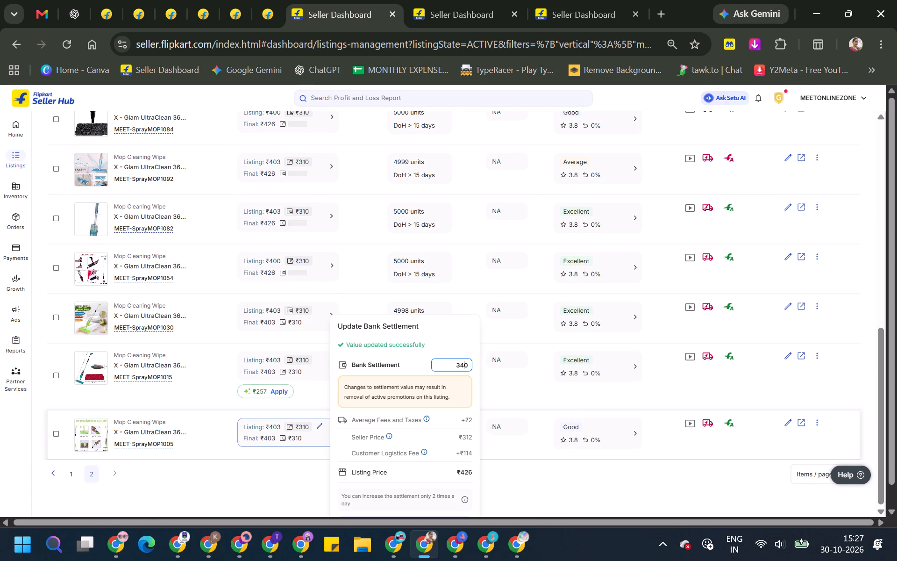
pyautogui.scroll(-2, 364, 453)
pyautogui.scroll(-3, 391, 511)
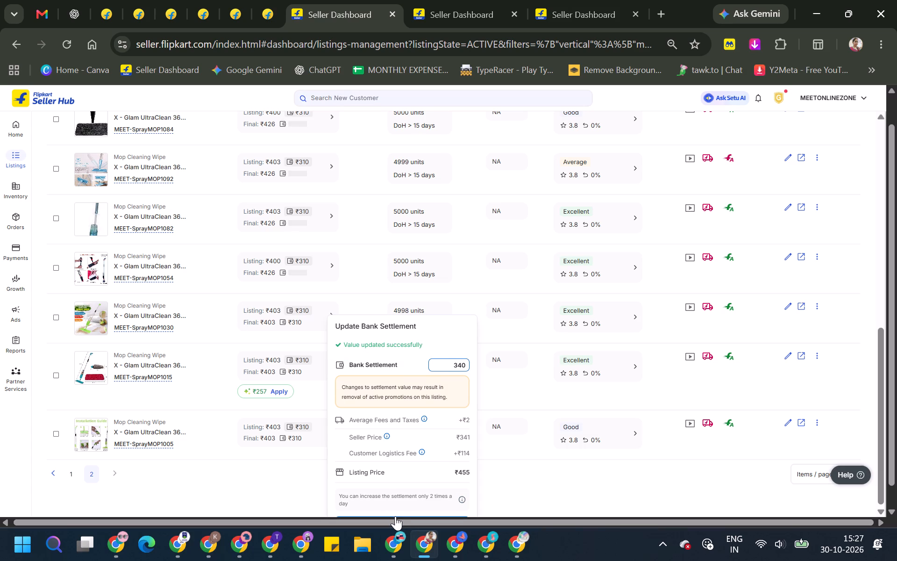
pyautogui.click(395, 516)
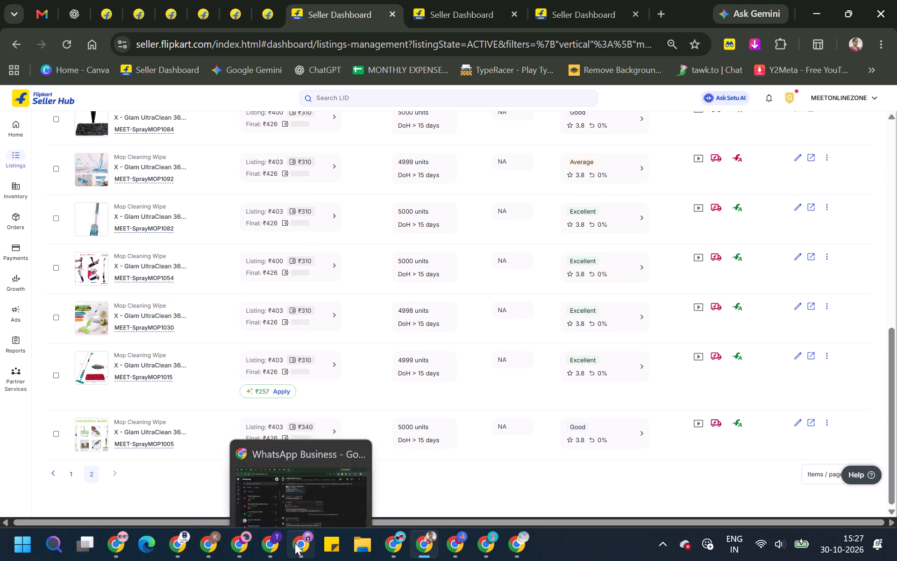
# Select the Health & Beauty / Hair Care / Shampoos vertical for TheSkinMedico's listing, proceed to the brand name entry and return to MEETONLINEZONE.
pyautogui.hotkey('alt', 'Tab')
pyautogui.write('shampoo')
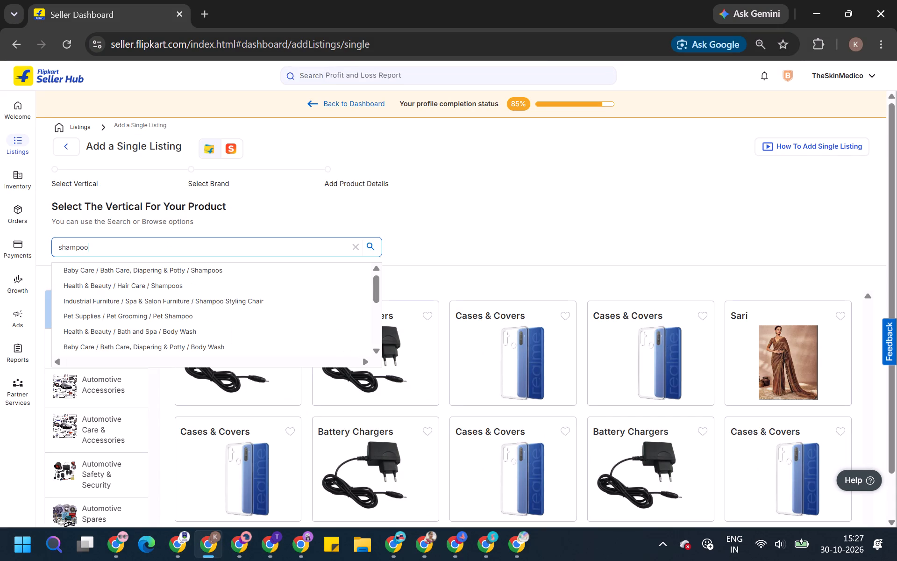
pyautogui.click(229, 289)
pyautogui.click(740, 388)
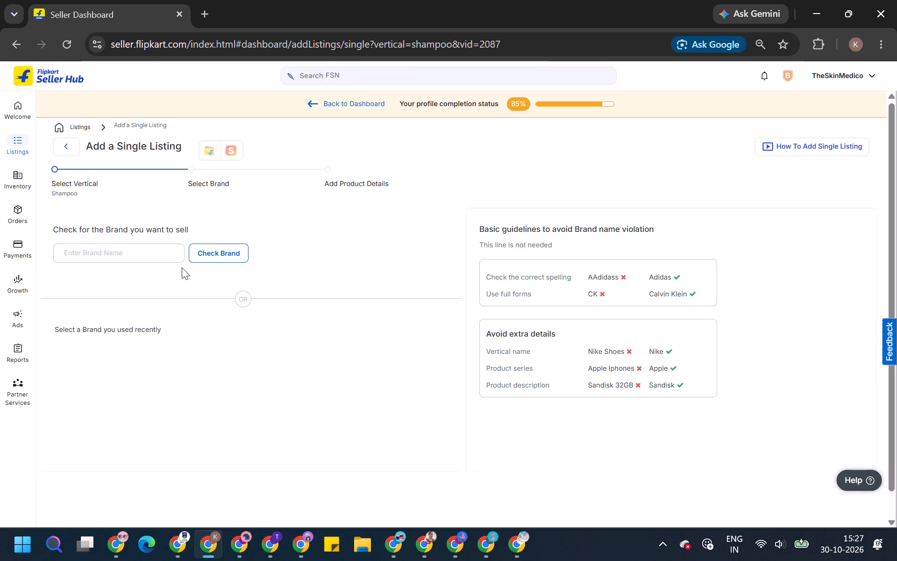
pyautogui.click(164, 253)
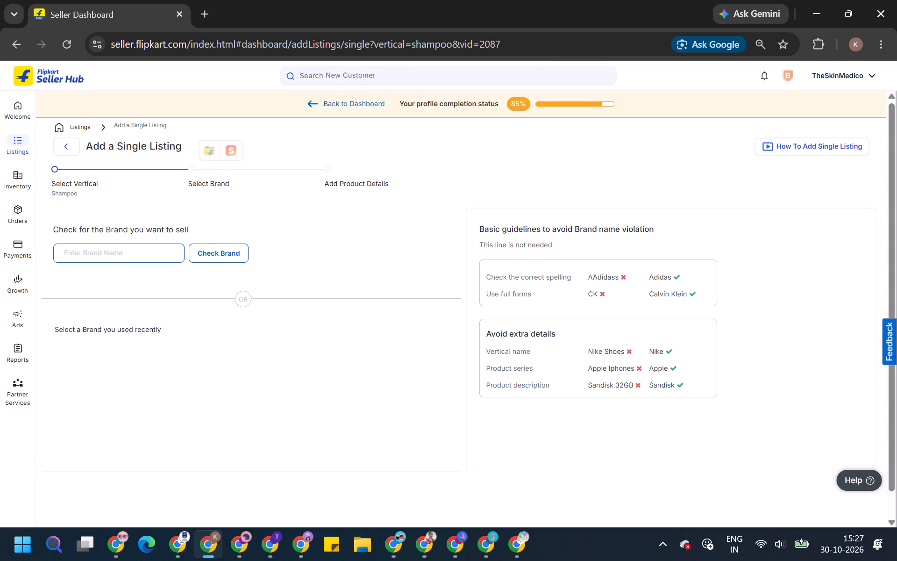
pyautogui.hotkey('alt', 'Tab')
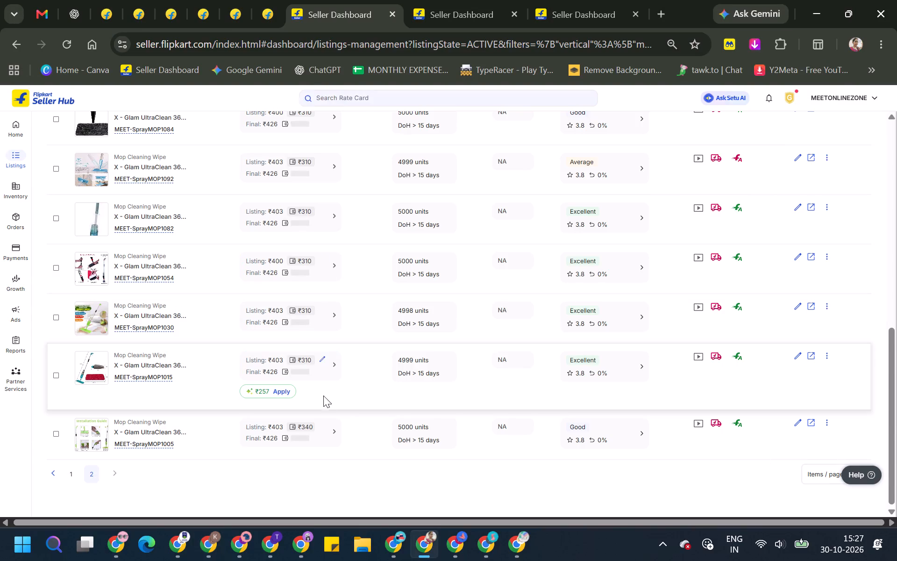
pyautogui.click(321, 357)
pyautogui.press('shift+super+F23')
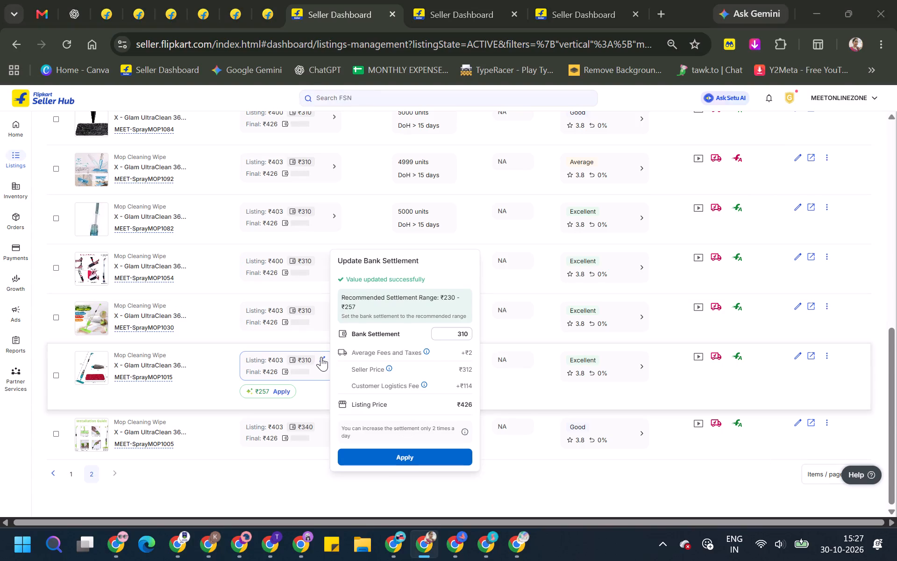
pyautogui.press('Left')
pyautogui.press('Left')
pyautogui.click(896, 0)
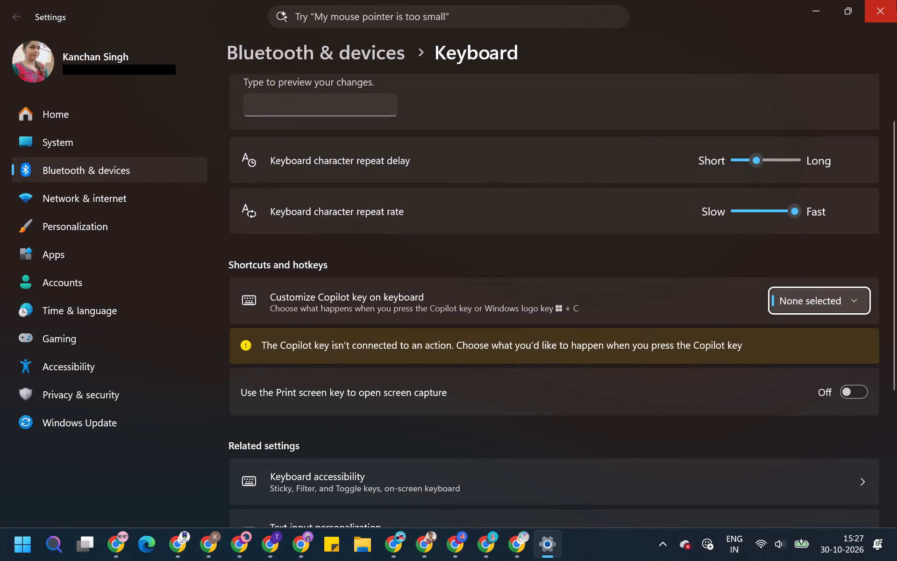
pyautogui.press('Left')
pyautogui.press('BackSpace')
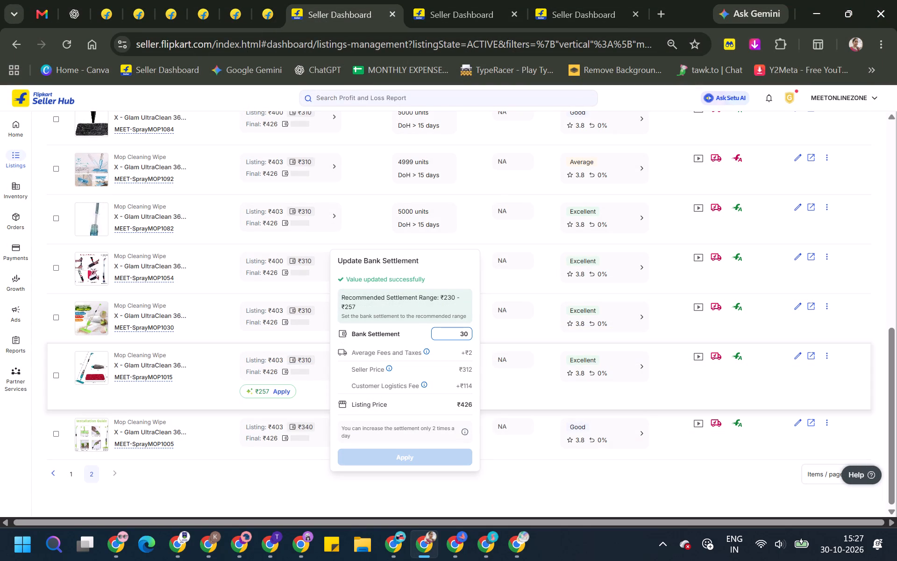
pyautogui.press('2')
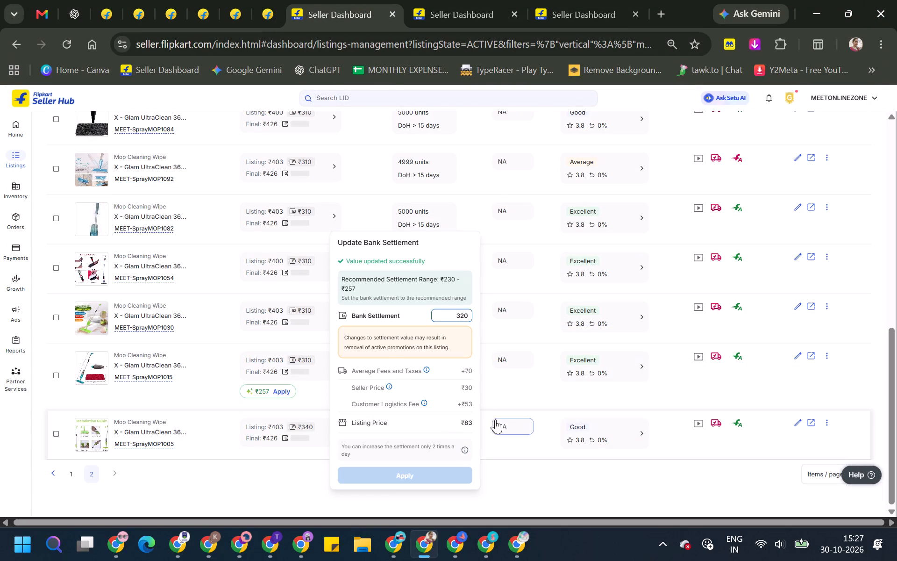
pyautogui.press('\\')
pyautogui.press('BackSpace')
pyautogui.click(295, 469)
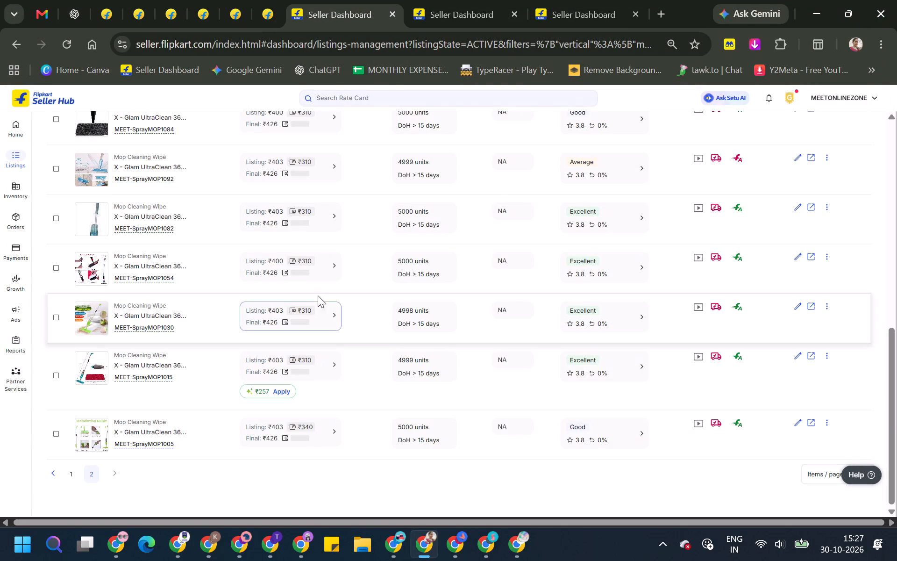
# Raise the bank settlement of listing MEET-SprayMOP1015 to ₹340, closing the Settings window that interrupts the edit.
pyautogui.click(321, 356)
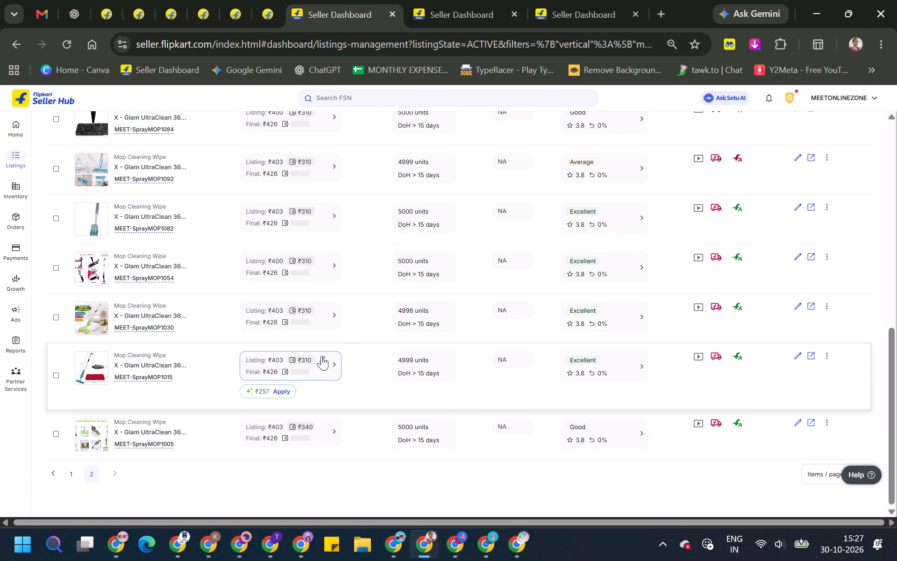
pyautogui.press('shift+super+F23')
pyautogui.press('Left')
pyautogui.press('Left')
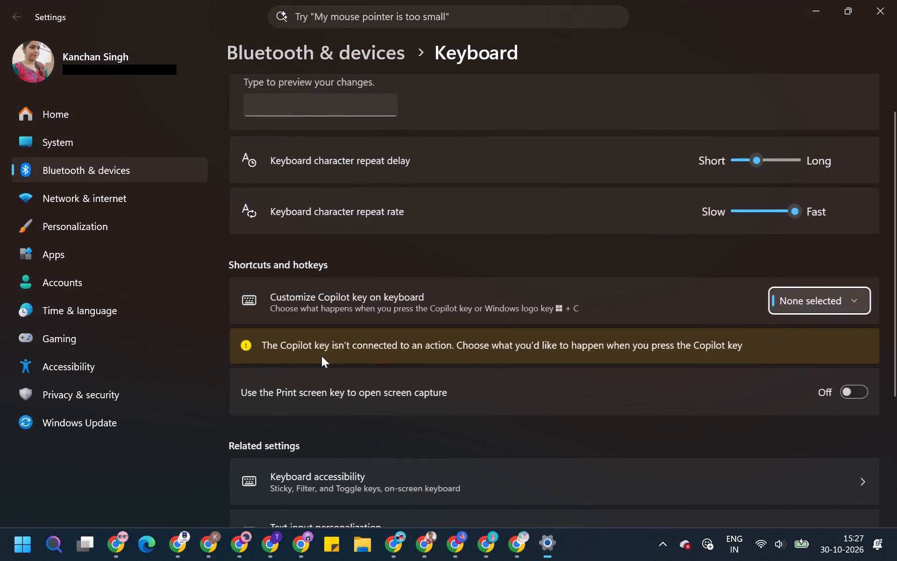
pyautogui.click(896, 0)
pyautogui.press('Left')
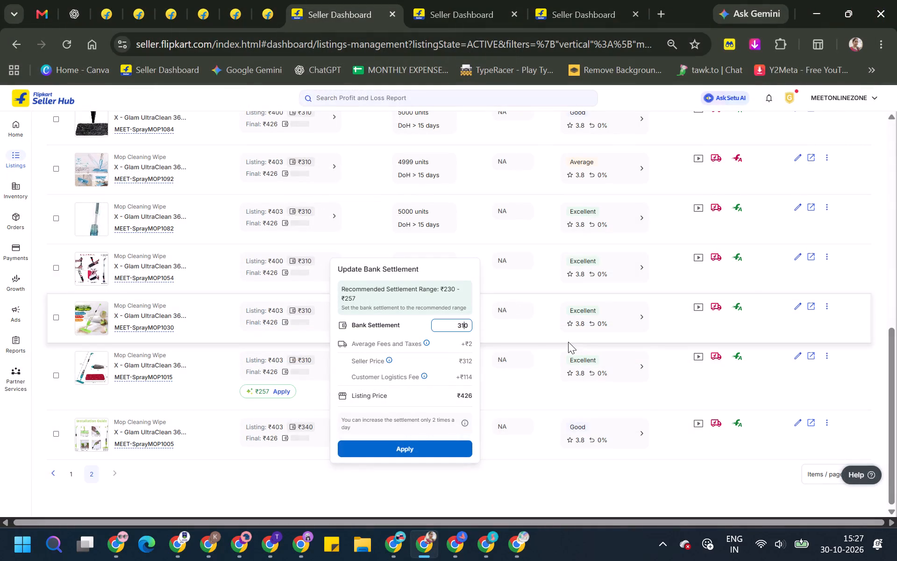
pyautogui.press('BackSpace')
pyautogui.press('4')
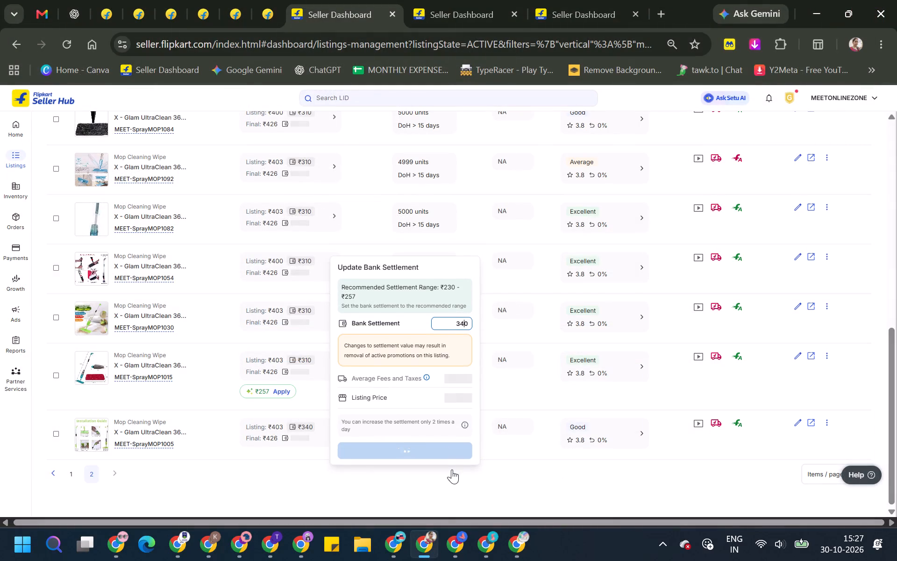
pyautogui.click(452, 469)
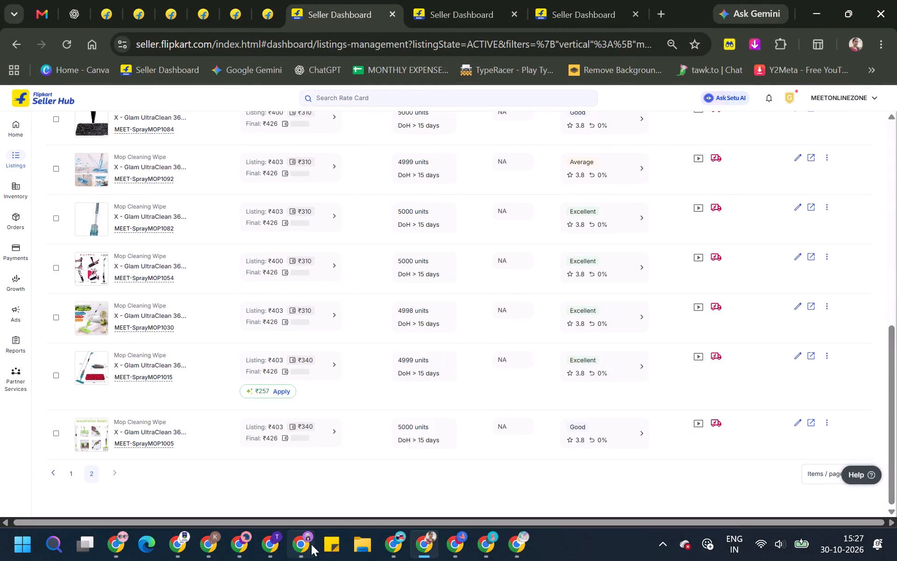
# Switch to the T profile's Chrome window and access the CosmoQueMedi account from the seller account list.
pyautogui.click(265, 546)
pyautogui.scroll(-3, 460, 263)
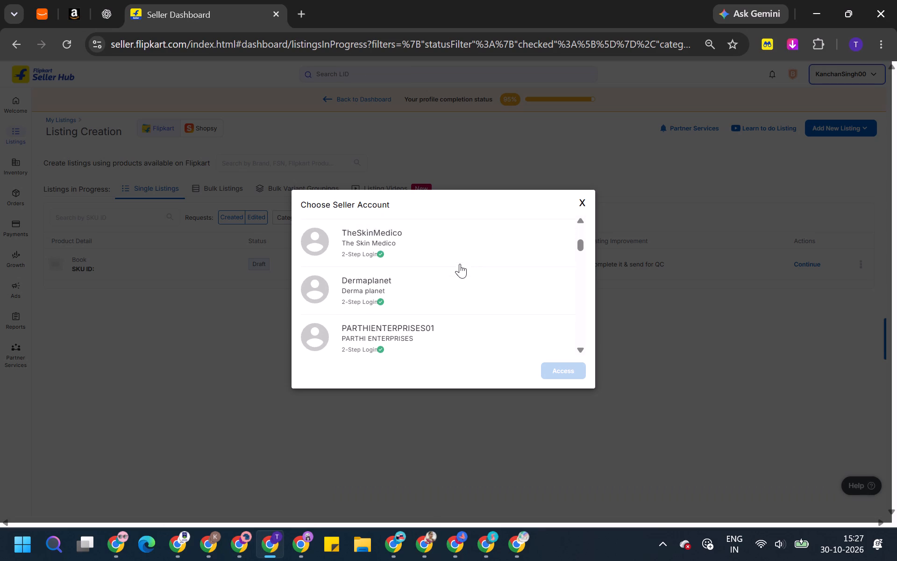
pyautogui.scroll(-4, 460, 264)
pyautogui.scroll(1, 460, 264)
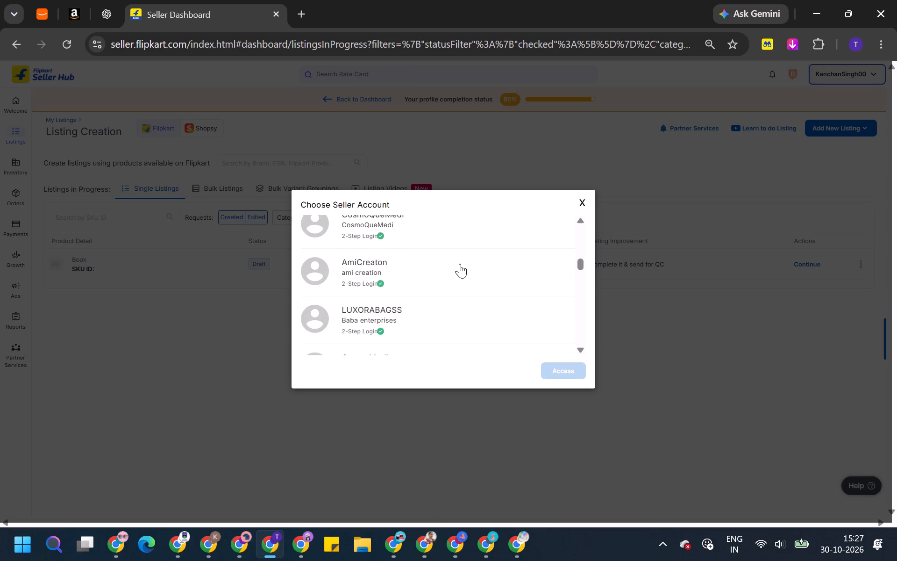
pyautogui.click(479, 296)
pyautogui.click(562, 371)
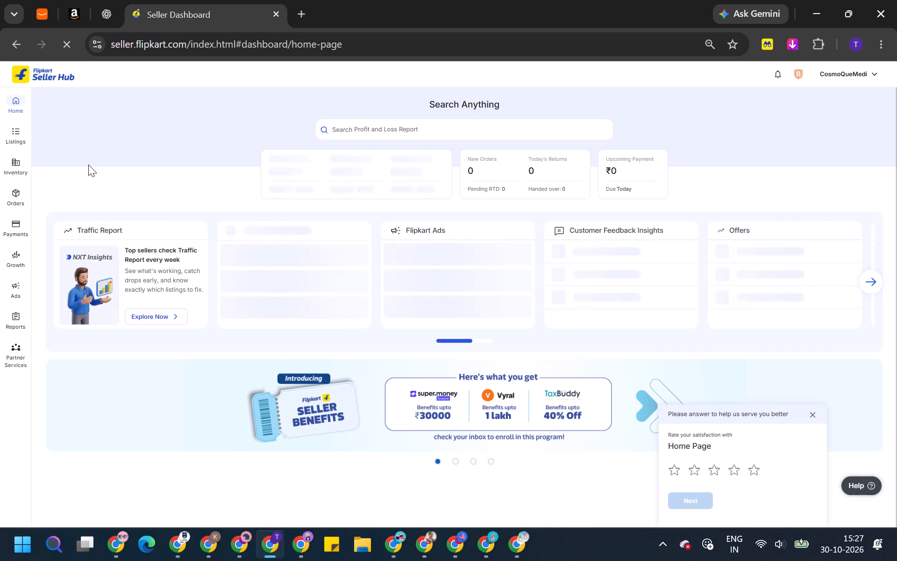
# View the CosmoQueMedi account's Add New Listings page and head to its listings overview.
pyautogui.click(104, 158)
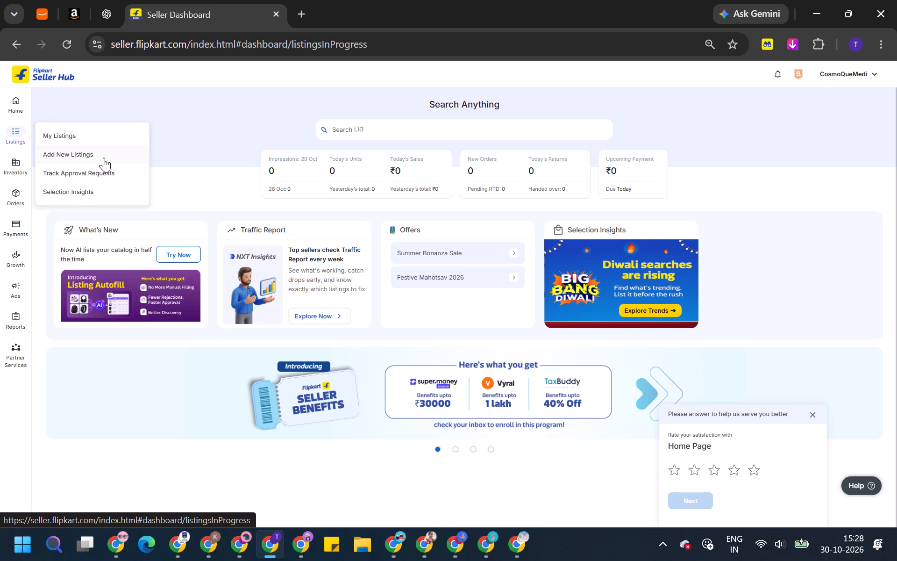
pyautogui.click(9, 138)
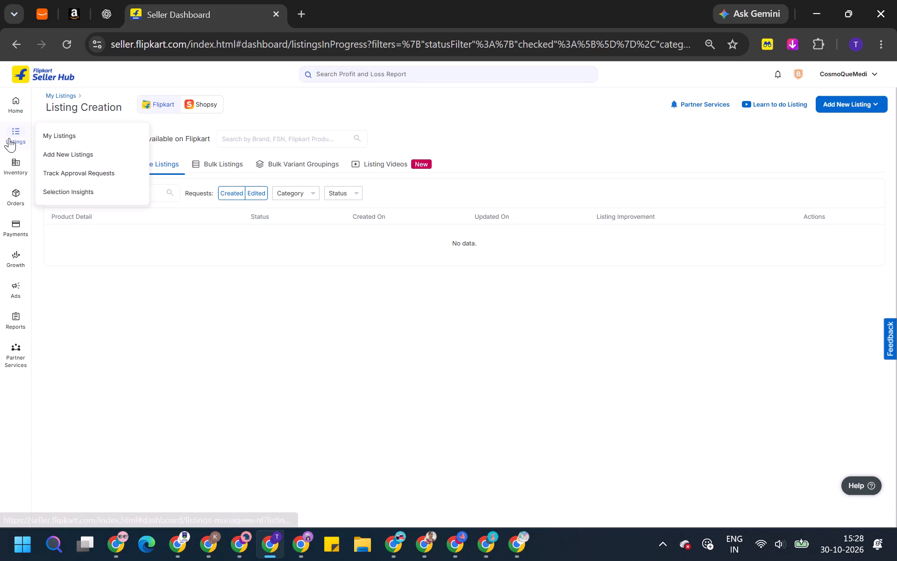
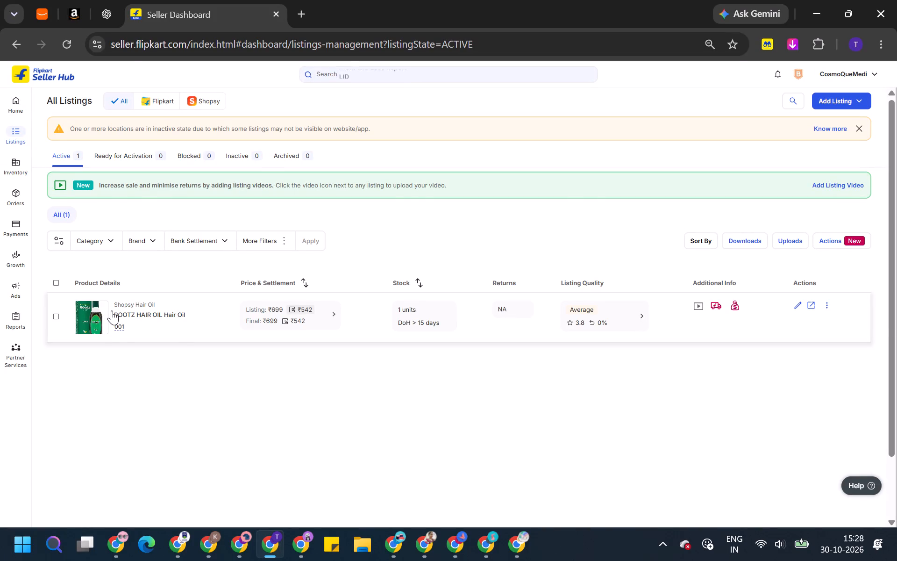
# In the MEETONLINEZONE seller account, set the bank settlement of mop listing MEET-SprayMOP1034 to ₹340 and apply it.
pyautogui.hotkey('alt', 'Tab')
pyautogui.scroll(5, 279, 259)
pyautogui.hotkey('alt', 'Tab')
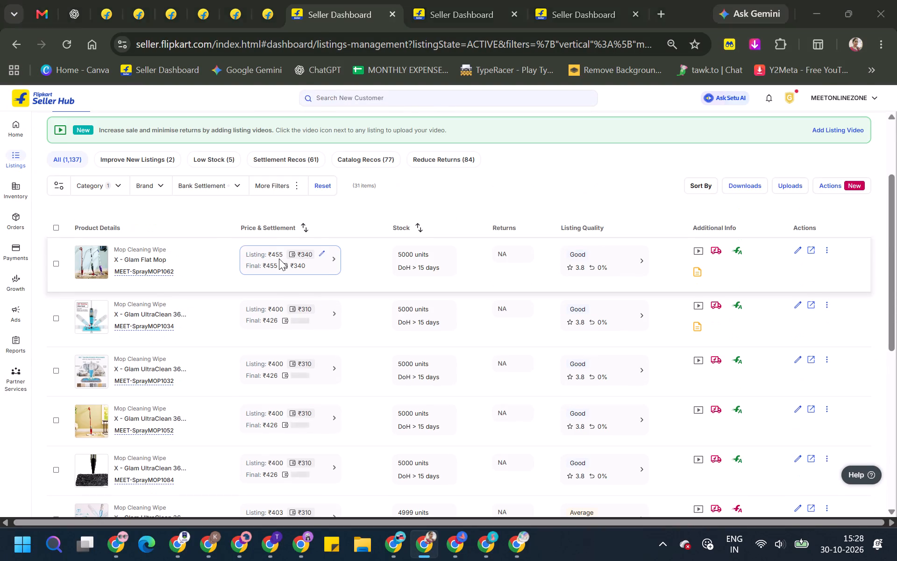
pyautogui.scroll(-2, 279, 259)
pyautogui.hotkey('alt', 'Tab')
pyautogui.scroll(-3, 326, 295)
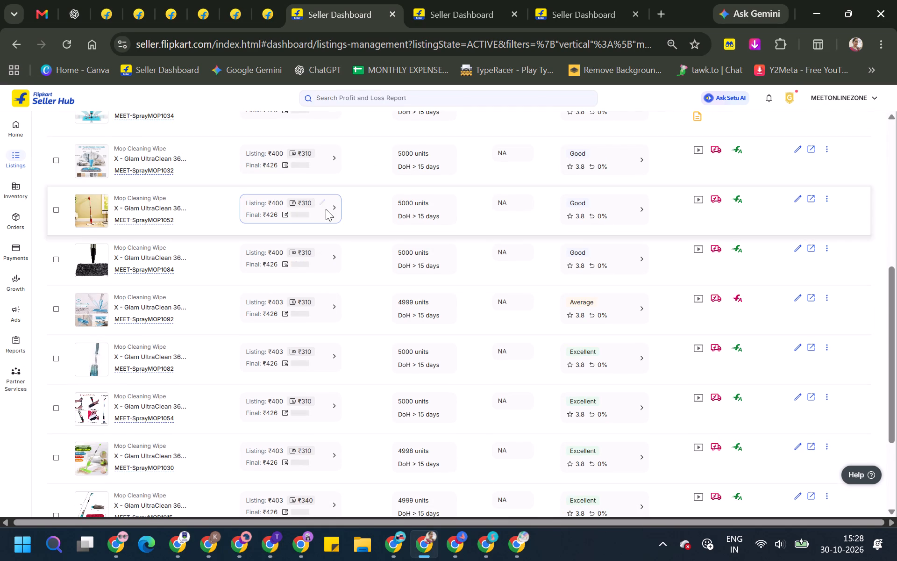
pyautogui.scroll(-2, 322, 205)
pyautogui.scroll(4, 322, 216)
pyautogui.click(320, 239)
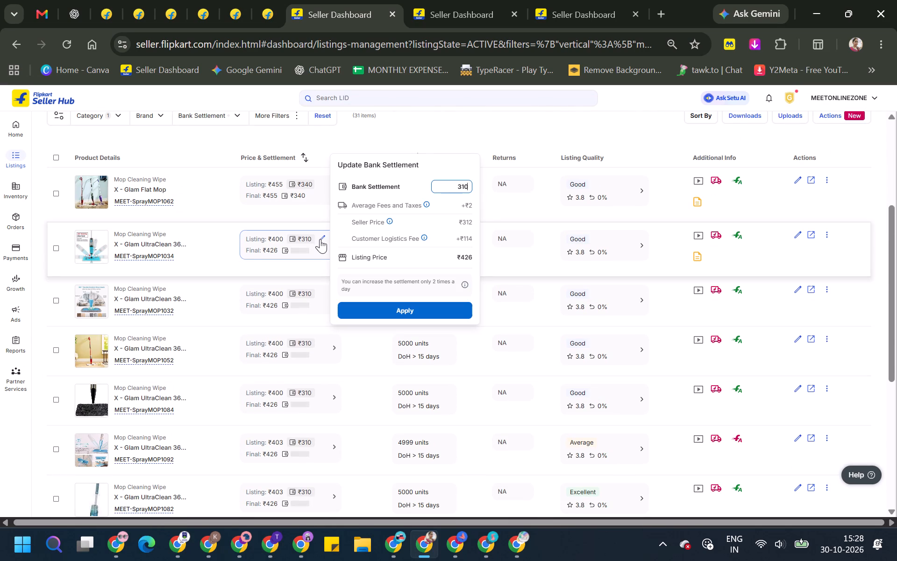
pyautogui.press('Left')
pyautogui.press('BackSpace')
pyautogui.press('4')
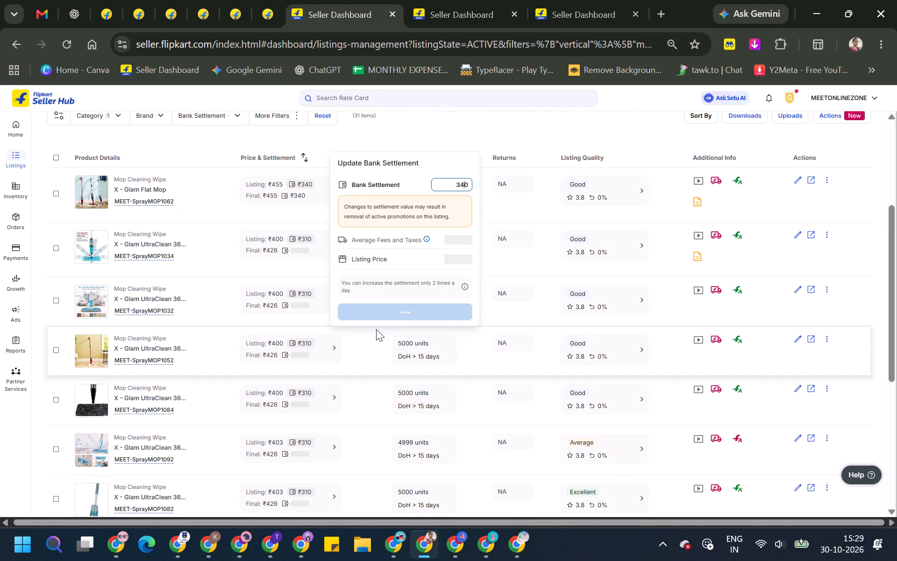
pyautogui.click(376, 329)
# In the CosmoQueMedi seller account, open the ROOTZ HAIR OIL listing's details and copy the brand name ROOTZ from its title.
pyautogui.hotkey('alt', 'Tab')
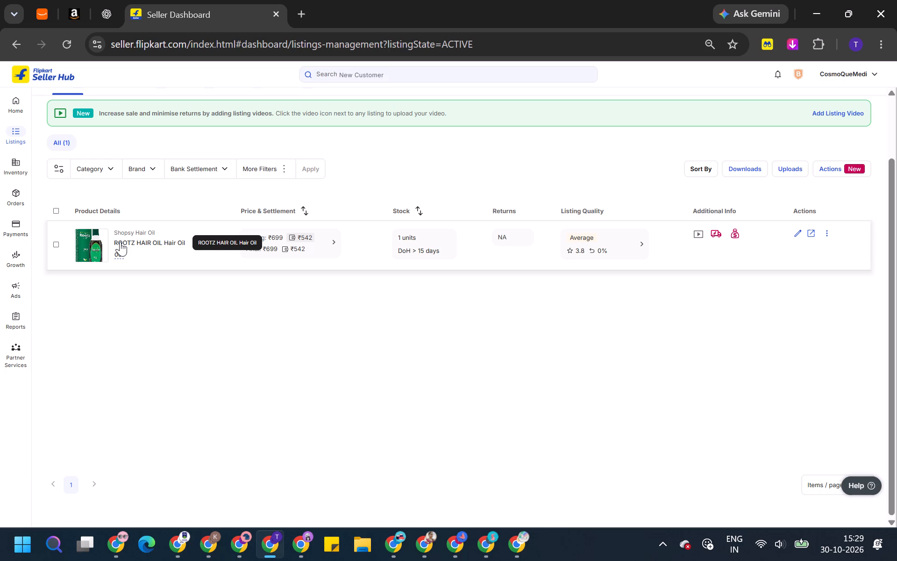
pyautogui.scroll(1, 144, 256)
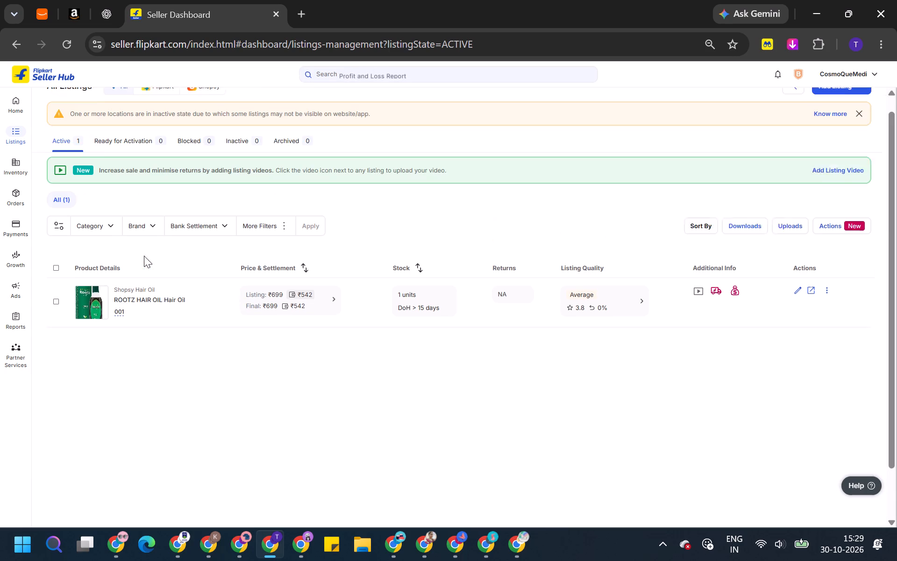
pyautogui.scroll(-1, 144, 269)
pyautogui.click(129, 245)
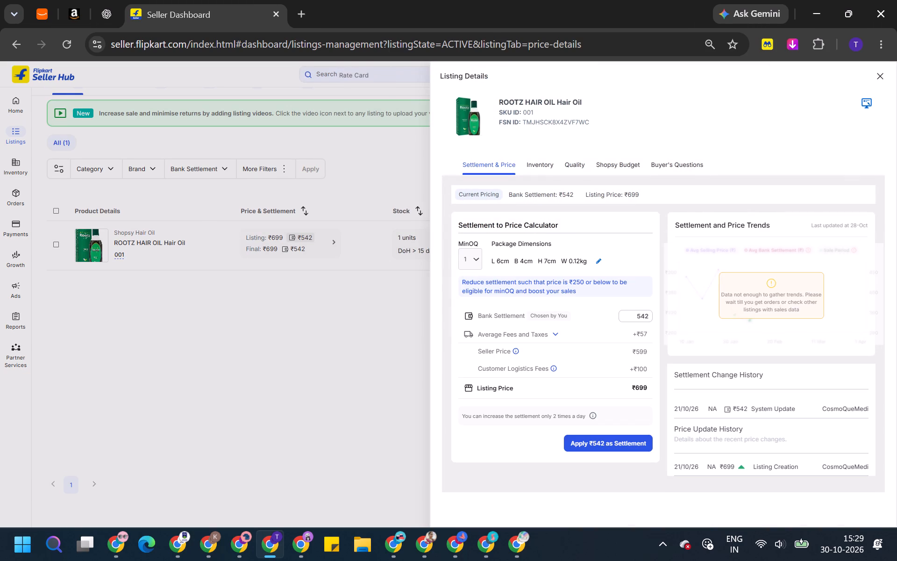
pyautogui.doubleClick(506, 103)
pyautogui.hotkey('ctrl', 'c')
pyautogui.hotkey('alt', 'Tab')
pyautogui.hotkey('alt', 'Tab')
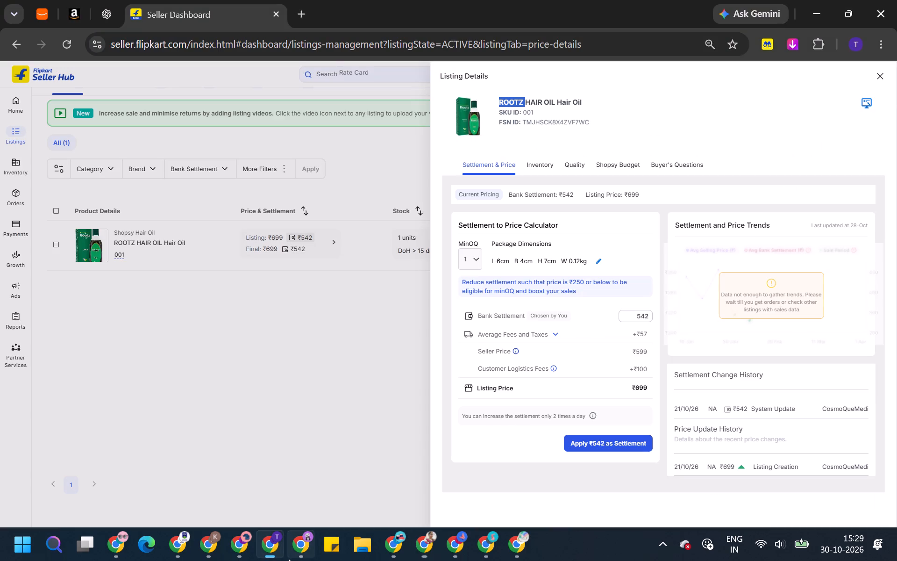